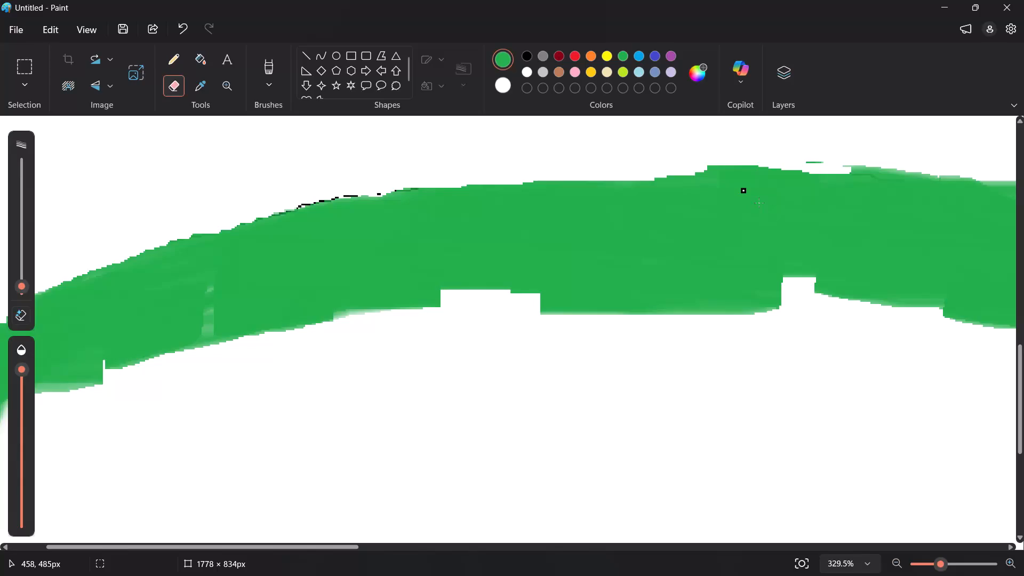
Erase the raised bump along the upper edge of the green band's crest to even out the outline.
drag(809, 164, 805, 165)
drag(805, 165, 686, 169)
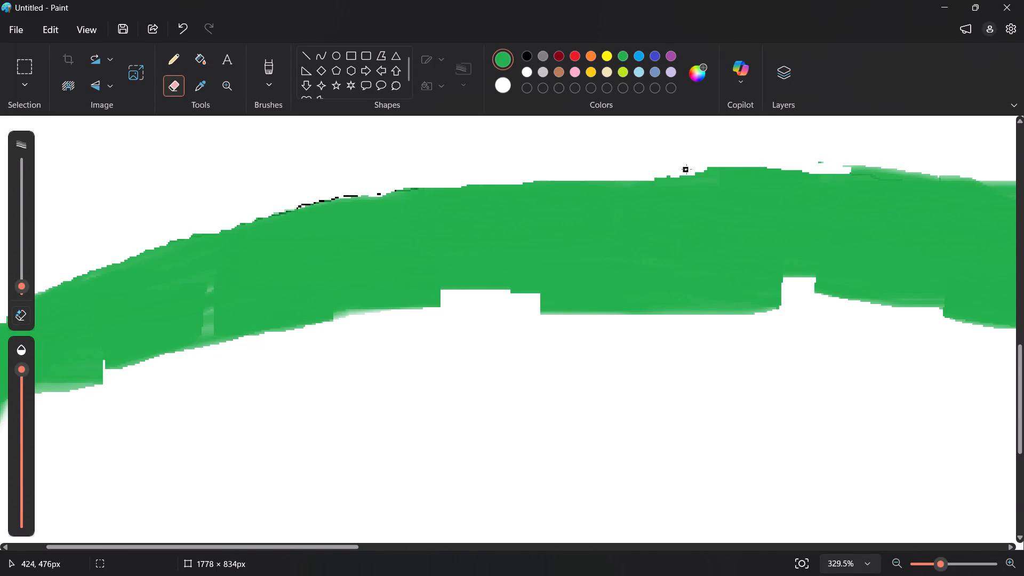
drag(686, 169, 814, 172)
drag(814, 172, 667, 172)
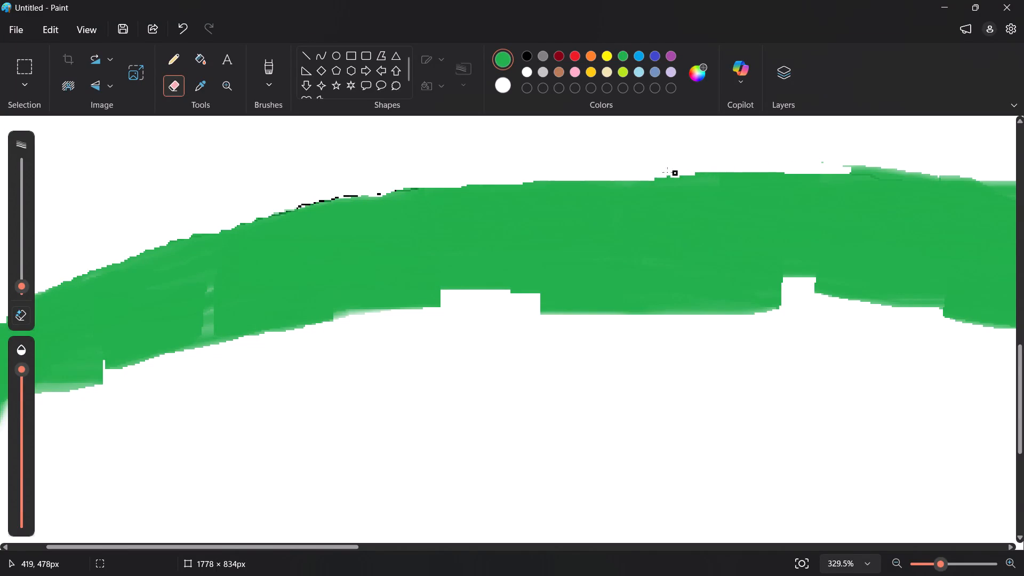
drag(667, 172, 700, 163)
Erase a thin contour along the green band's upper edge, from just past the crest down the descending slope.
scroll(702, 166, left, 1)
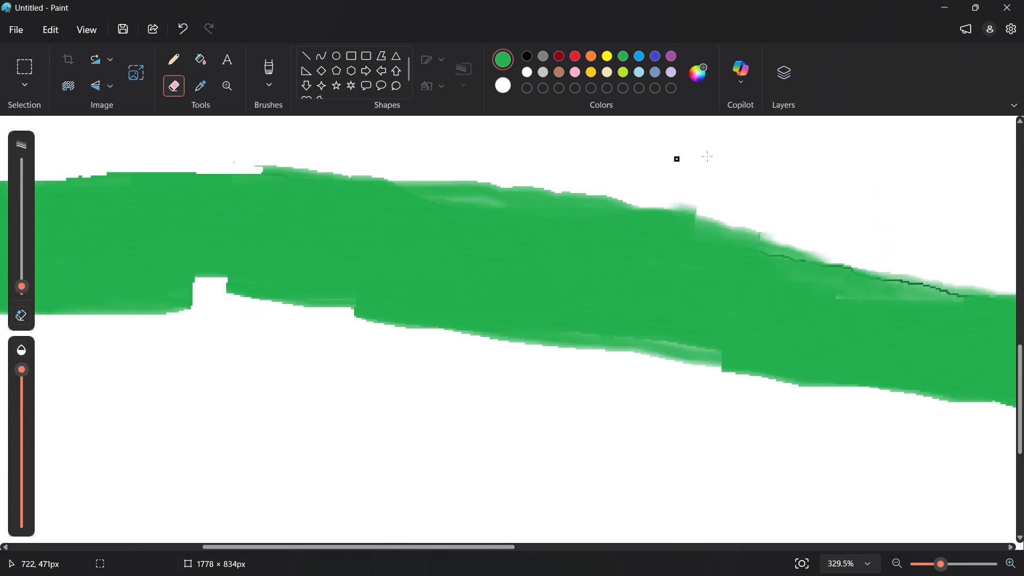
scroll(707, 156, left, 1)
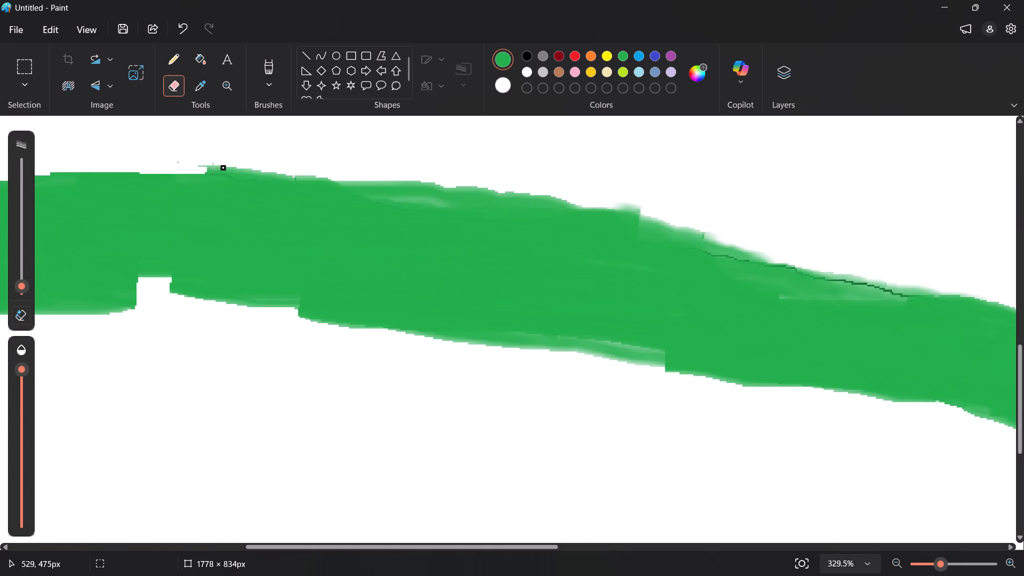
drag(213, 168, 210, 171)
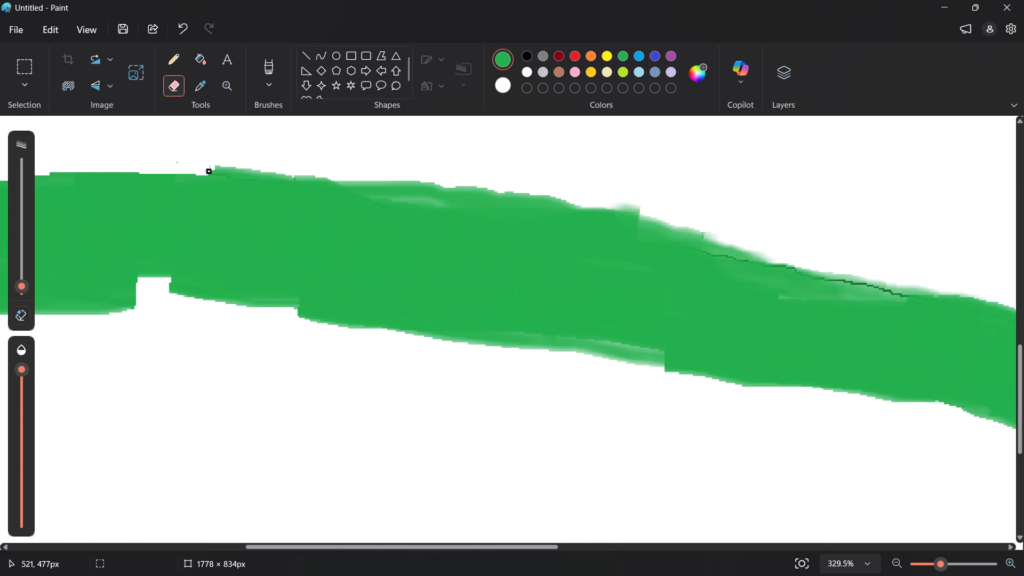
drag(210, 171, 245, 170)
drag(245, 170, 433, 194)
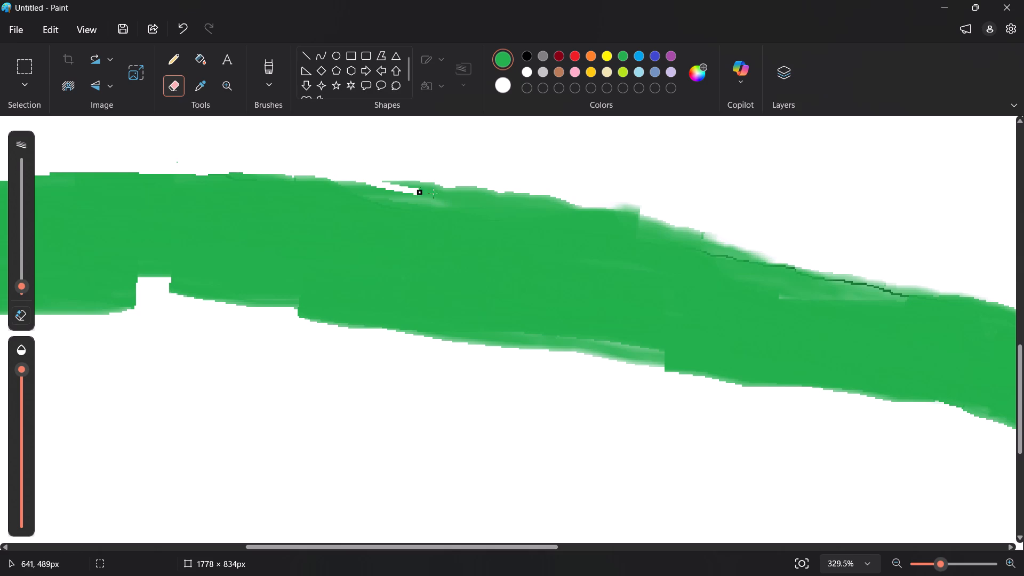
drag(433, 194, 772, 262)
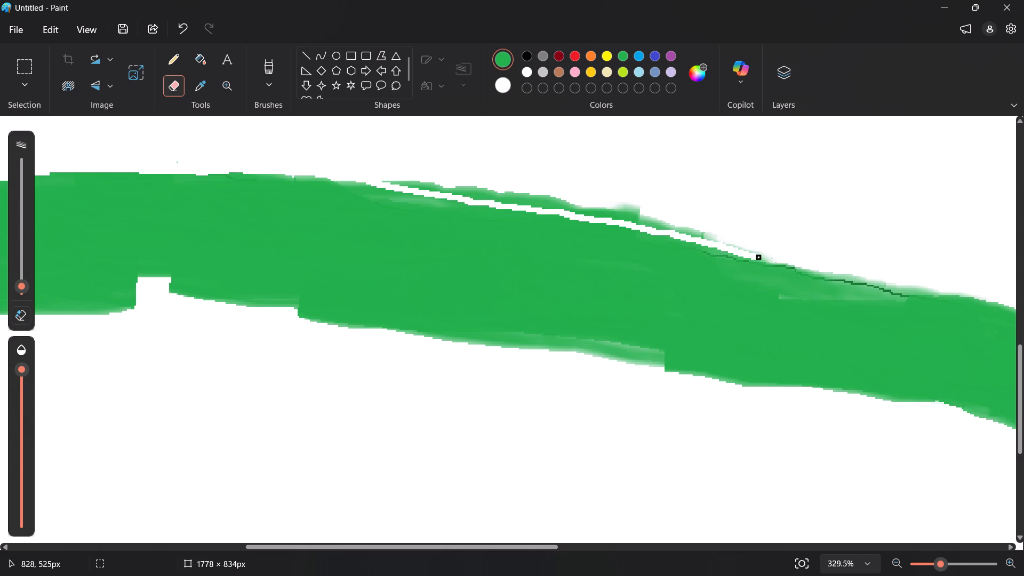
drag(772, 262, 922, 295)
Trim the uneven upper edge of the green band just past the crest with the eraser.
drag(343, 166, 355, 173)
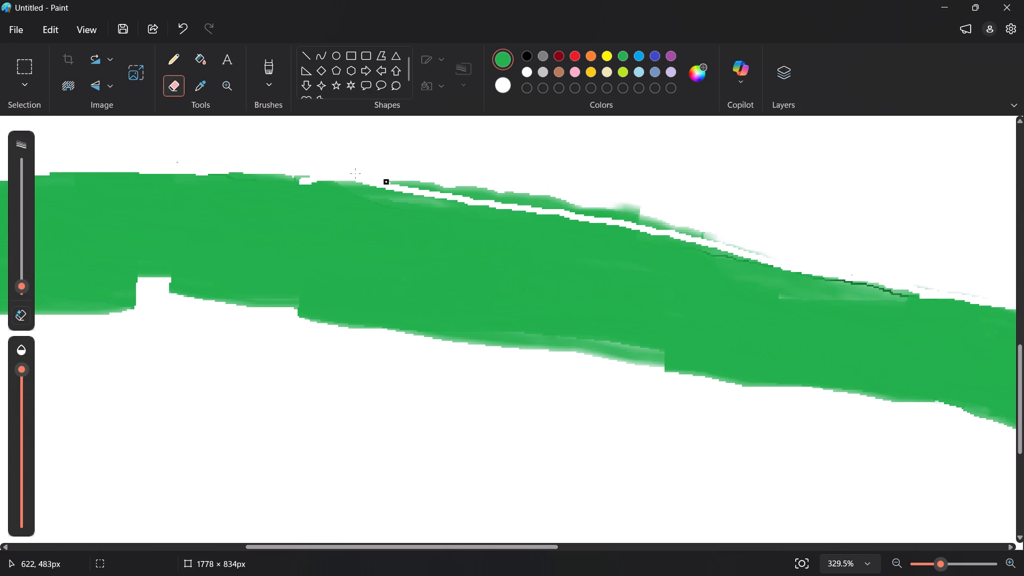
drag(355, 173, 232, 176)
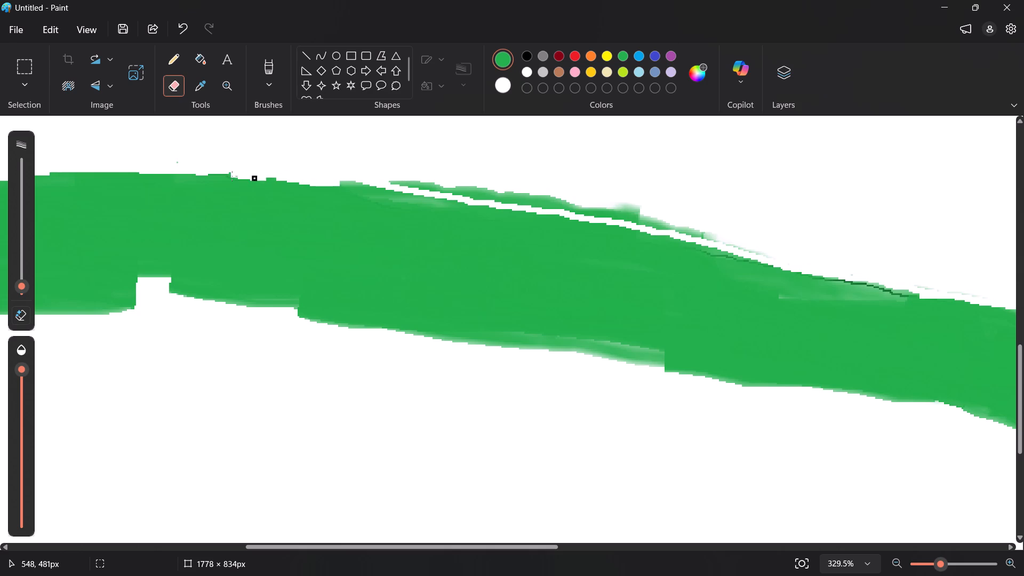
drag(232, 176, 193, 173)
drag(202, 175, 220, 175)
Erase the detached green strip above the newly cut contour along the band's descending slope.
drag(326, 178, 349, 177)
drag(349, 177, 447, 193)
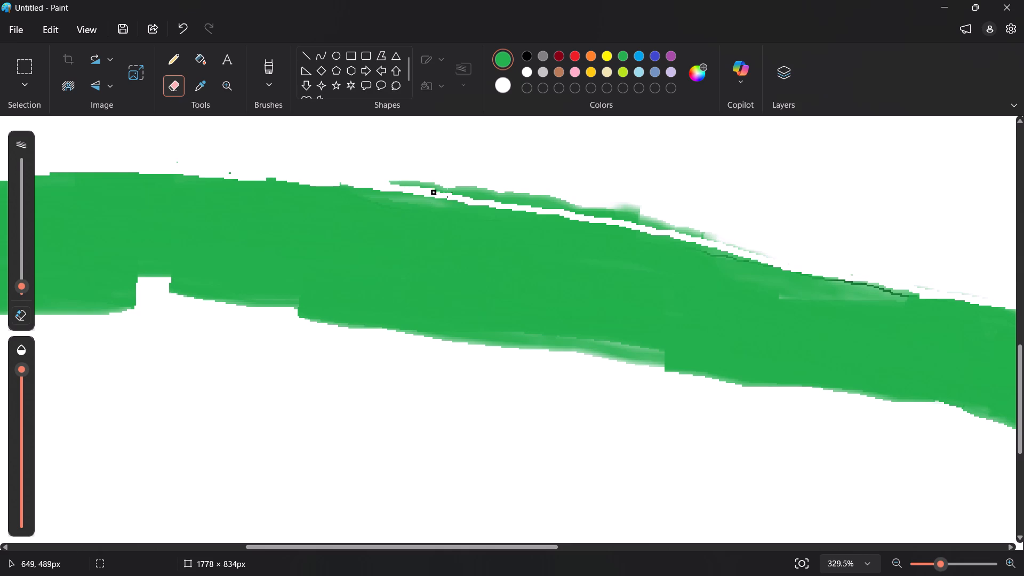
drag(447, 193, 447, 185)
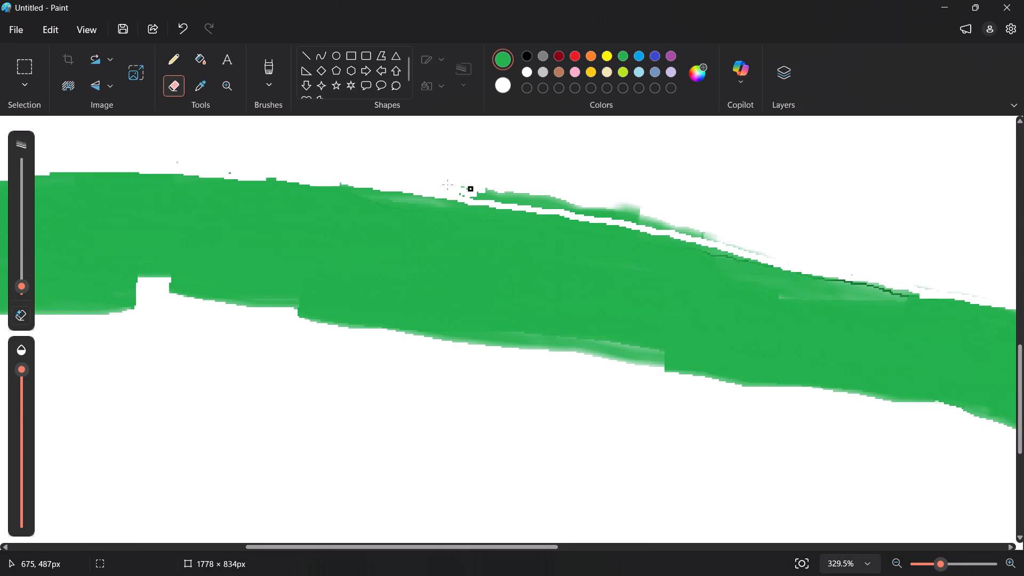
drag(447, 185, 480, 192)
click(517, 199)
drag(499, 195, 504, 199)
drag(517, 198, 548, 204)
drag(524, 201, 553, 204)
drag(570, 204, 717, 239)
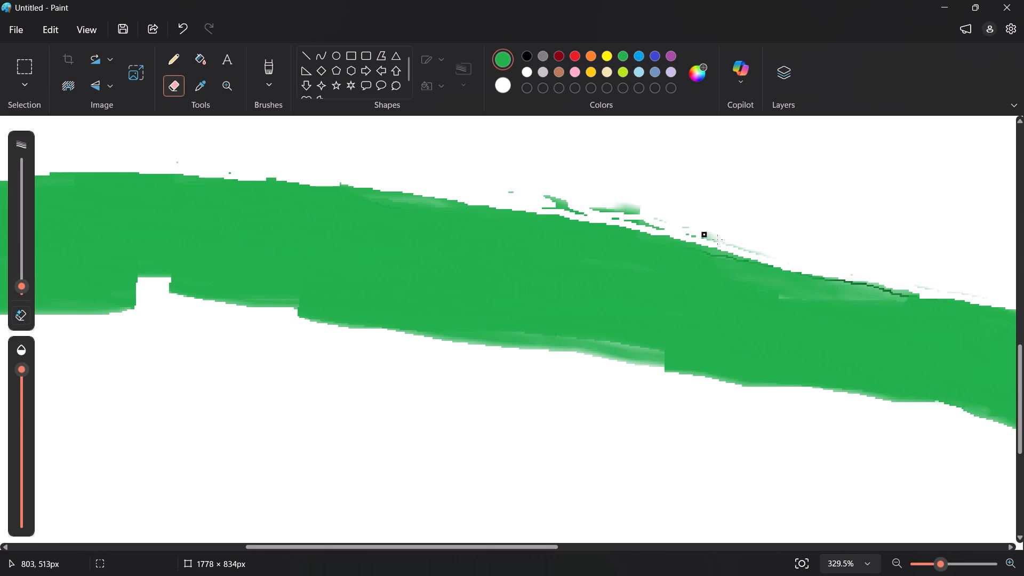
drag(717, 239, 767, 259)
Clean up the leftover green fragments and specks above the band's descending slope with the eraser.
drag(555, 202, 555, 202)
drag(555, 202, 613, 212)
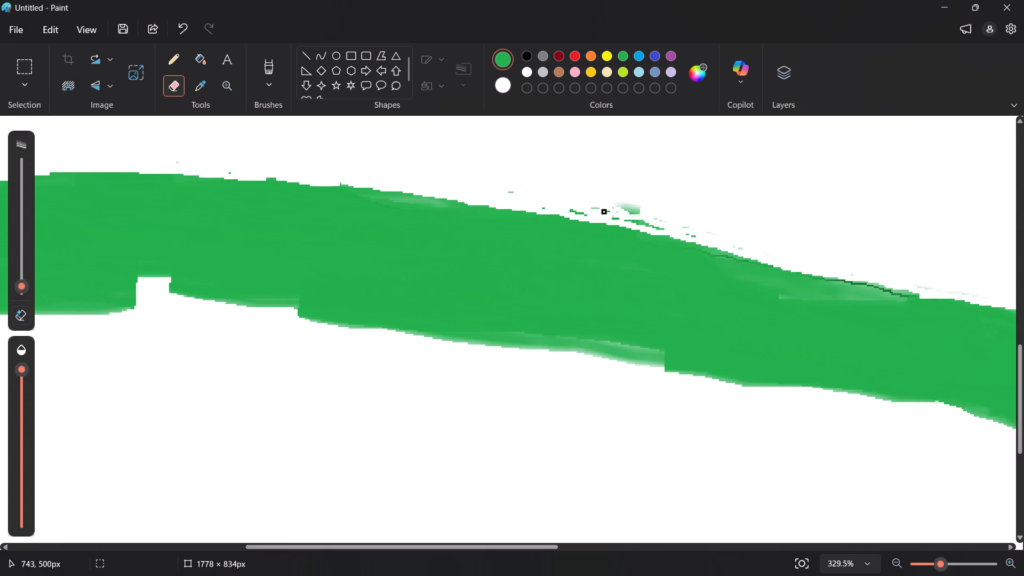
drag(613, 212, 622, 213)
drag(622, 213, 644, 218)
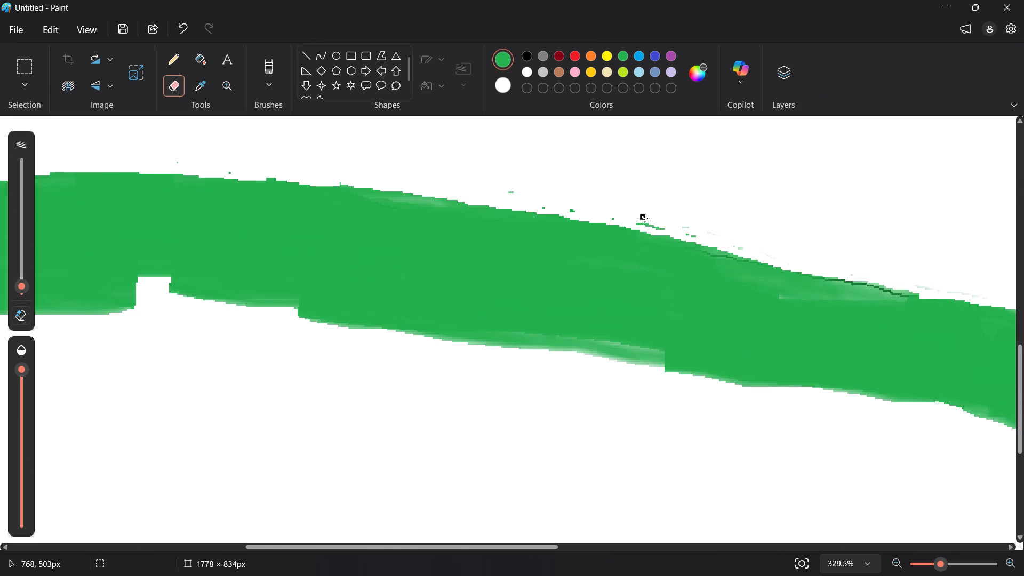
drag(644, 218, 642, 225)
drag(642, 225, 707, 242)
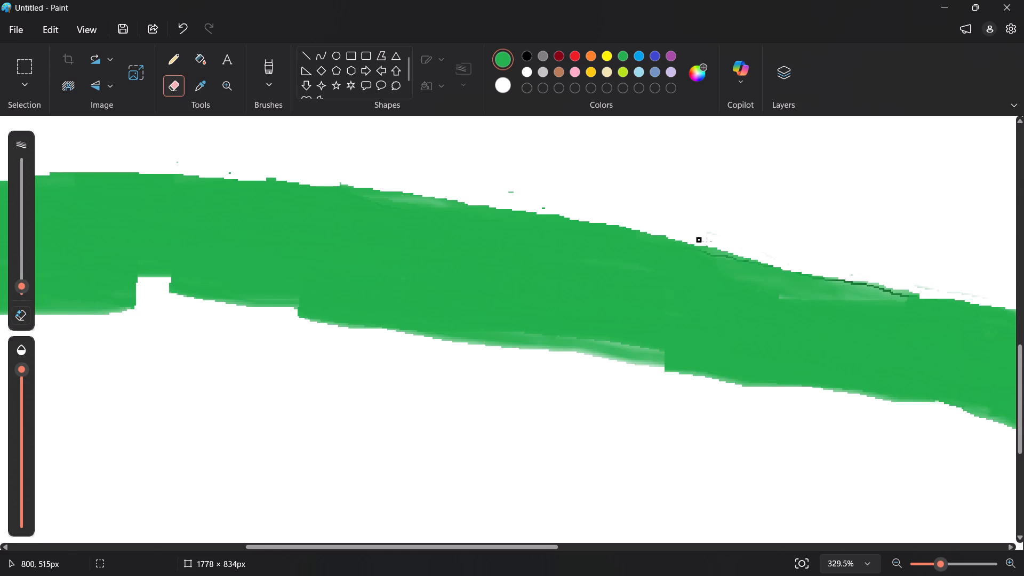
drag(707, 242, 580, 206)
drag(580, 206, 568, 205)
Erase the rough green edge and loose specks just uphill of where the thin black line meets the band.
ctrl+scroll(643, 129, down, 5)
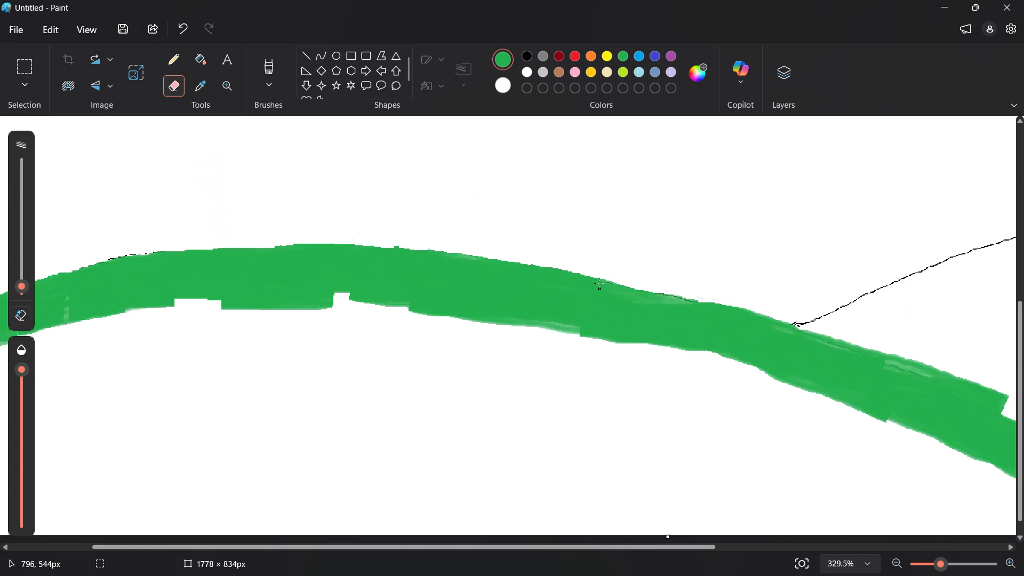
ctrl+scroll(558, 298, down, 1)
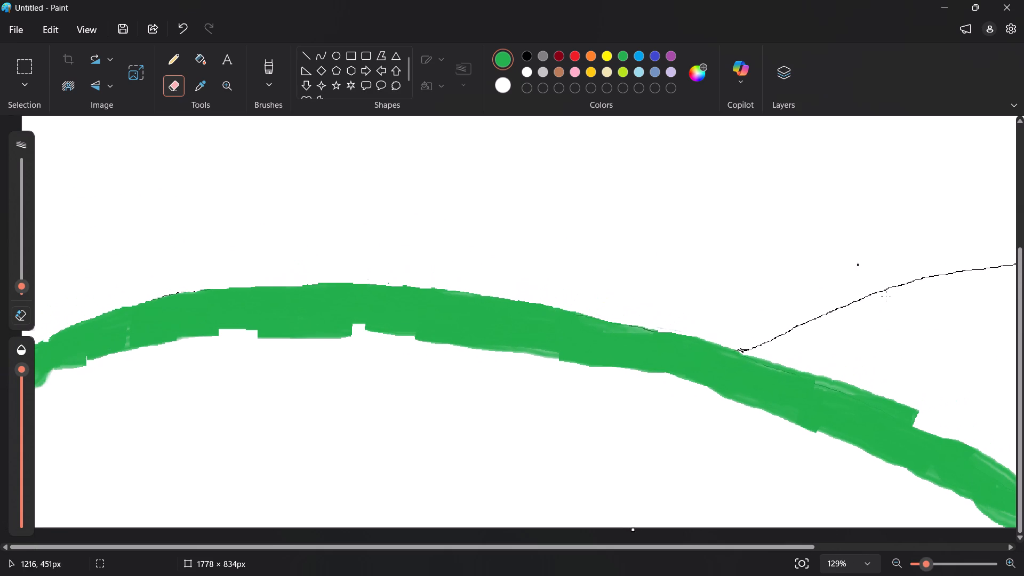
scroll(782, 357, left, 2)
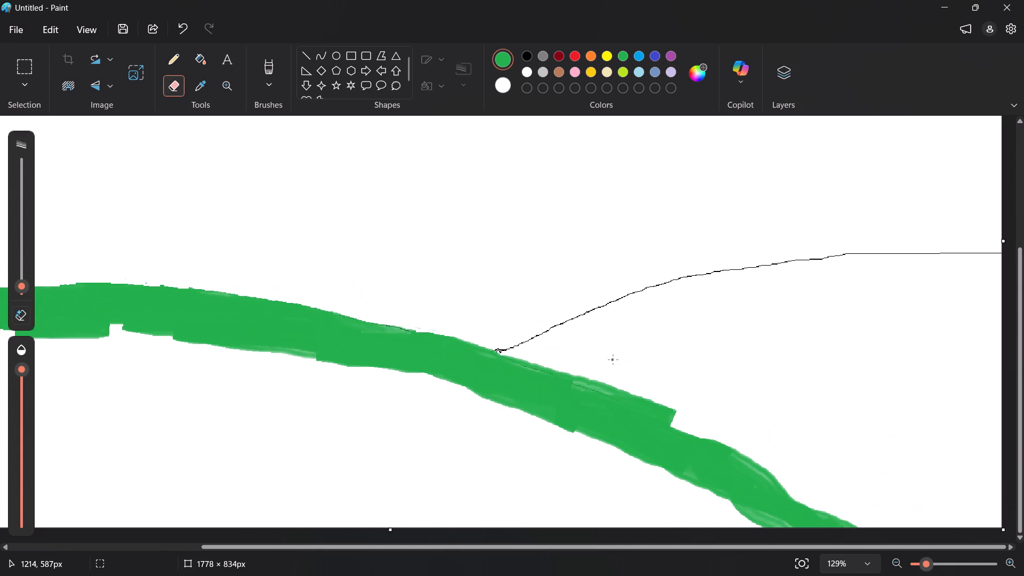
scroll(613, 359, down, 2)
scroll(654, 407, down, 1)
ctrl+scroll(655, 407, up, 6)
scroll(656, 408, up, 2)
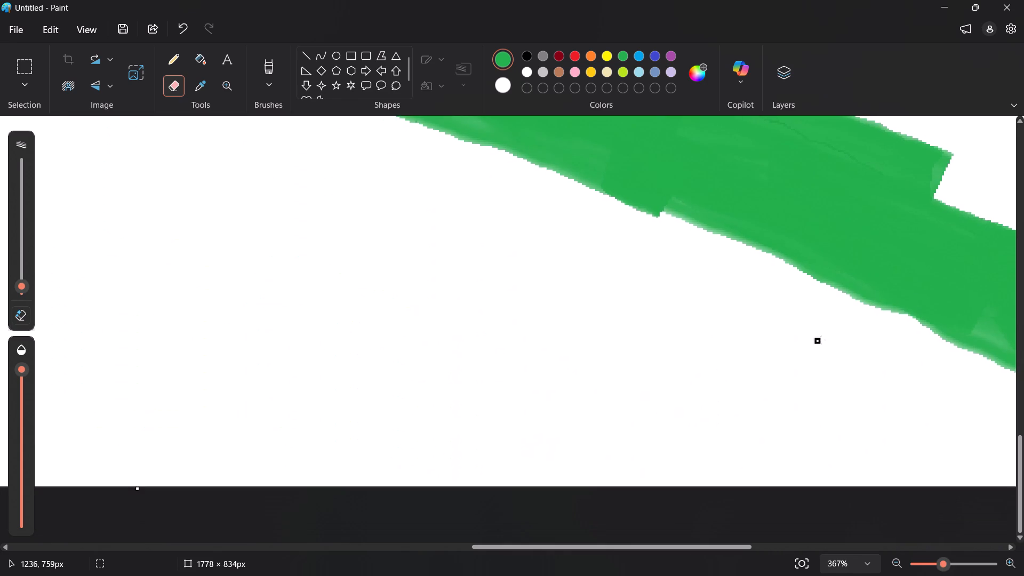
scroll(821, 340, up, 2)
scroll(869, 290, up, 1)
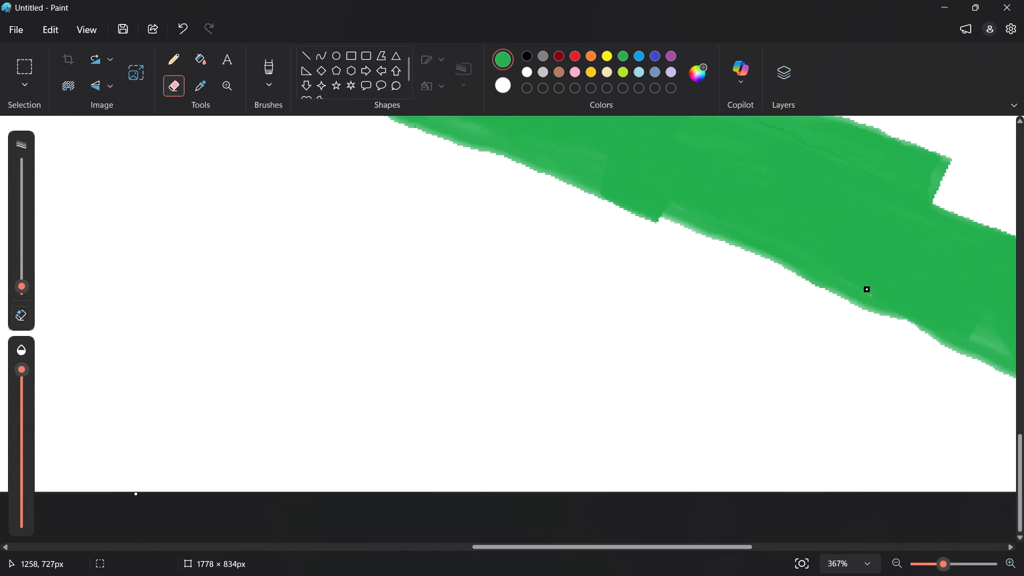
scroll(870, 295, up, 1)
drag(1021, 342, 1022, 387)
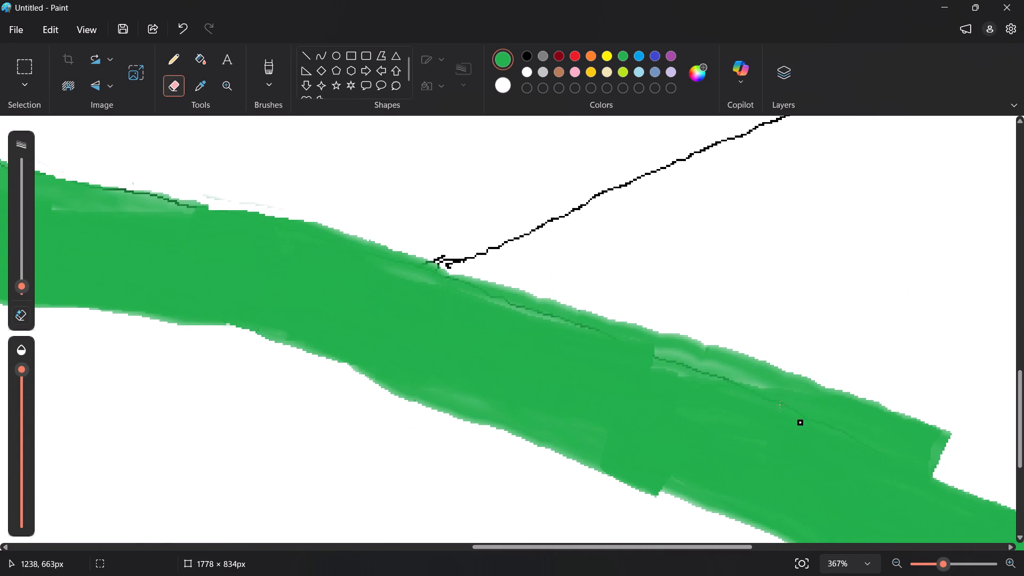
drag(419, 255, 430, 255)
drag(430, 255, 441, 259)
drag(443, 268, 396, 256)
drag(396, 256, 273, 212)
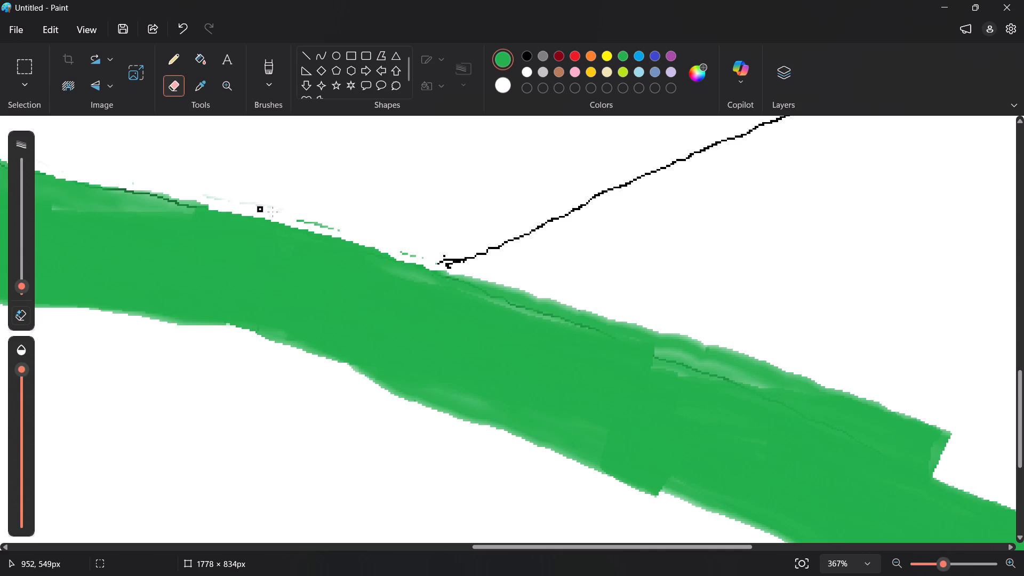
drag(273, 212, 258, 203)
drag(258, 203, 434, 260)
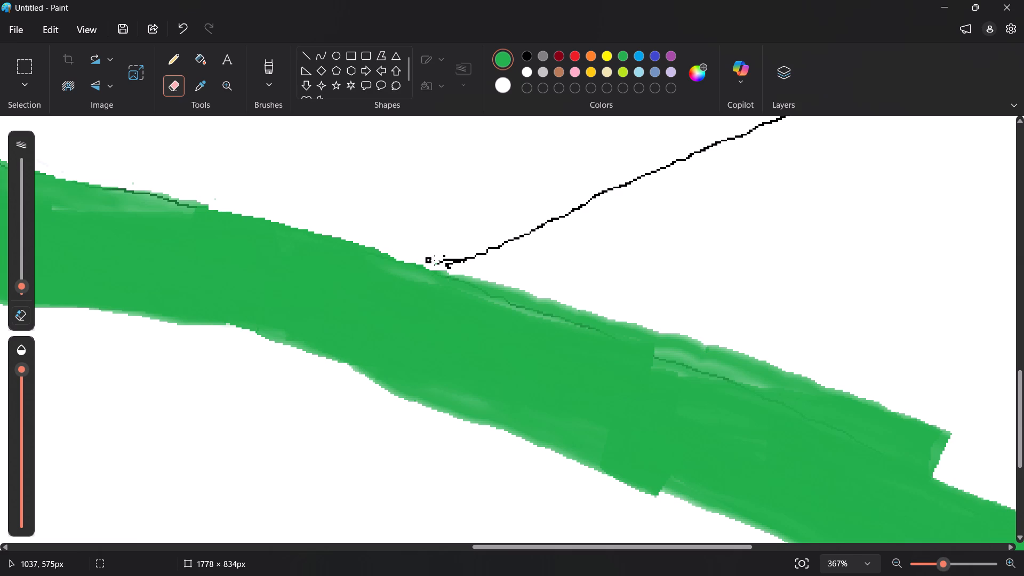
Trim the raised green edge downhill from the black line's lower end, including the stray black marks touching the band.
drag(434, 260, 513, 295)
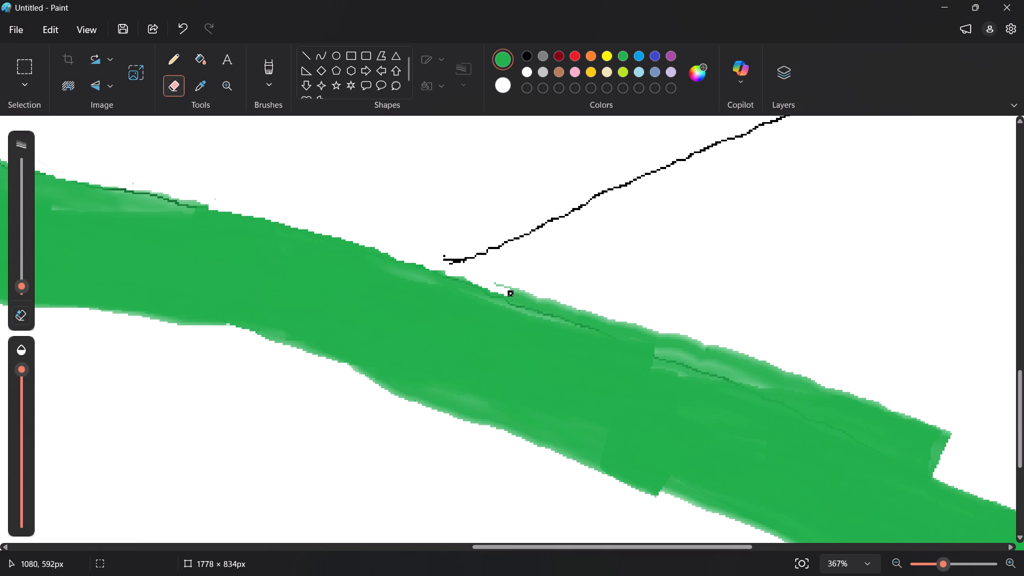
drag(513, 295, 567, 301)
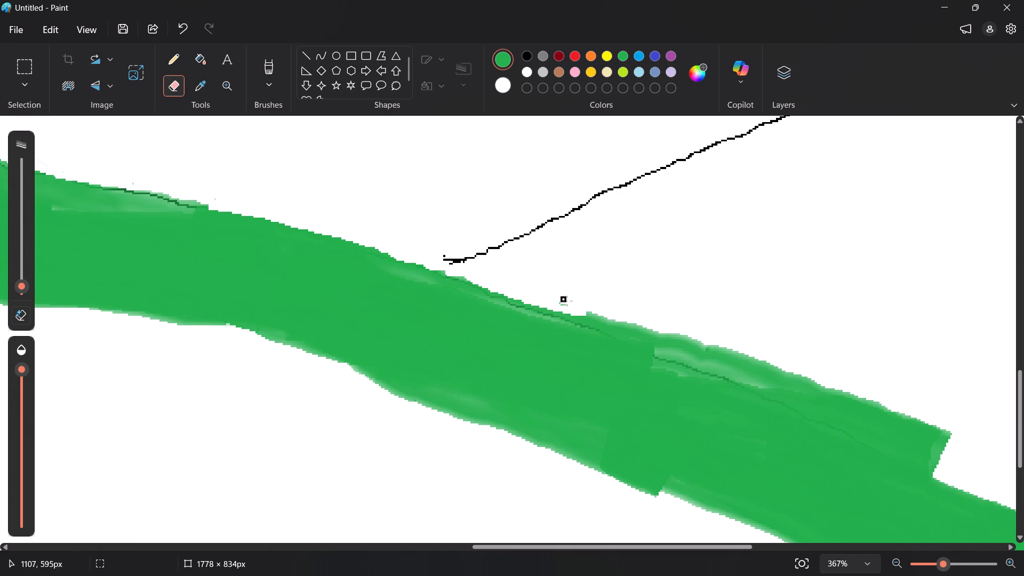
drag(567, 301, 485, 284)
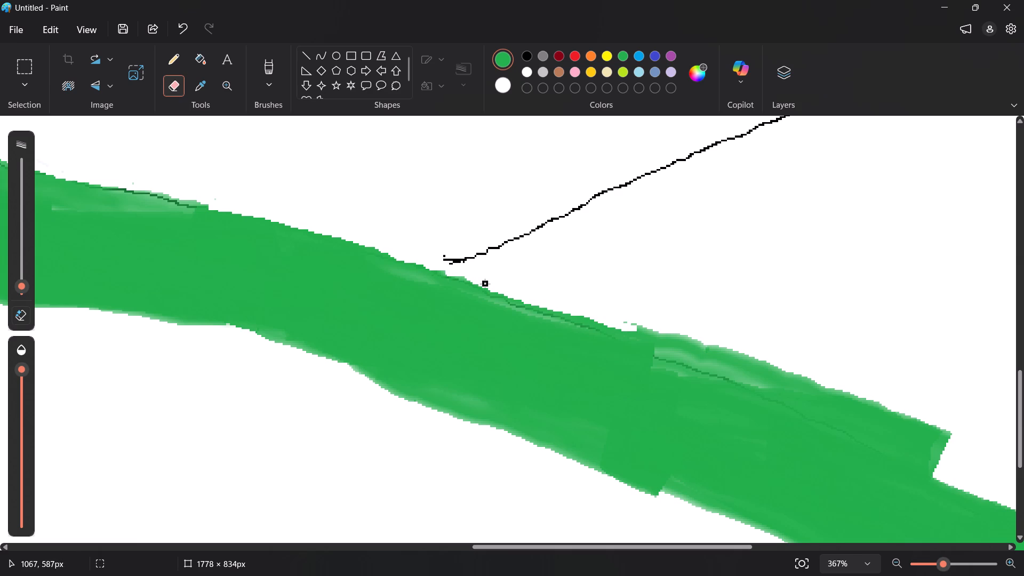
drag(485, 284, 715, 360)
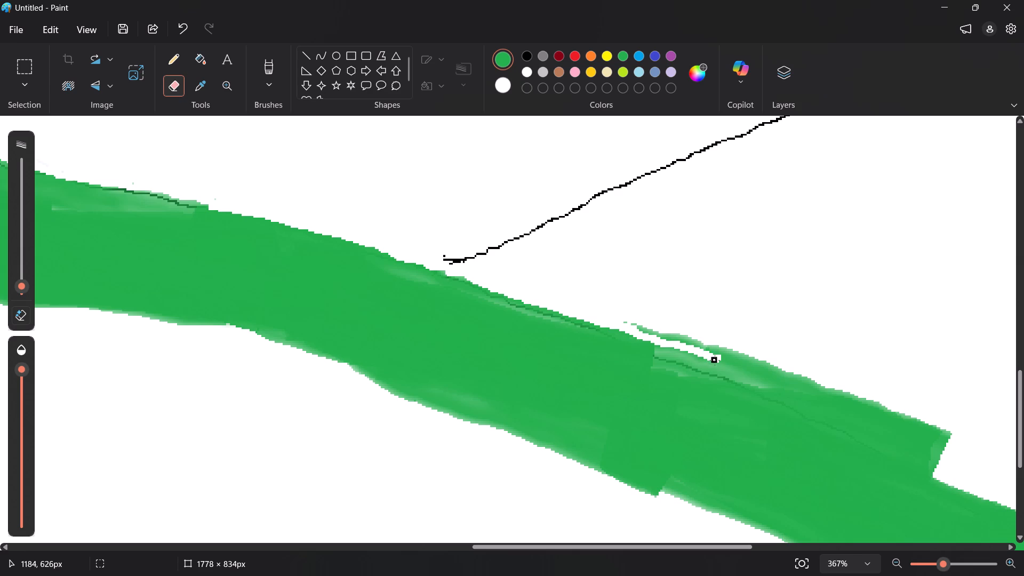
drag(683, 339, 607, 316)
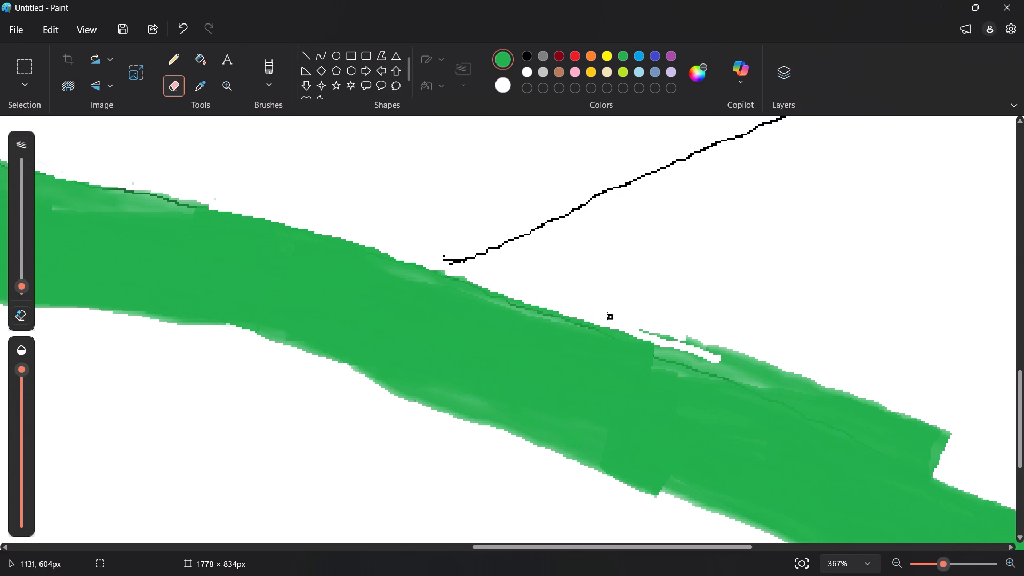
drag(607, 316, 765, 365)
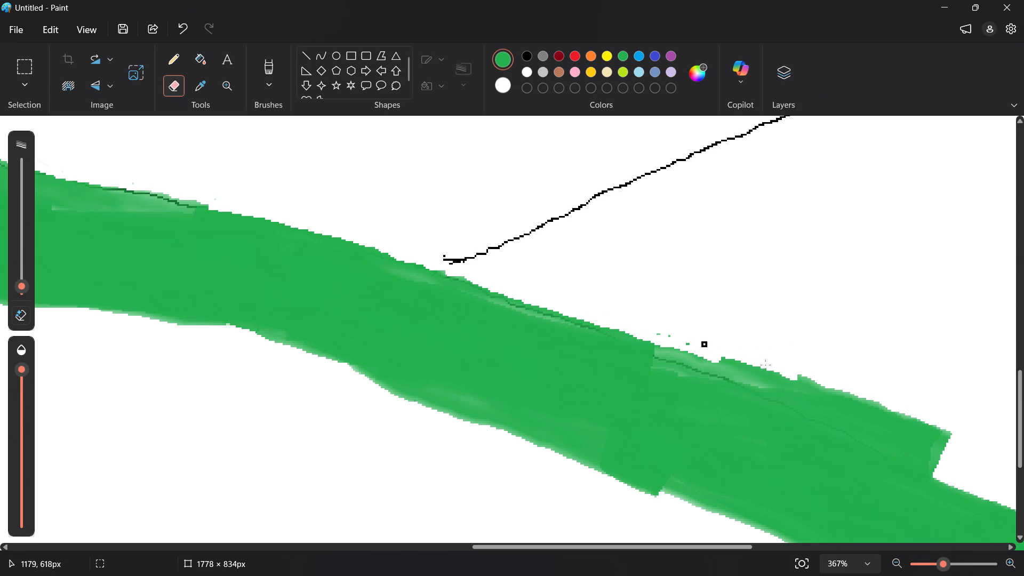
drag(765, 365, 588, 326)
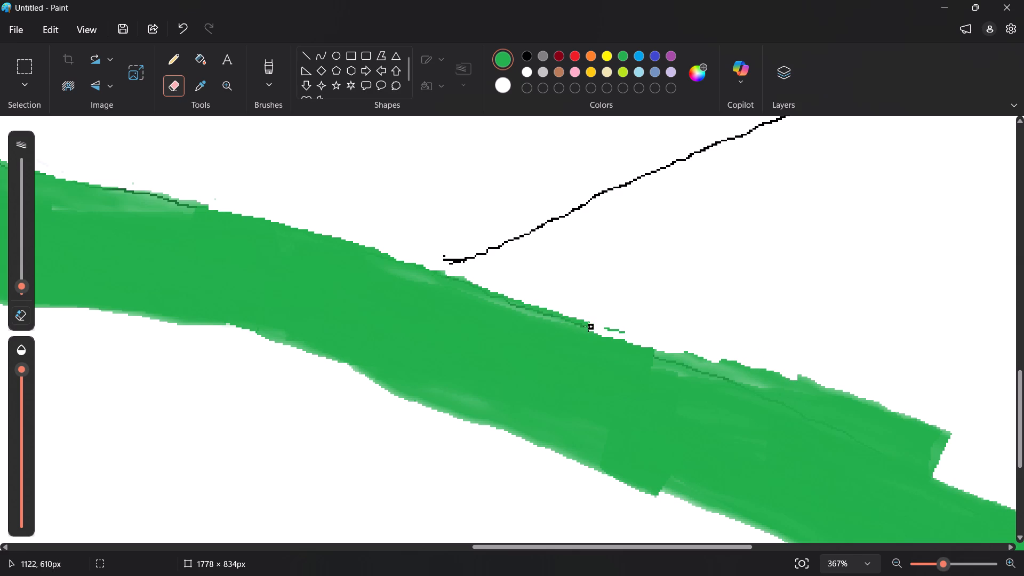
drag(588, 326, 577, 323)
drag(570, 322, 542, 309)
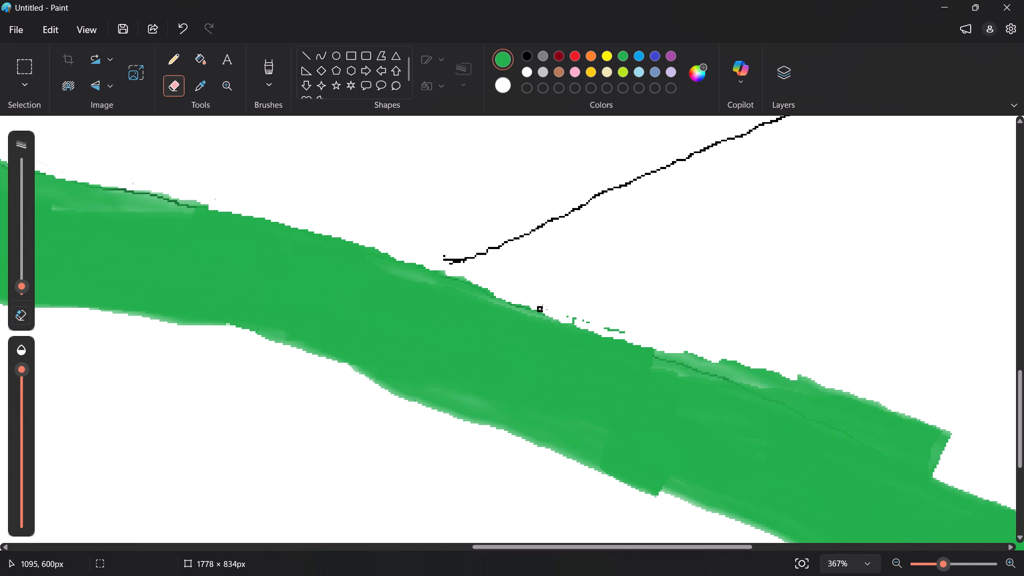
Cut off the protruding green strip above the faint dark contour on the descending slope and erase its leftover fragments.
drag(542, 309, 764, 388)
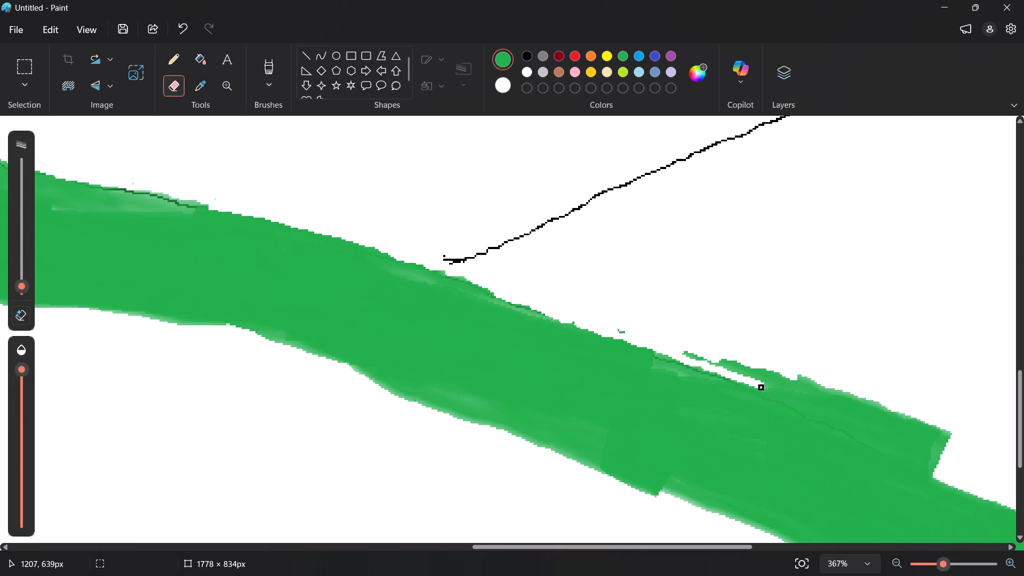
drag(764, 388, 941, 428)
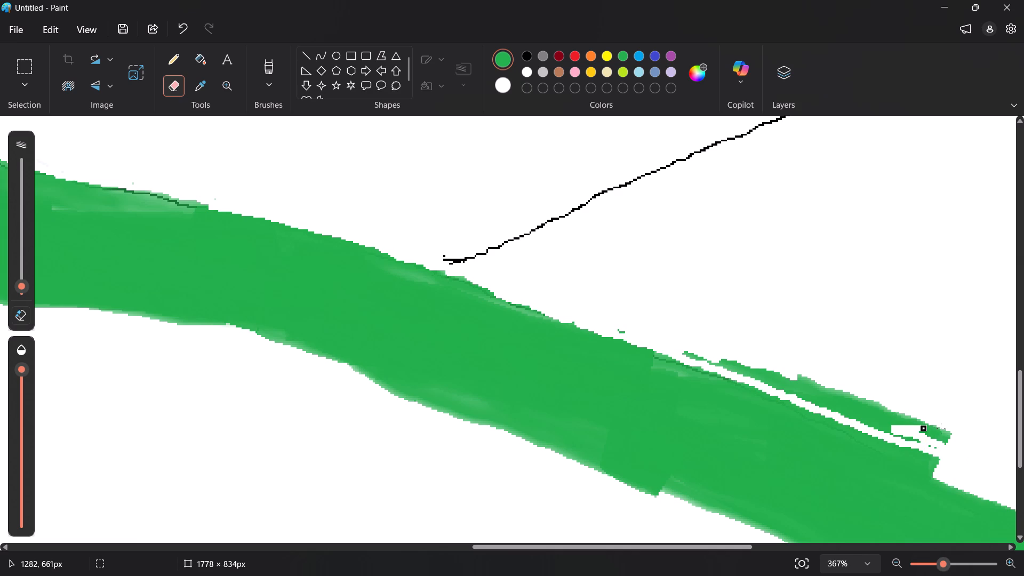
drag(941, 428, 938, 427)
drag(938, 427, 868, 397)
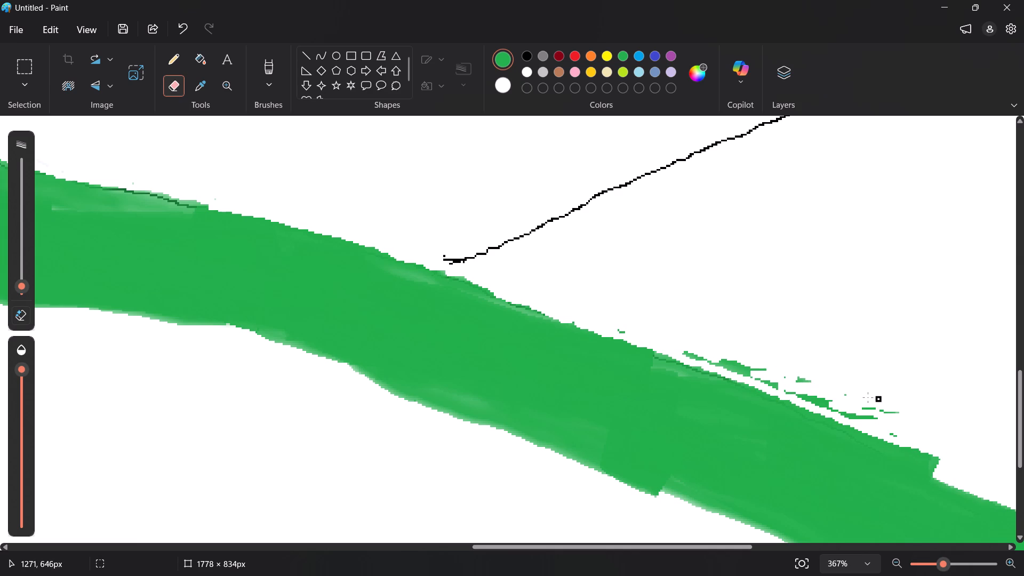
drag(868, 397, 878, 428)
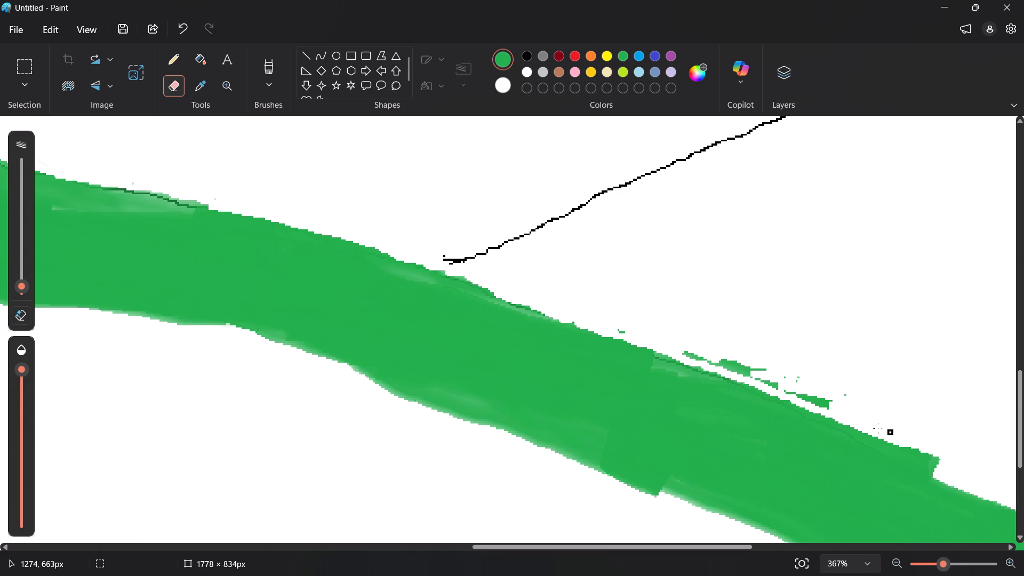
drag(878, 428, 778, 378)
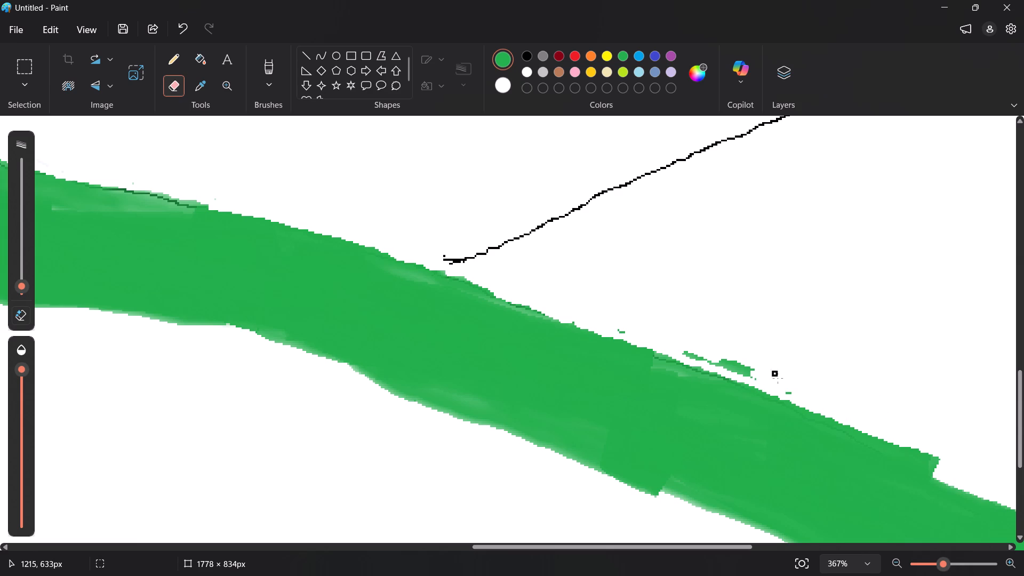
drag(778, 378, 753, 383)
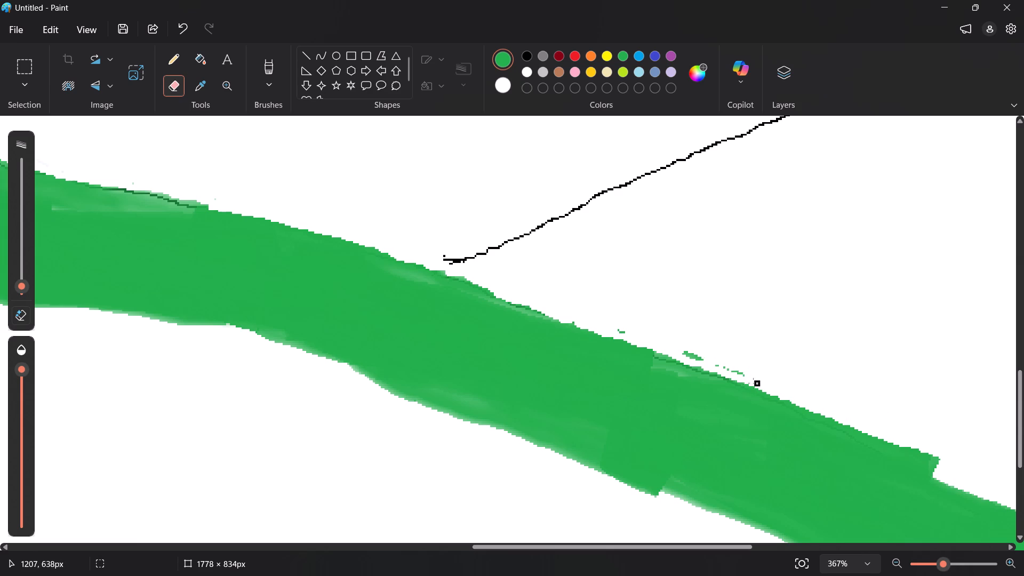
drag(753, 383, 683, 348)
Smooth the freshly cut upper edge down to the former step in the band, erasing the notch and remaining specks.
drag(683, 348, 748, 388)
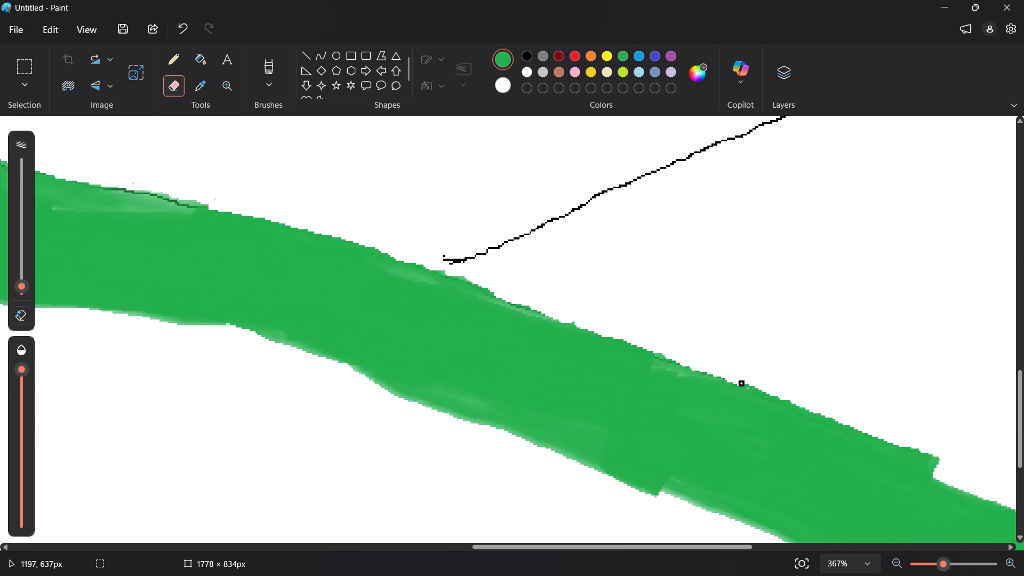
drag(748, 388, 951, 465)
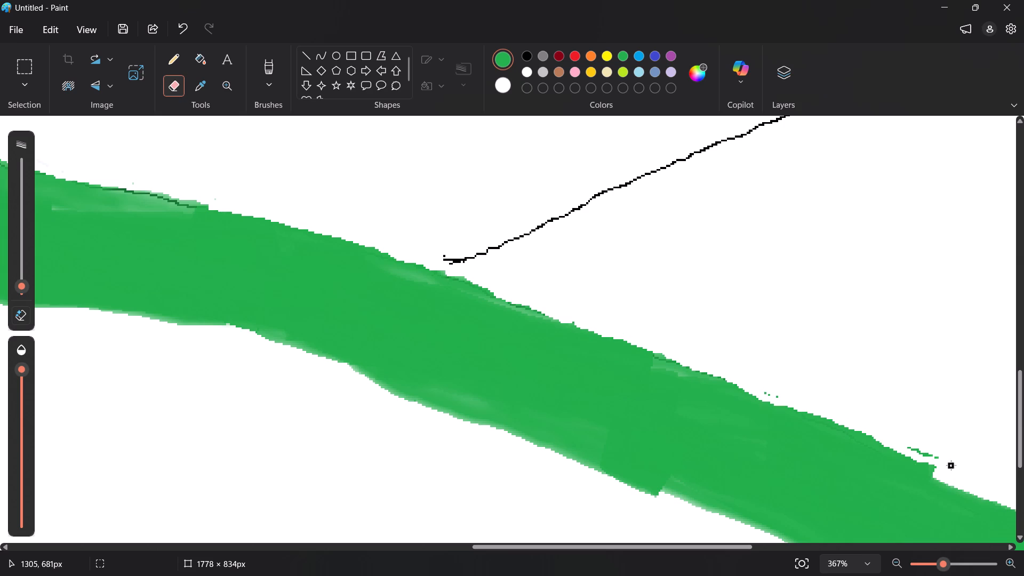
drag(951, 465, 848, 427)
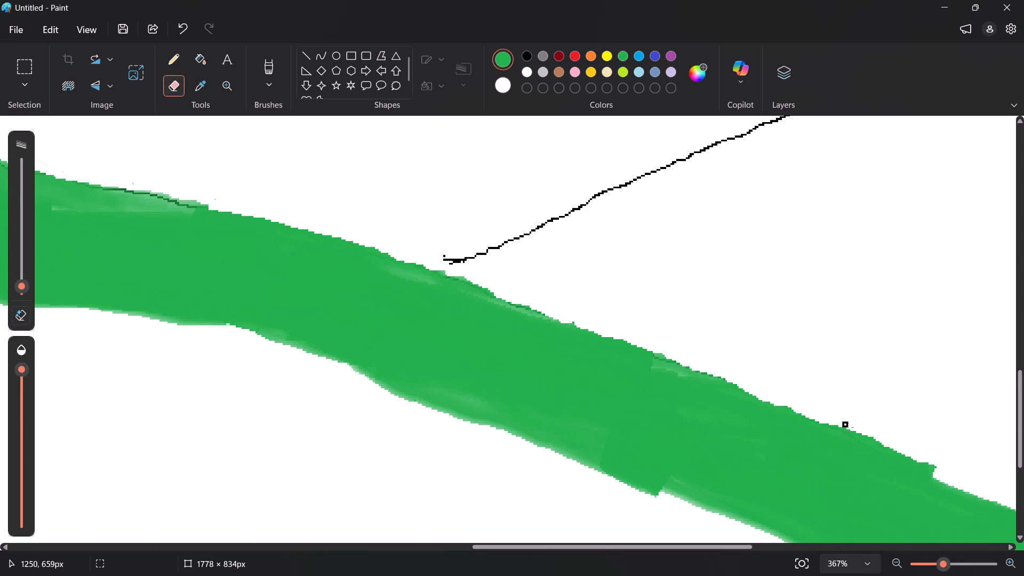
drag(848, 427, 949, 479)
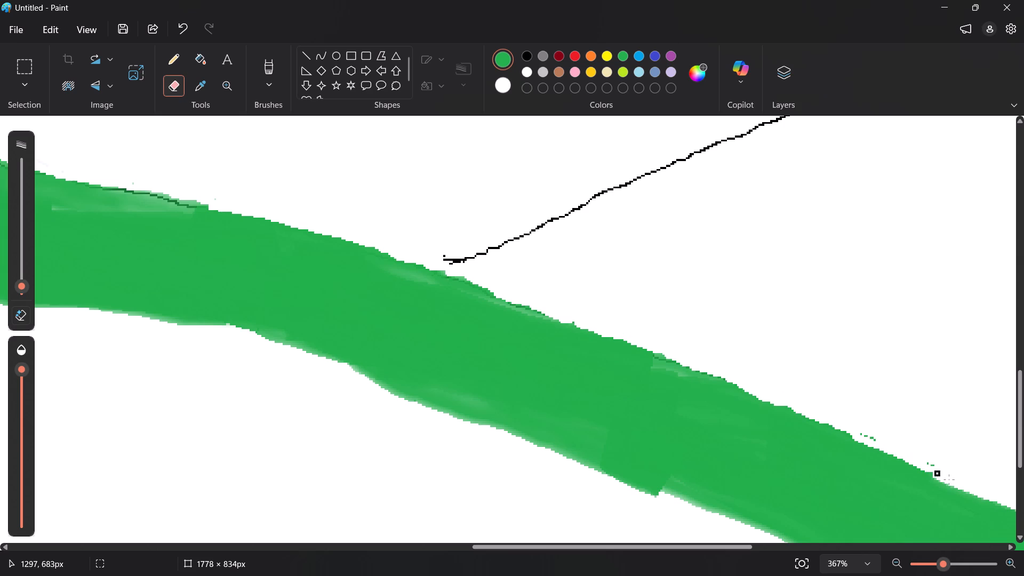
drag(949, 479, 847, 424)
drag(847, 424, 858, 422)
scroll(924, 281, down, 1)
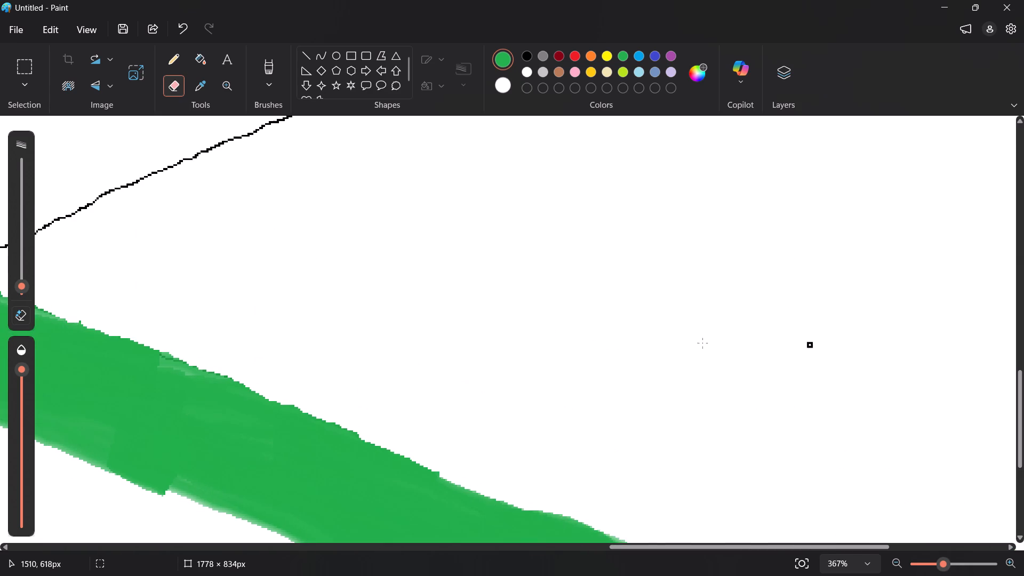
Erase a thin dividing line through the band's lower slope, from where the upper bulge begins down to the canvas's bottom edge.
scroll(702, 343, down, 1)
scroll(929, 438, down, 1)
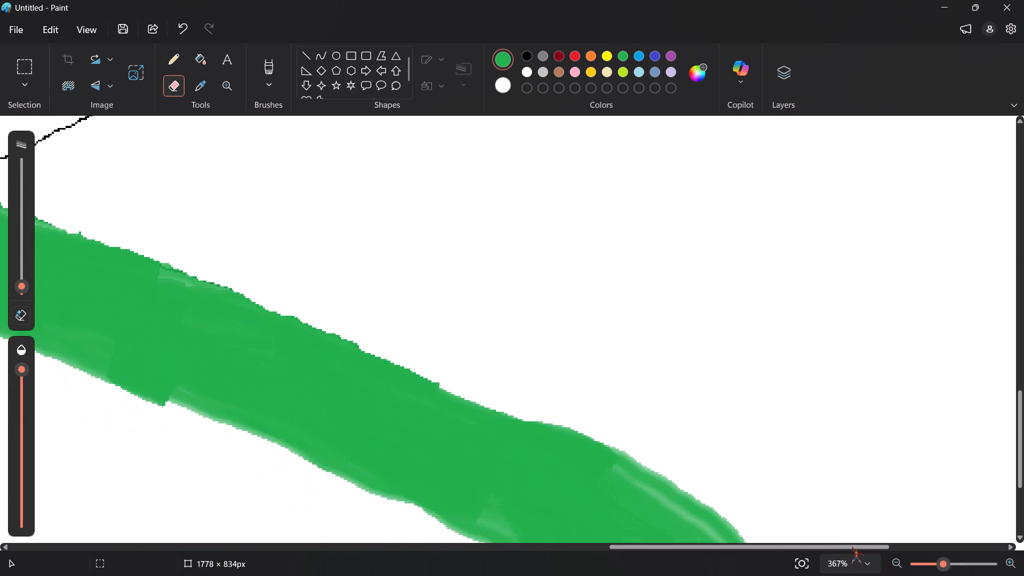
scroll(852, 547, down, 1)
drag(847, 547, 940, 555)
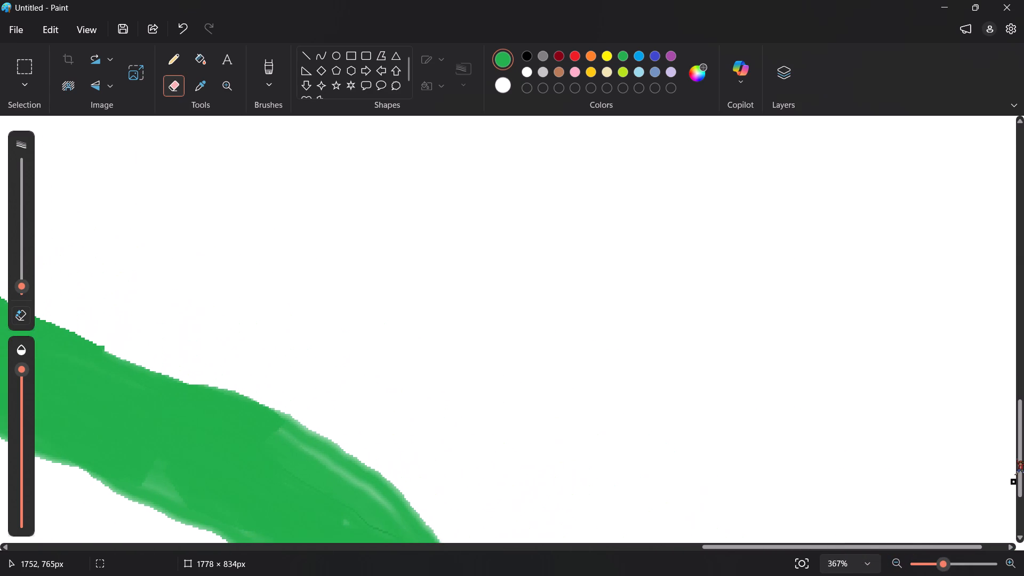
drag(1017, 458, 1023, 499)
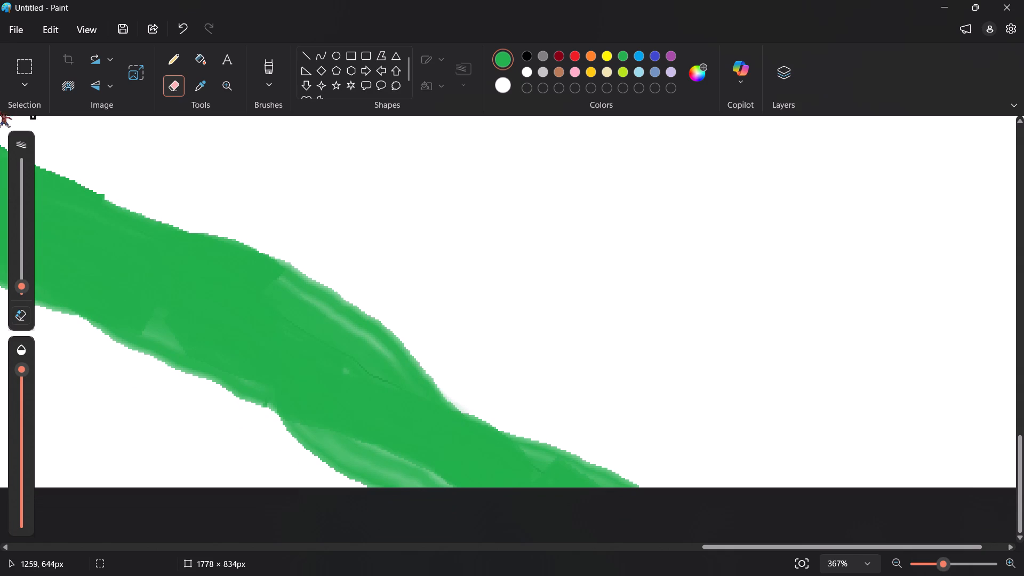
drag(191, 230, 190, 231)
drag(190, 231, 327, 329)
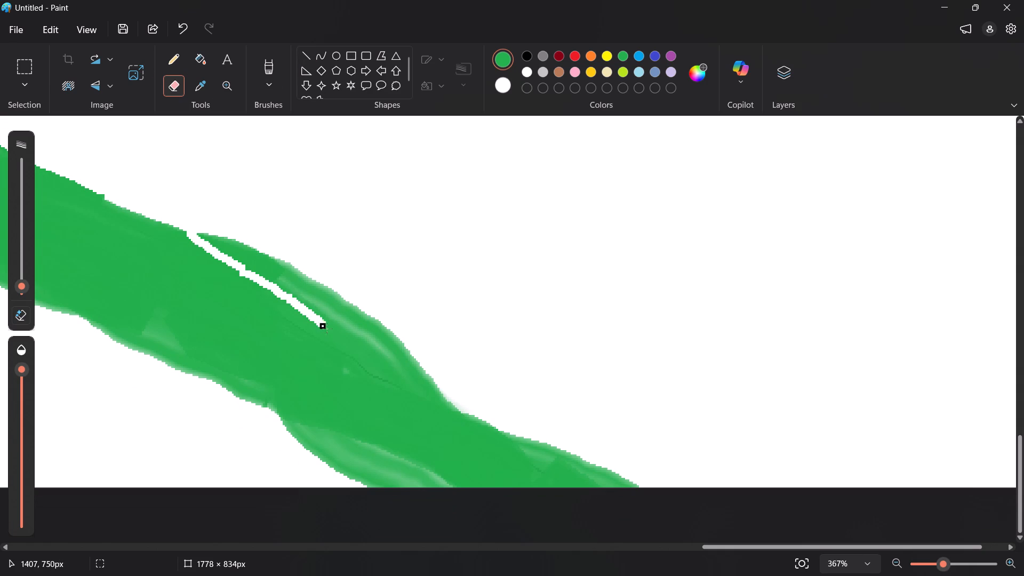
drag(327, 329, 533, 474)
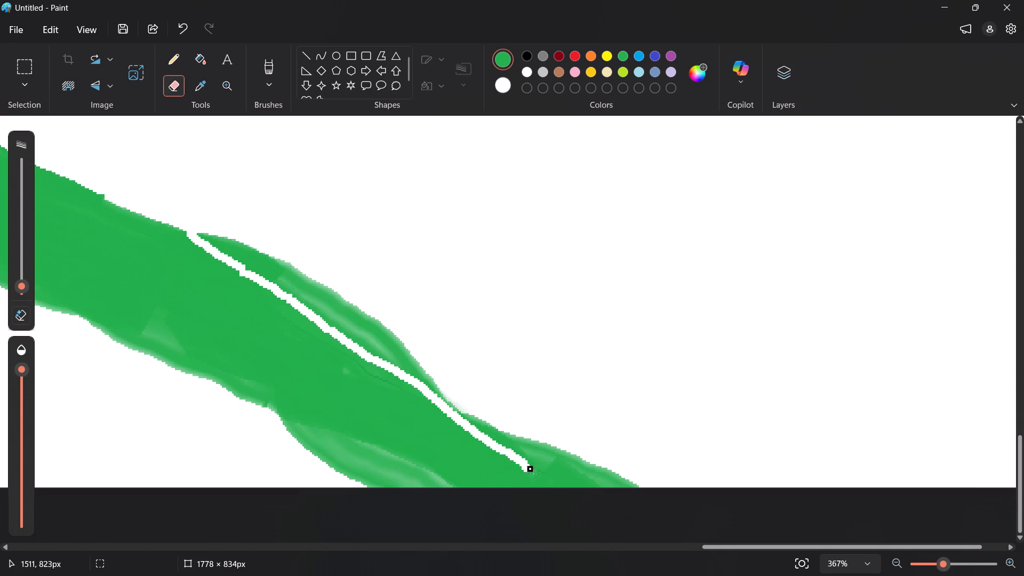
drag(533, 474, 574, 525)
Erase the uphill third of the severed green strip and trim the band's edge where the dividing cut starts.
drag(197, 237, 196, 237)
drag(196, 237, 191, 243)
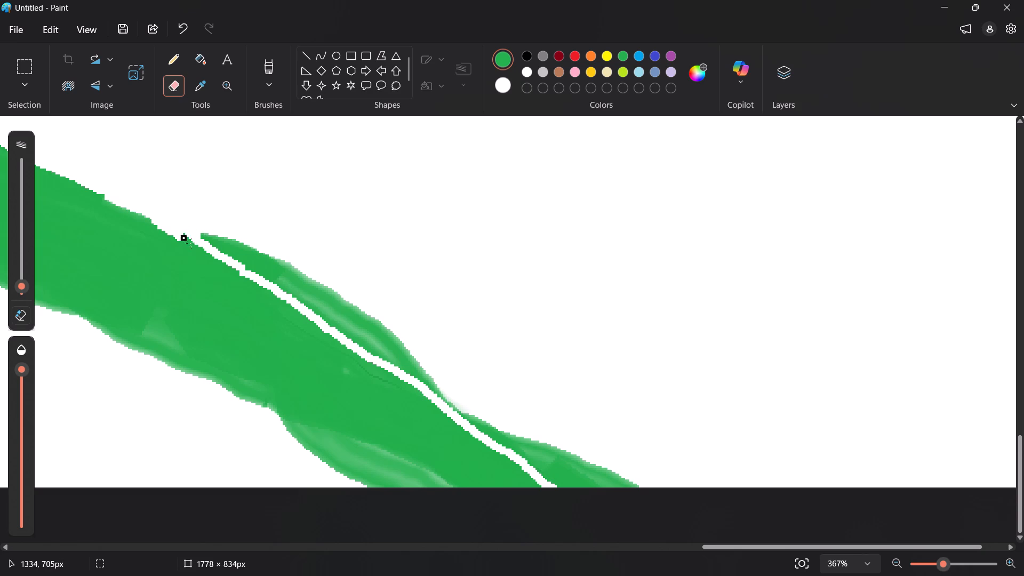
drag(191, 243, 237, 250)
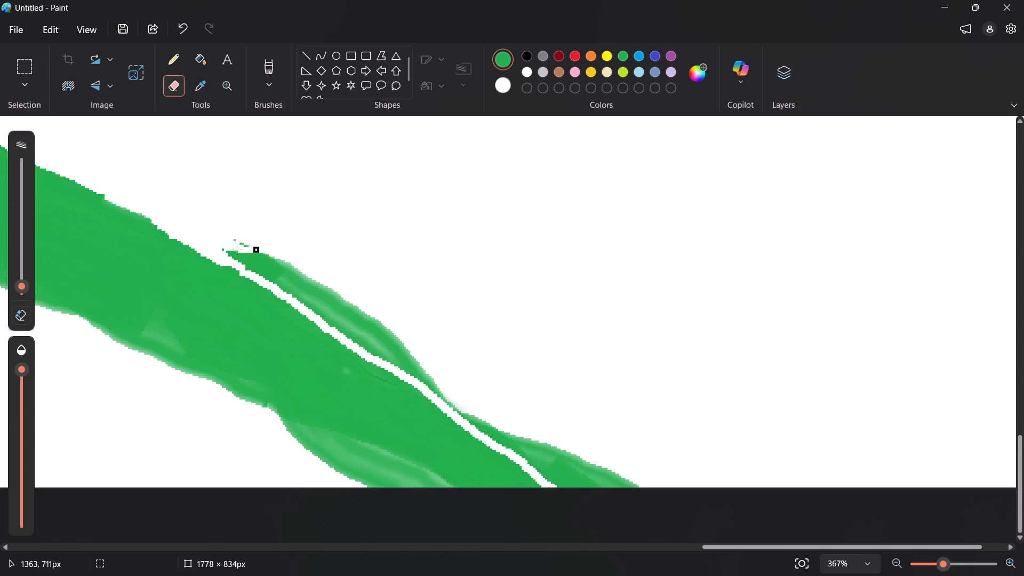
drag(237, 250, 261, 255)
drag(261, 255, 259, 274)
drag(259, 274, 303, 275)
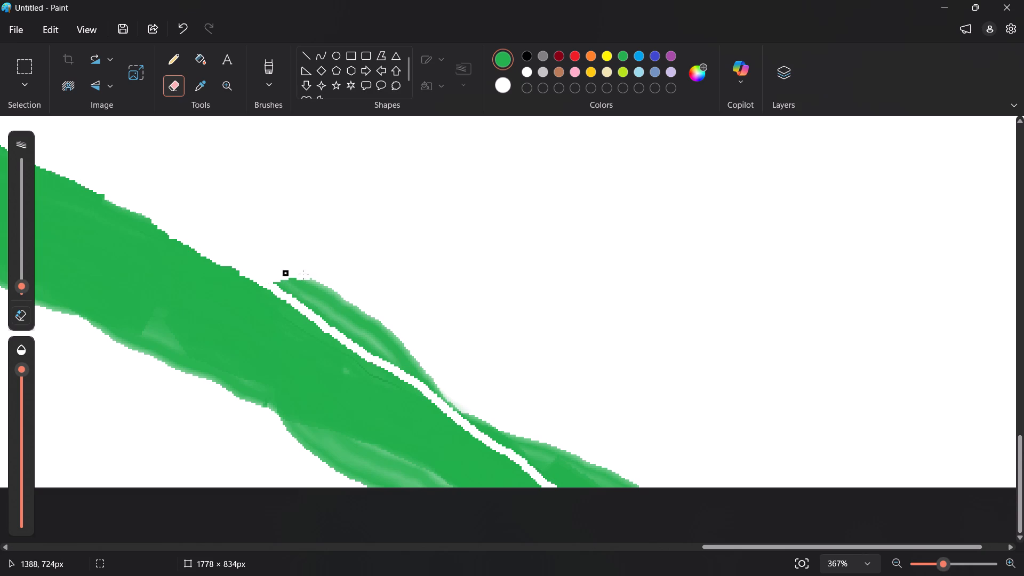
drag(303, 275, 329, 286)
drag(329, 286, 273, 281)
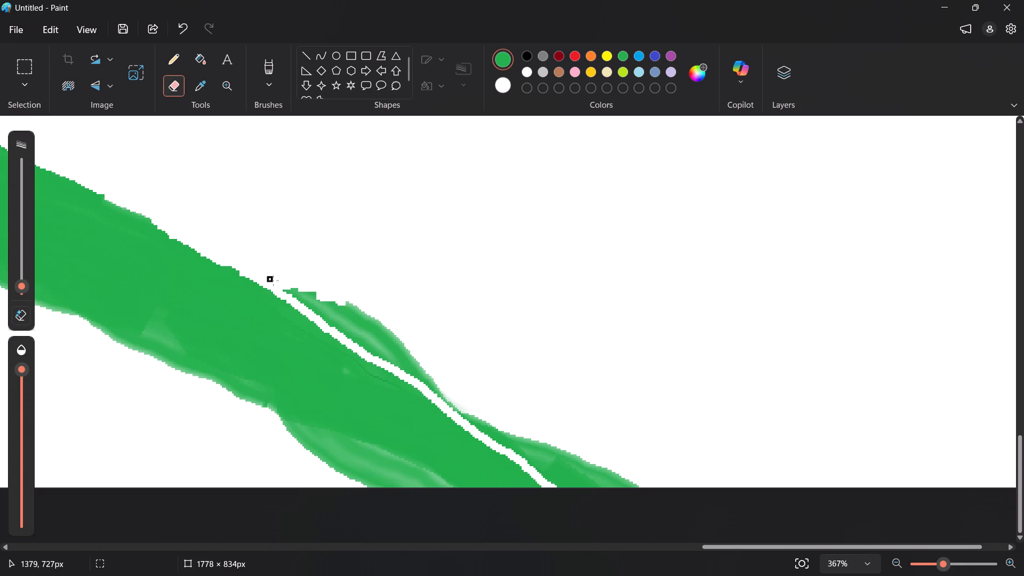
drag(273, 281, 315, 291)
drag(315, 291, 313, 311)
drag(313, 311, 361, 314)
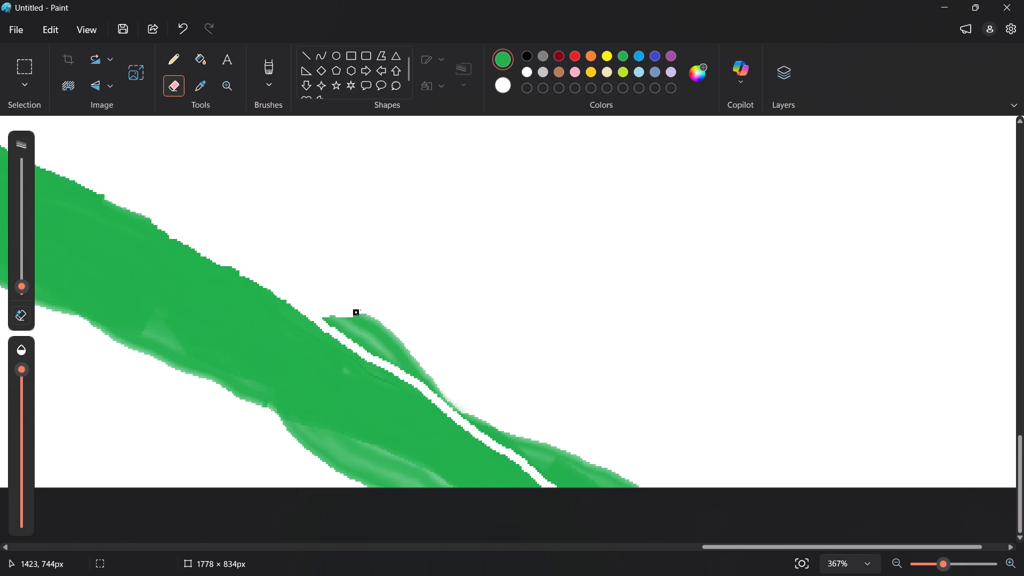
Erase the widest middle part of the severed bulge beside the dividing cut, including its leftover green fragments.
drag(361, 314, 358, 319)
triple_click(323, 319)
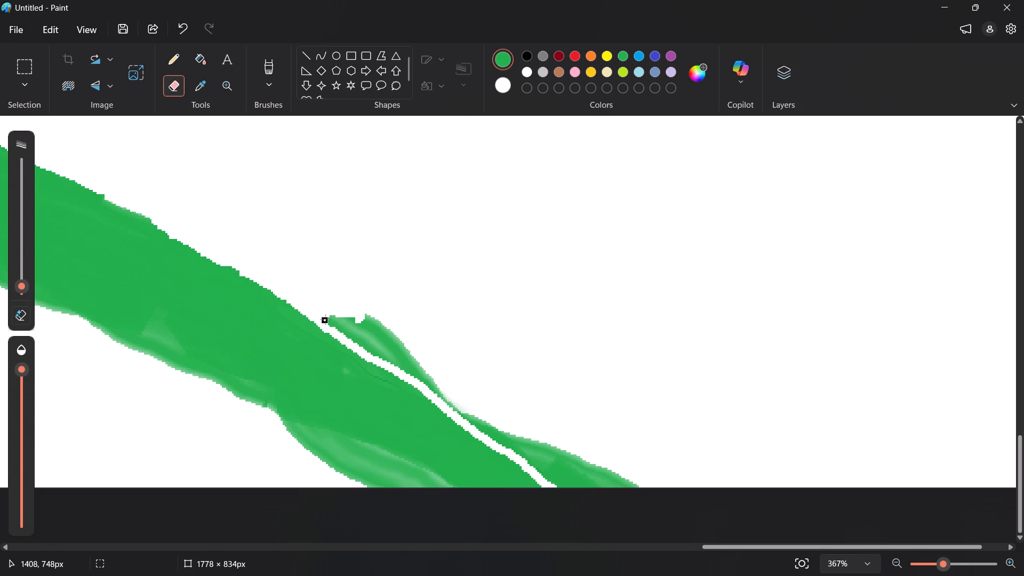
double_click(327, 319)
click(330, 317)
double_click(333, 316)
click(336, 319)
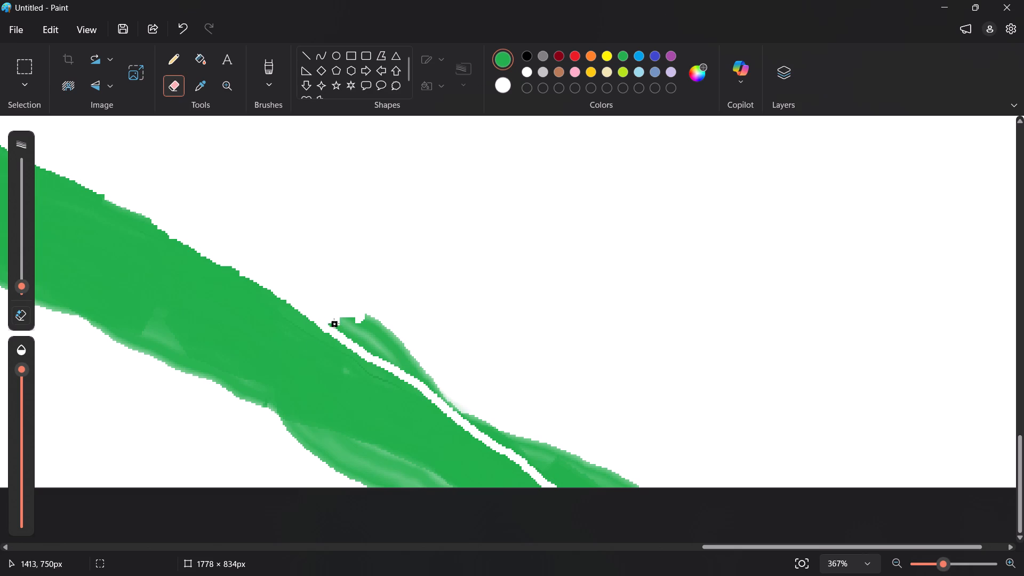
double_click(334, 324)
drag(330, 324, 362, 324)
drag(362, 324, 347, 323)
drag(347, 323, 351, 330)
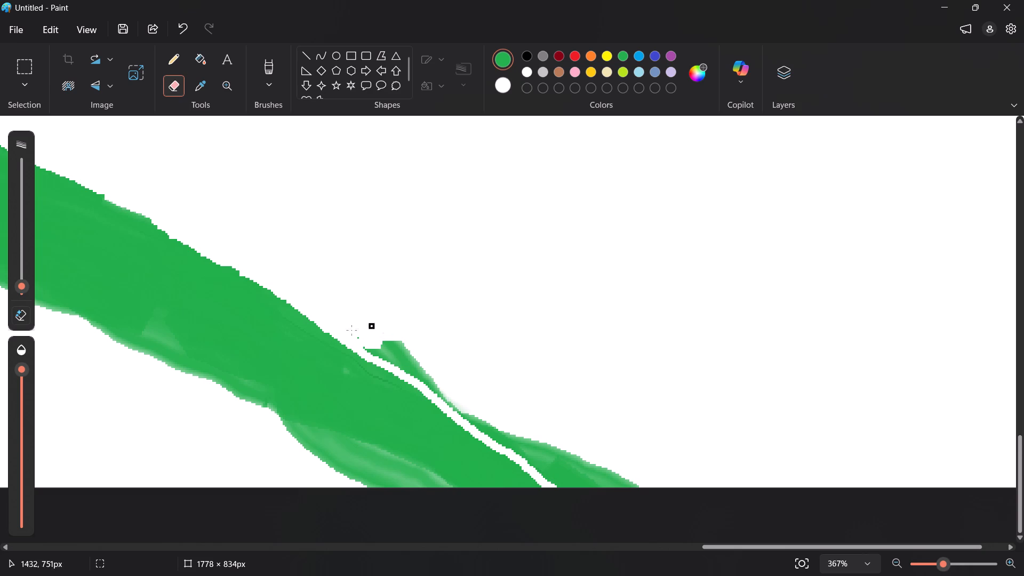
drag(351, 330, 363, 358)
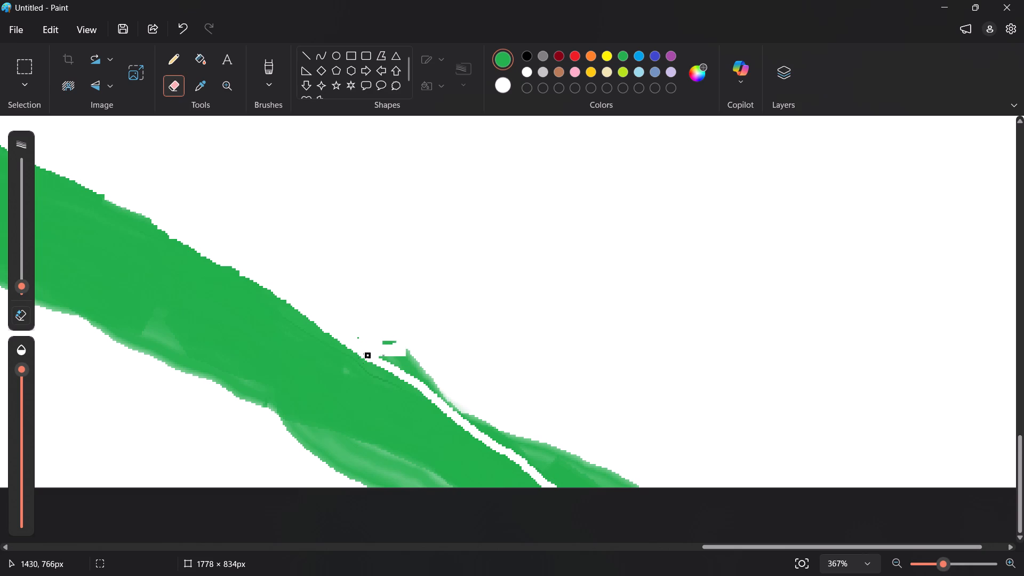
drag(363, 358, 381, 341)
Erase the bulge's tapering lower tail and its specks down to the narrow neck before the last green piece.
drag(381, 341, 411, 359)
drag(411, 359, 410, 359)
drag(412, 359, 399, 358)
drag(399, 358, 414, 361)
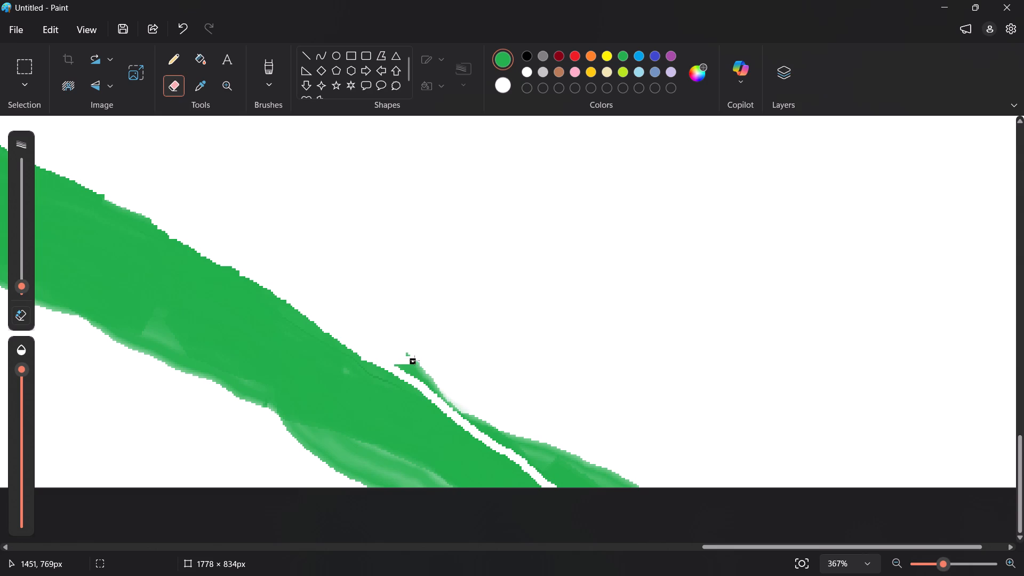
drag(414, 361, 426, 366)
drag(426, 366, 435, 379)
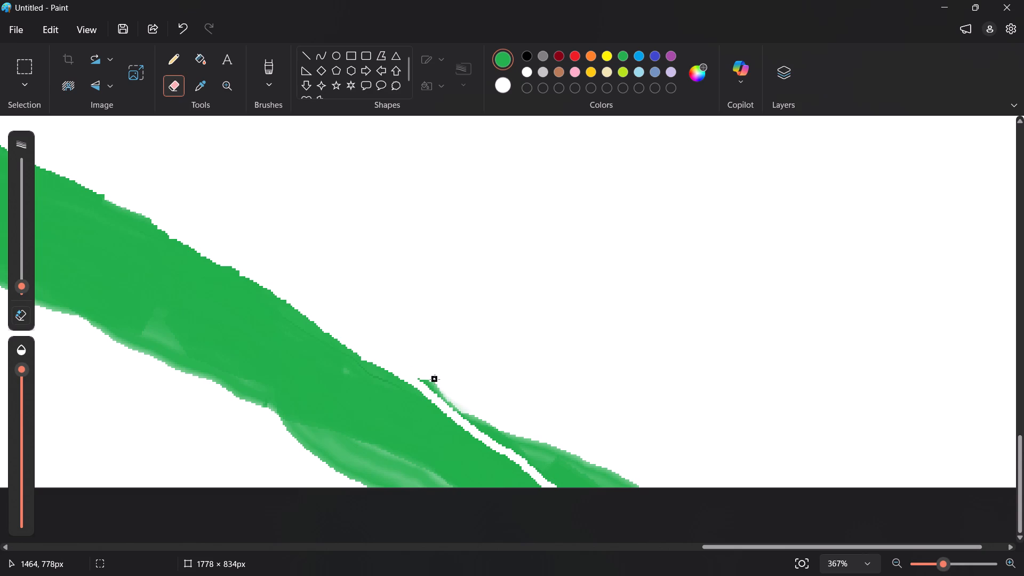
drag(435, 379, 434, 389)
Erase the narrow neck and thin uphill tip of the last severed green piece beside the dividing cut.
drag(434, 389, 471, 416)
drag(471, 416, 472, 416)
drag(476, 431, 477, 419)
drag(477, 419, 485, 430)
drag(465, 415, 497, 433)
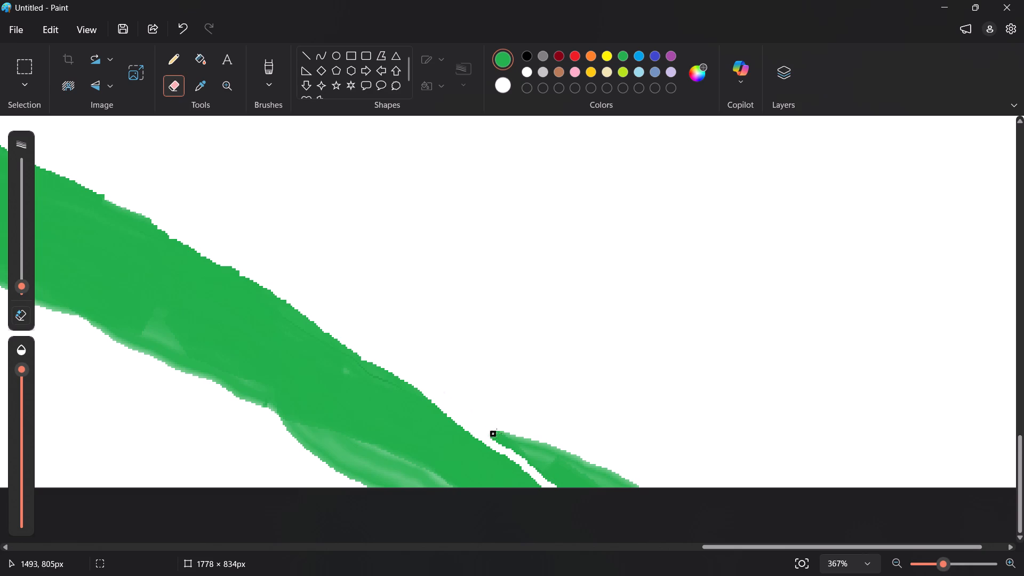
drag(497, 433, 513, 428)
Erase the outer and lower portions of the last severed green piece down to the canvas's bottom edge.
scroll(527, 410, down, 1)
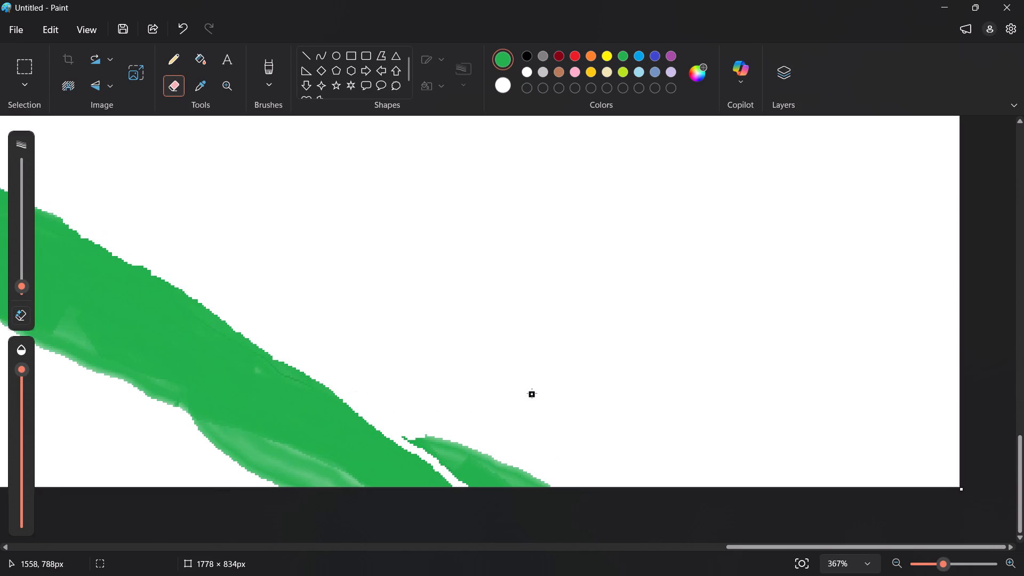
scroll(532, 393, down, 1)
drag(465, 421, 509, 474)
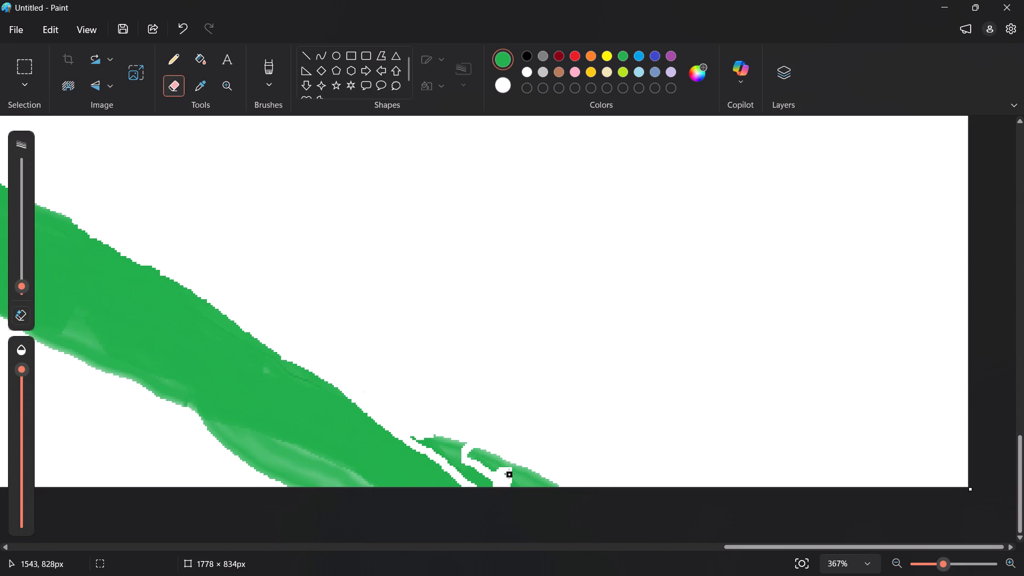
drag(509, 474, 530, 497)
drag(530, 497, 517, 457)
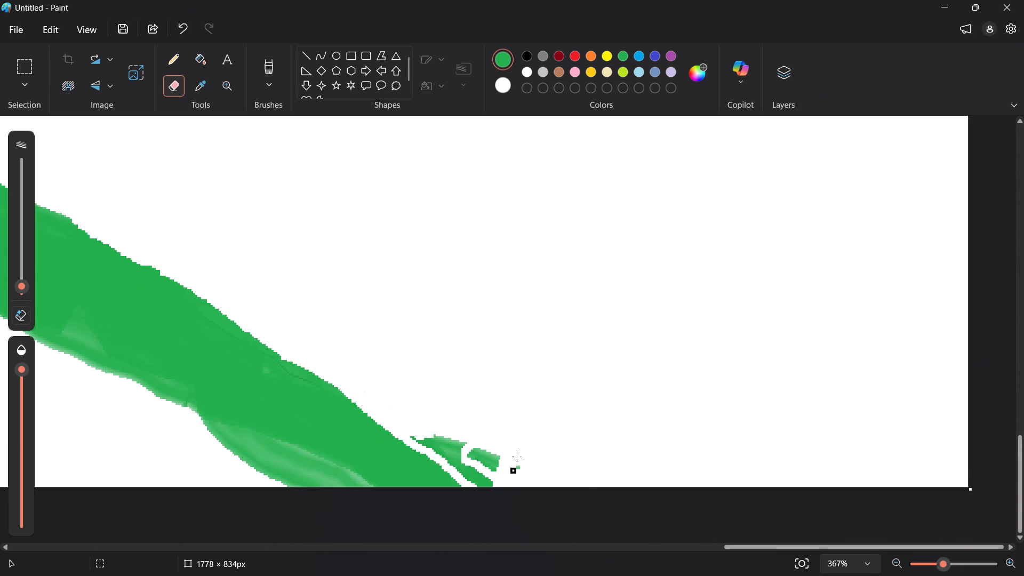
drag(517, 457, 493, 487)
drag(491, 471, 483, 461)
drag(483, 461, 465, 436)
Erase the remaining fragments and specks of the severed piece between the dividing cut and the canvas's bottom edge.
drag(468, 462, 447, 456)
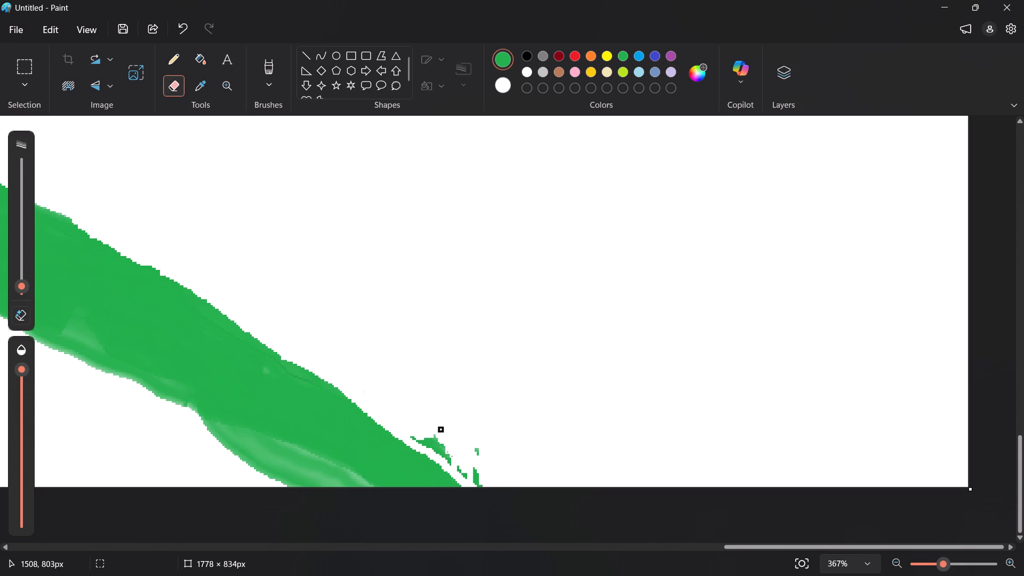
drag(447, 456, 433, 454)
drag(422, 442, 454, 472)
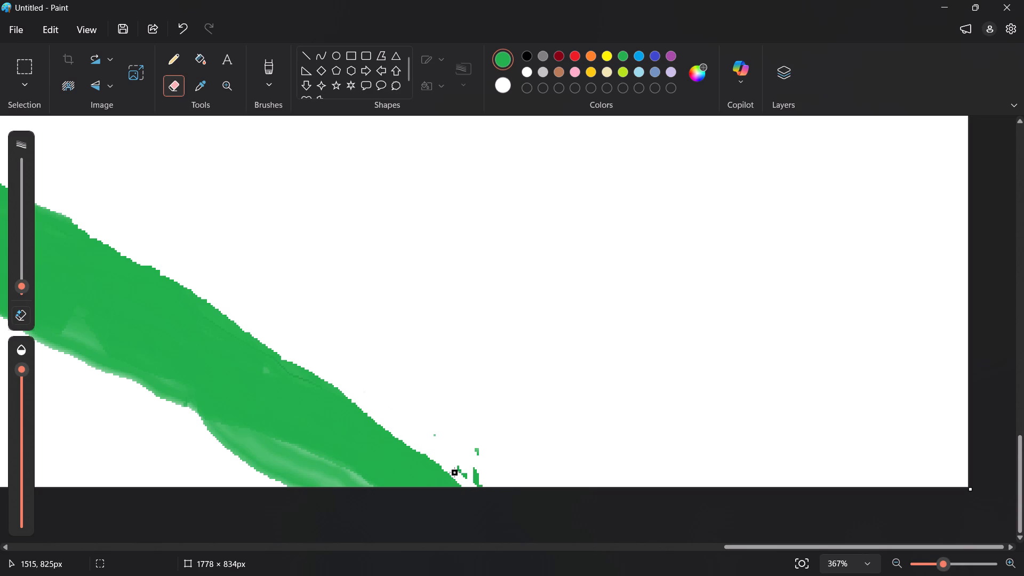
drag(454, 472, 450, 457)
drag(466, 485, 475, 455)
drag(475, 455, 470, 428)
Mix a brighter custom green, #30FA6B, as the foreground colour.
scroll(563, 173, right, 2)
ctrl+scroll(546, 176, down, 5)
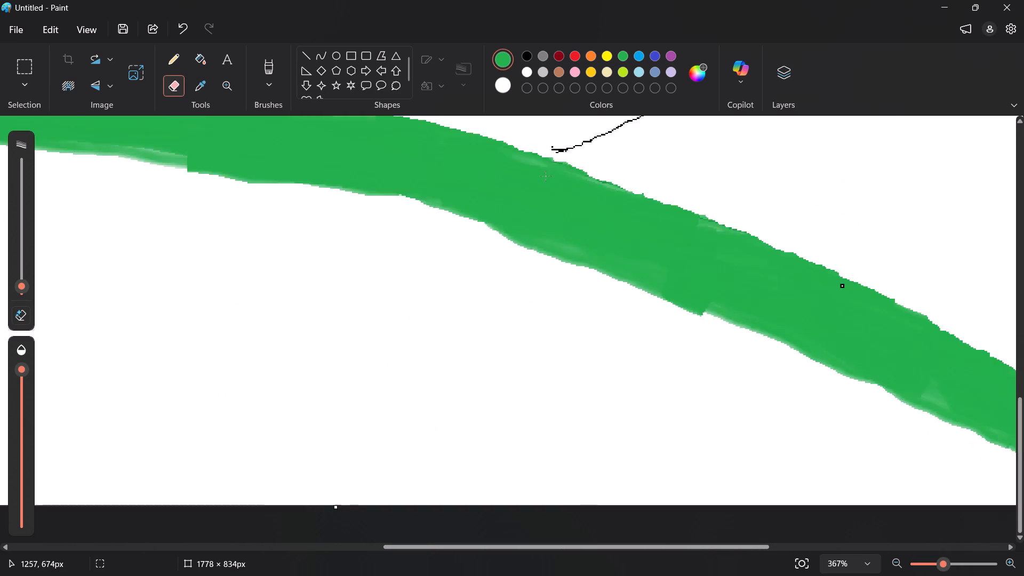
ctrl+scroll(546, 175, down, 6)
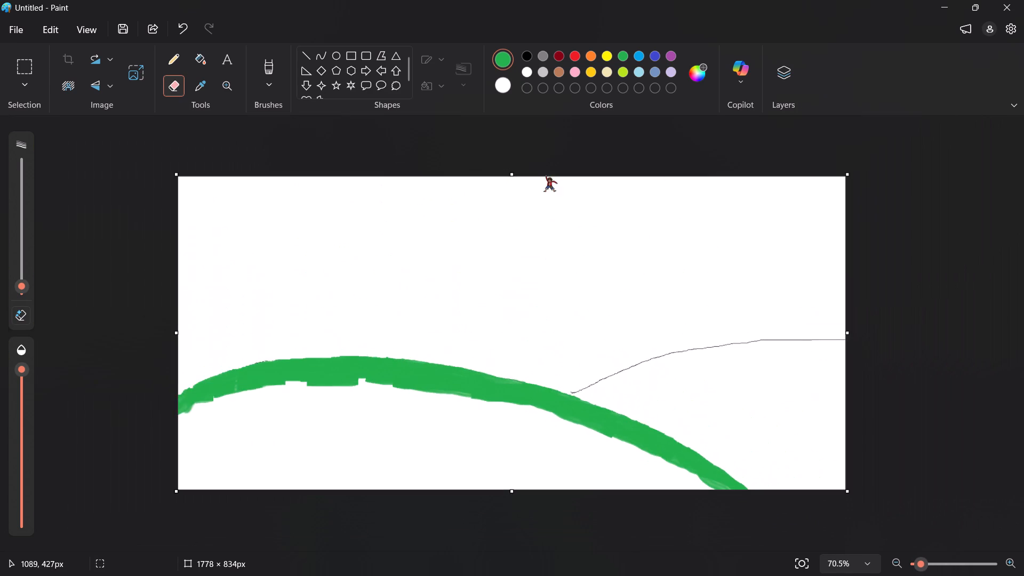
ctrl+scroll(546, 175, up, 3)
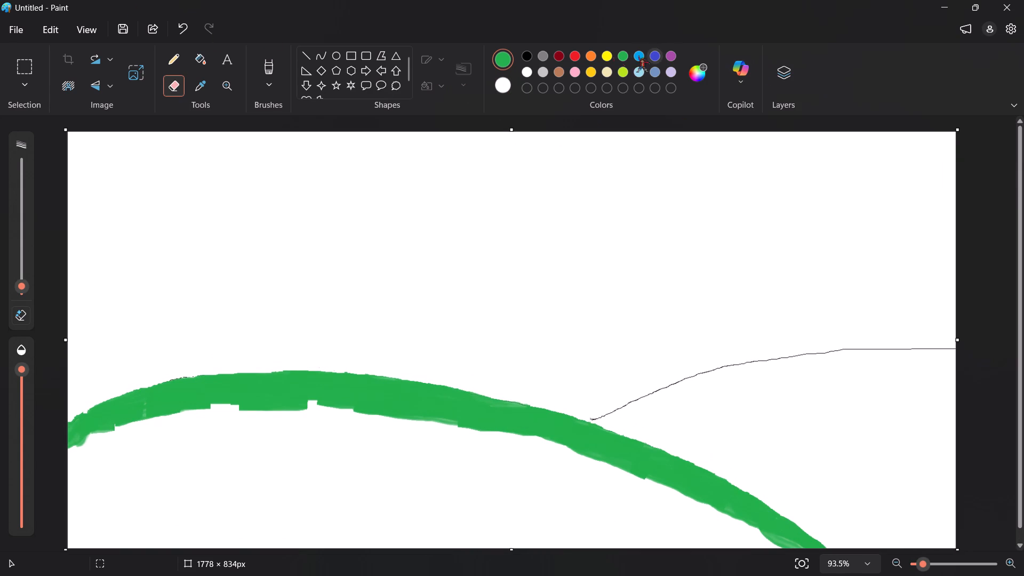
click(506, 58)
click(514, 59)
click(689, 75)
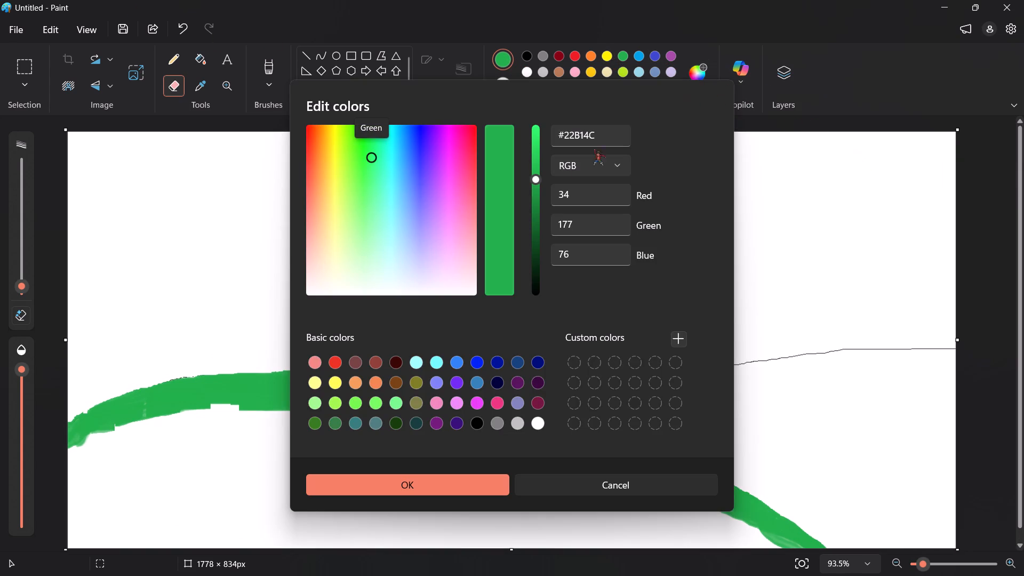
drag(534, 174, 527, 146)
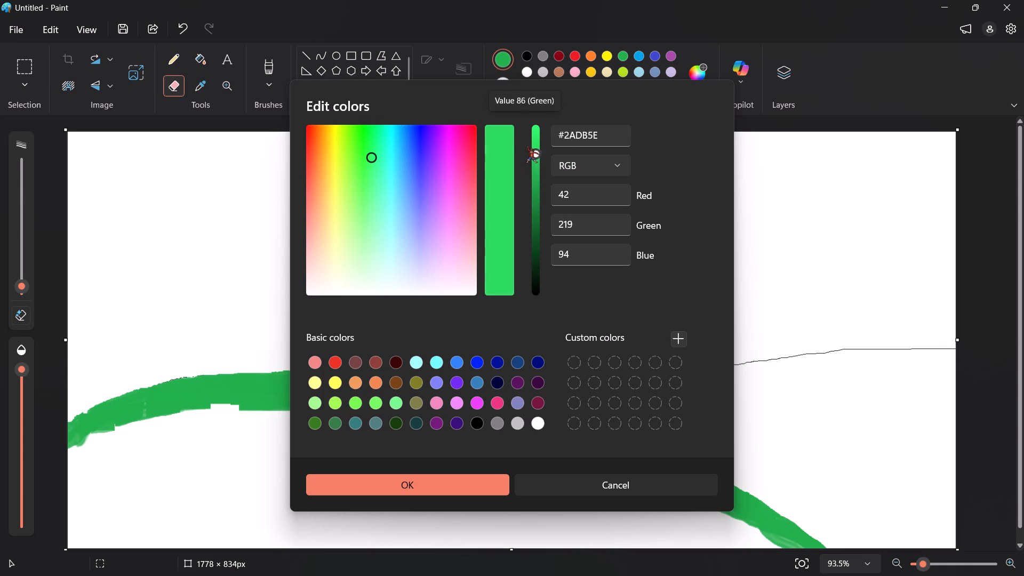
drag(527, 146, 525, 129)
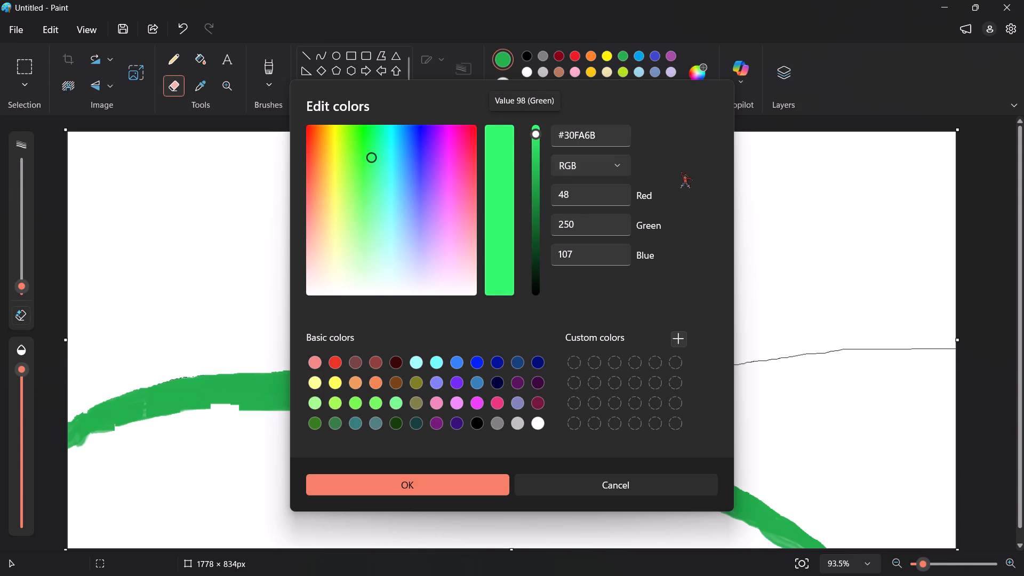
click(883, 65)
click(456, 488)
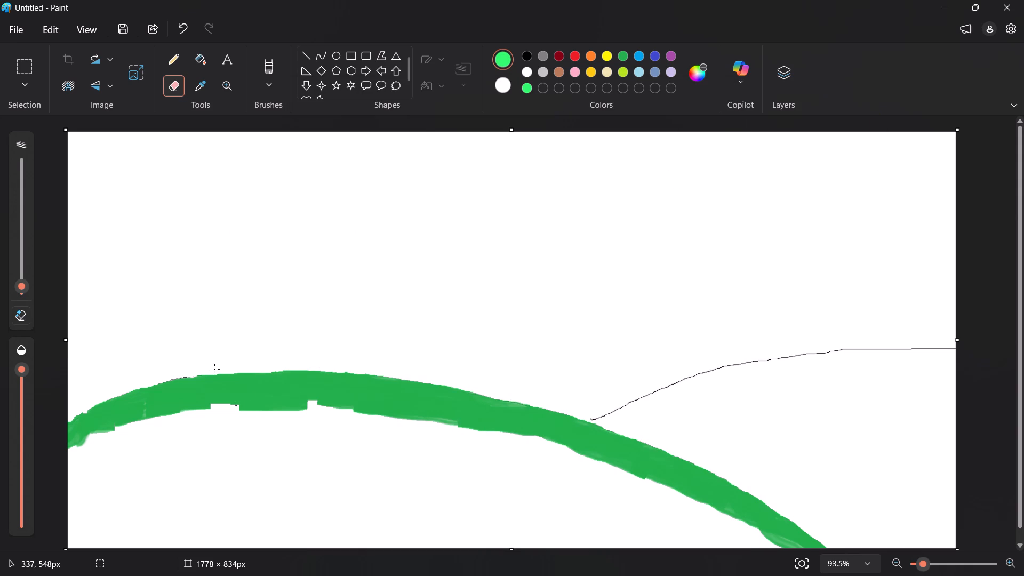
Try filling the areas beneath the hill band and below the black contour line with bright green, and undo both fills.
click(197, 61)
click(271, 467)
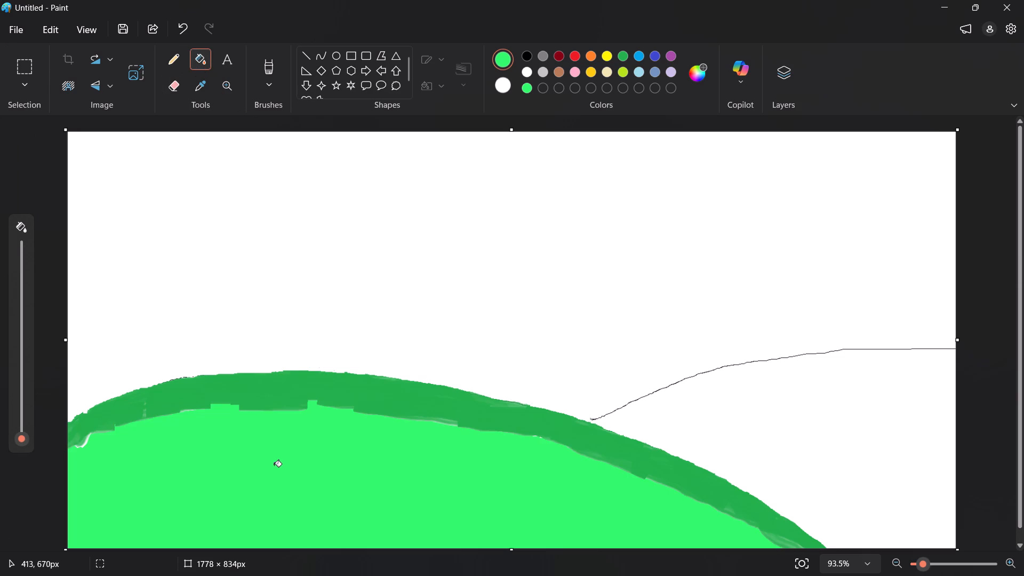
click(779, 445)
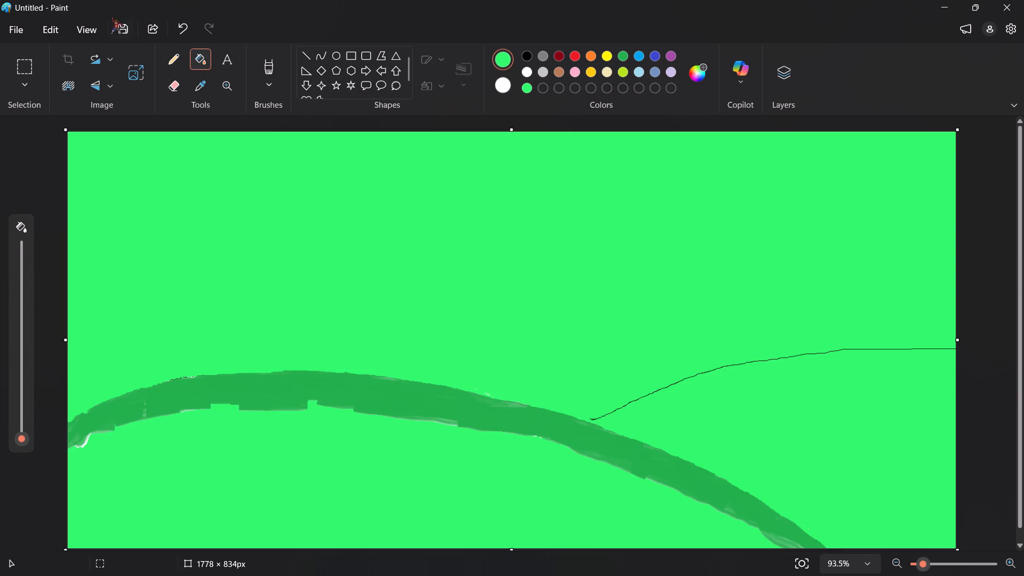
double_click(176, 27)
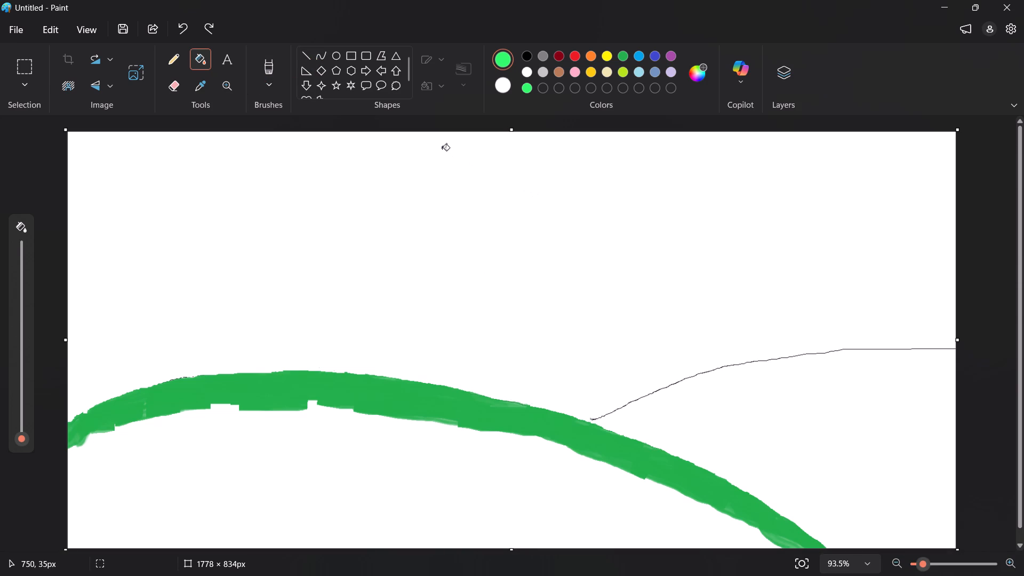
Pencil short bright green strokes across the gap between the black contour line's lower end and the hill band.
click(178, 66)
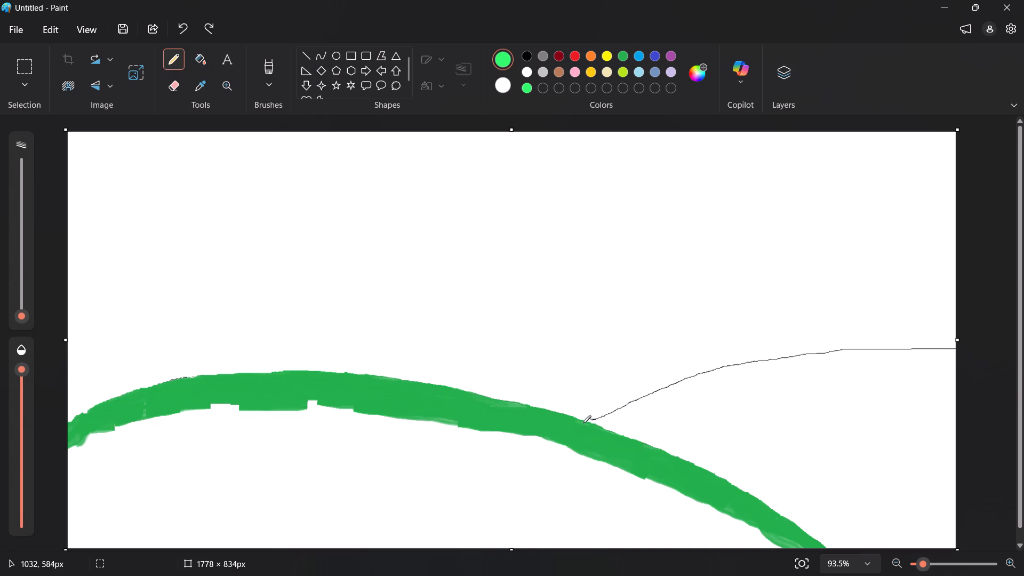
drag(583, 423, 589, 419)
drag(589, 419, 576, 422)
Fill the area enclosed by the black contour line and the hill band with bright green.
click(195, 59)
click(814, 453)
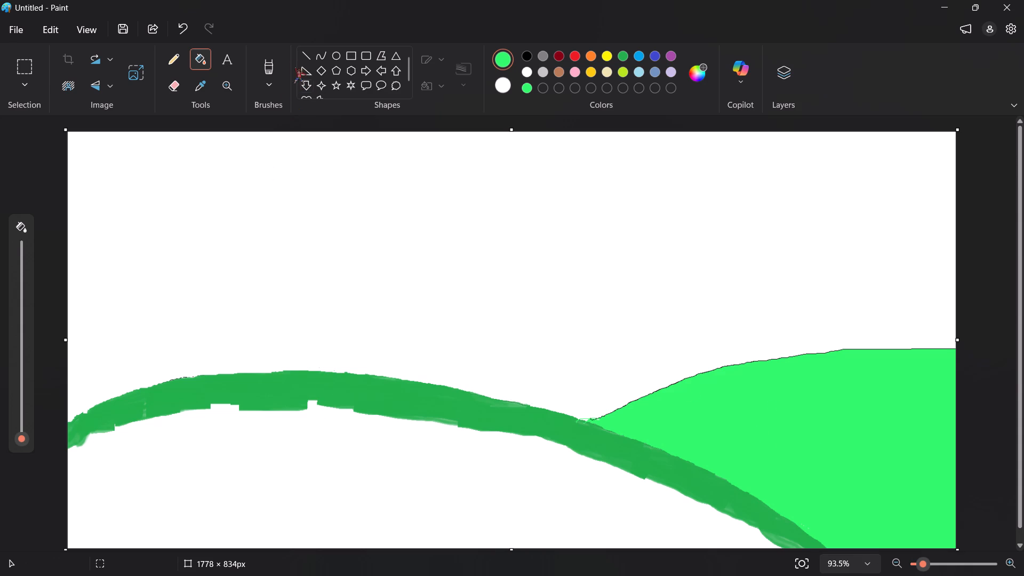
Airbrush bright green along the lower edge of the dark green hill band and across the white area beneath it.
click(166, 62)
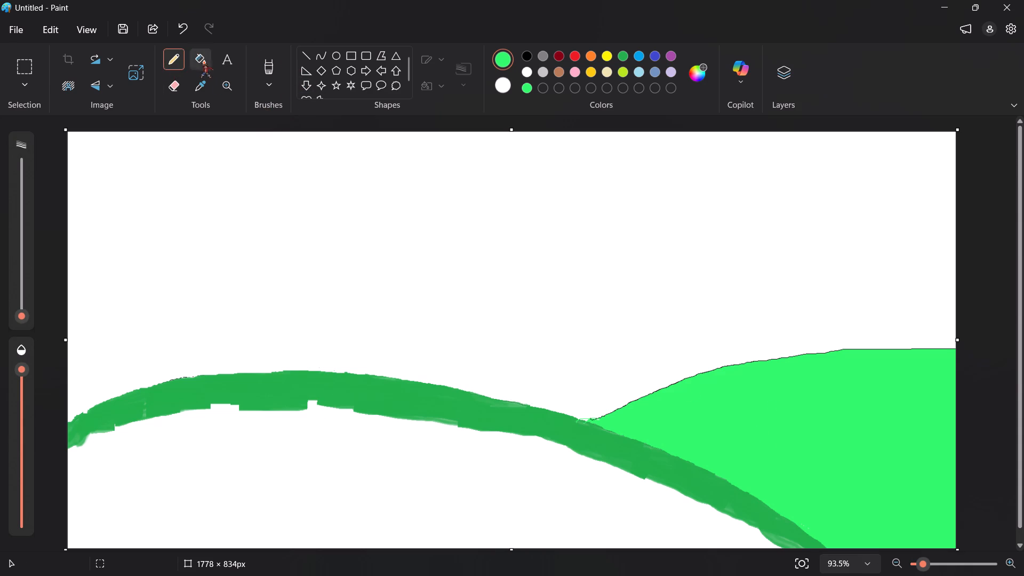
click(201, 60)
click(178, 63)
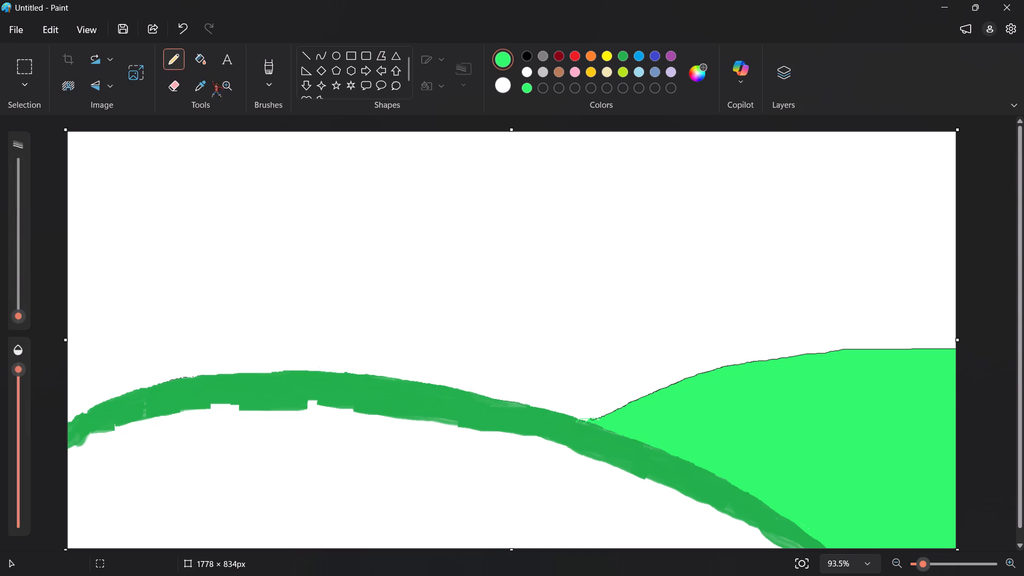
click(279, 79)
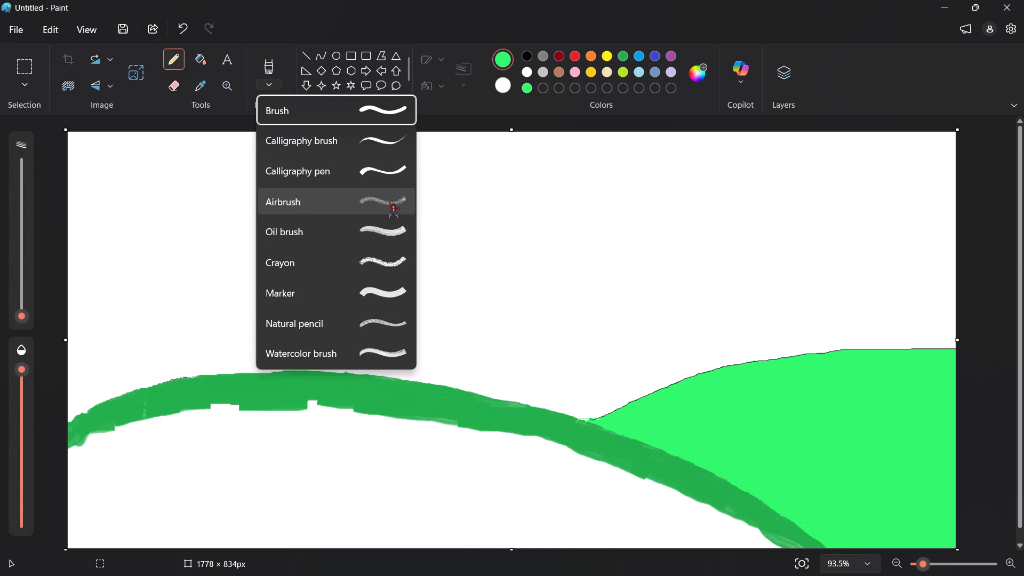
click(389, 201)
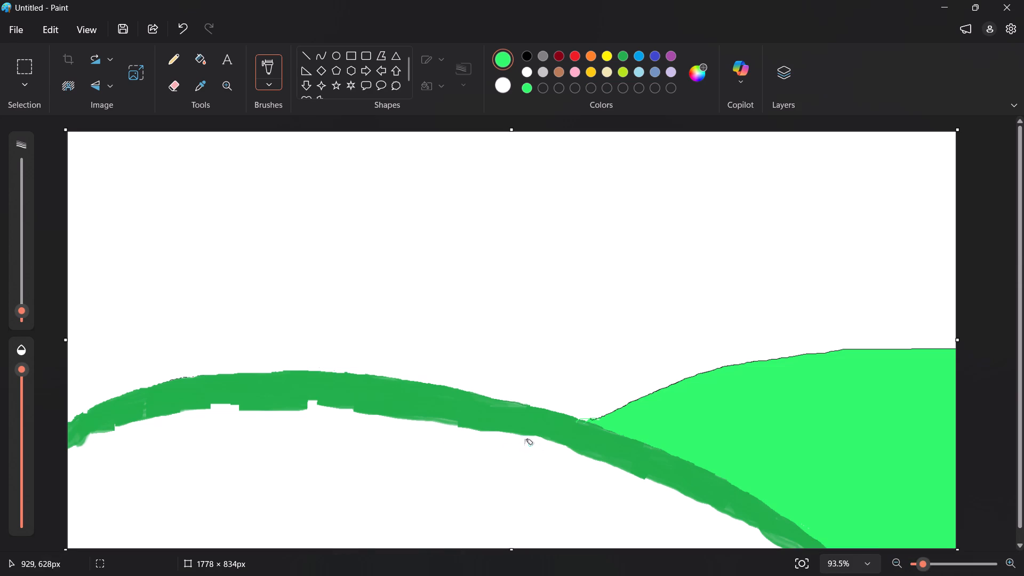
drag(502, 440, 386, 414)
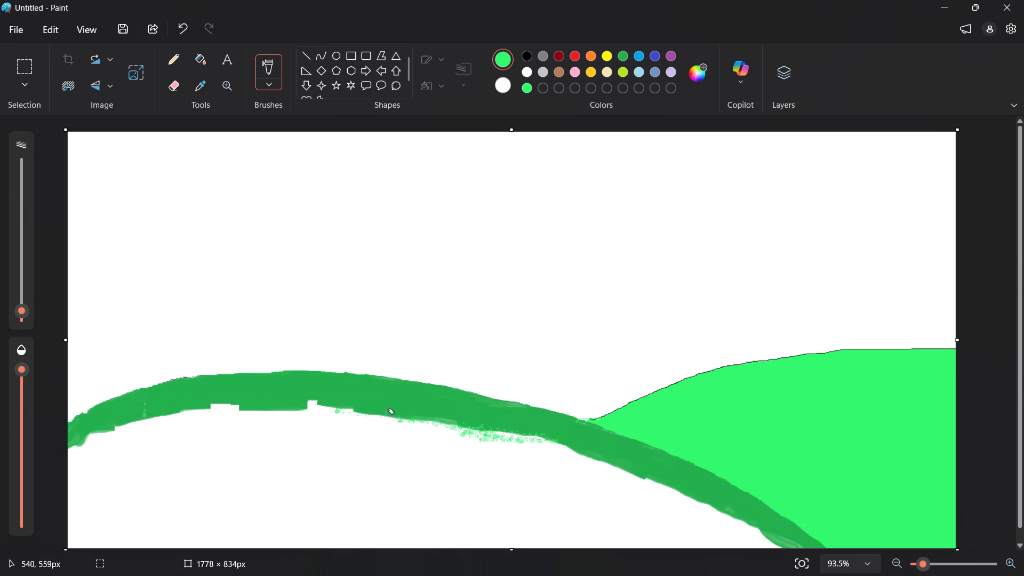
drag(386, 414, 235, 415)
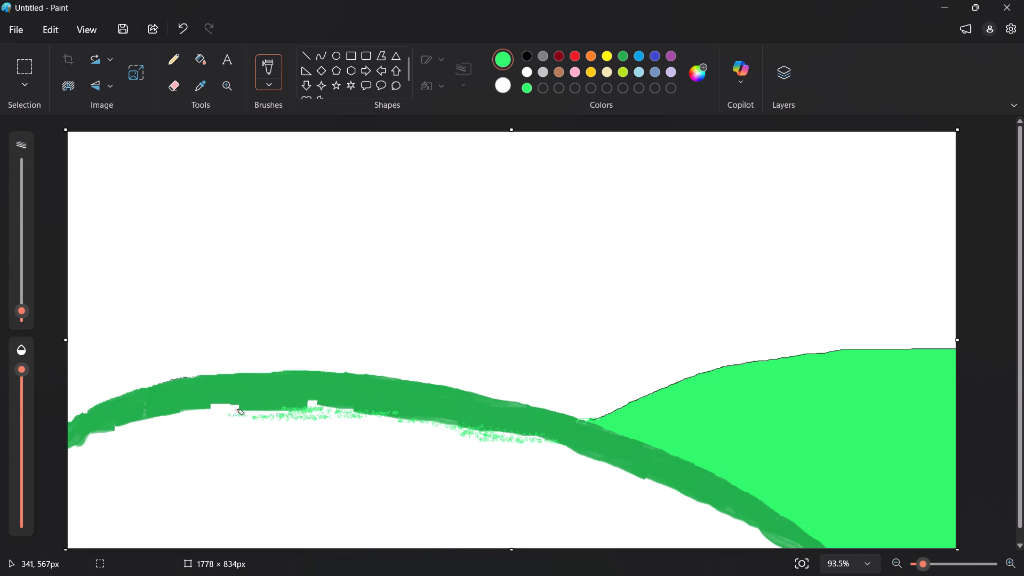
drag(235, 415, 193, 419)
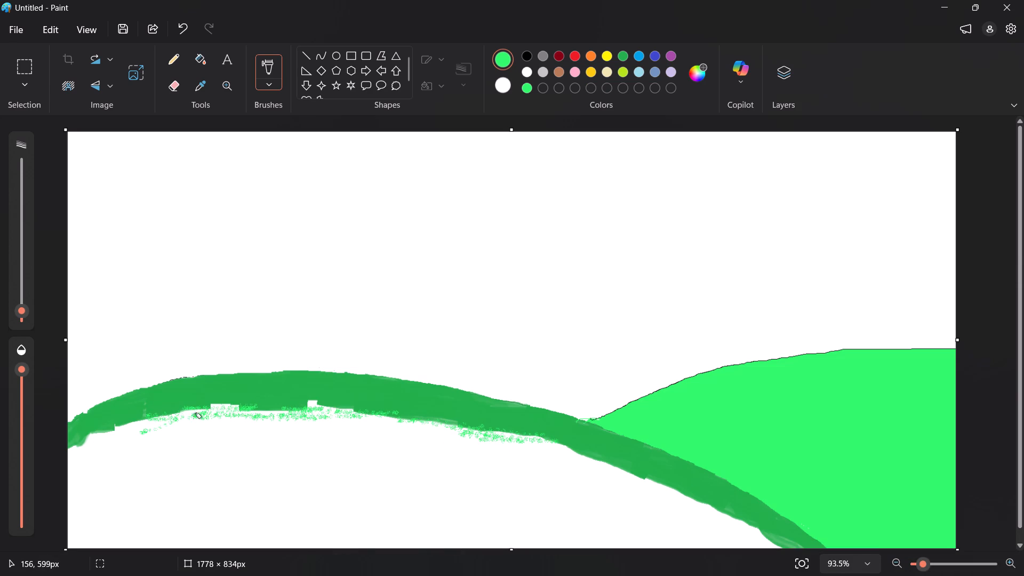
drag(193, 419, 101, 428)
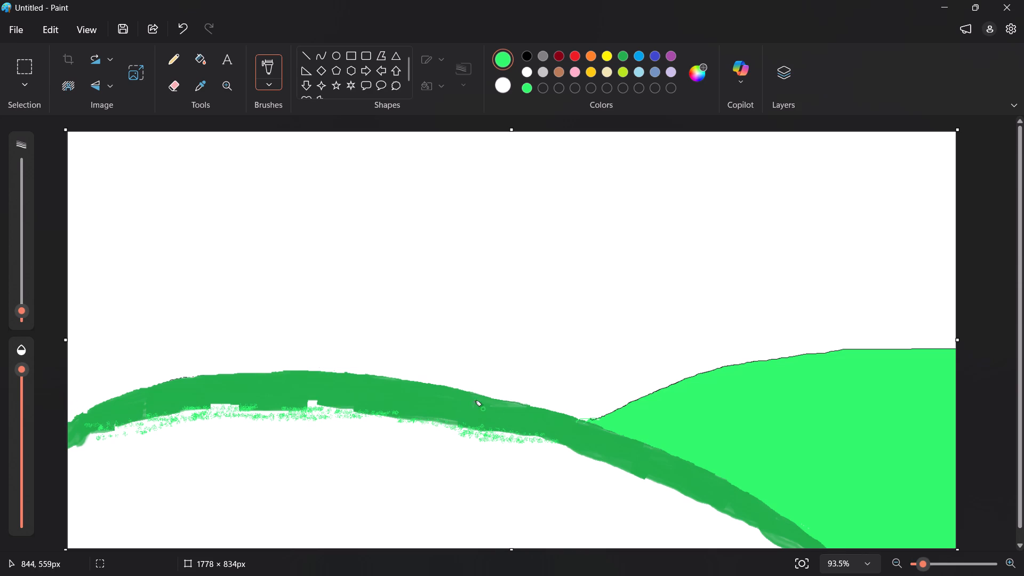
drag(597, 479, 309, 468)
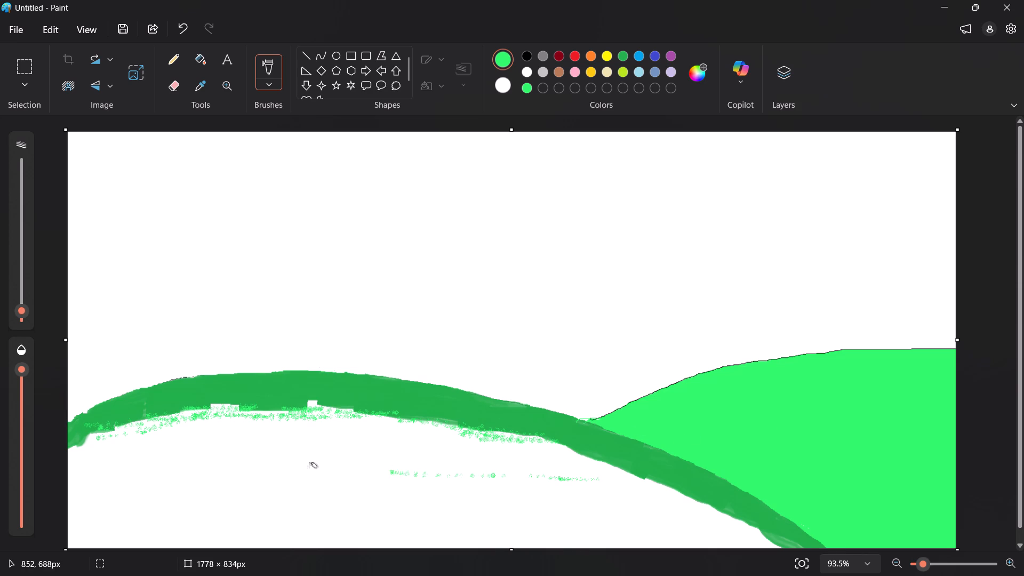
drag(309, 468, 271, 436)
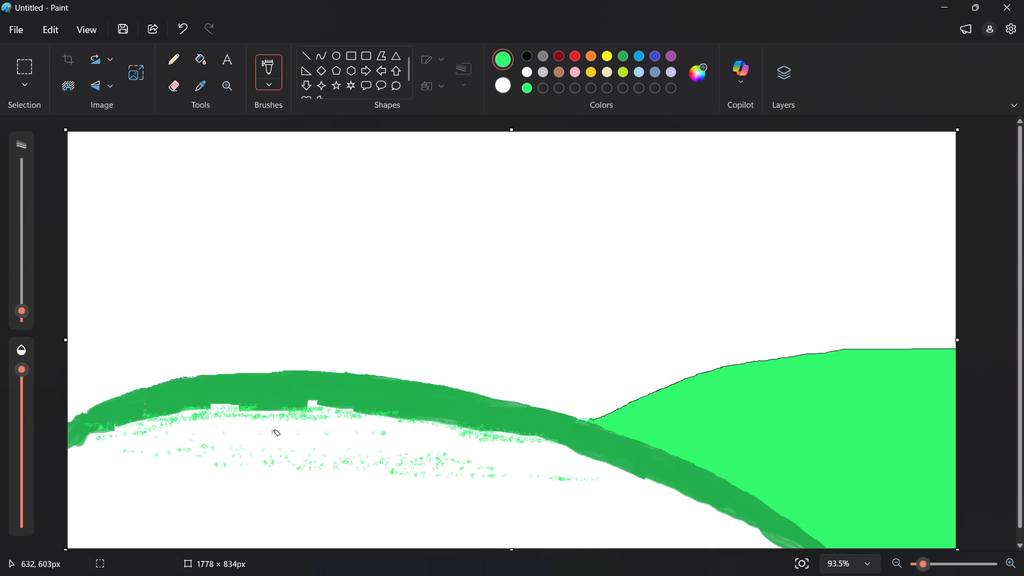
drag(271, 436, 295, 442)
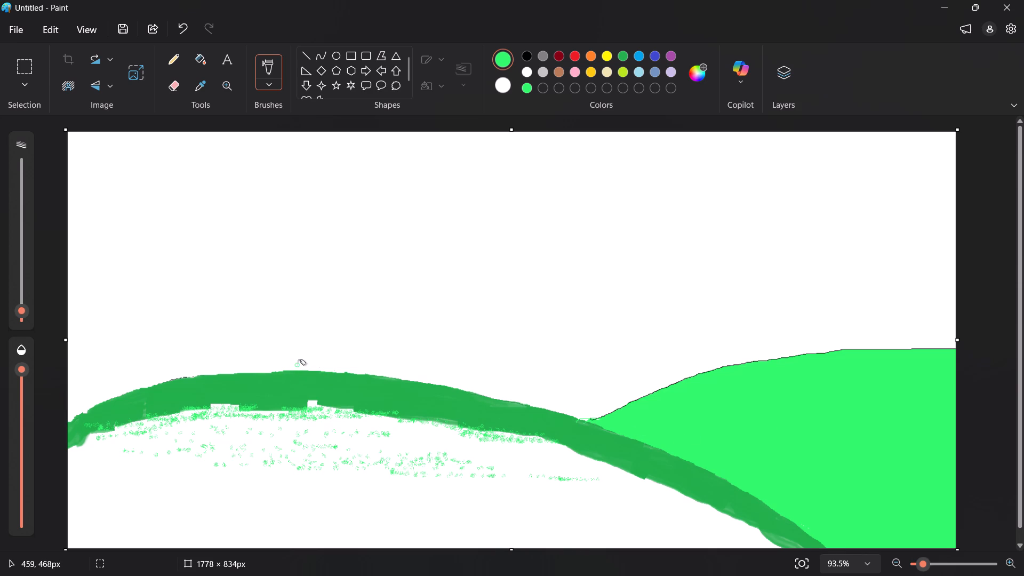
Erase the whole drawing with an enlarged eraser, including the hill band, the green fill and the airbrush specks.
click(181, 58)
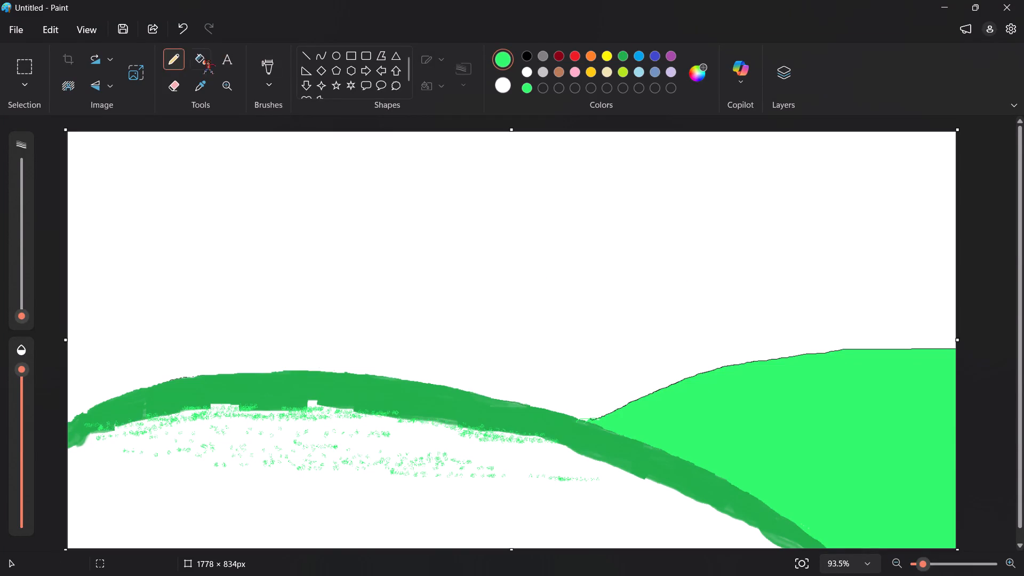
click(177, 89)
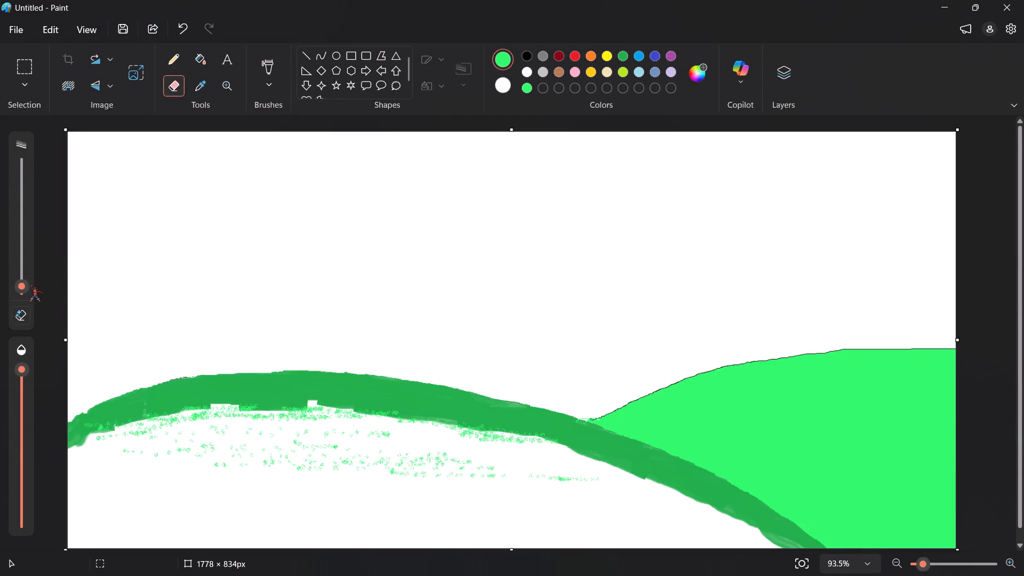
drag(24, 283, 5, 231)
drag(169, 441, 141, 445)
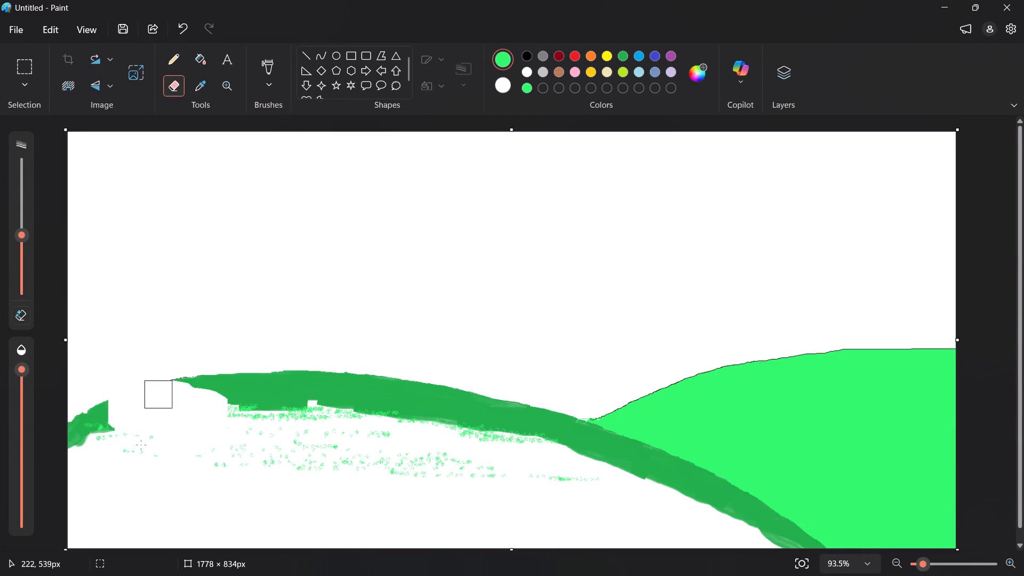
drag(141, 445, 286, 427)
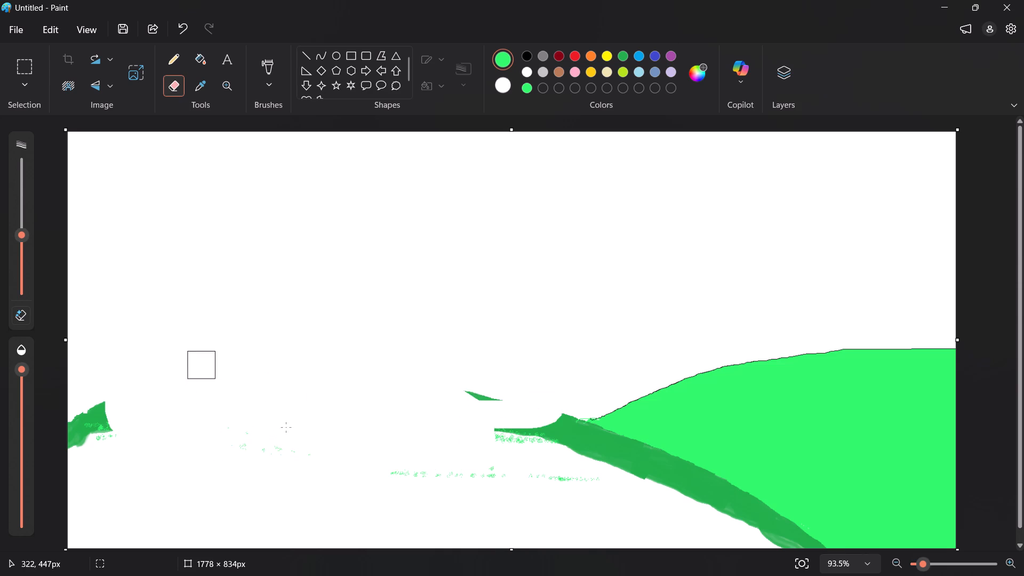
drag(286, 427, 453, 501)
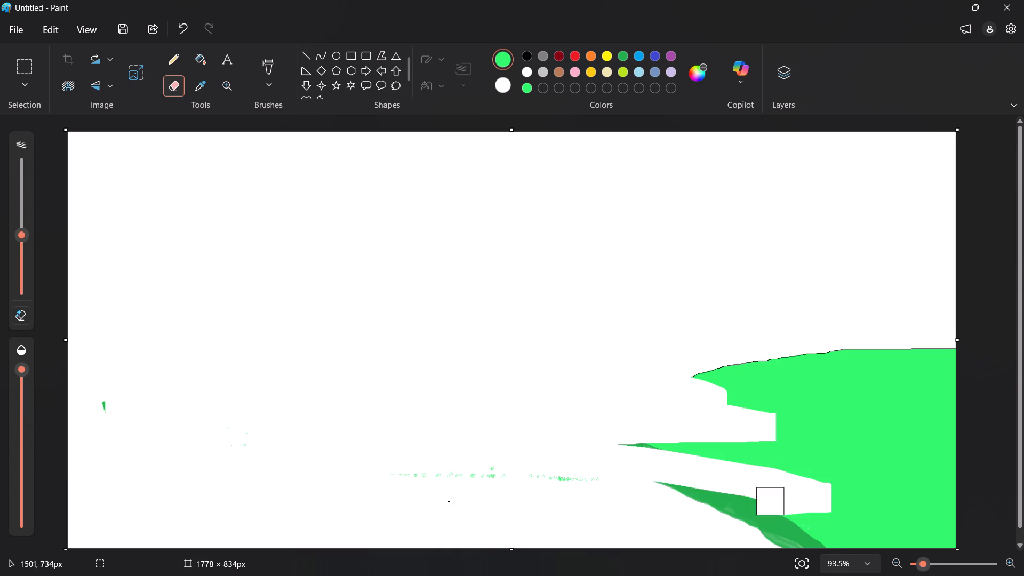
drag(453, 501, 973, 339)
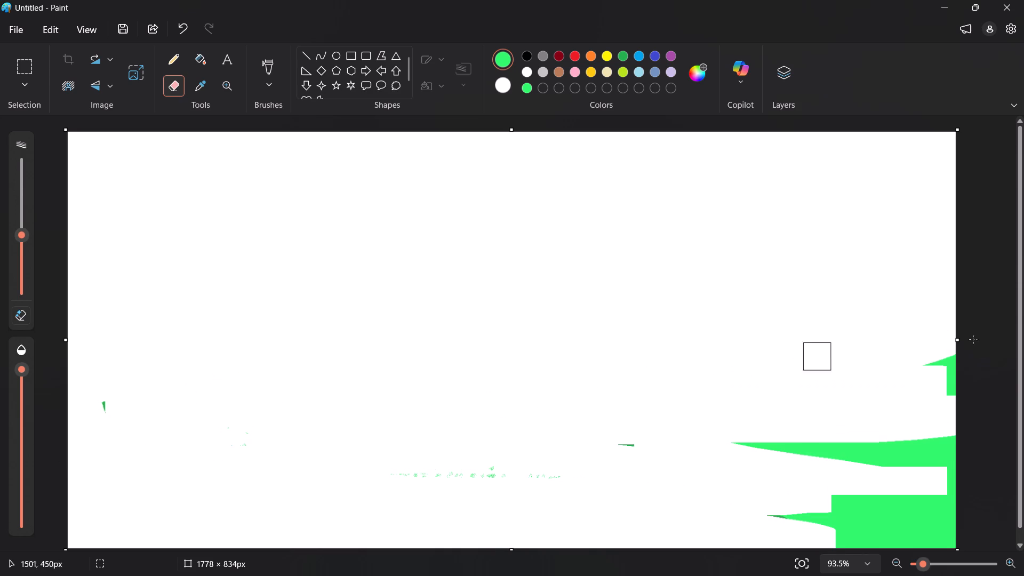
drag(973, 339, 815, 524)
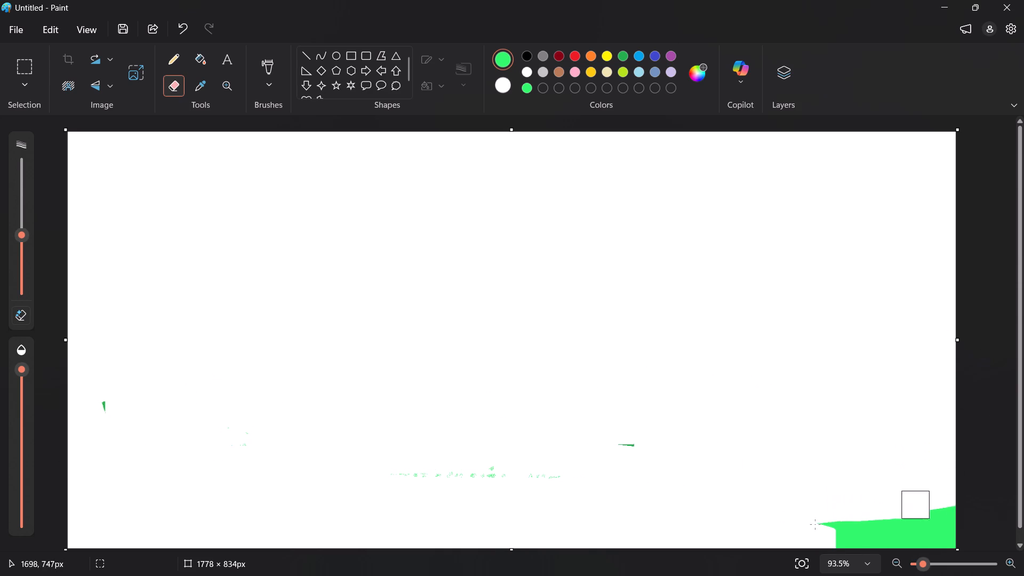
drag(815, 524, 313, 457)
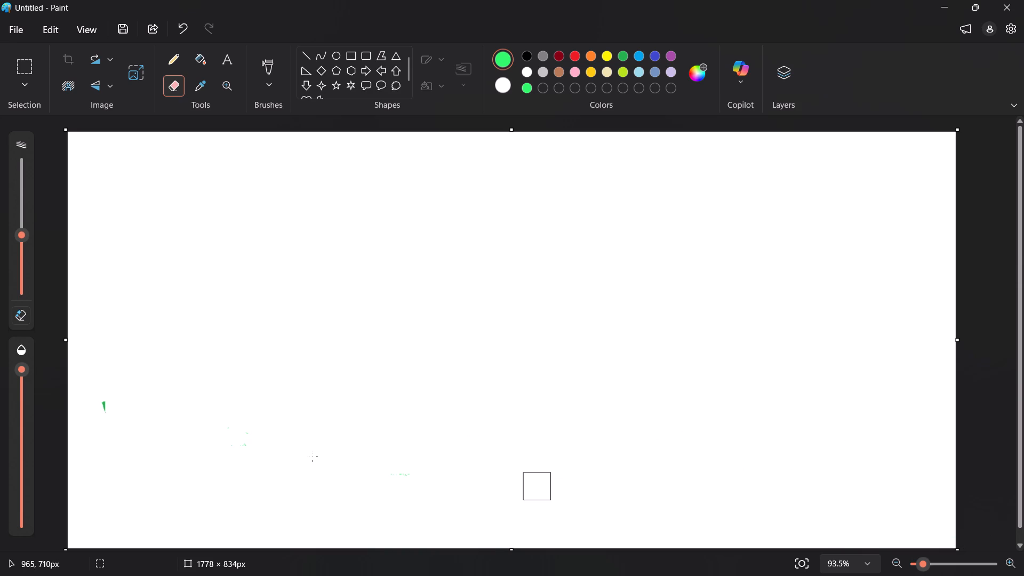
drag(313, 457, 134, 504)
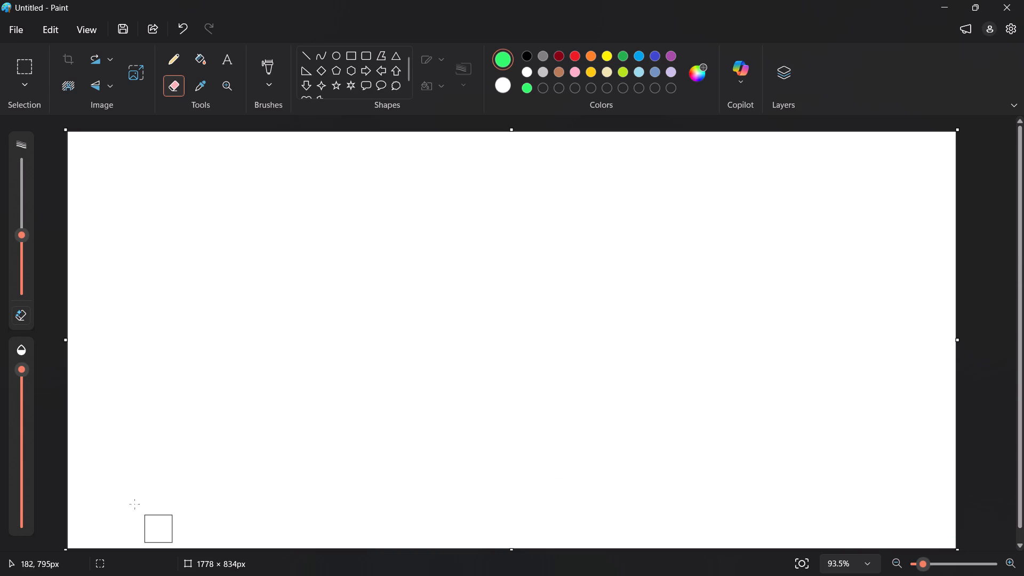
drag(134, 504, 813, 507)
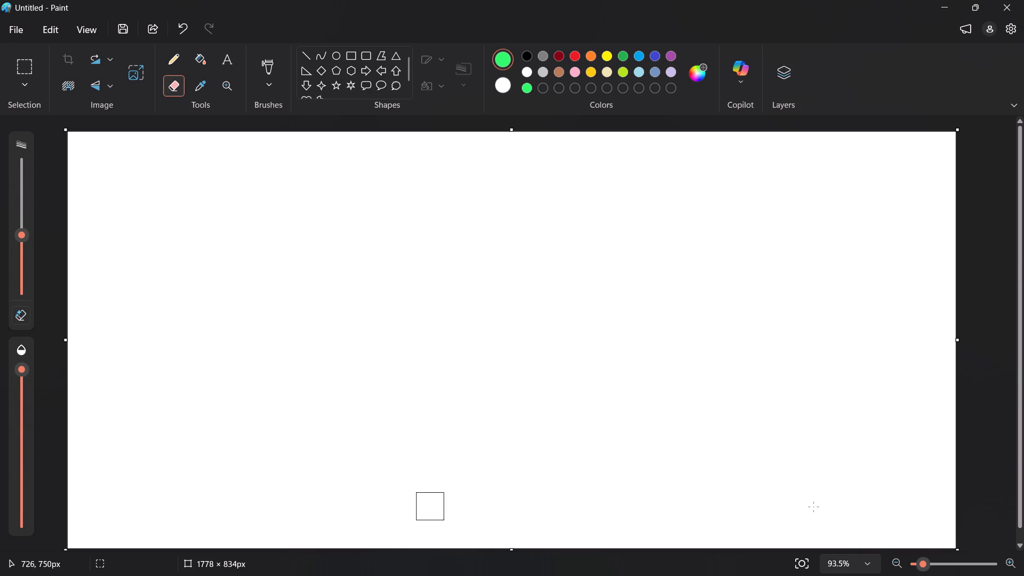
drag(813, 507, 177, 266)
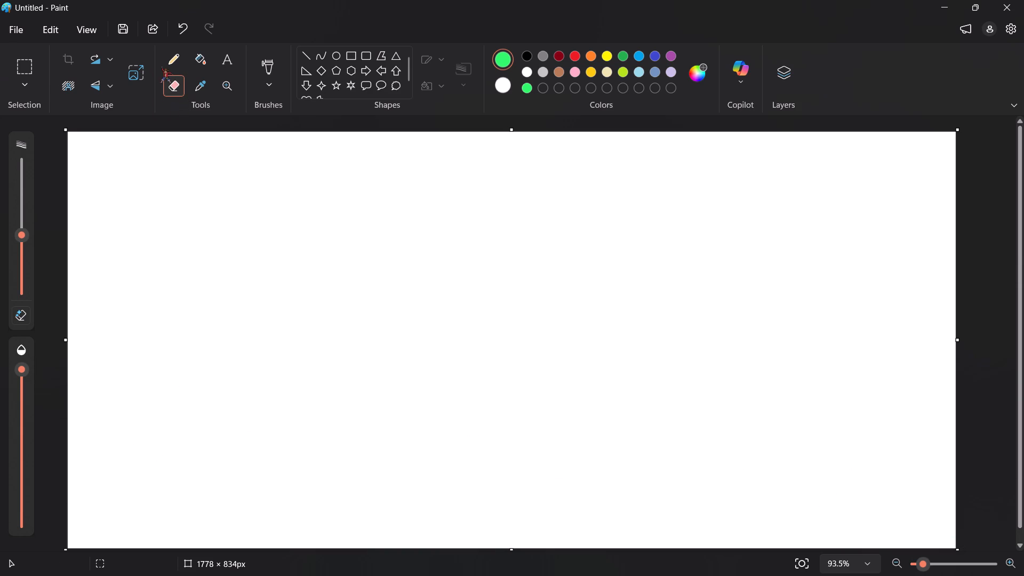
Pencil a thin black contour of a wide hill from the canvas's left edge, sloping down towards the bottom edge.
drag(162, 66, 167, 62)
click(170, 60)
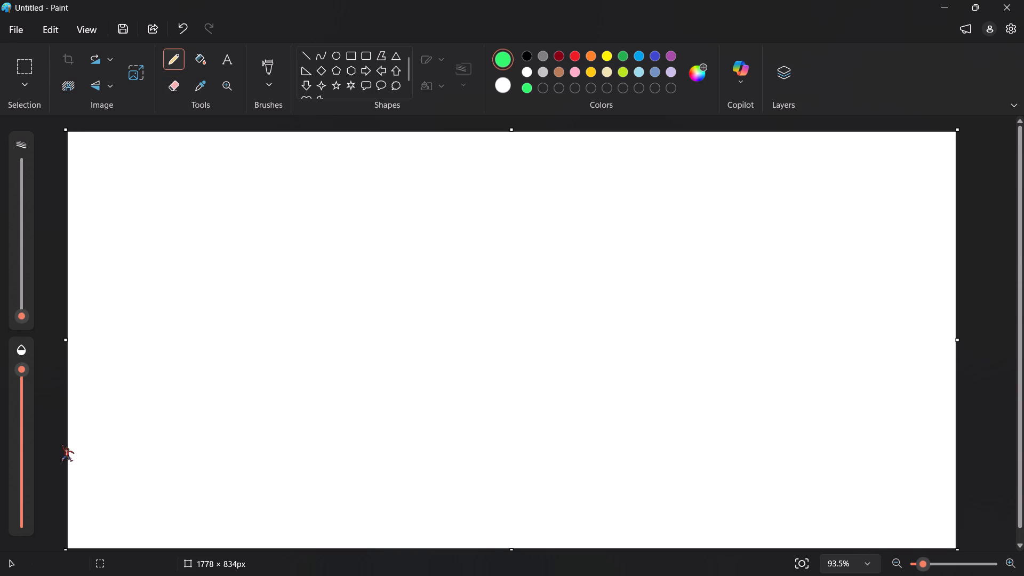
drag(65, 448, 255, 437)
click(523, 59)
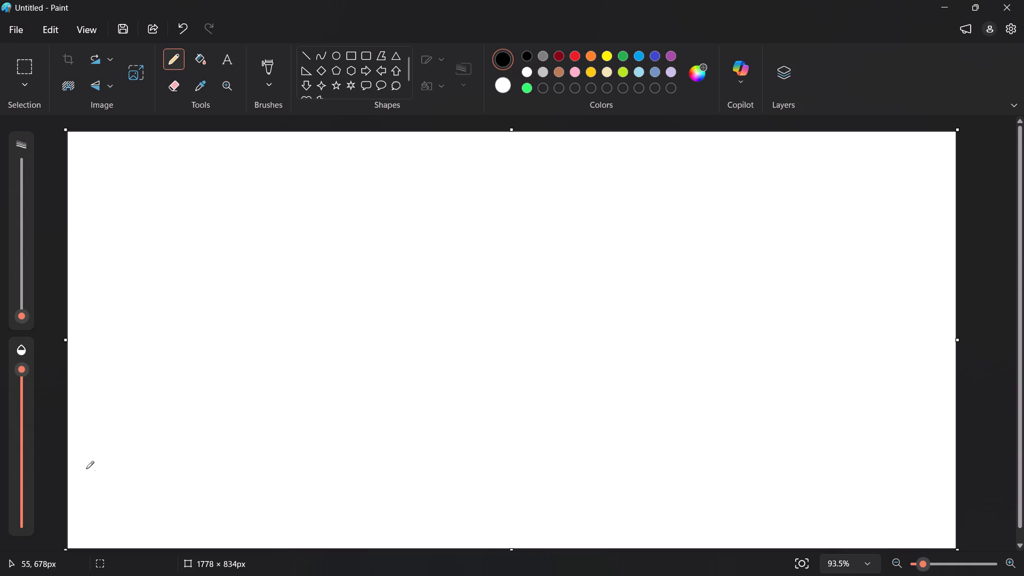
drag(67, 447, 84, 438)
drag(69, 445, 351, 414)
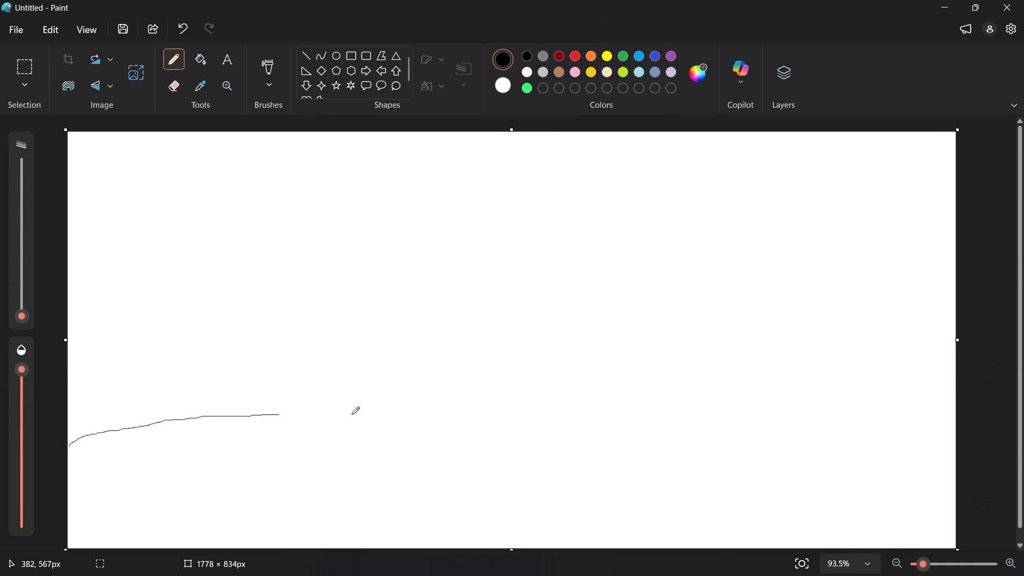
drag(351, 414, 785, 538)
Pencil a second black hill contour rising from the first hill's lower slope to the canvas's right edge.
drag(699, 505, 907, 425)
drag(905, 427, 906, 427)
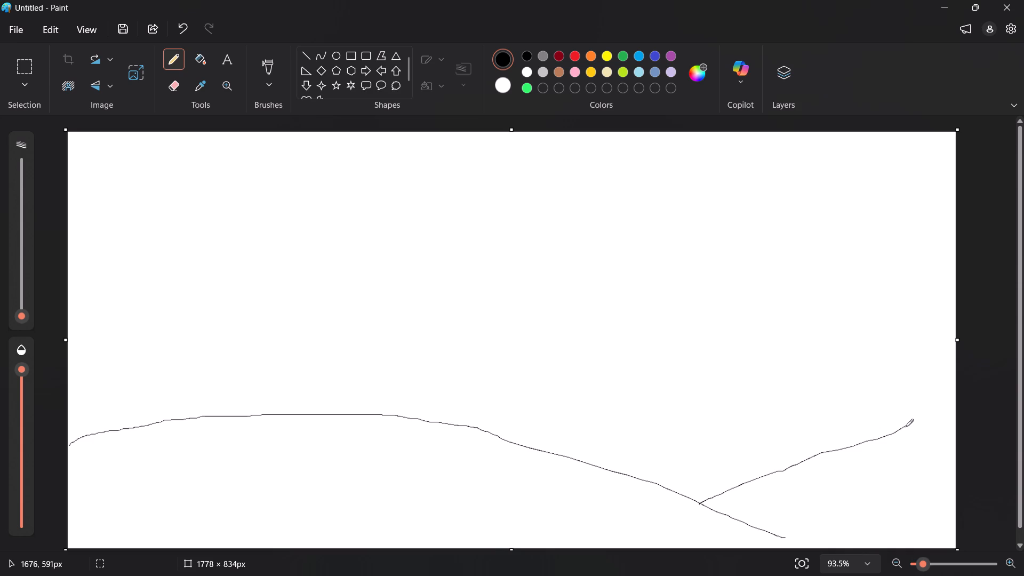
drag(906, 427, 963, 401)
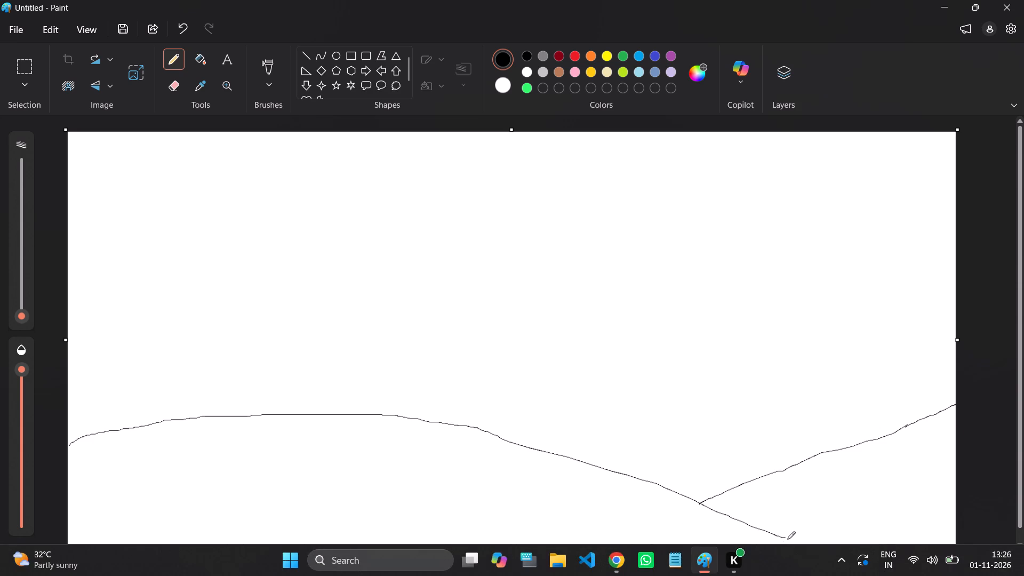
Extend both ends of the wide hill's contour to meet the canvas's bottom and left edges.
drag(778, 535, 819, 563)
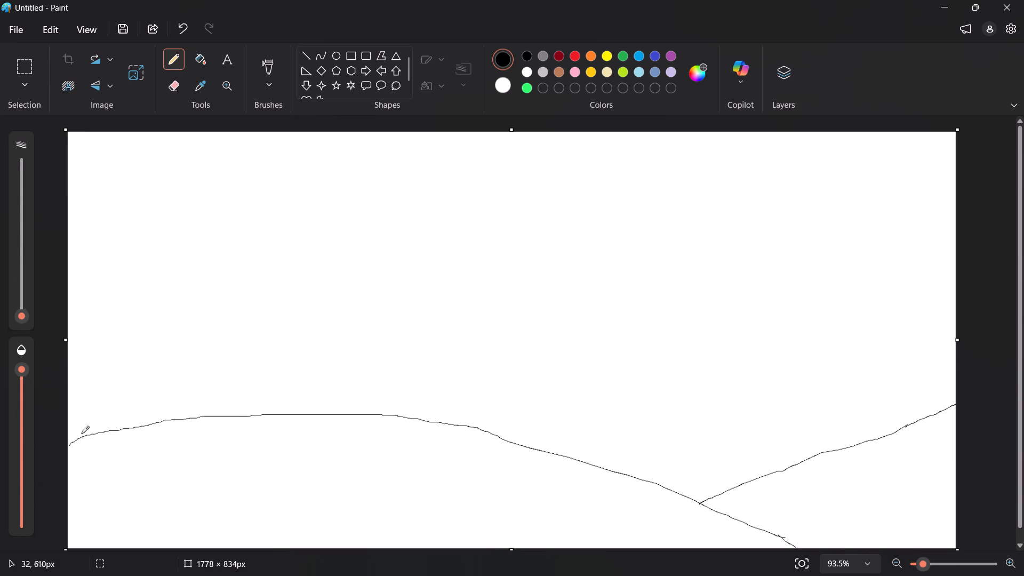
drag(73, 444, 61, 446)
Fill the areas beneath both hill contours with black.
click(194, 60)
click(307, 501)
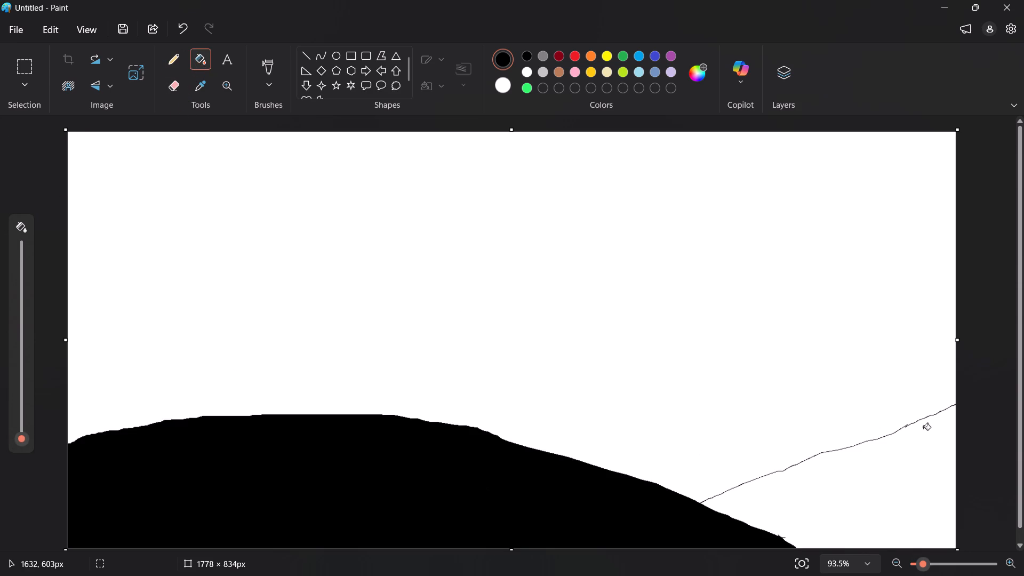
click(895, 485)
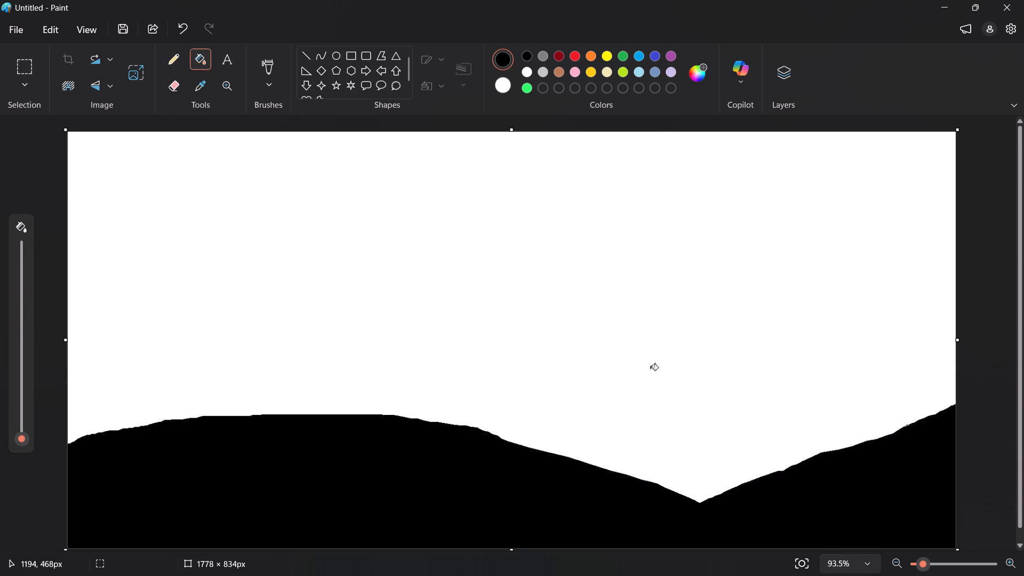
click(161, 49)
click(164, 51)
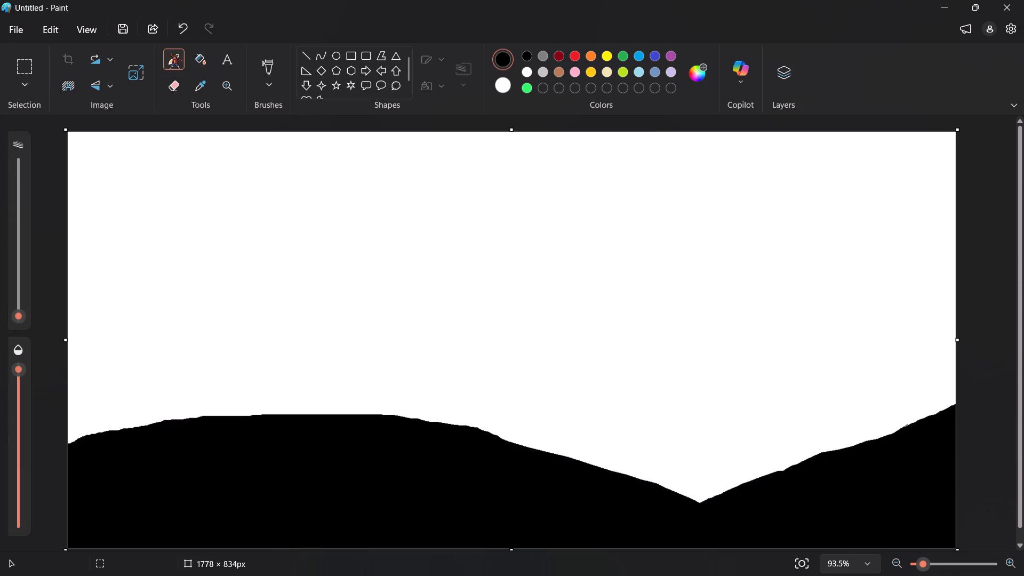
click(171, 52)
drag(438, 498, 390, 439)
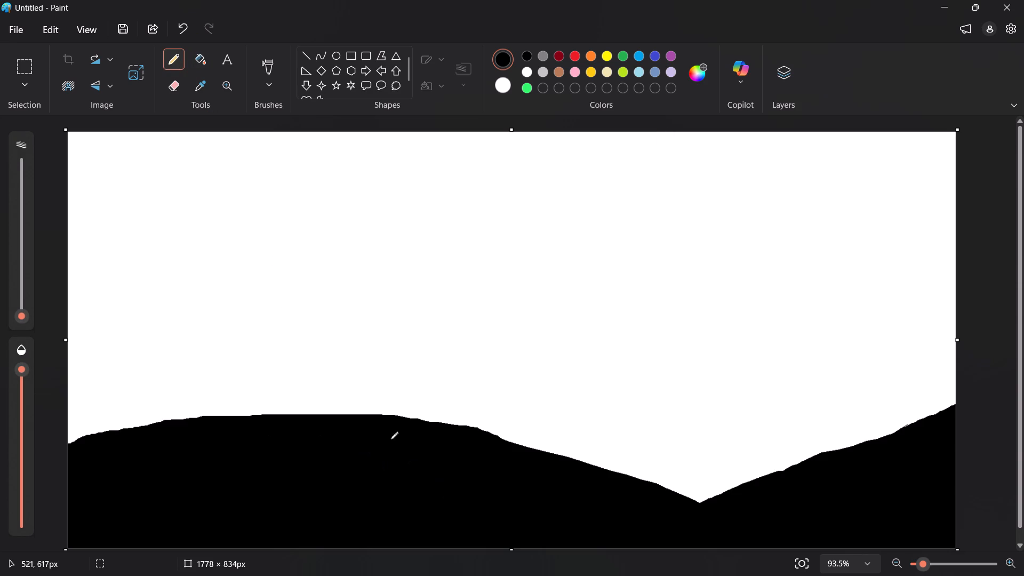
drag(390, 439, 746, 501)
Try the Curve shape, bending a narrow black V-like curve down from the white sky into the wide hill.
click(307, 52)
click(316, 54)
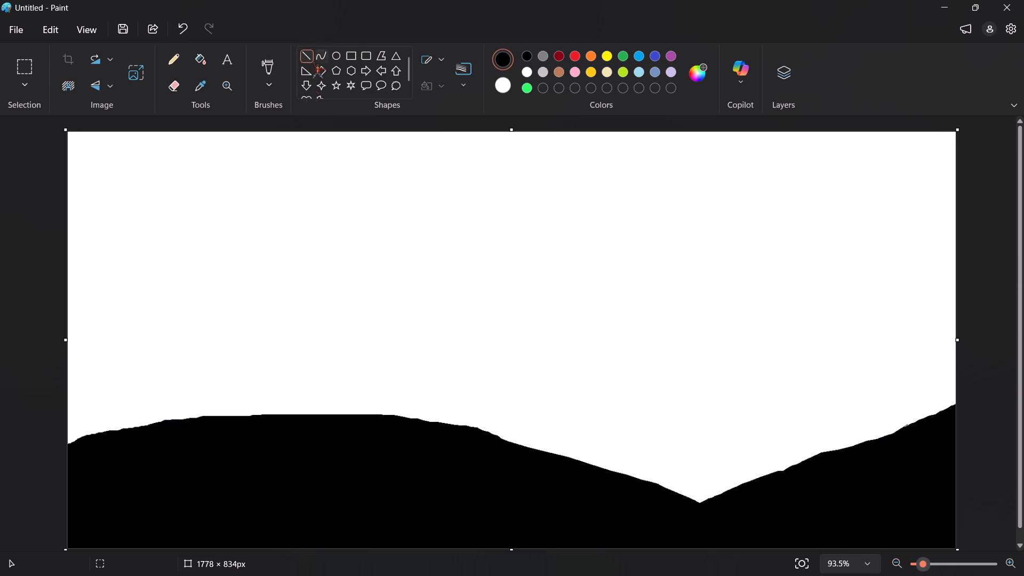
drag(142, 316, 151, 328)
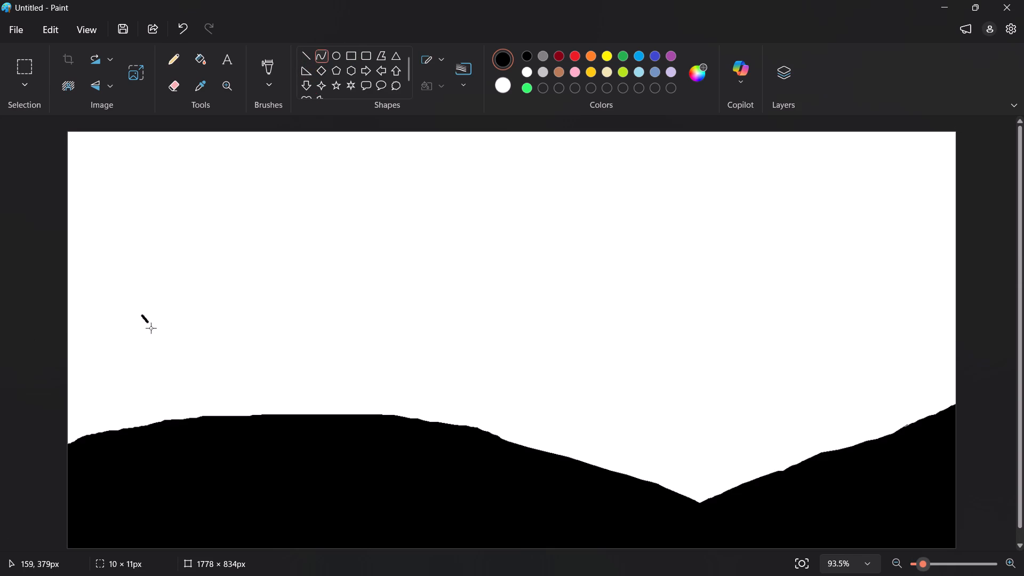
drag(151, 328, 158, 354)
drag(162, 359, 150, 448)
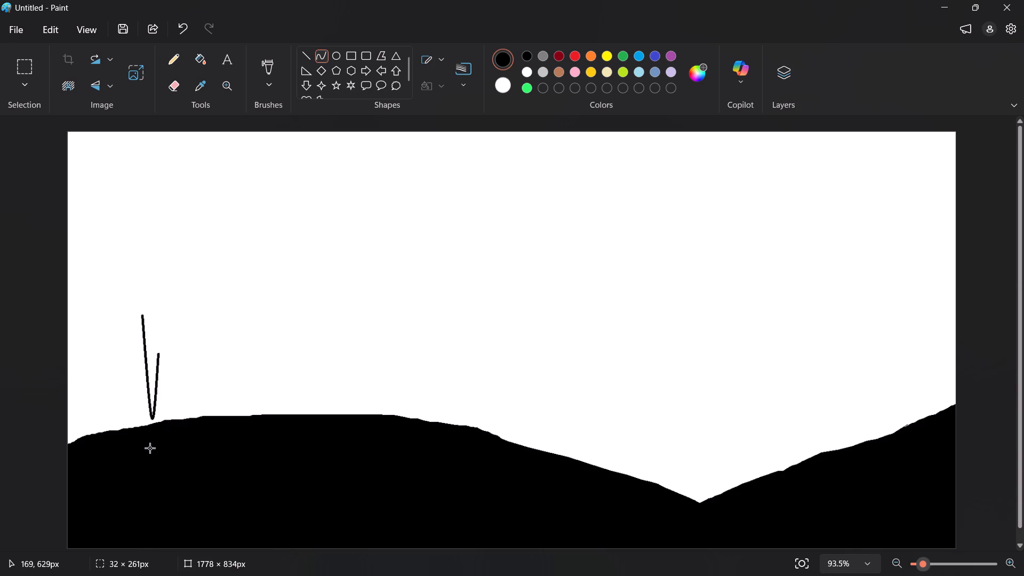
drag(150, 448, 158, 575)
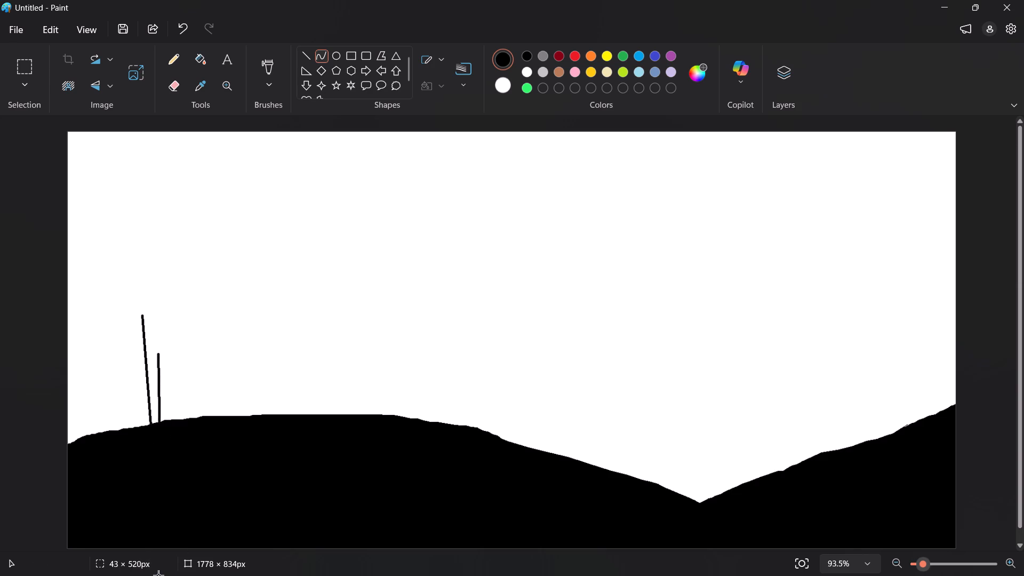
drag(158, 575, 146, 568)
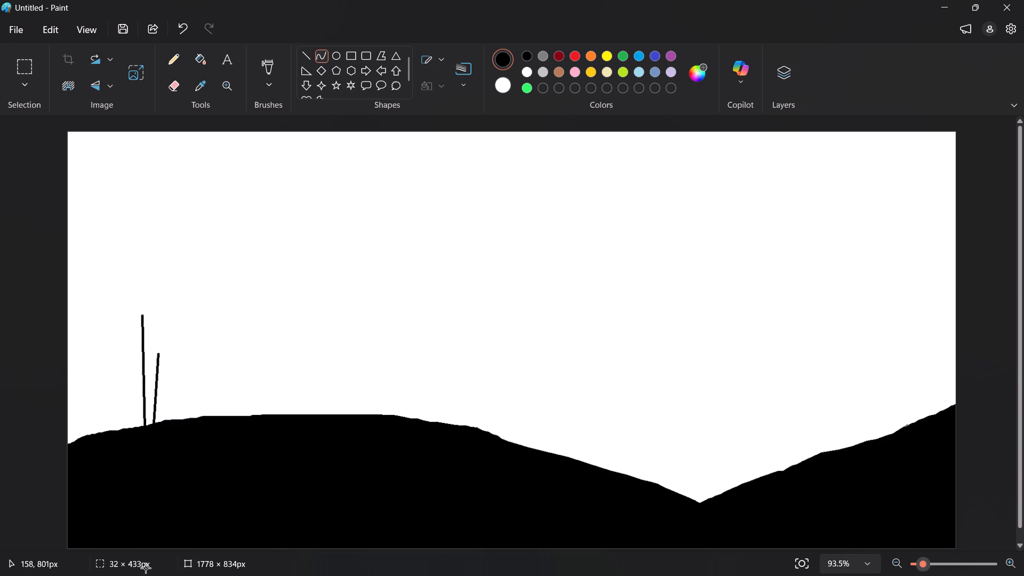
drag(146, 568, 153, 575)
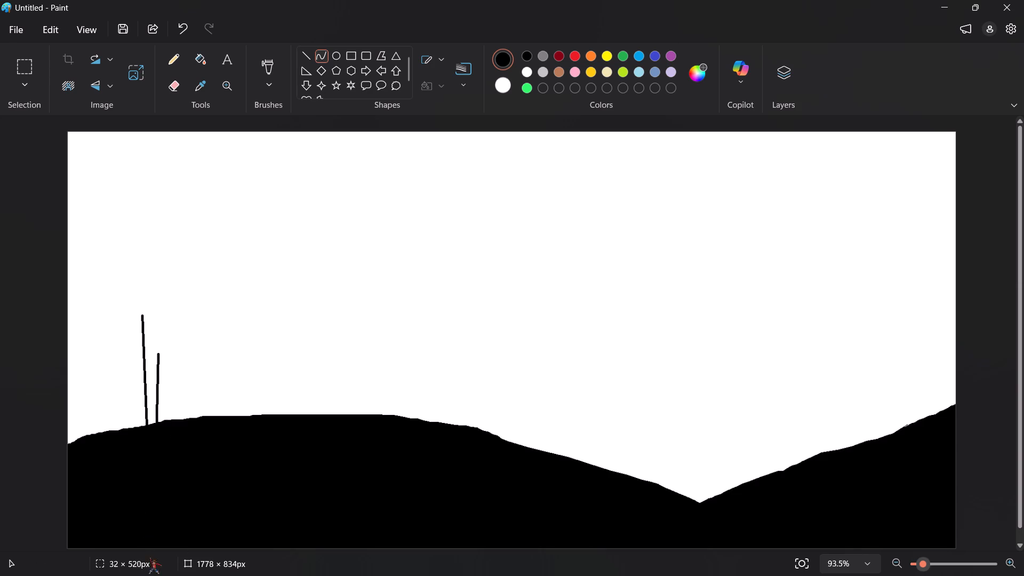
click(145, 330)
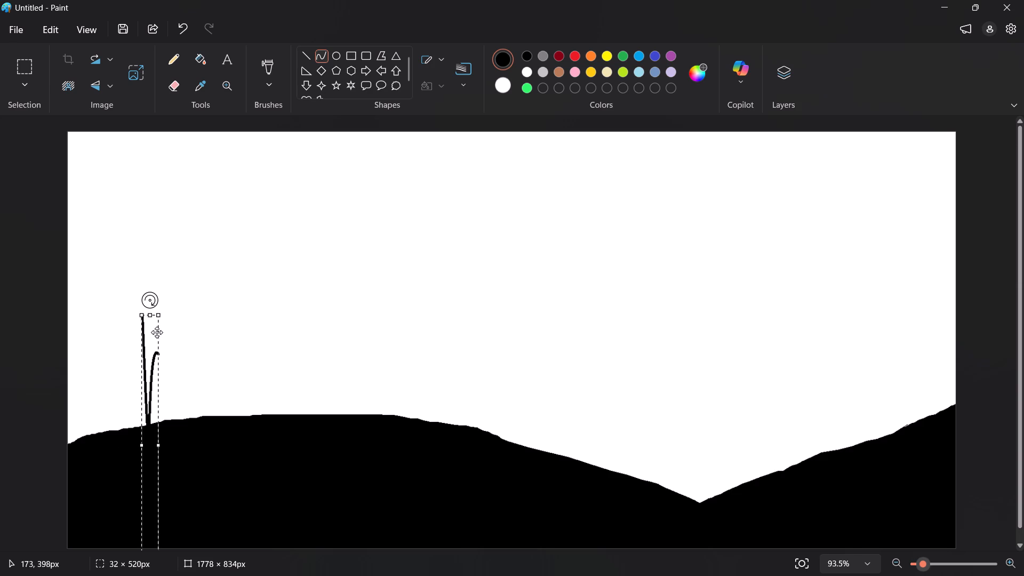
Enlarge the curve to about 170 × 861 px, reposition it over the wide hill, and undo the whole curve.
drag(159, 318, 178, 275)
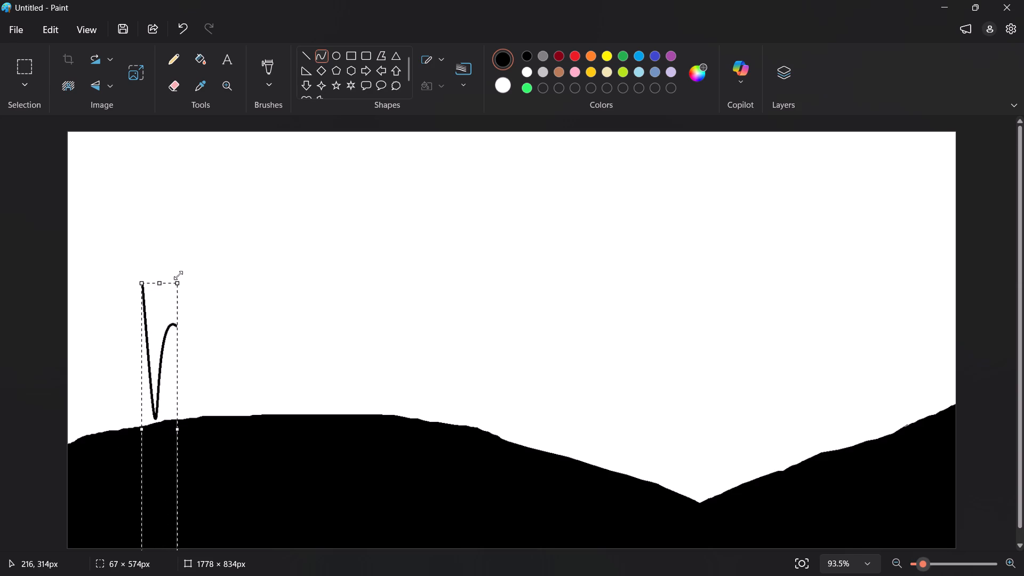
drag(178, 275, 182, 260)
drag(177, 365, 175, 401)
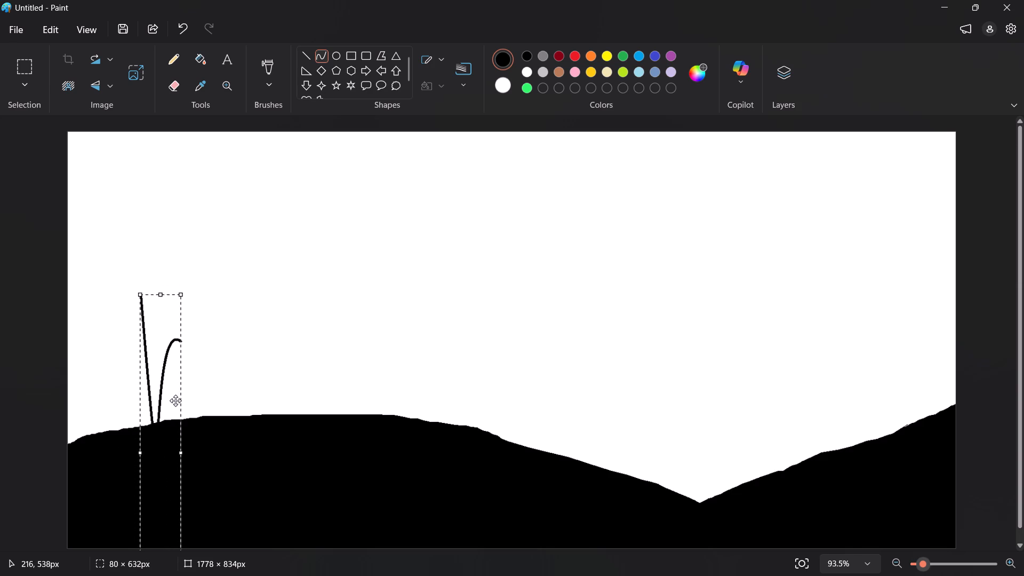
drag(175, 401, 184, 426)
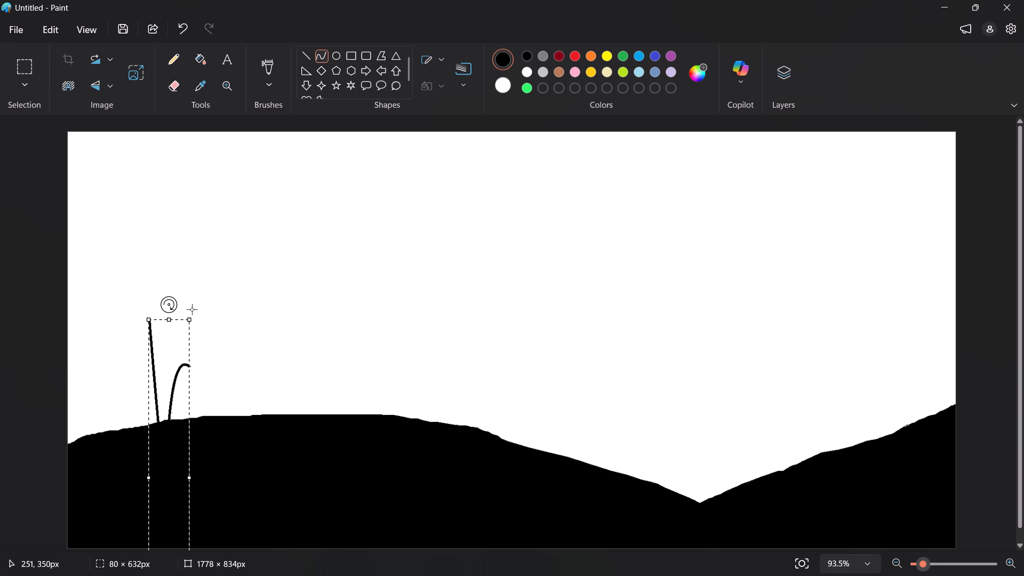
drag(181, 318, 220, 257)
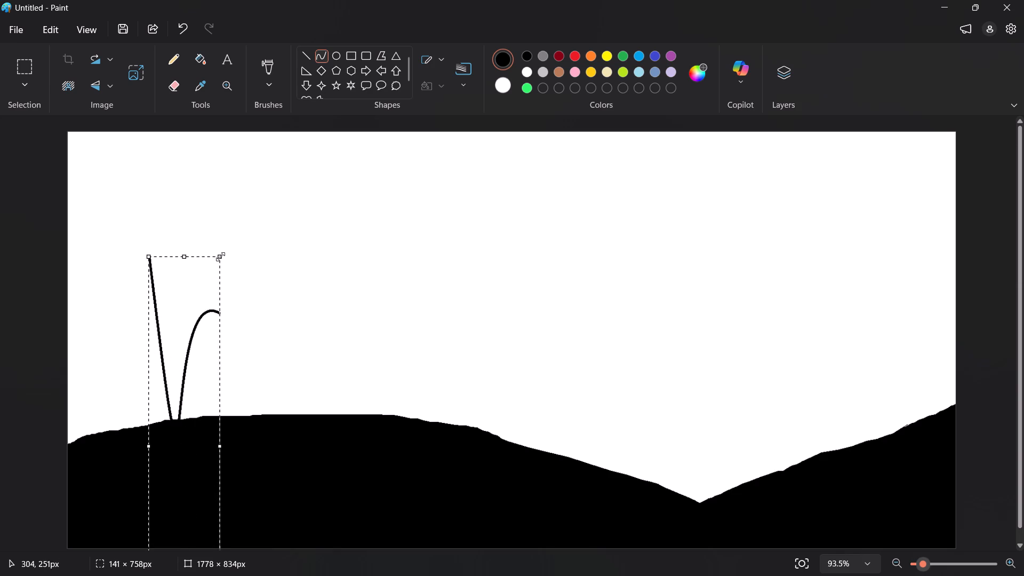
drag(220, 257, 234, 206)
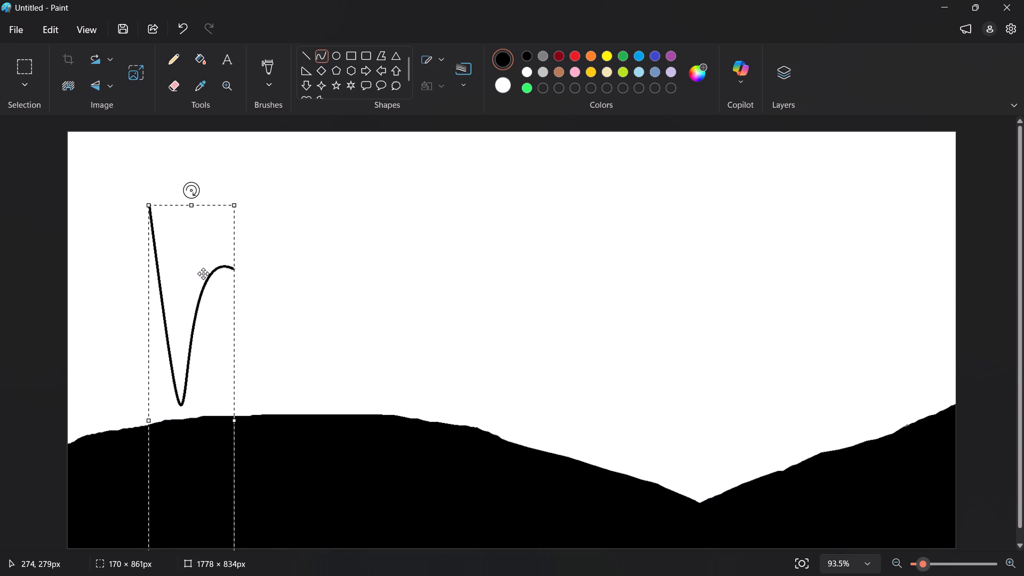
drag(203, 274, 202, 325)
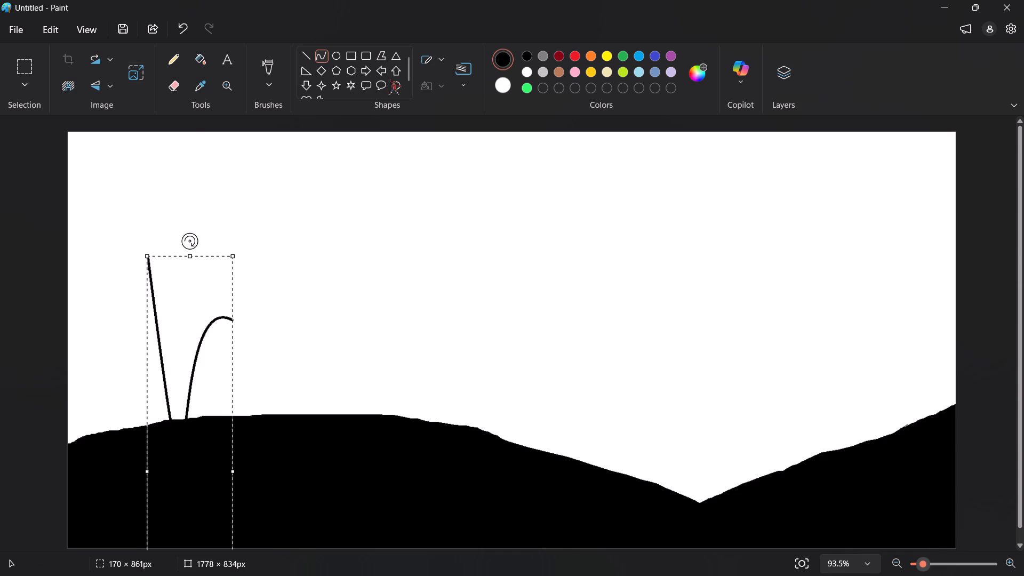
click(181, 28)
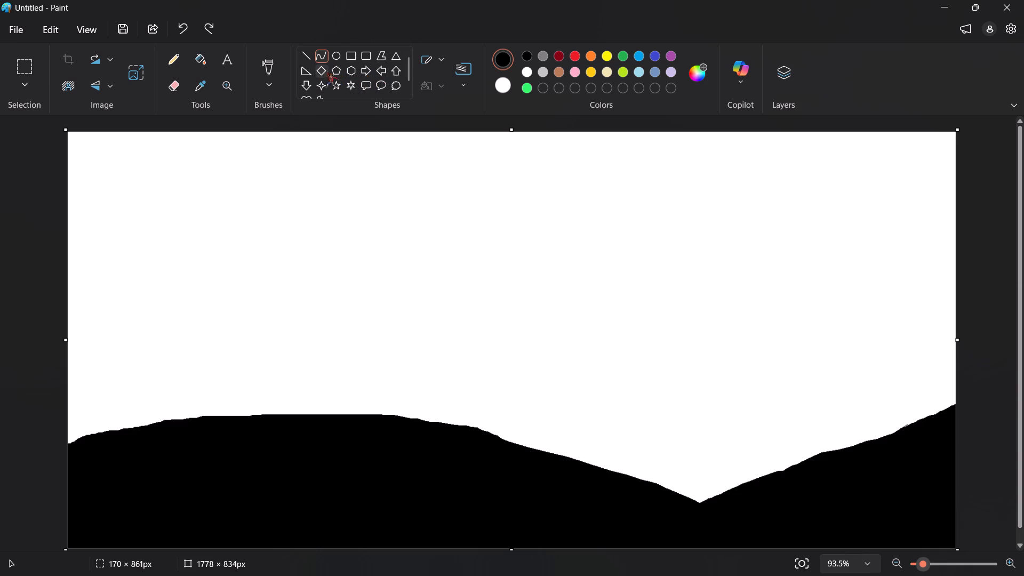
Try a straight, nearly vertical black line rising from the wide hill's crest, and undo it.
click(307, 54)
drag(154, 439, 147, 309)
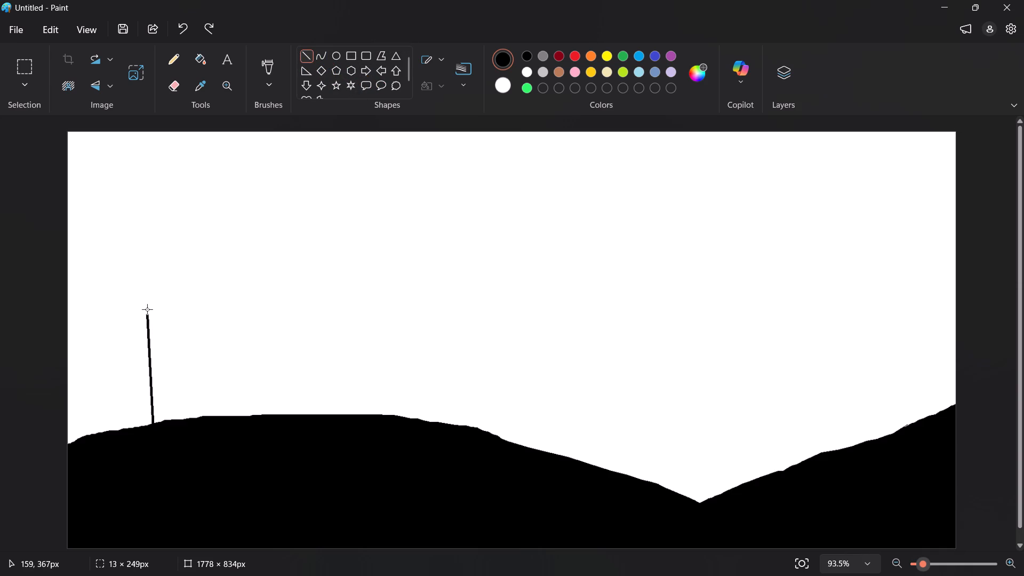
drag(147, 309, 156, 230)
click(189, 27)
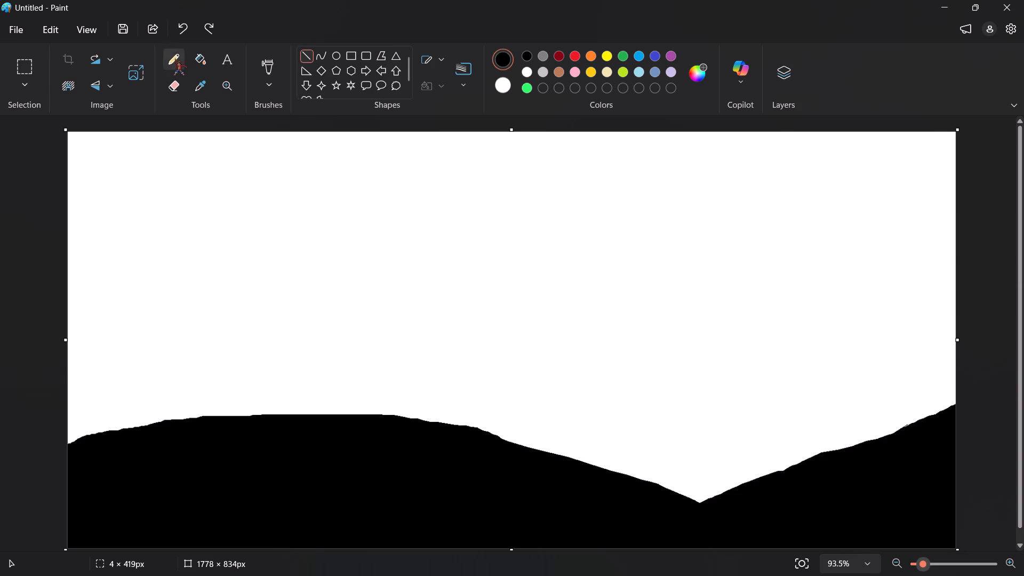
Pencil two thin, nearly vertical black contours side by side, rising from the wide hill and flaring outward at the top.
click(174, 59)
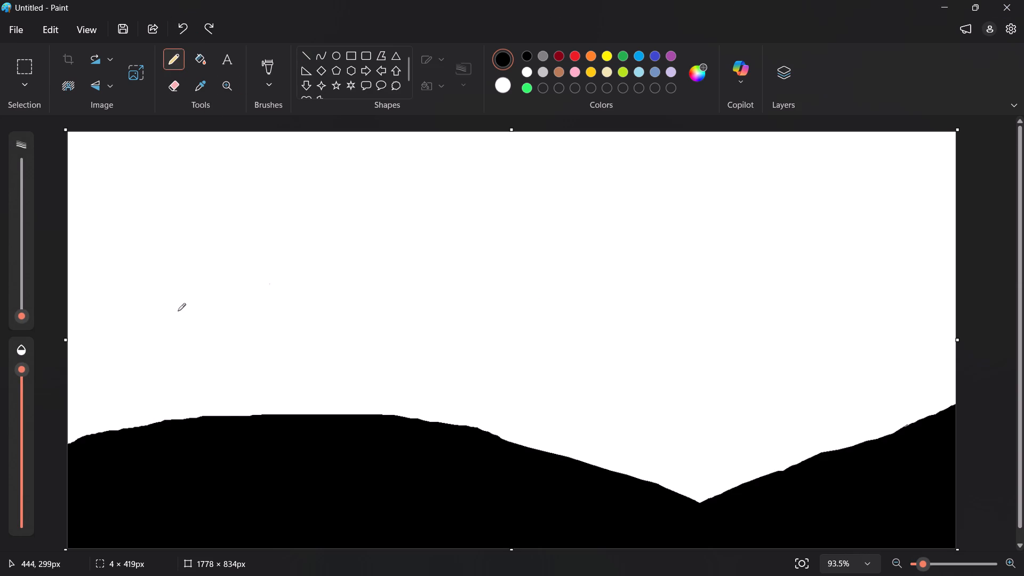
scroll(175, 315, up, 1)
scroll(119, 420, up, 1)
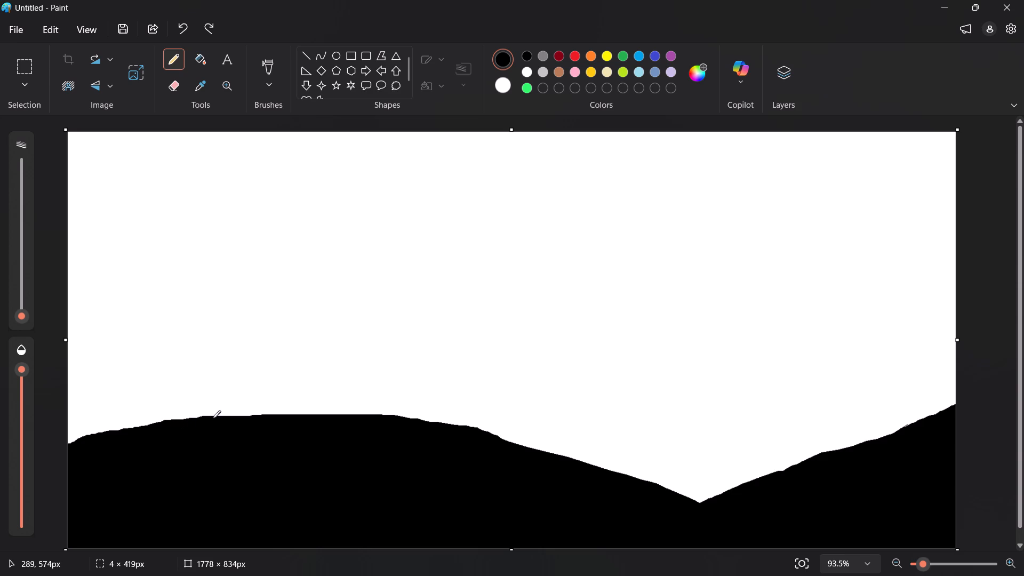
drag(164, 426, 161, 234)
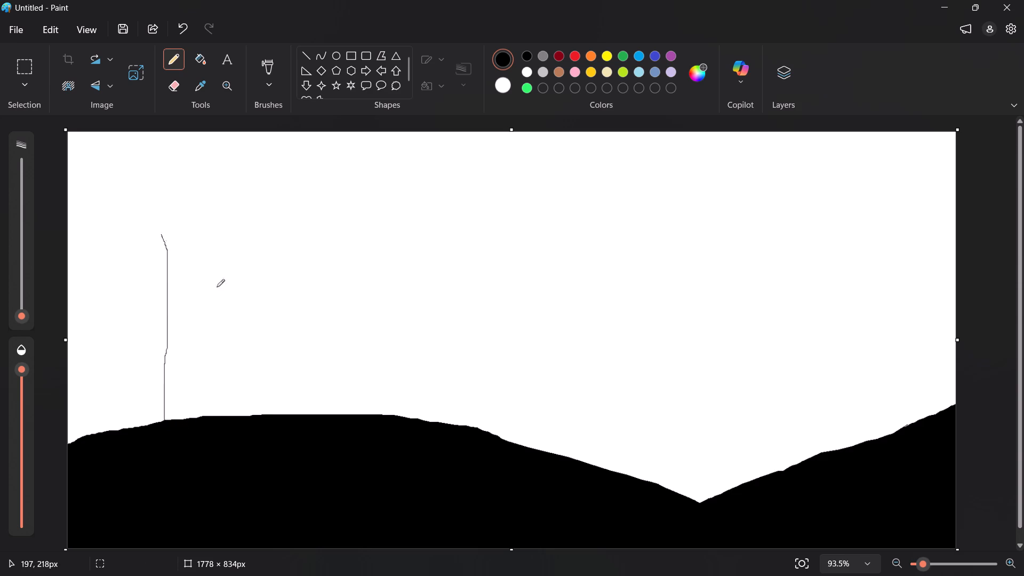
drag(218, 424, 216, 421)
drag(216, 421, 197, 238)
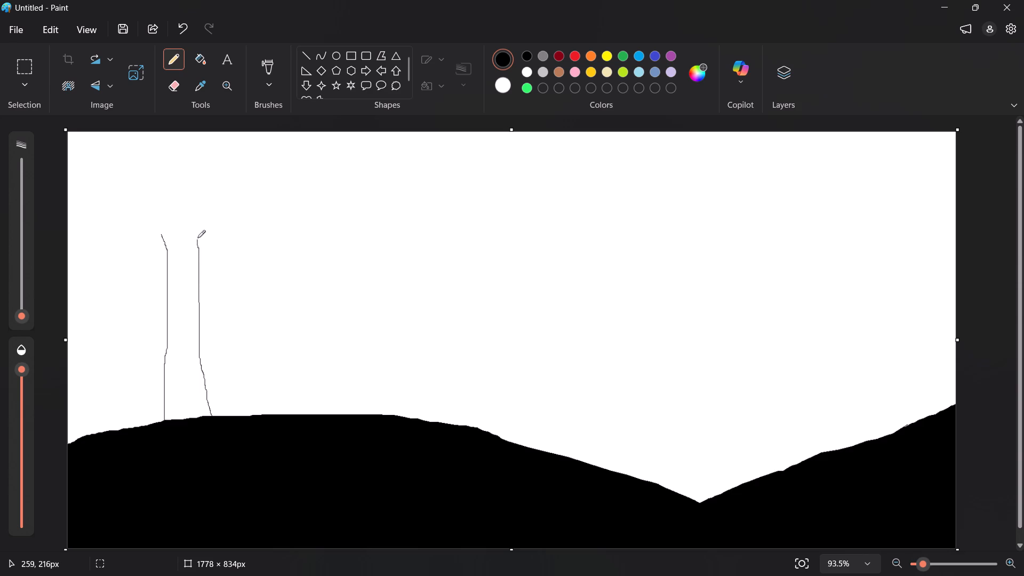
drag(197, 238, 206, 231)
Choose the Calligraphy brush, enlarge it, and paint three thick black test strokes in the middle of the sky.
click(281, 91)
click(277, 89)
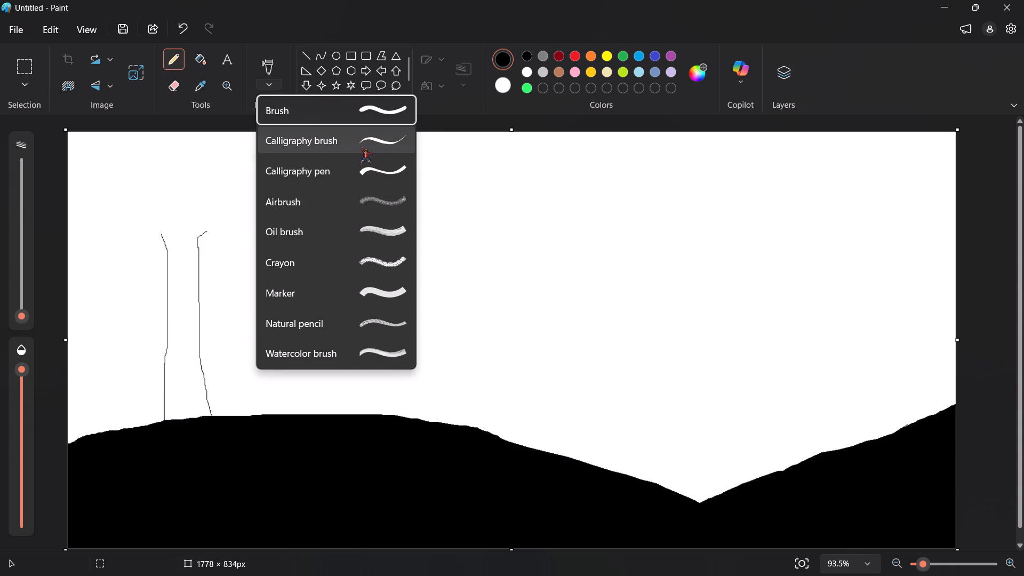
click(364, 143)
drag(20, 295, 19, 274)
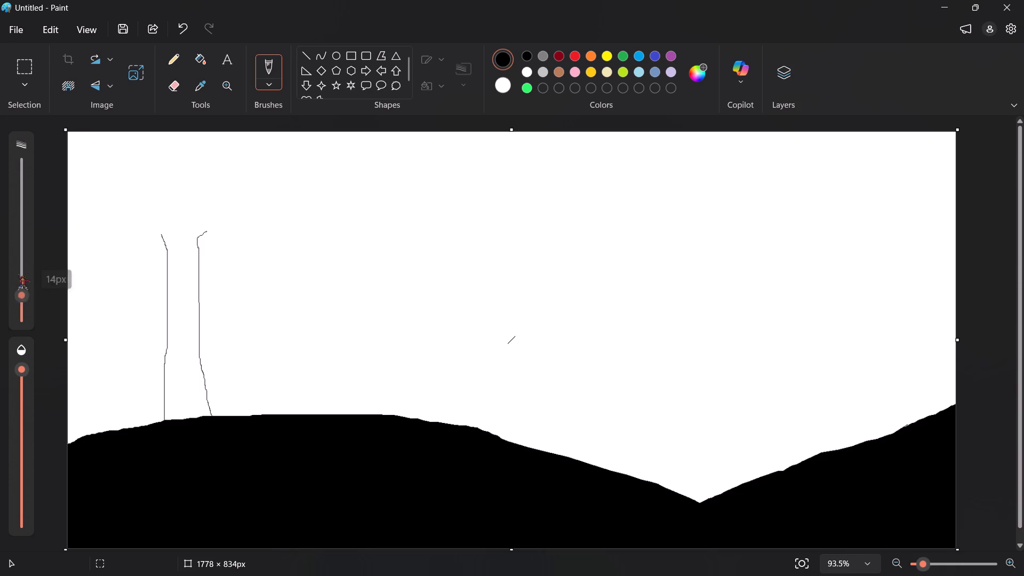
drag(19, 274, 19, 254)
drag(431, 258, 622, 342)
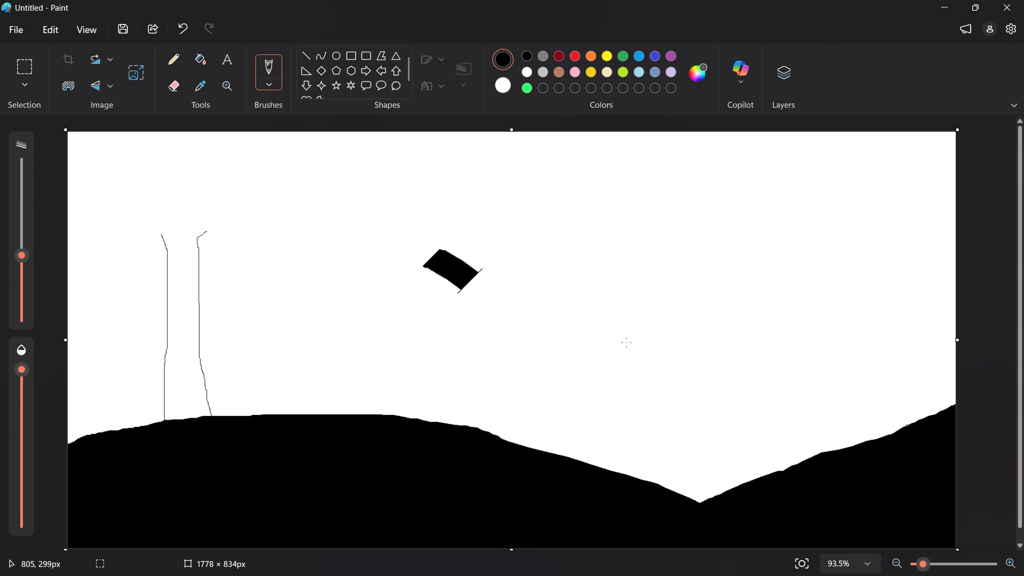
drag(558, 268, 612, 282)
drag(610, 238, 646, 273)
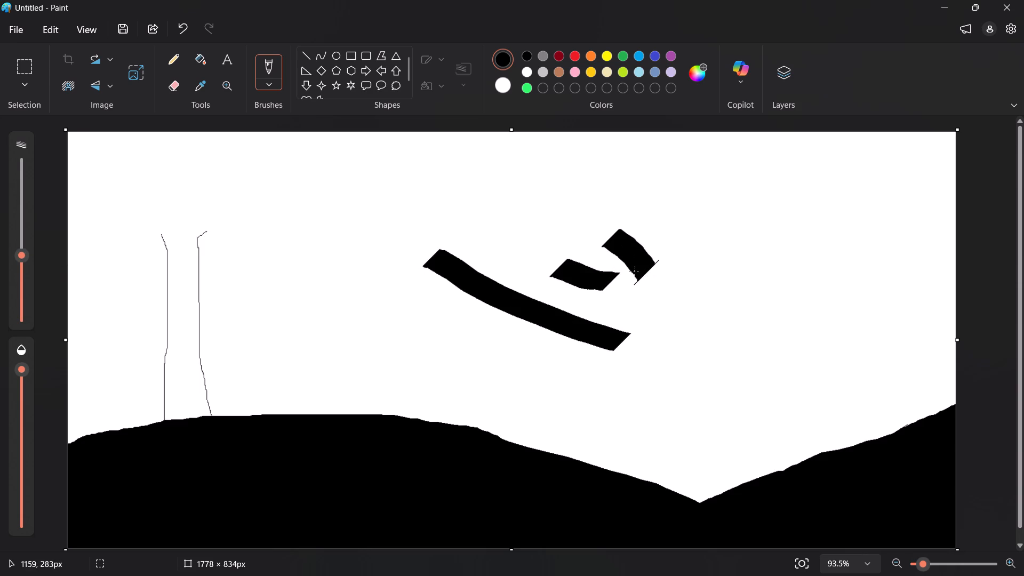
Reduce the brush size, paint several thin slanted black strokes between the pencilled contours and the thick strokes, and undo the last one.
drag(19, 253, 18, 283)
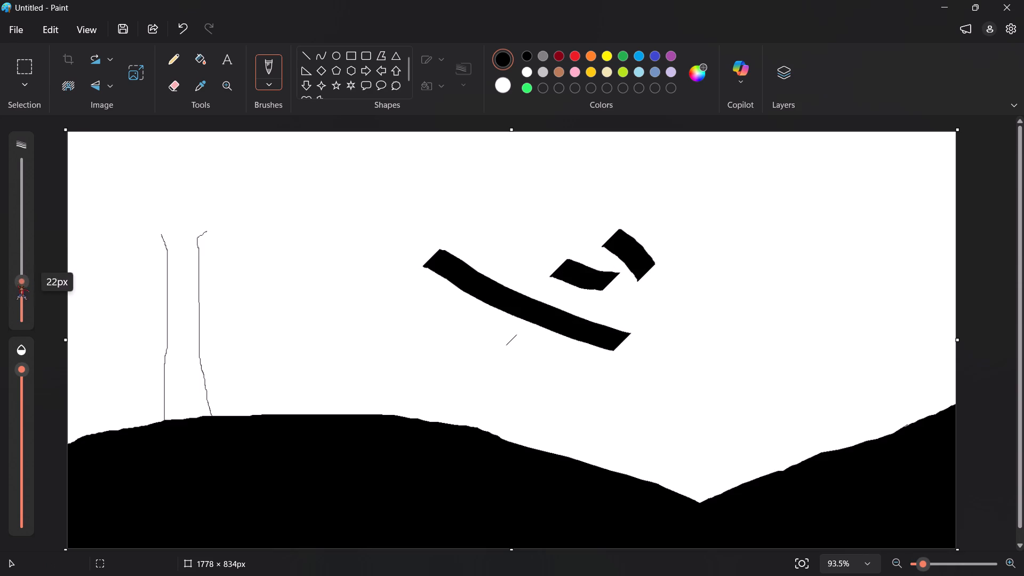
drag(18, 283, 11, 306)
drag(289, 295, 311, 330)
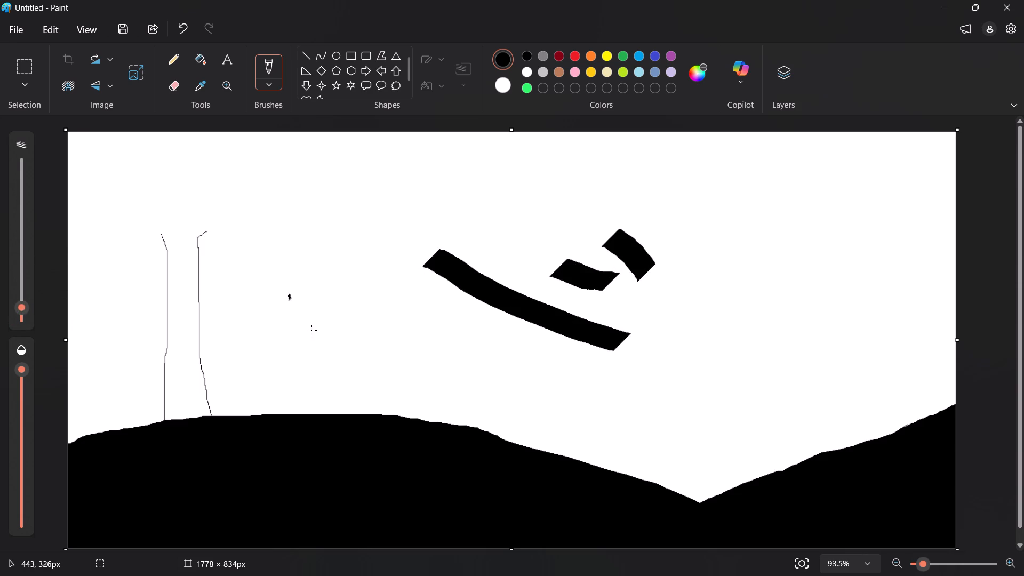
drag(311, 330, 313, 331)
drag(324, 295, 338, 333)
drag(333, 295, 342, 326)
drag(347, 296, 352, 329)
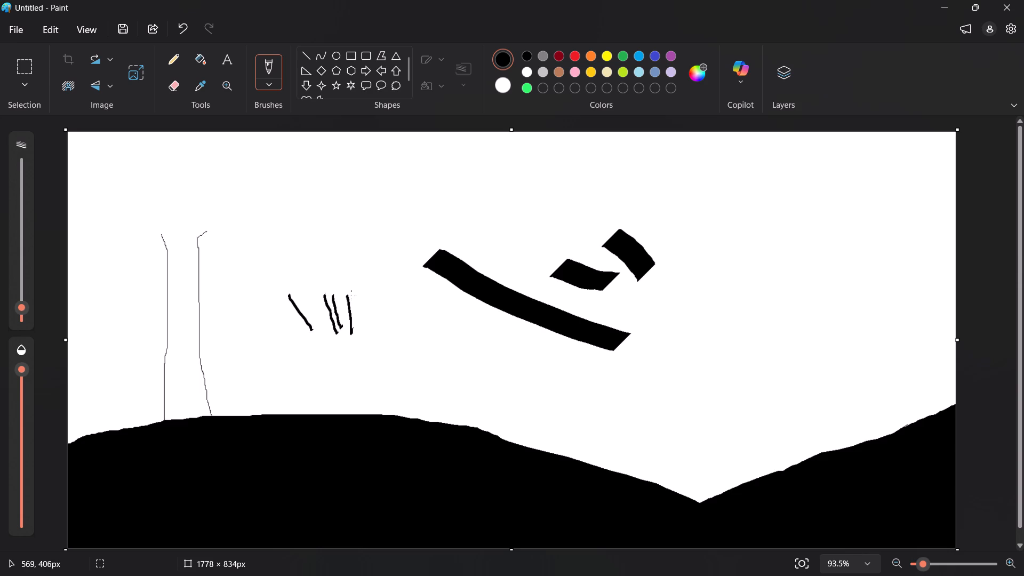
drag(377, 263, 401, 283)
drag(401, 218, 430, 308)
drag(418, 223, 434, 274)
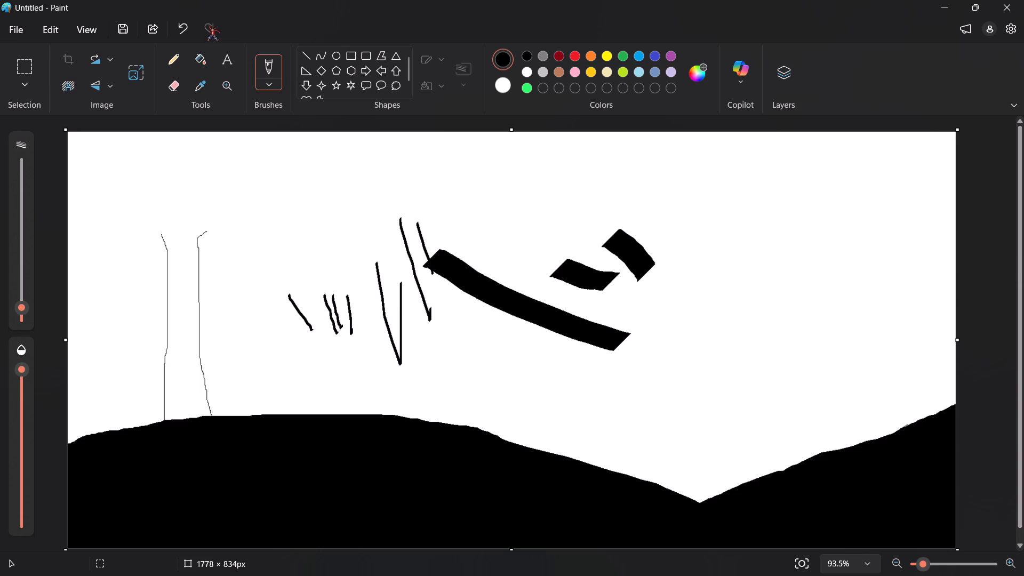
click(182, 39)
click(181, 34)
Erase all the thick and thin black test strokes from the sky, leaving the two pencilled trunk contours.
click(182, 90)
drag(670, 229, 462, 324)
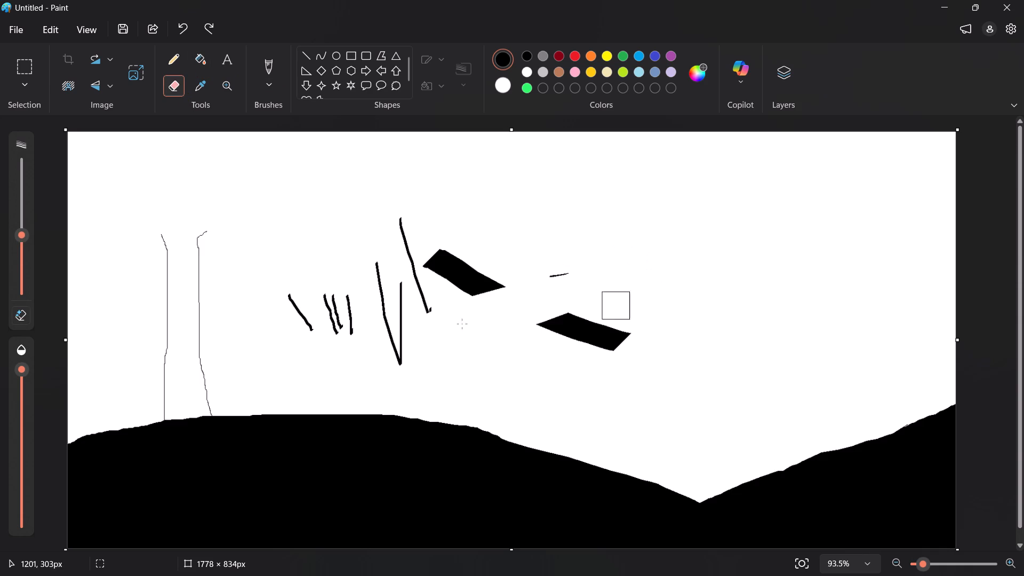
drag(462, 324, 340, 299)
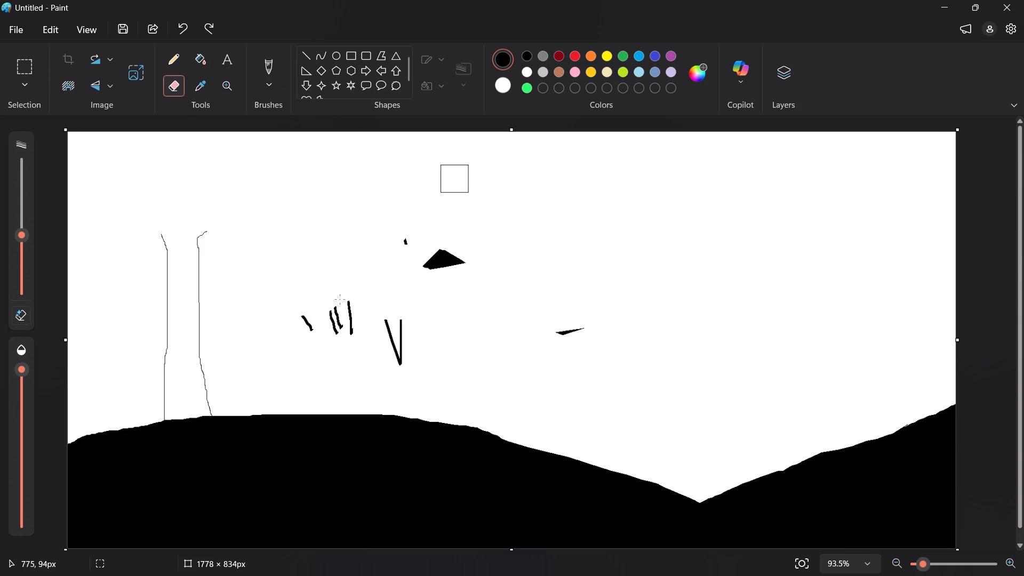
drag(340, 299, 427, 339)
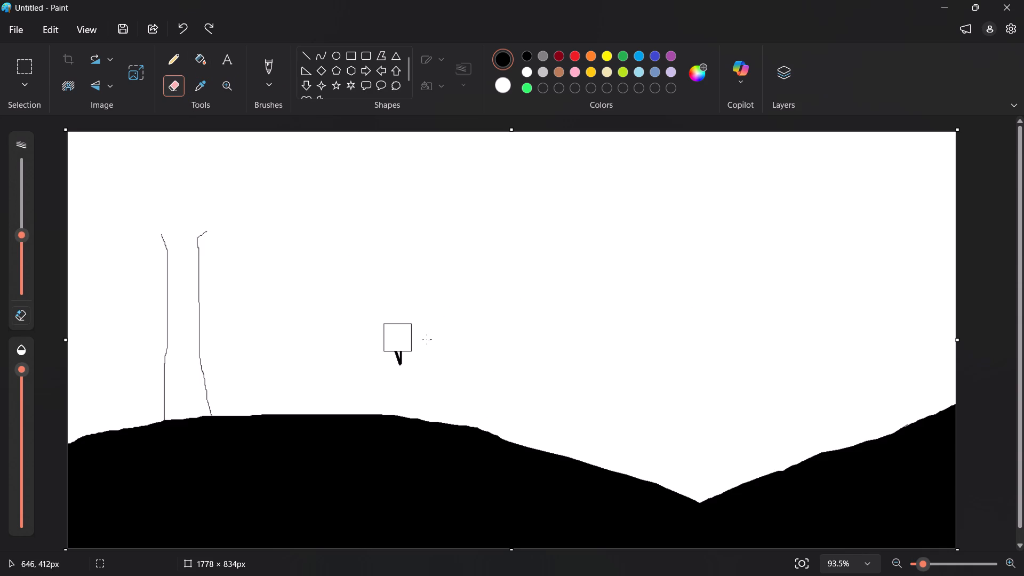
drag(427, 339, 338, 307)
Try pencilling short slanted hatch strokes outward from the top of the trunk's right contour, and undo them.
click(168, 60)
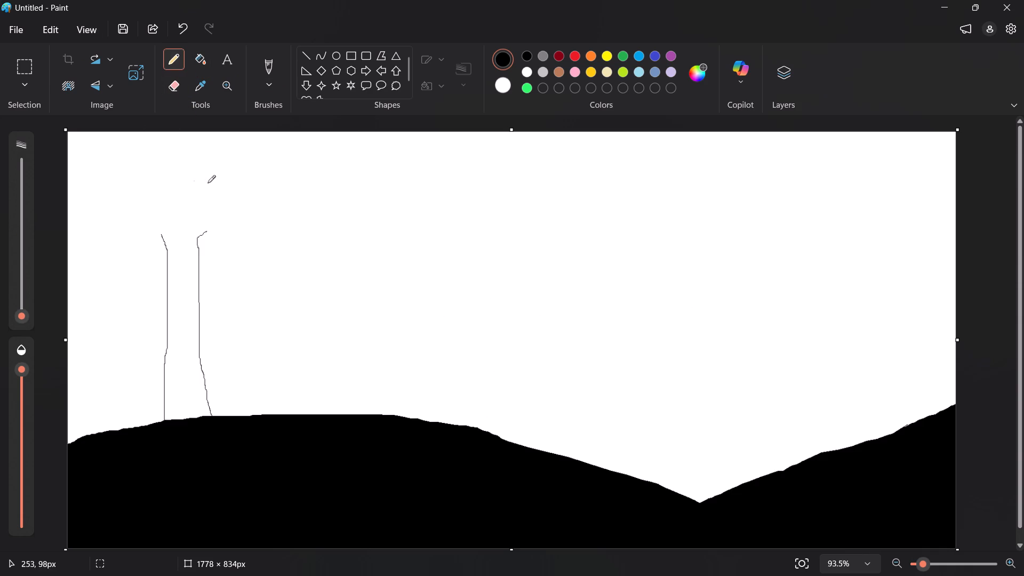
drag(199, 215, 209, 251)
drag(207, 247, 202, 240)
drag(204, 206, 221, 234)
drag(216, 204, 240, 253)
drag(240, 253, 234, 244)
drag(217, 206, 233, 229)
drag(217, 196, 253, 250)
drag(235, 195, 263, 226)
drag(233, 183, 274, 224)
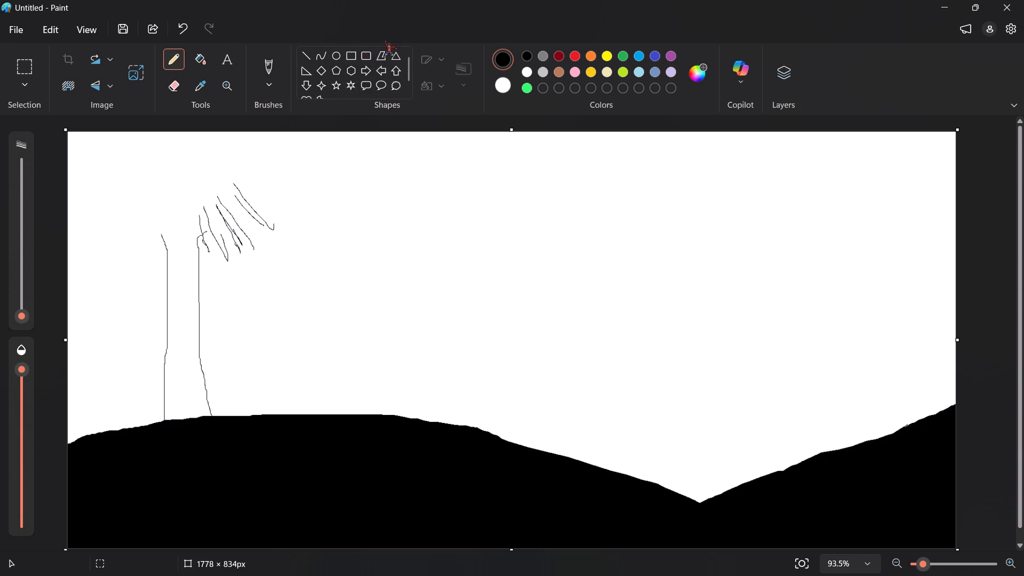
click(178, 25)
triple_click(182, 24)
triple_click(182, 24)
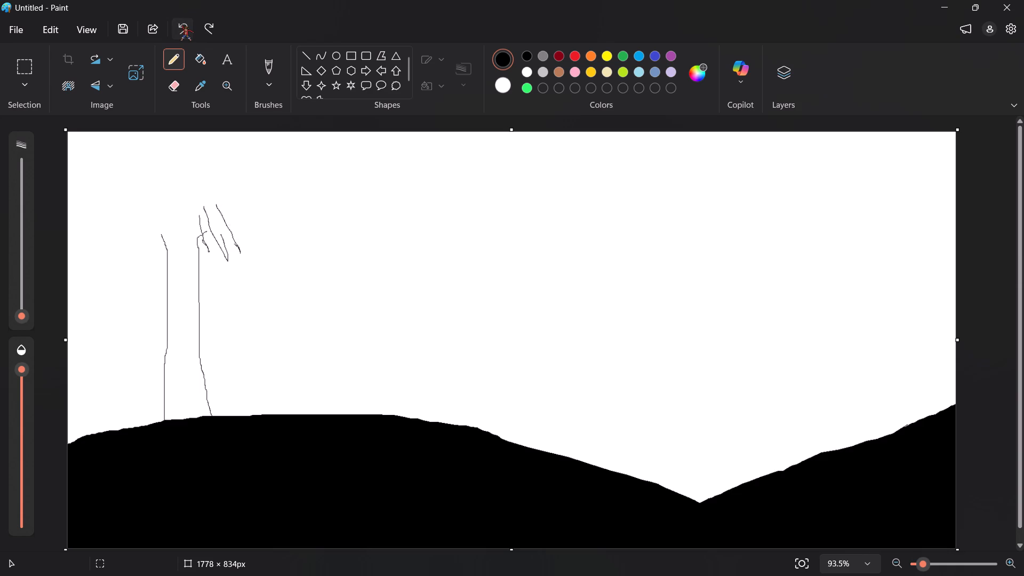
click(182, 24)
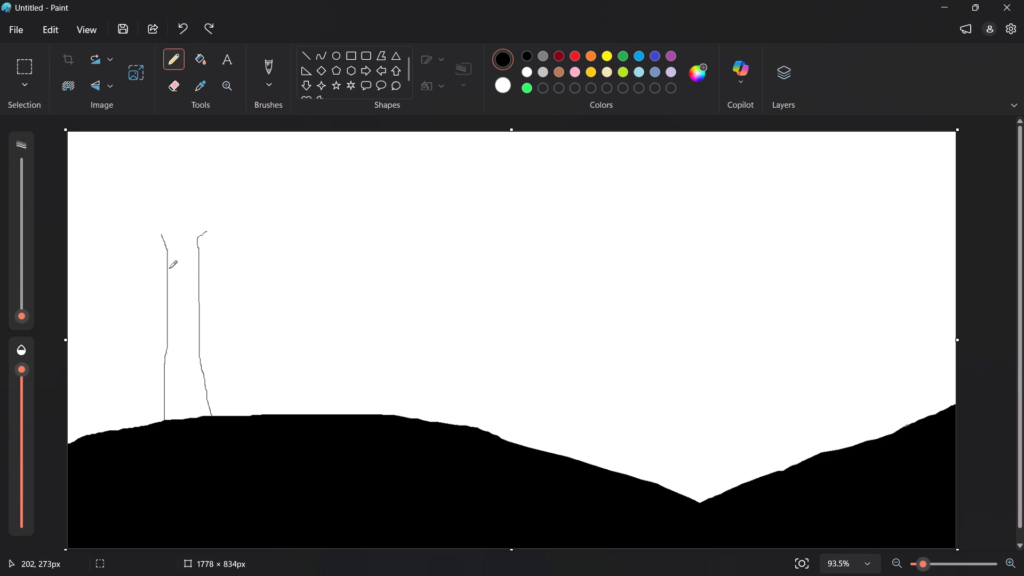
Pencil a scalloped lower crown outline from the trunk's left contour to the canvas's left edge.
drag(168, 268, 164, 274)
drag(164, 274, 124, 266)
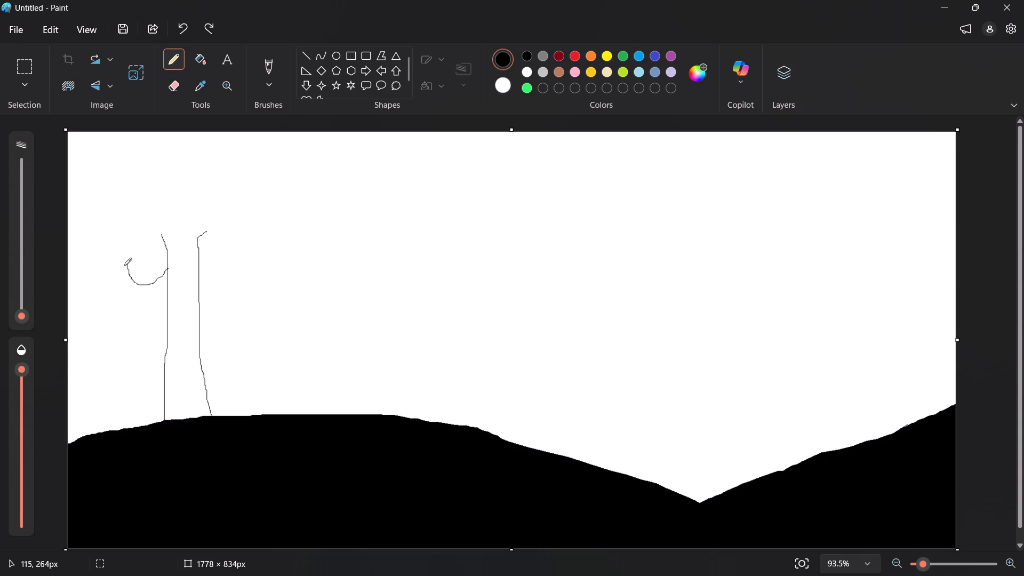
drag(124, 266, 92, 246)
drag(92, 245, 92, 244)
drag(92, 244, 66, 239)
drag(76, 244, 71, 243)
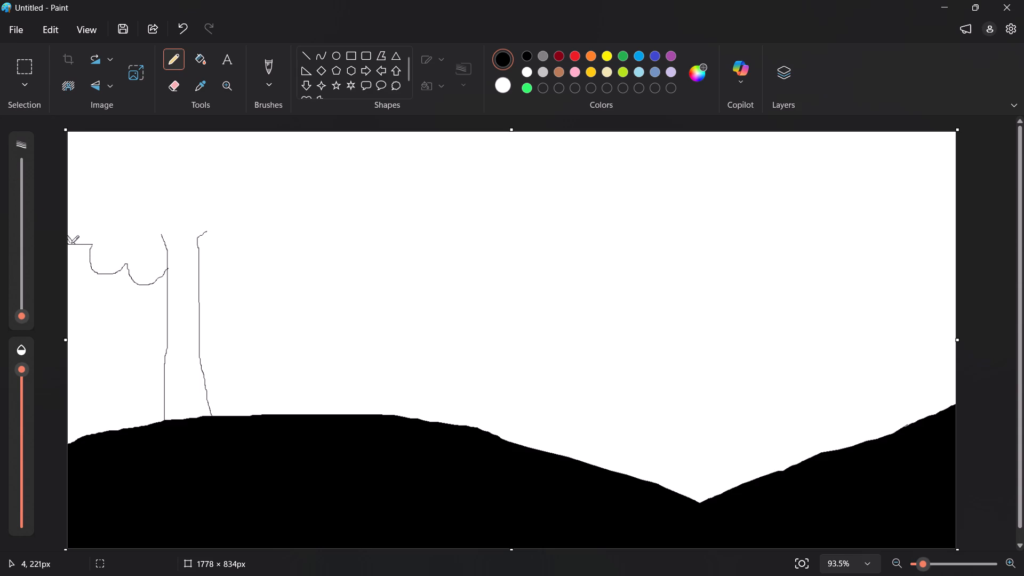
drag(71, 243, 90, 243)
Pencil the crown's scalloped right side from the canvas's top edge down and around to the trunk's right contour.
drag(252, 132, 265, 159)
drag(265, 159, 277, 212)
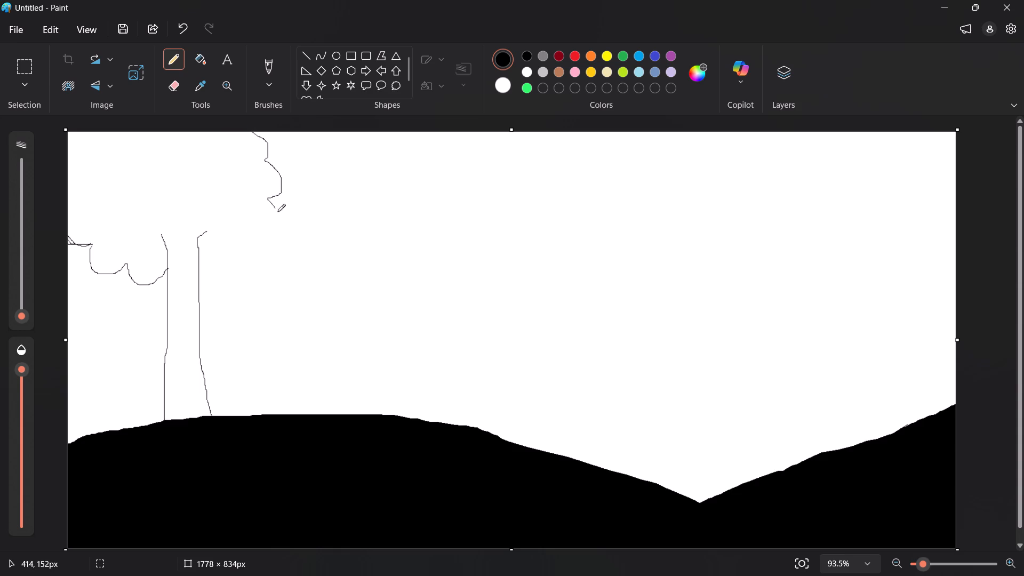
drag(277, 212, 235, 257)
drag(235, 257, 204, 256)
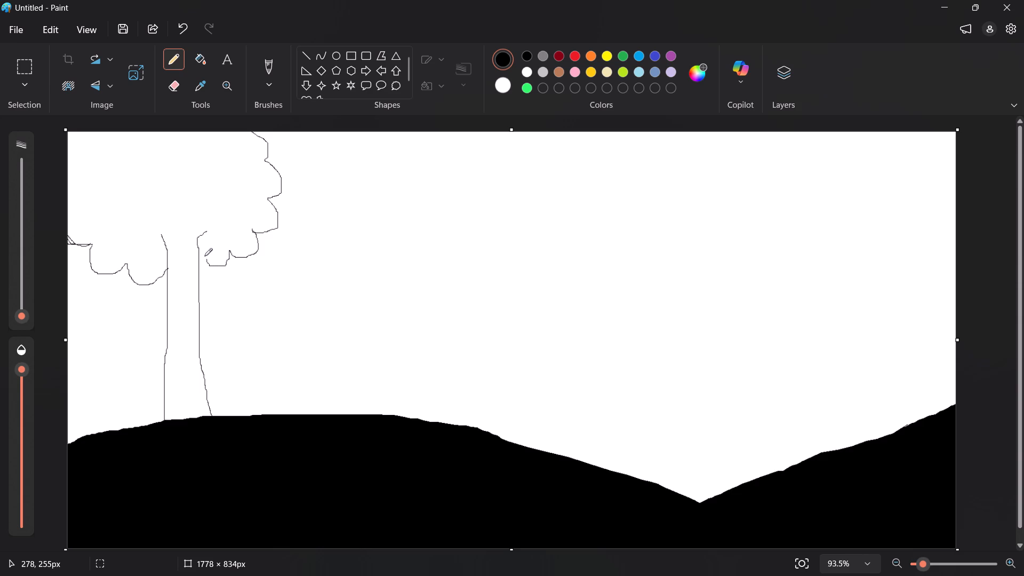
drag(204, 256, 196, 249)
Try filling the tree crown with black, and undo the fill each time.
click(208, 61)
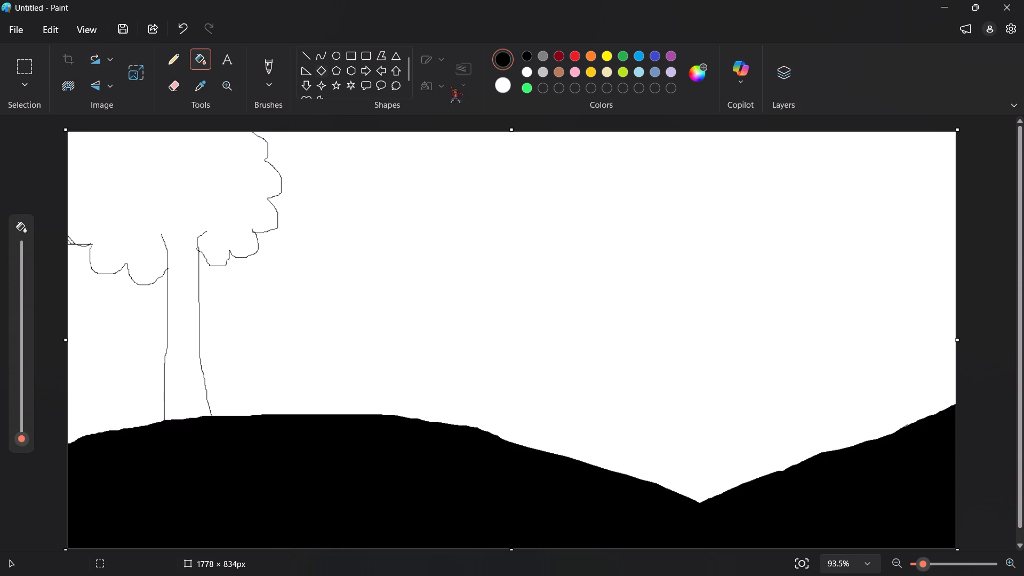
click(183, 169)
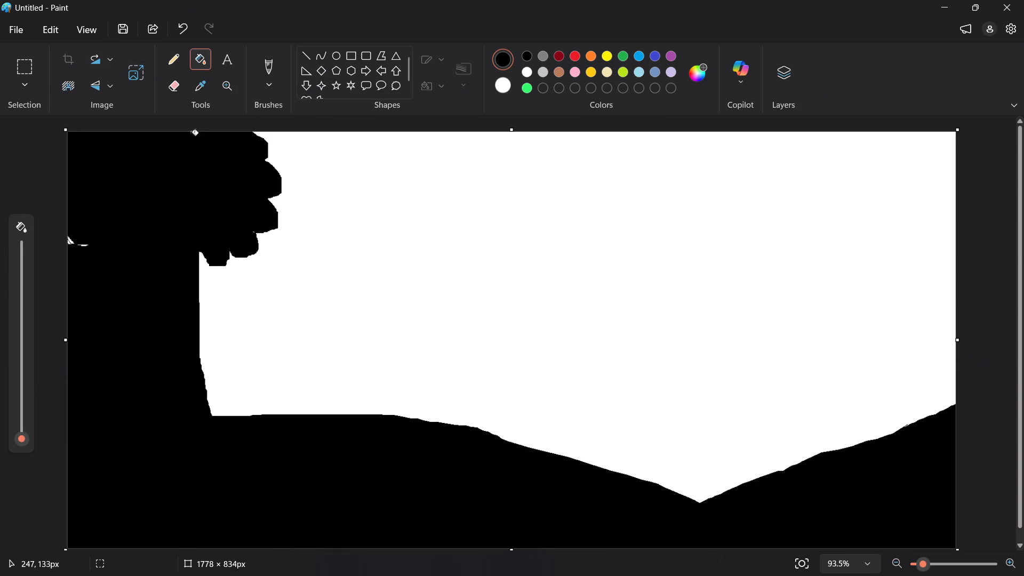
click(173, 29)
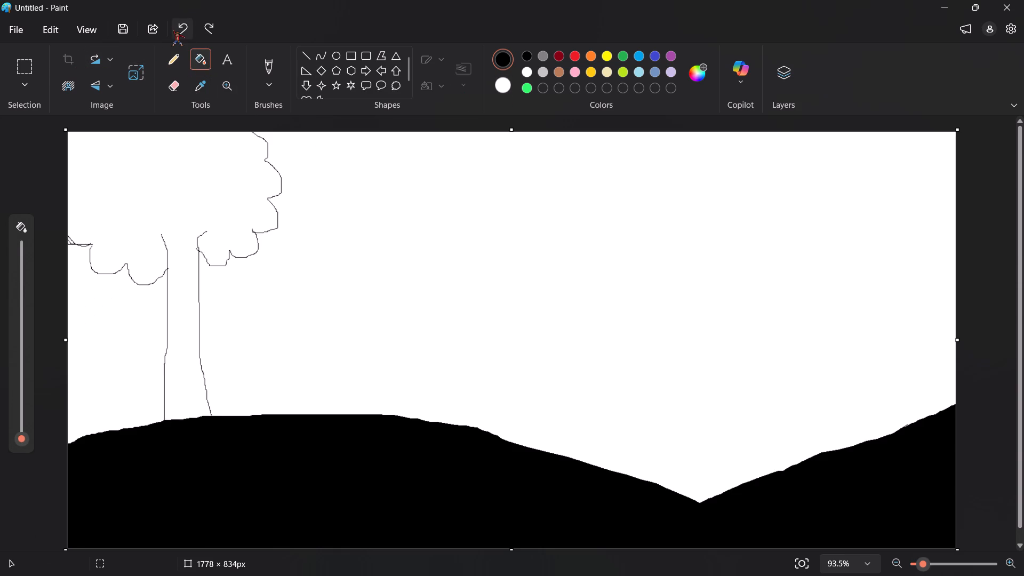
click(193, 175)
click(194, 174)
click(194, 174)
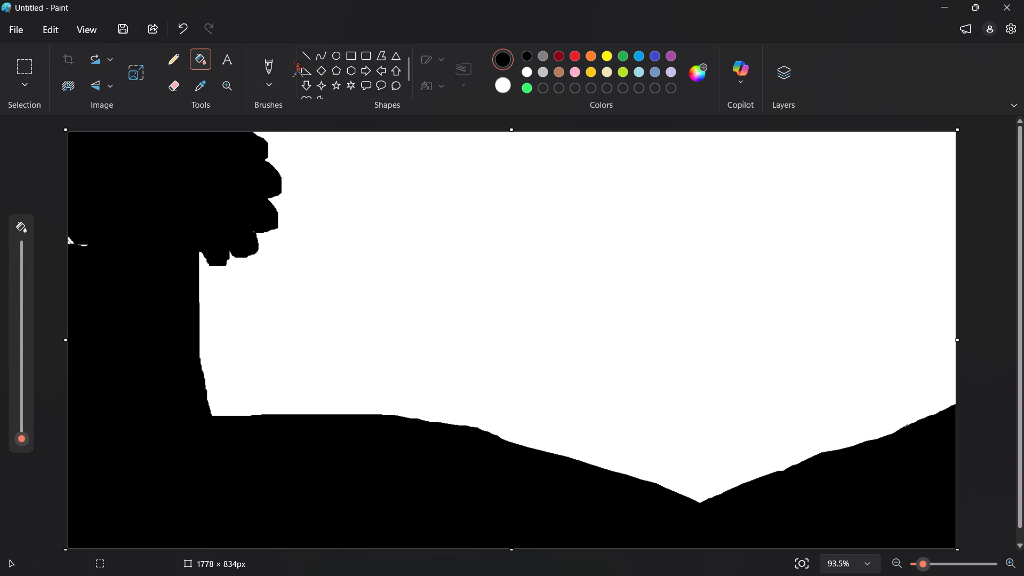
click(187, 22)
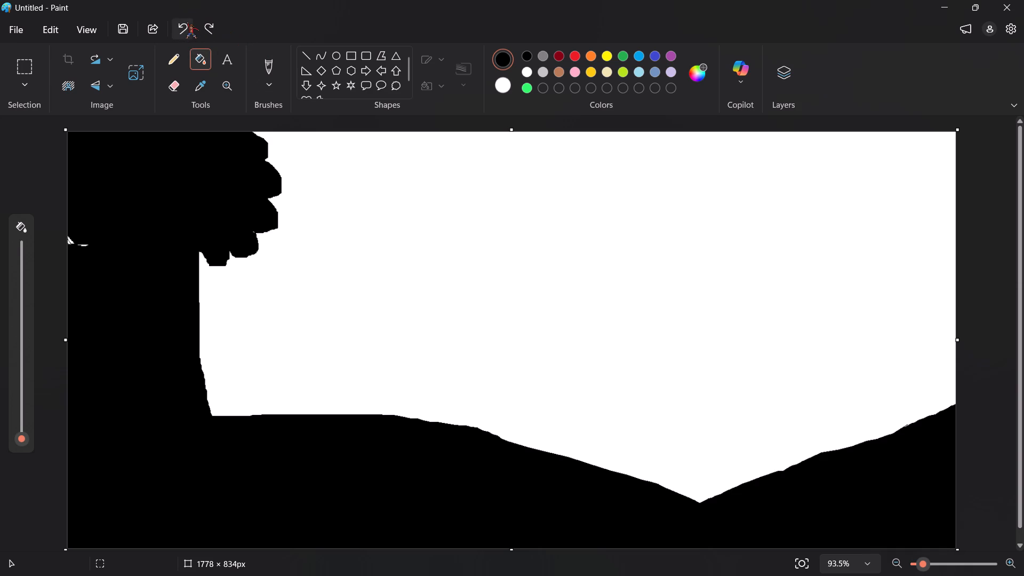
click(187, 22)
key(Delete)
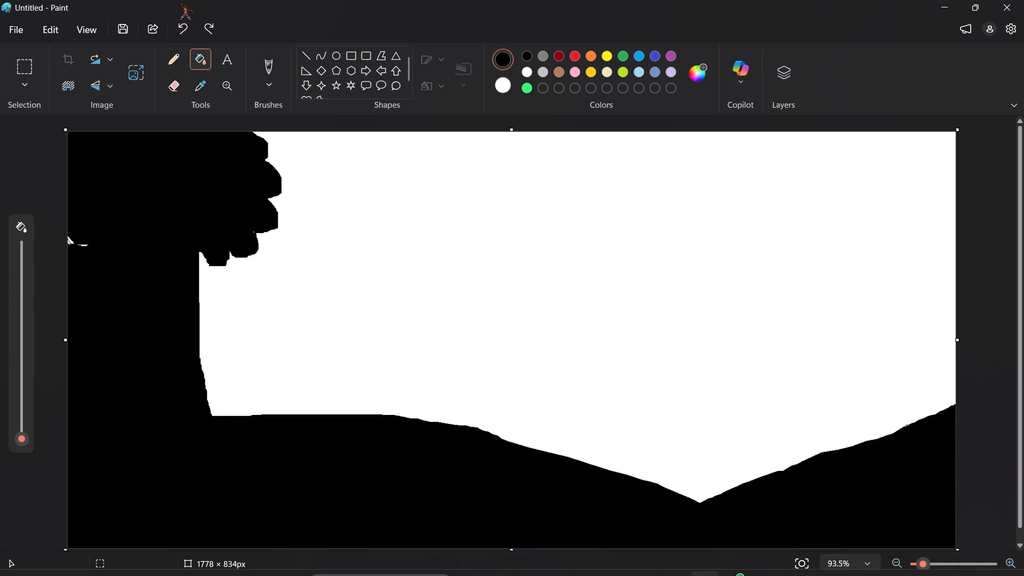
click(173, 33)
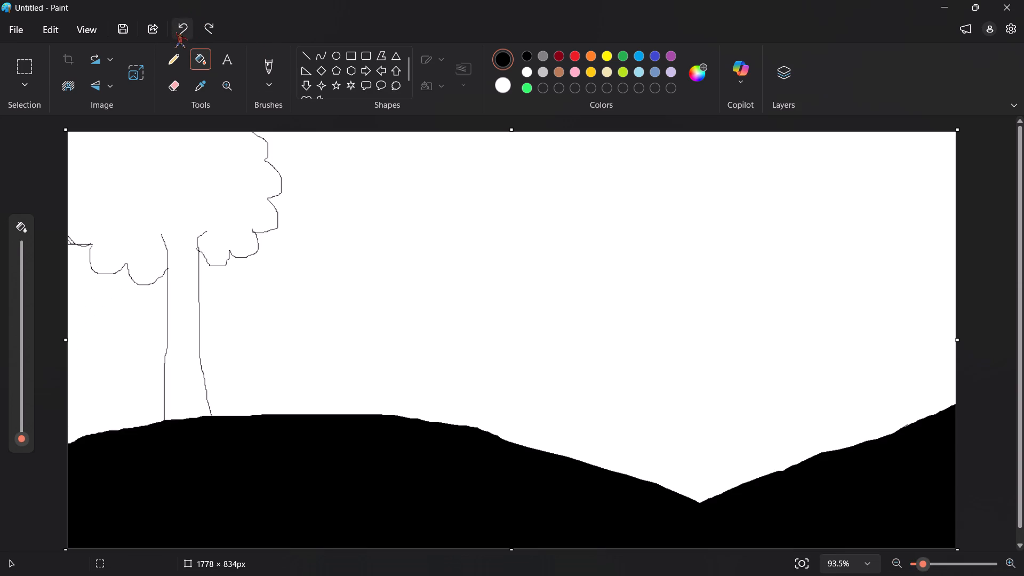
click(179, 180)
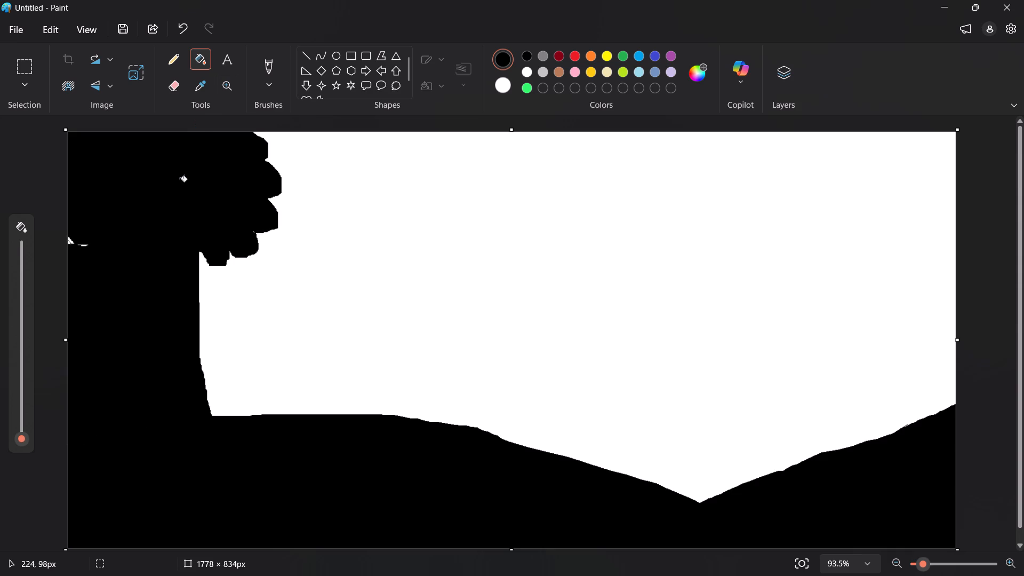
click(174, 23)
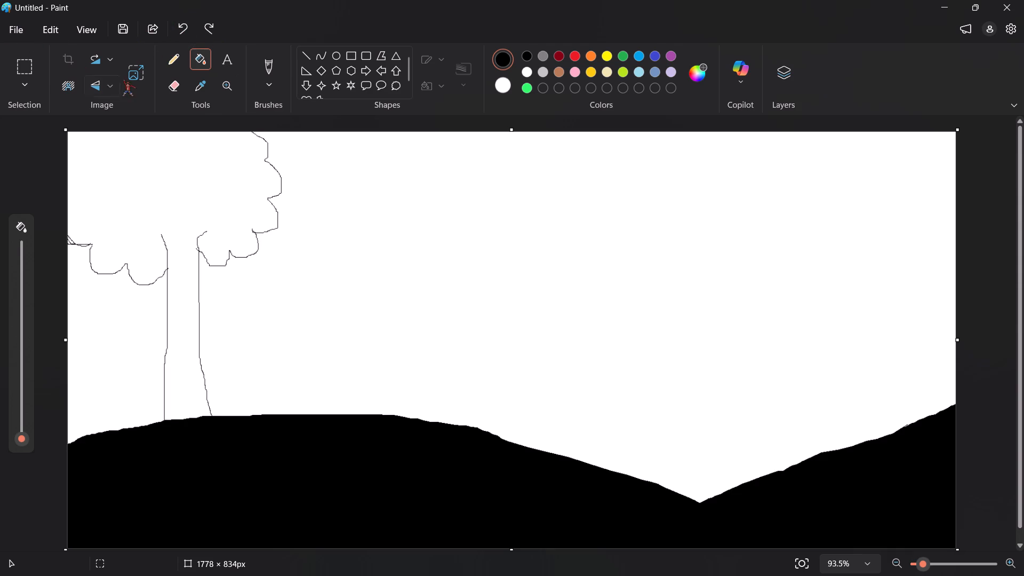
Retrace the crown's lower-left outline in pencil from the canvas edge into the first scallop to close its gap.
click(163, 60)
click(179, 61)
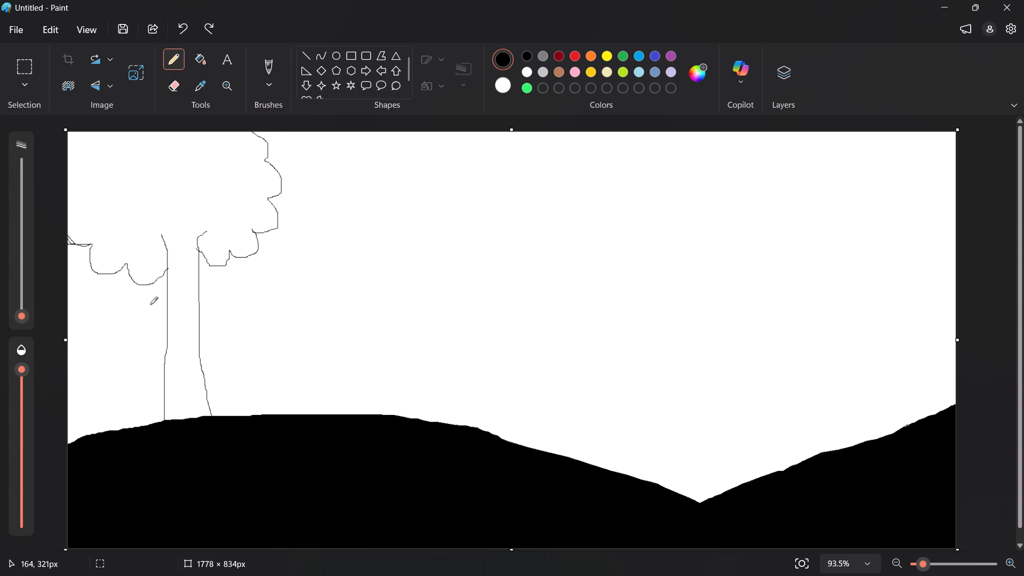
drag(71, 242, 71, 243)
drag(71, 243, 92, 246)
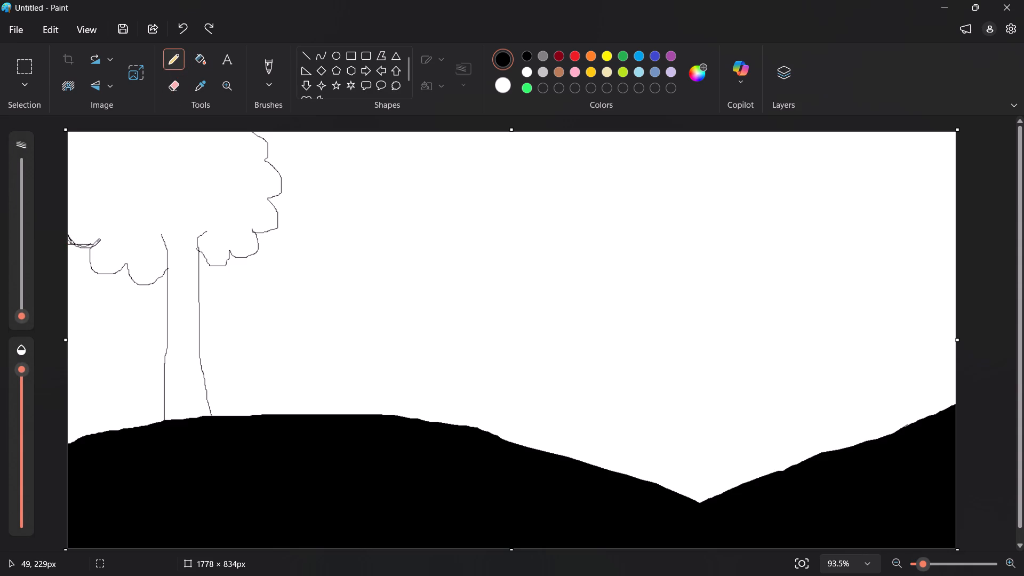
drag(92, 246, 99, 276)
drag(99, 276, 99, 275)
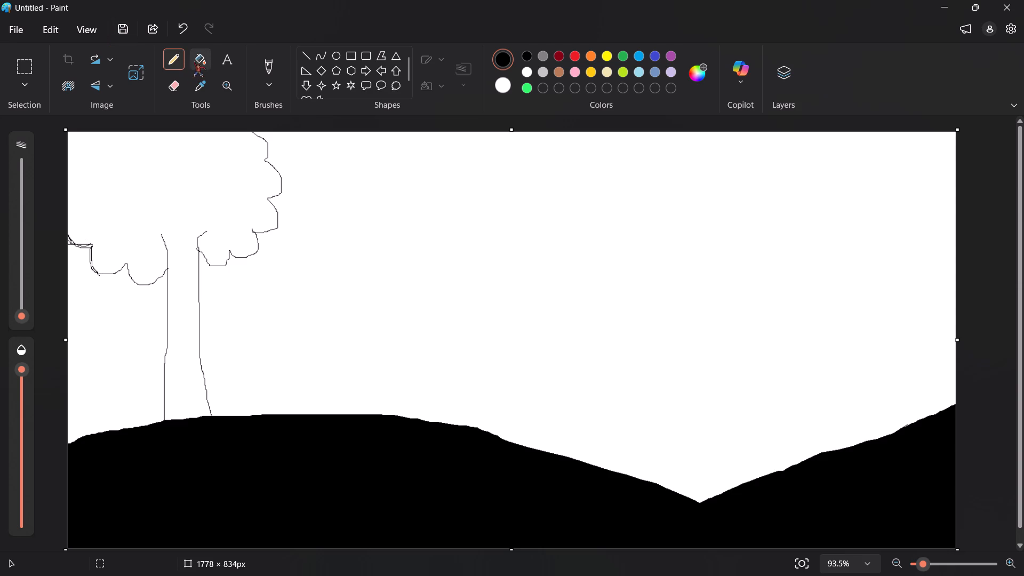
Fill the enclosed tree crown and trunk with black.
click(194, 61)
click(156, 194)
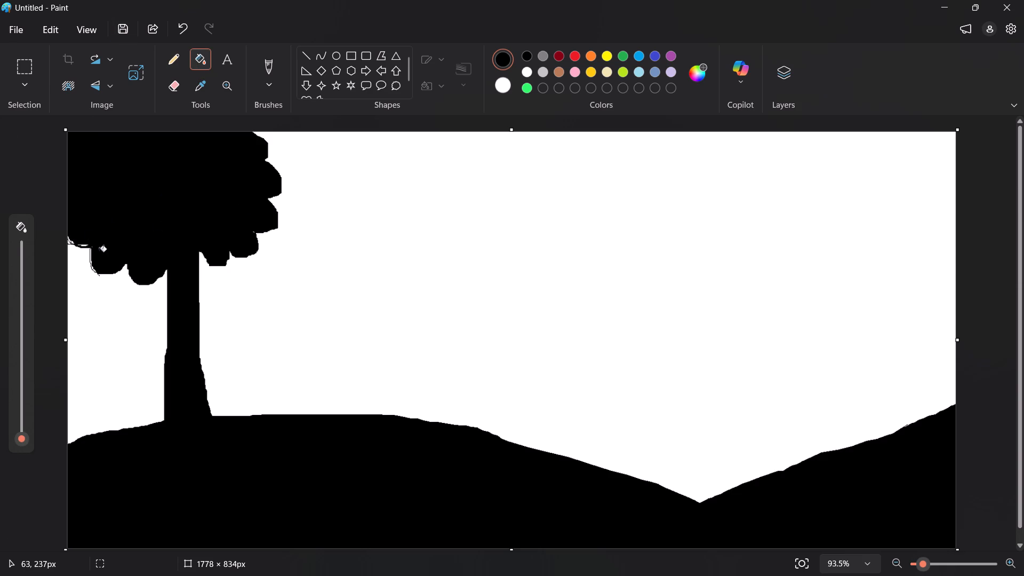
Fill the white slivers between the double pencil lines along the crown's lower-left edge with black.
scroll(99, 251, up, 5)
scroll(99, 251, right, 4)
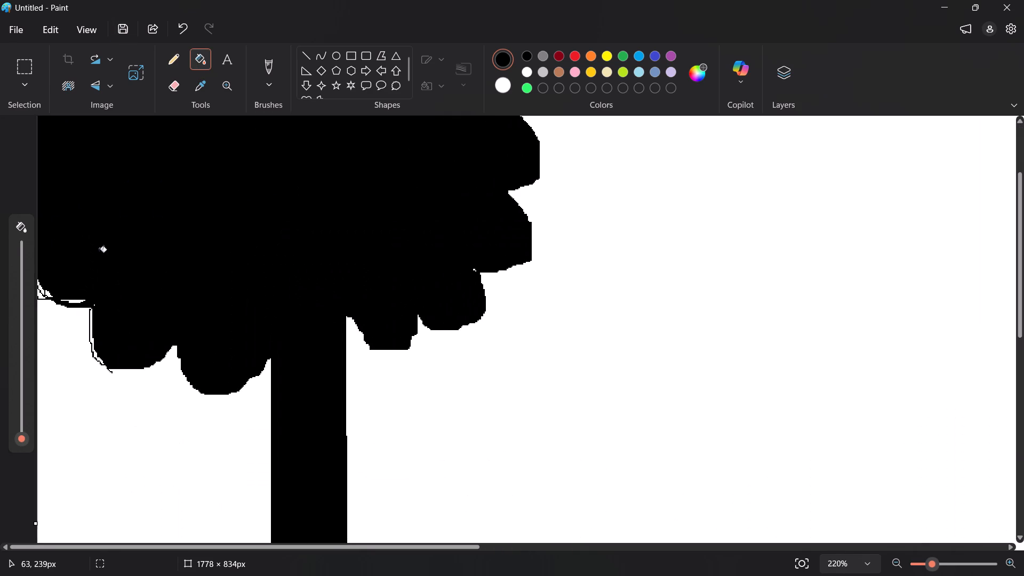
scroll(99, 251, right, 3)
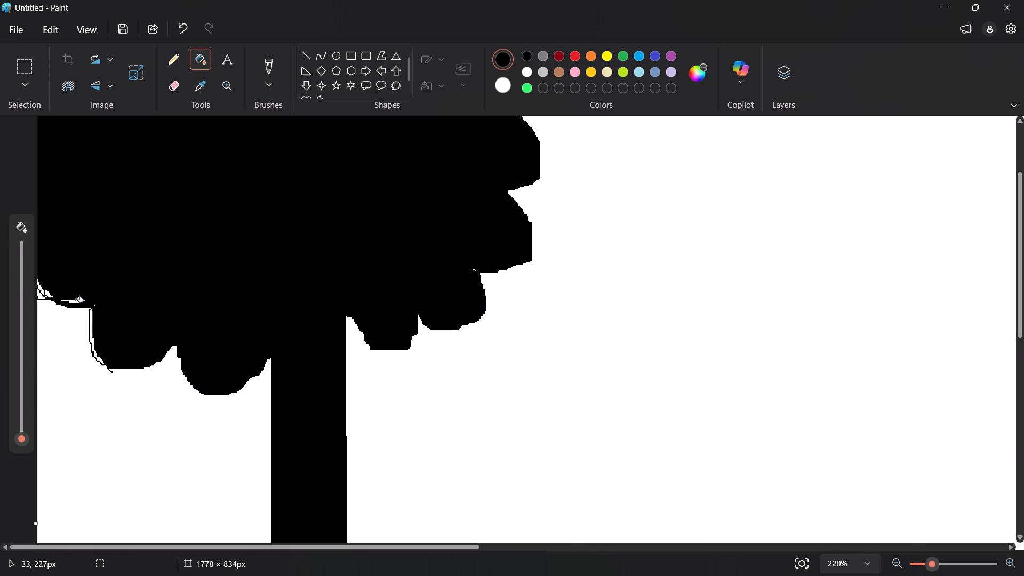
click(76, 301)
click(94, 306)
Thicken the pencil and paint over the remaining white gaps where the crown's lower-left edge meets the canvas edge.
click(179, 61)
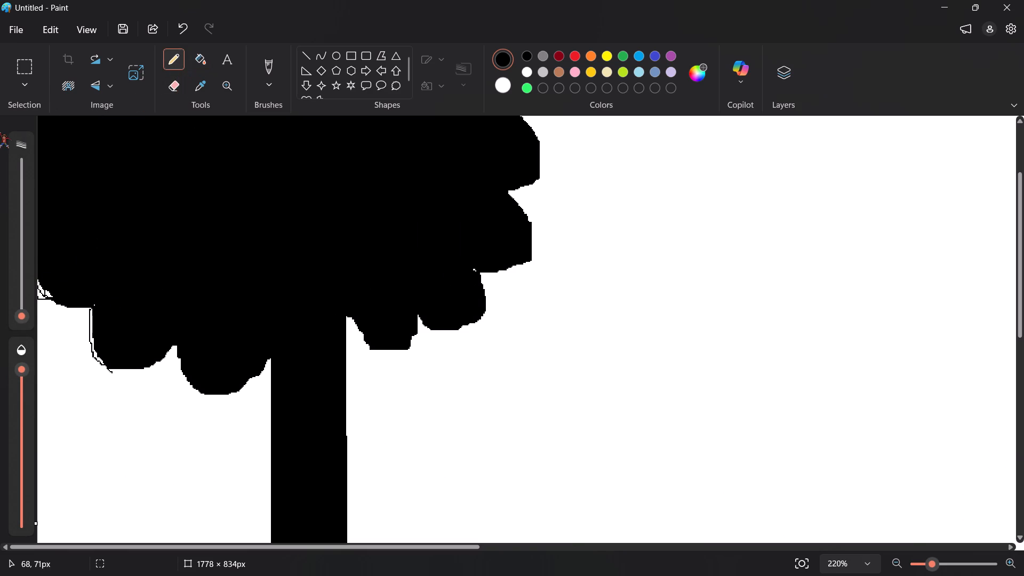
drag(23, 308, 31, 286)
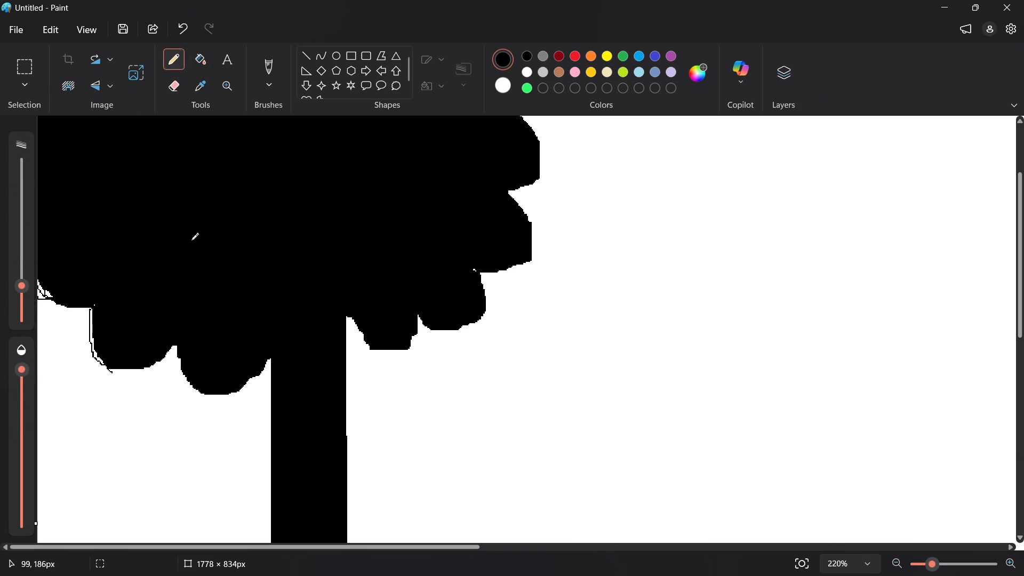
drag(184, 278, 102, 300)
drag(102, 300, 102, 298)
drag(50, 277, 45, 279)
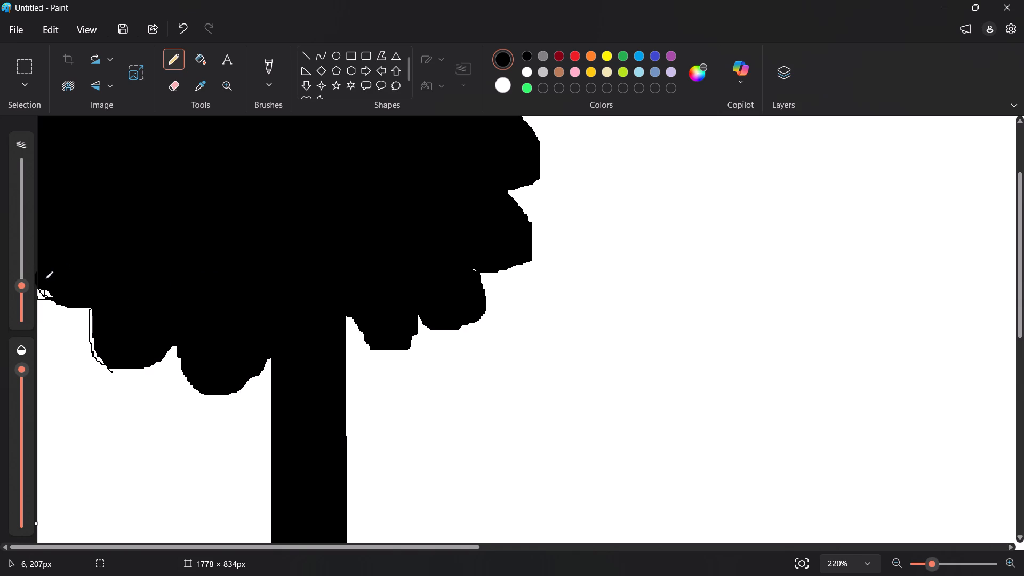
drag(45, 279, 51, 287)
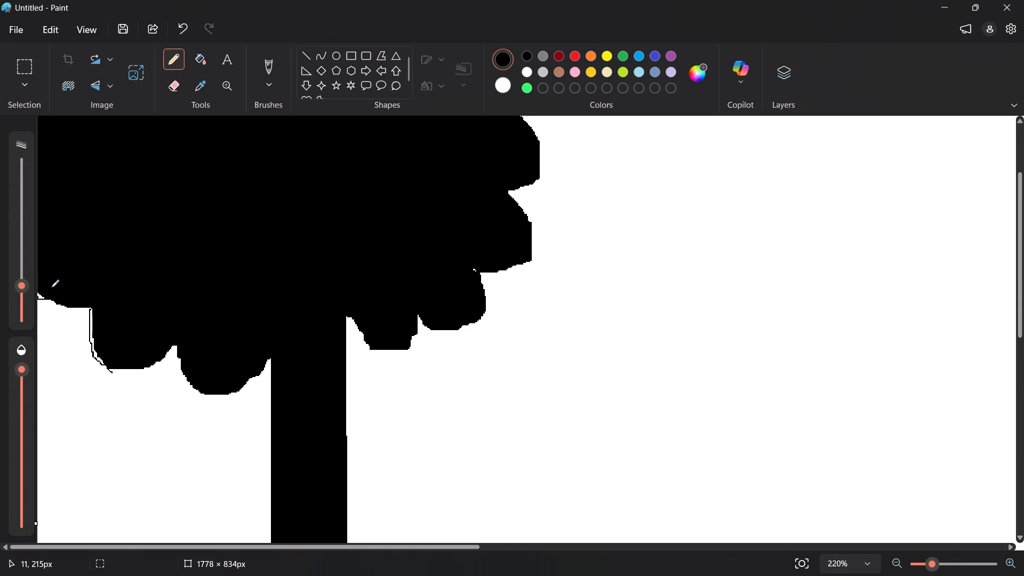
drag(51, 287, 47, 282)
click(50, 279)
Paint over the stray lines on the crown's first lower-left scallop and smooth the notches between the lower scallops and beside the trunk.
drag(107, 309, 94, 301)
drag(94, 301, 98, 341)
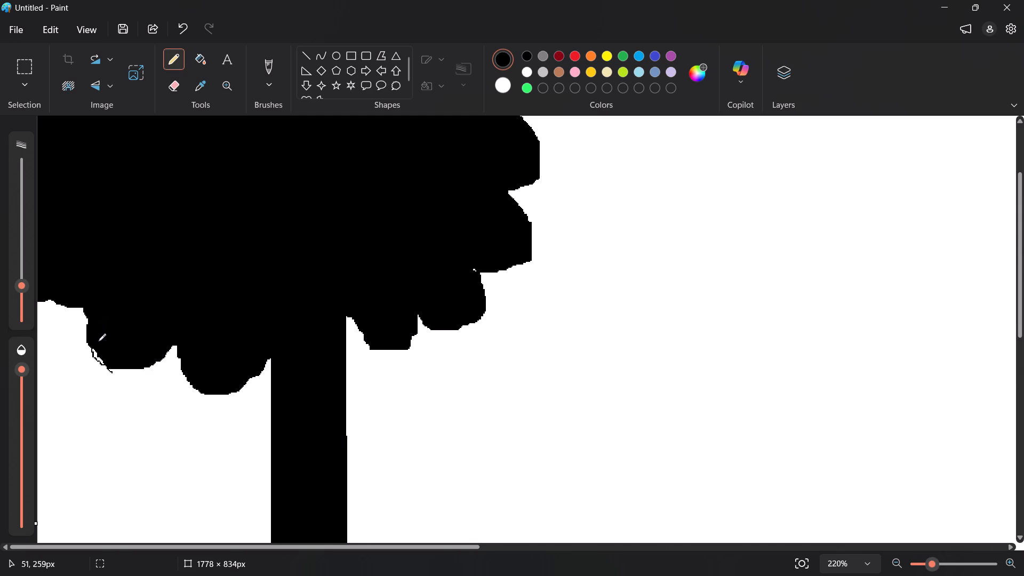
drag(98, 341, 141, 354)
drag(141, 354, 186, 336)
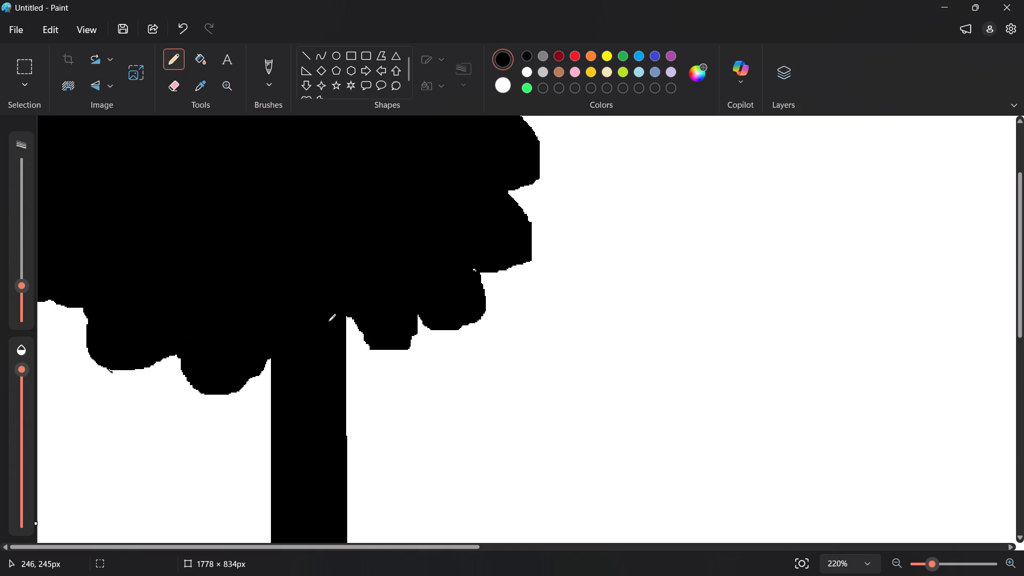
drag(334, 322, 367, 300)
drag(459, 261, 469, 266)
Thicken the hill's contour in black from the left side of the trunk's base to the canvas's left edge, covering the white gap.
ctrl+scroll(213, 244, down, 7)
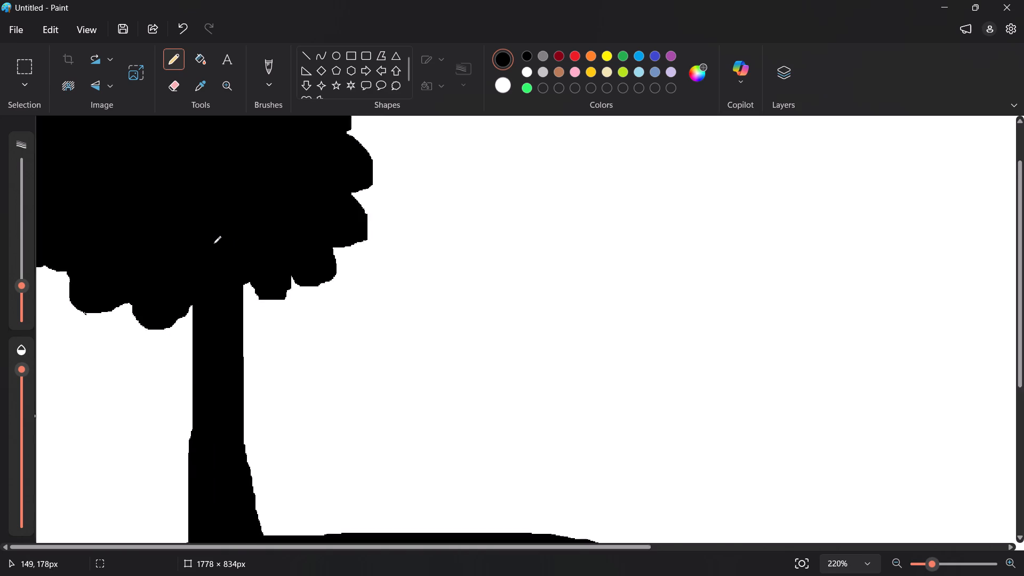
ctrl+scroll(213, 244, down, 1)
ctrl+scroll(213, 244, up, 4)
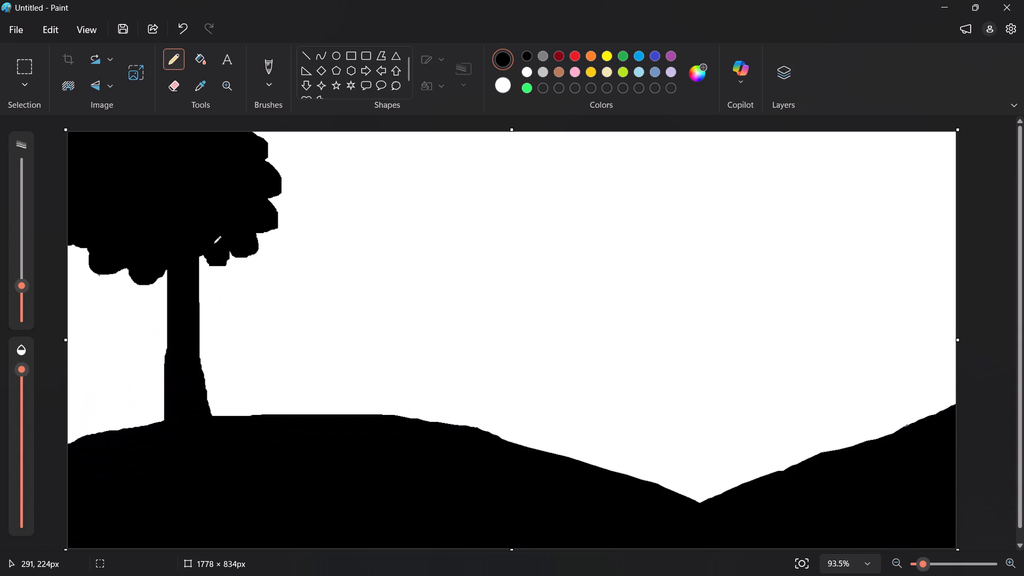
drag(171, 180, 171, 186)
drag(171, 186, 121, 202)
drag(171, 446, 161, 414)
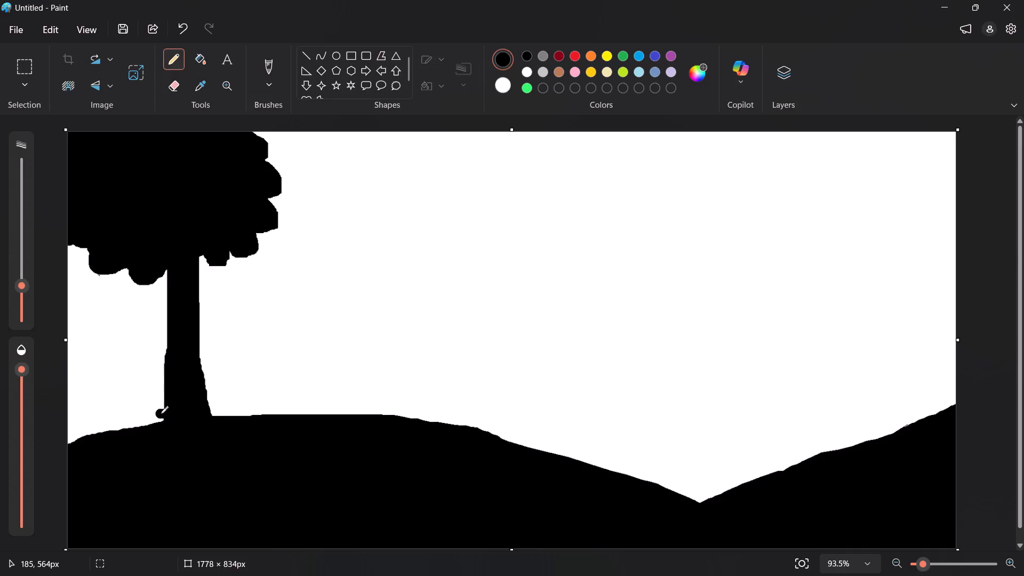
drag(161, 414, 153, 426)
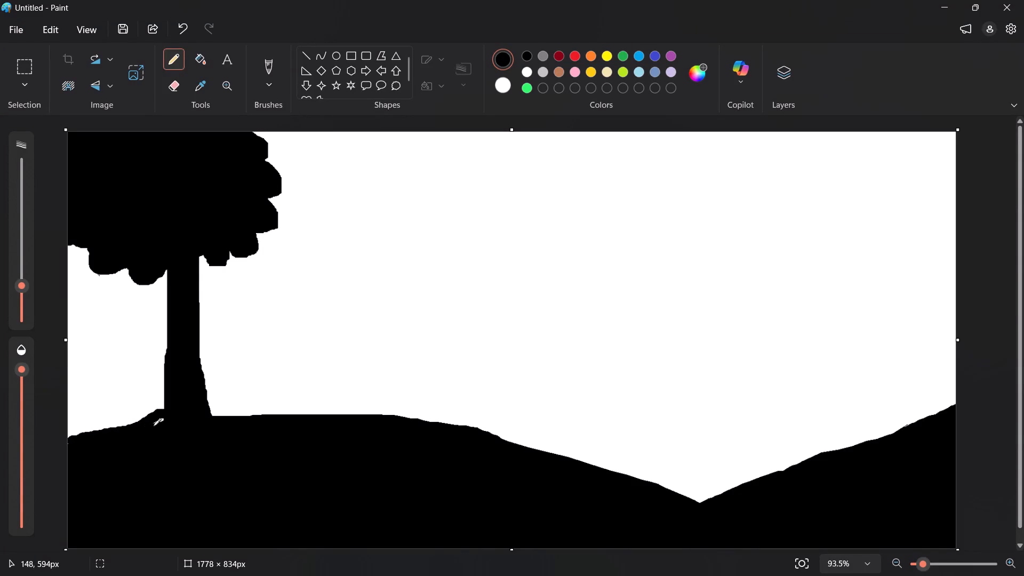
drag(153, 426, 164, 420)
drag(166, 421, 190, 425)
Widen the right side of the trunk's base in black into a smooth flare curving down onto the hill.
drag(202, 413, 215, 414)
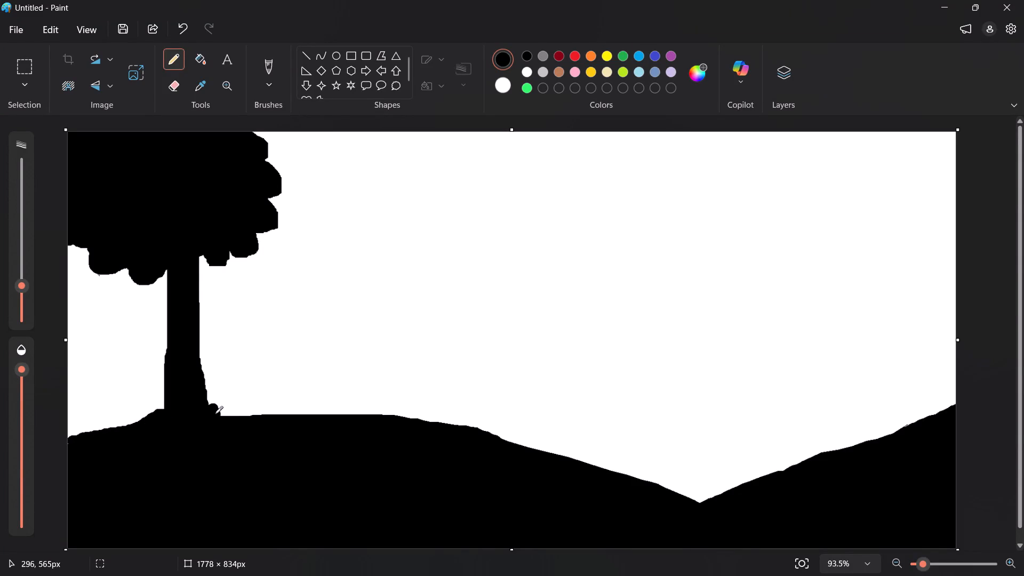
drag(215, 414, 211, 413)
drag(194, 357, 203, 391)
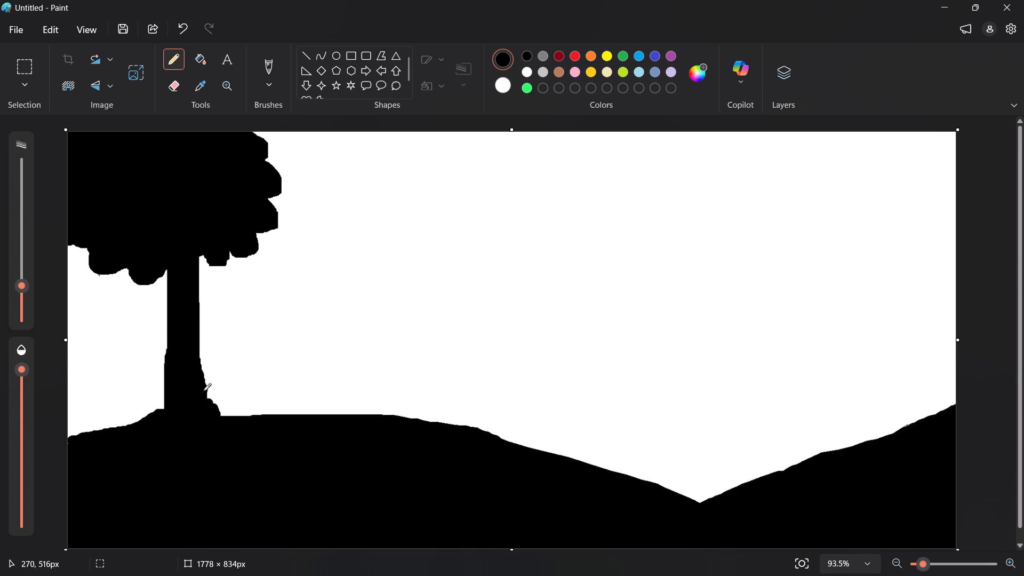
drag(203, 391, 246, 434)
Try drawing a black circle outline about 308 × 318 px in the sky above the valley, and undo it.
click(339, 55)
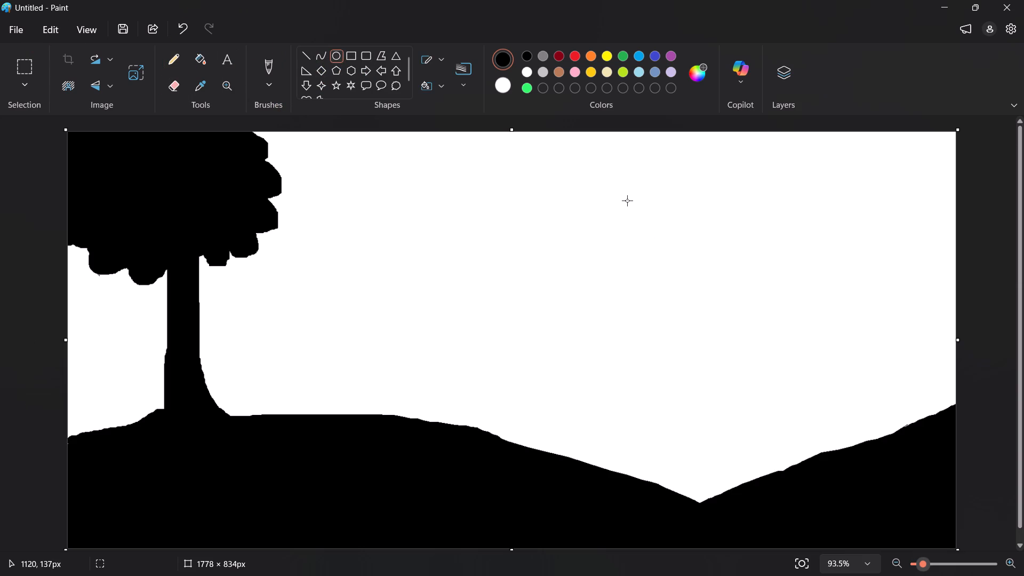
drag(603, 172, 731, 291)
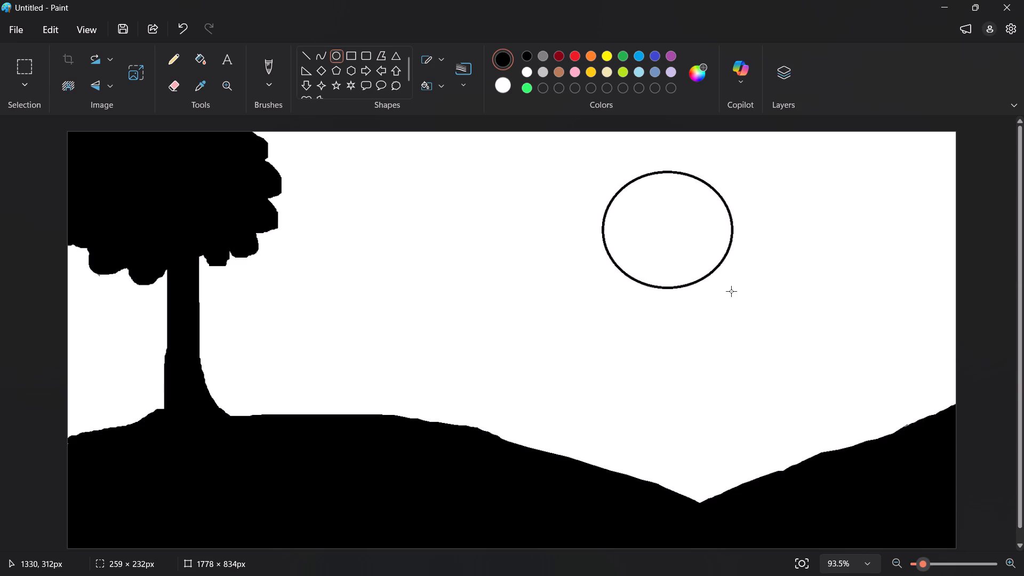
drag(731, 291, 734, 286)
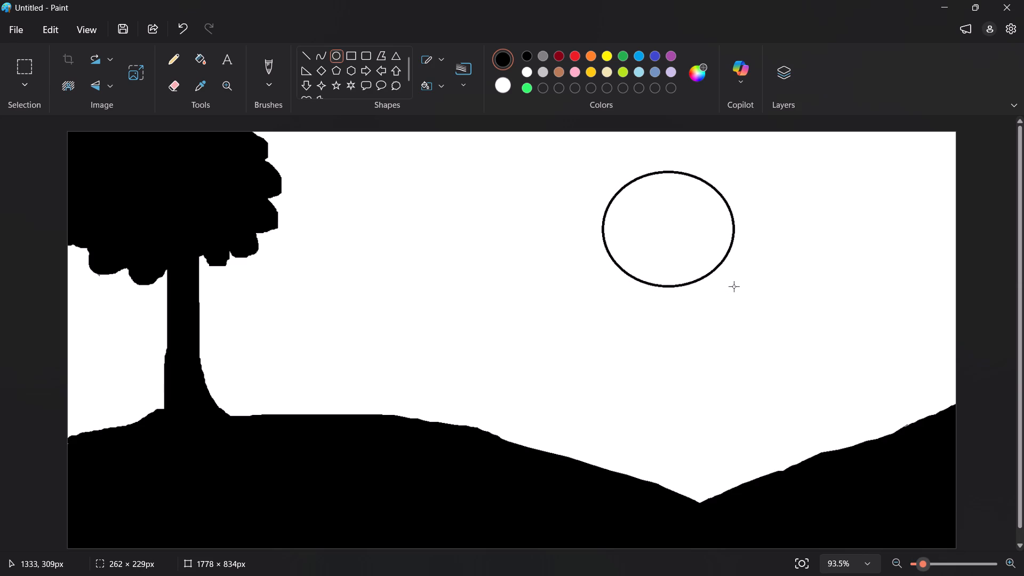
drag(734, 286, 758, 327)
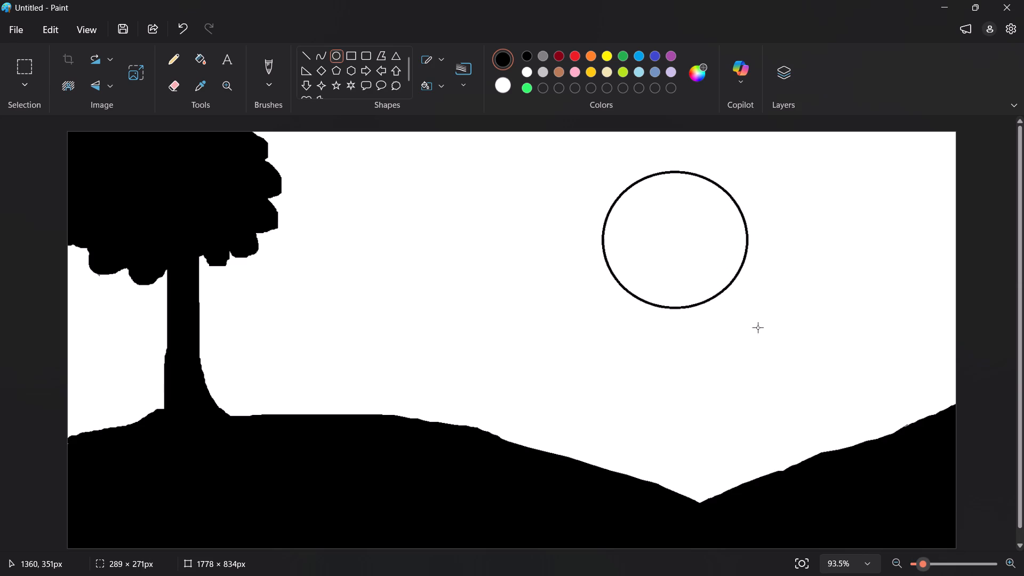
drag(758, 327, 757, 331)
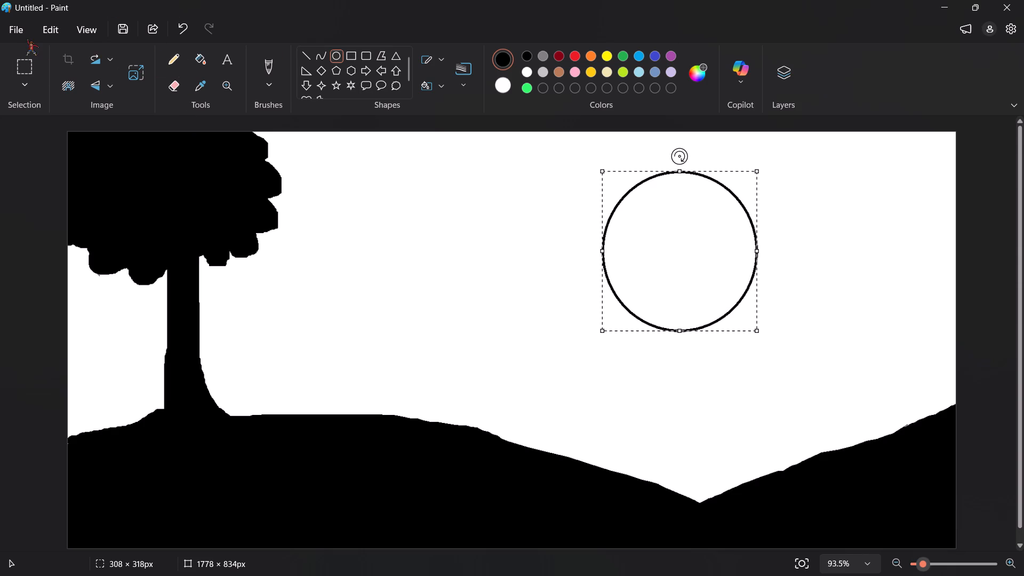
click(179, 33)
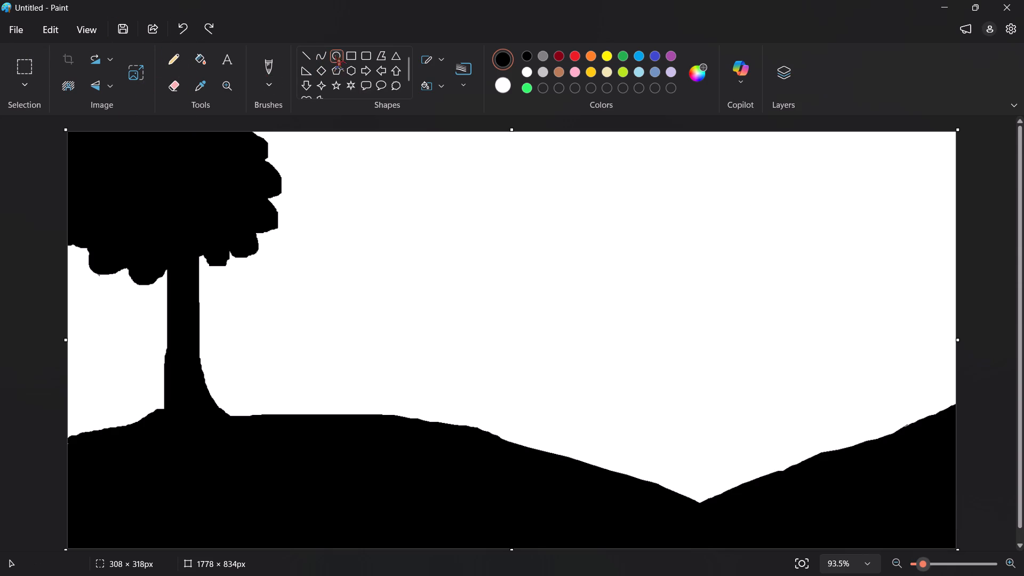
Draw a circle about 319 × 318 px with a 1px black outline and place it in the sky above the valley.
click(463, 86)
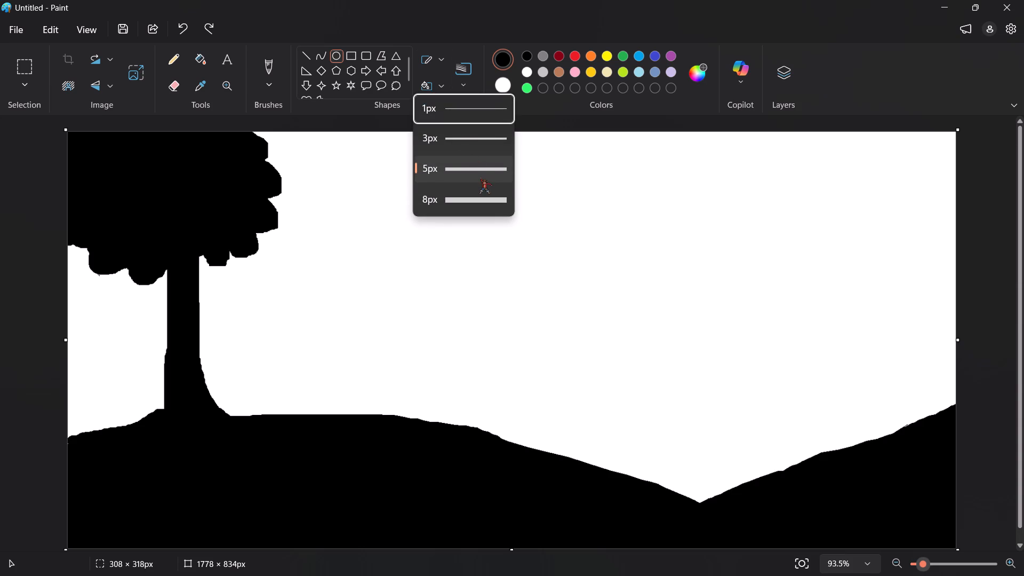
click(469, 119)
drag(601, 193, 707, 315)
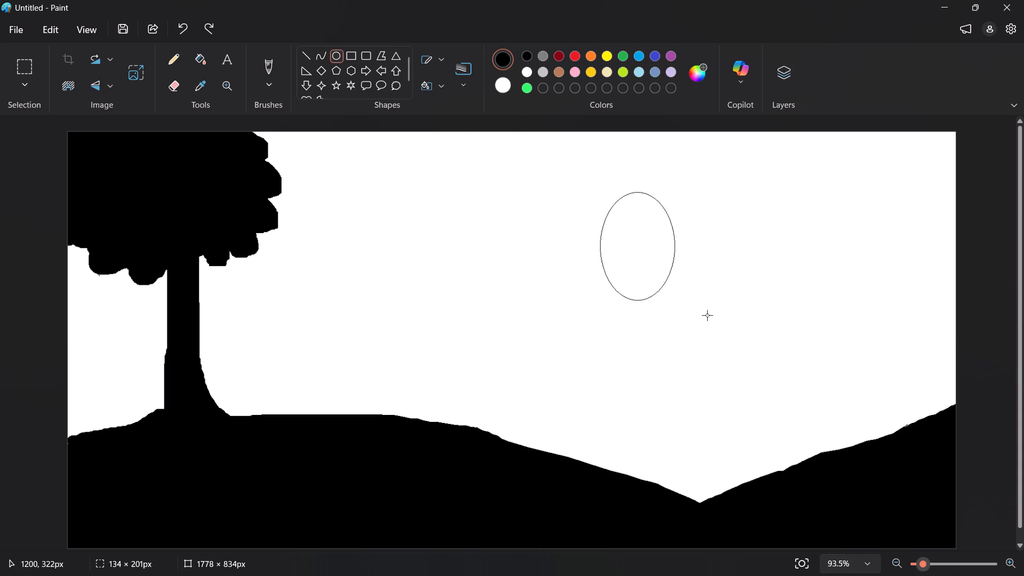
drag(707, 315, 758, 351)
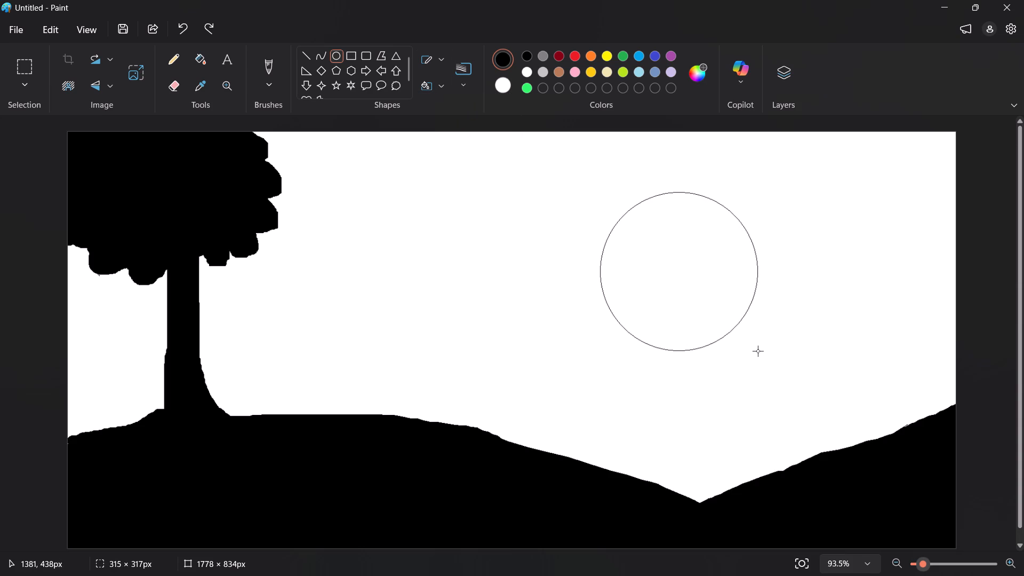
drag(758, 351, 759, 351)
drag(707, 291, 754, 170)
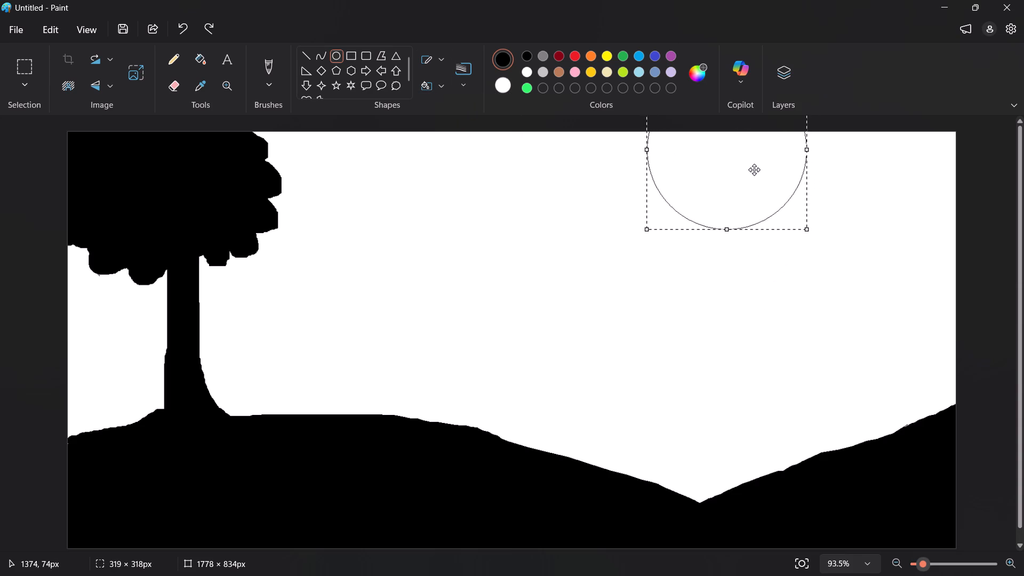
drag(754, 170, 842, 257)
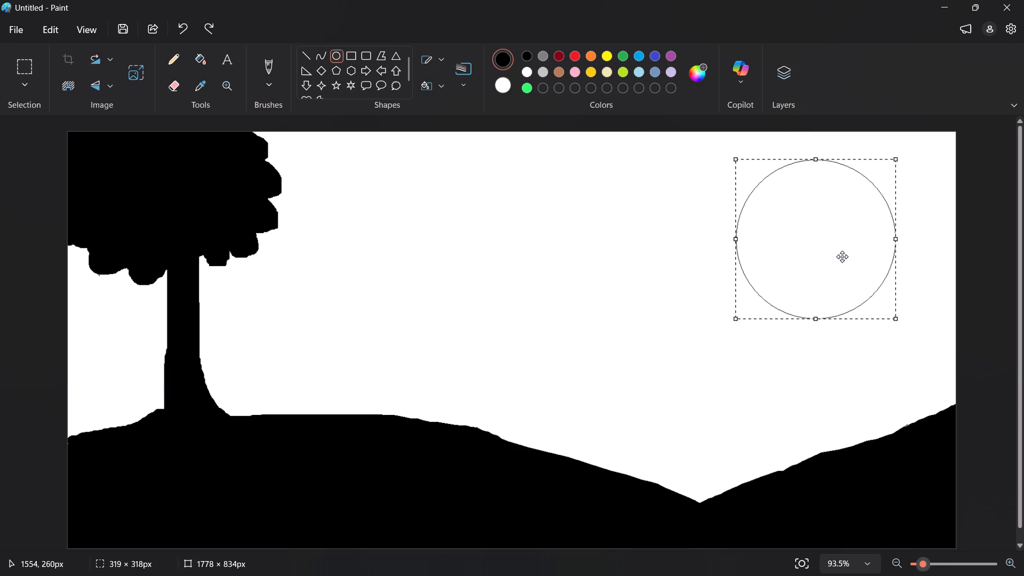
drag(842, 257, 727, 266)
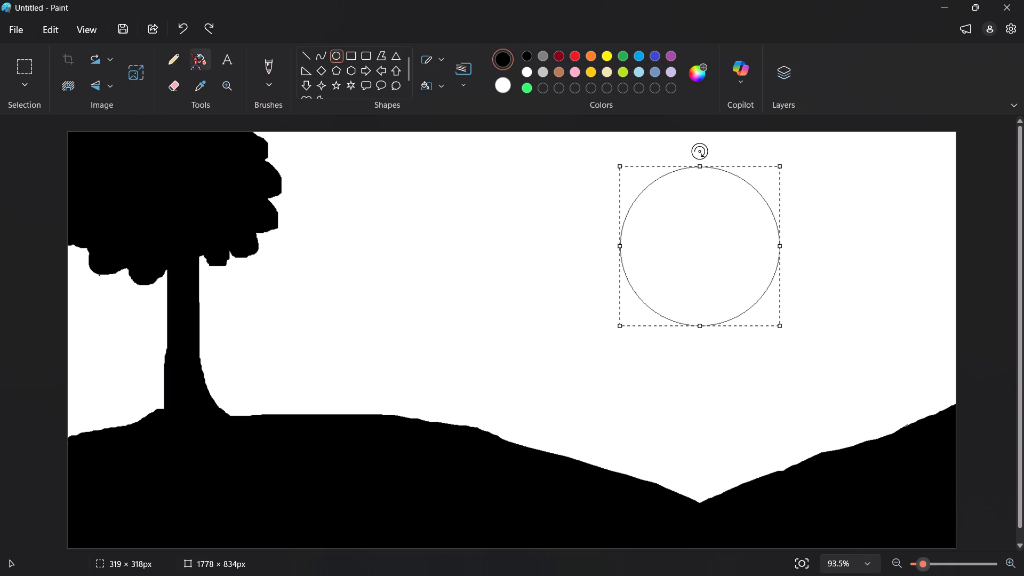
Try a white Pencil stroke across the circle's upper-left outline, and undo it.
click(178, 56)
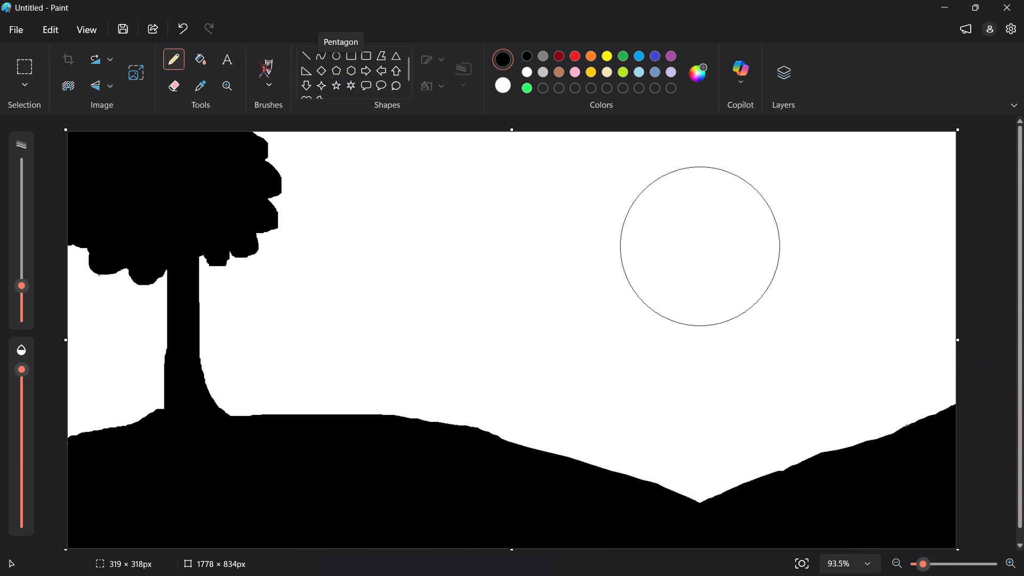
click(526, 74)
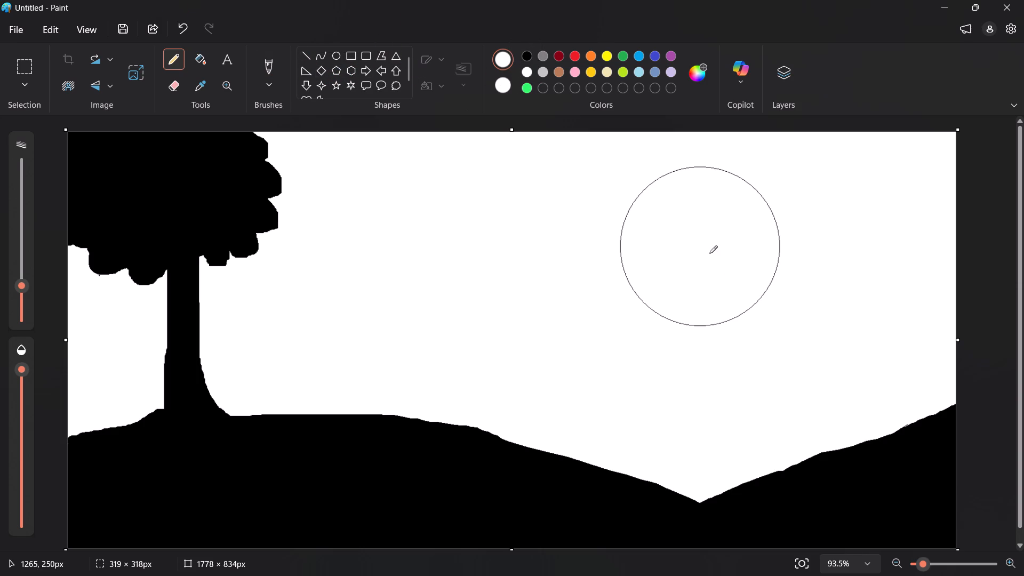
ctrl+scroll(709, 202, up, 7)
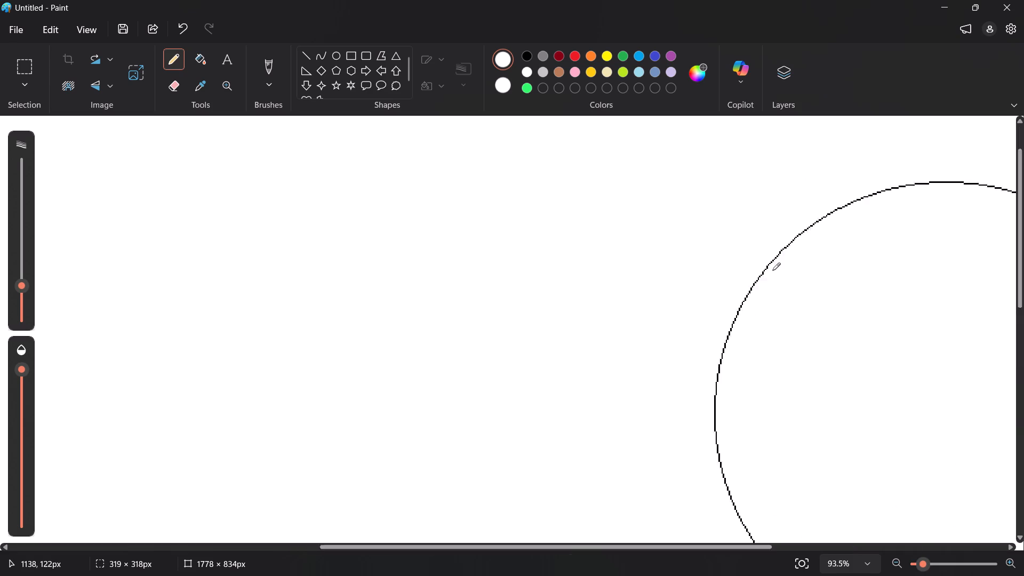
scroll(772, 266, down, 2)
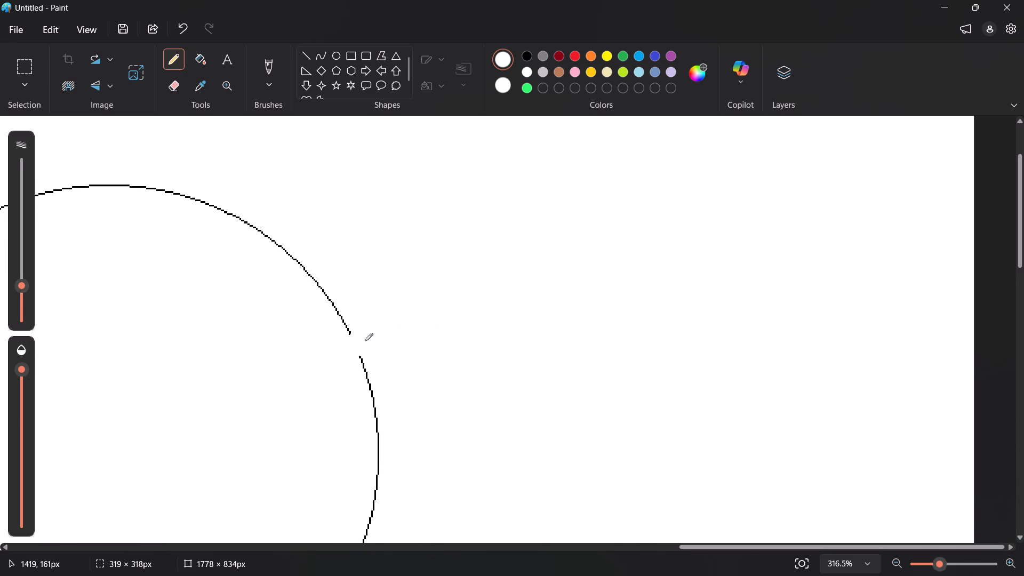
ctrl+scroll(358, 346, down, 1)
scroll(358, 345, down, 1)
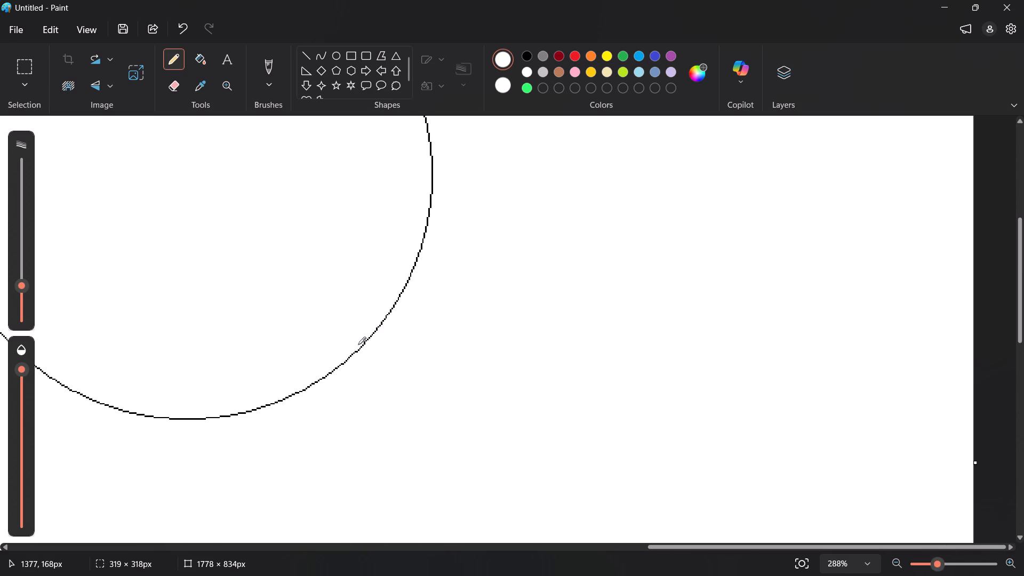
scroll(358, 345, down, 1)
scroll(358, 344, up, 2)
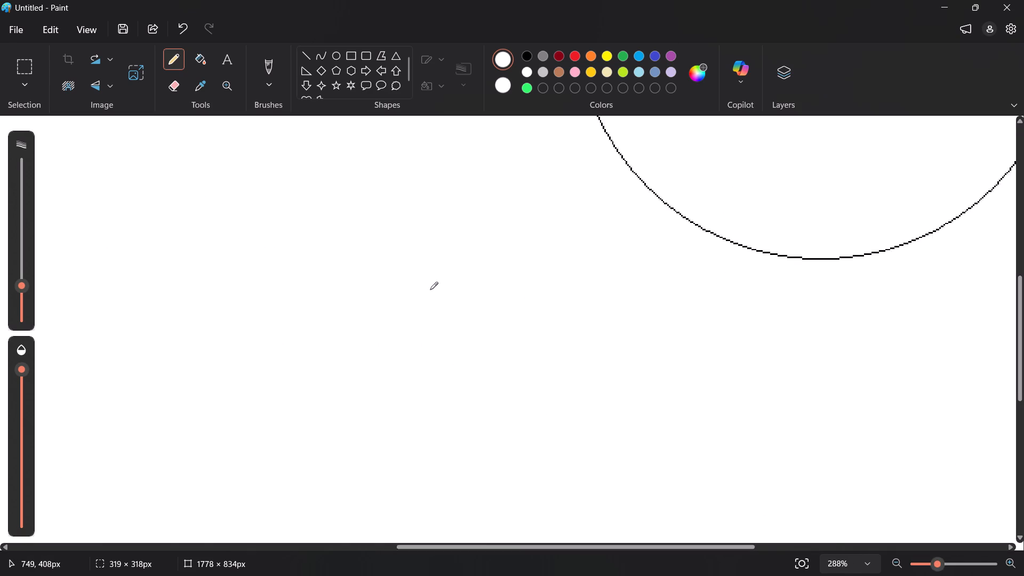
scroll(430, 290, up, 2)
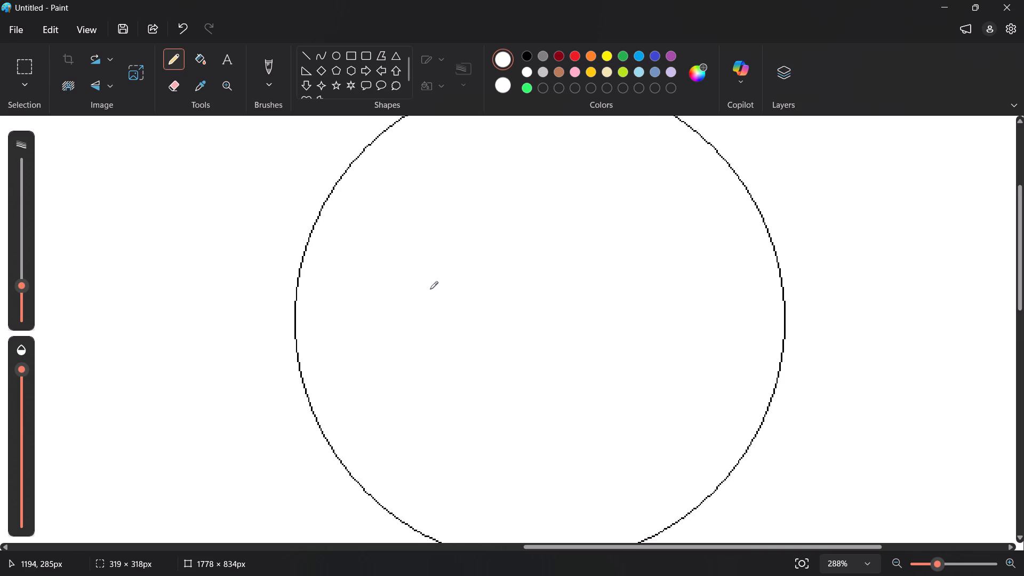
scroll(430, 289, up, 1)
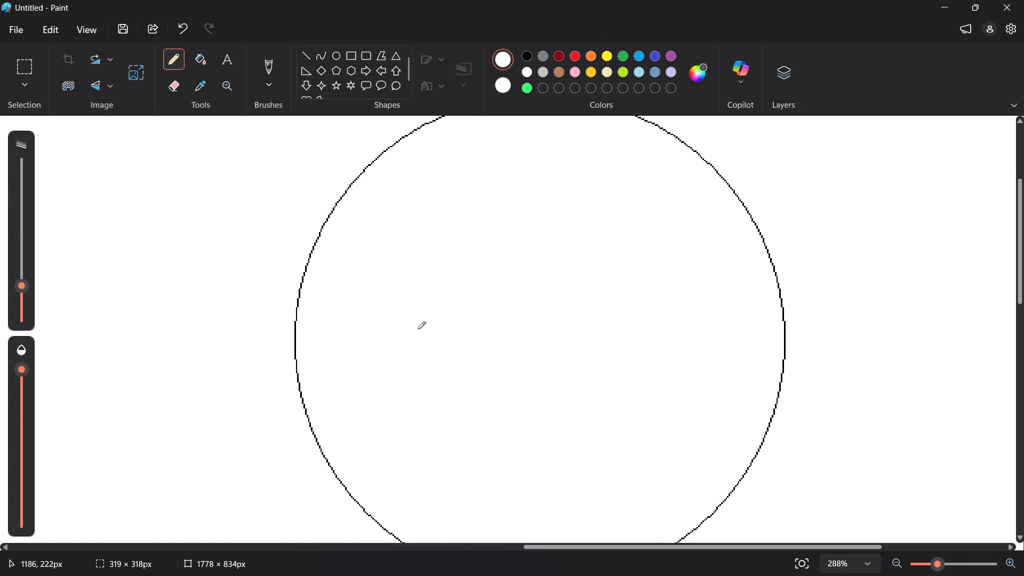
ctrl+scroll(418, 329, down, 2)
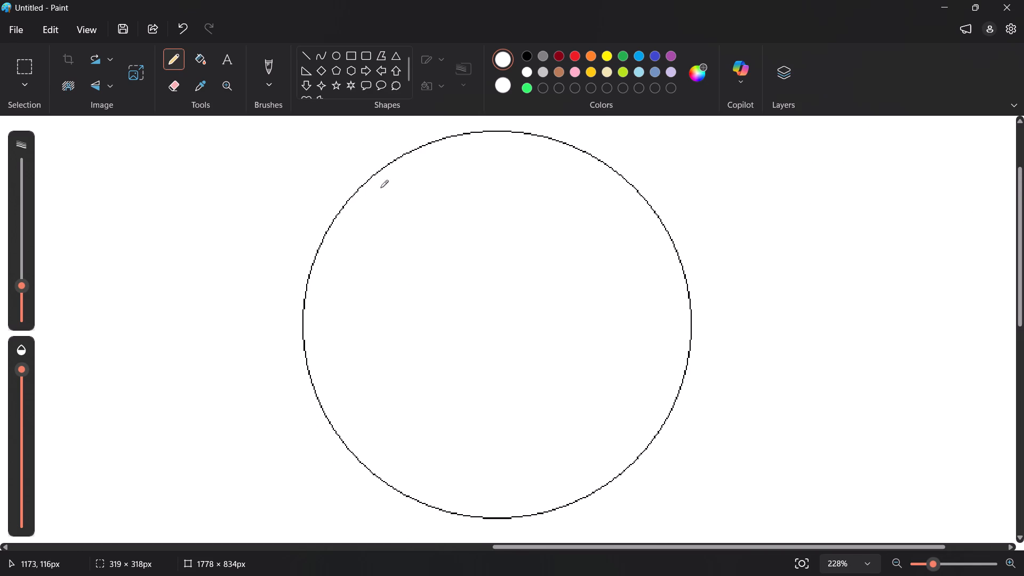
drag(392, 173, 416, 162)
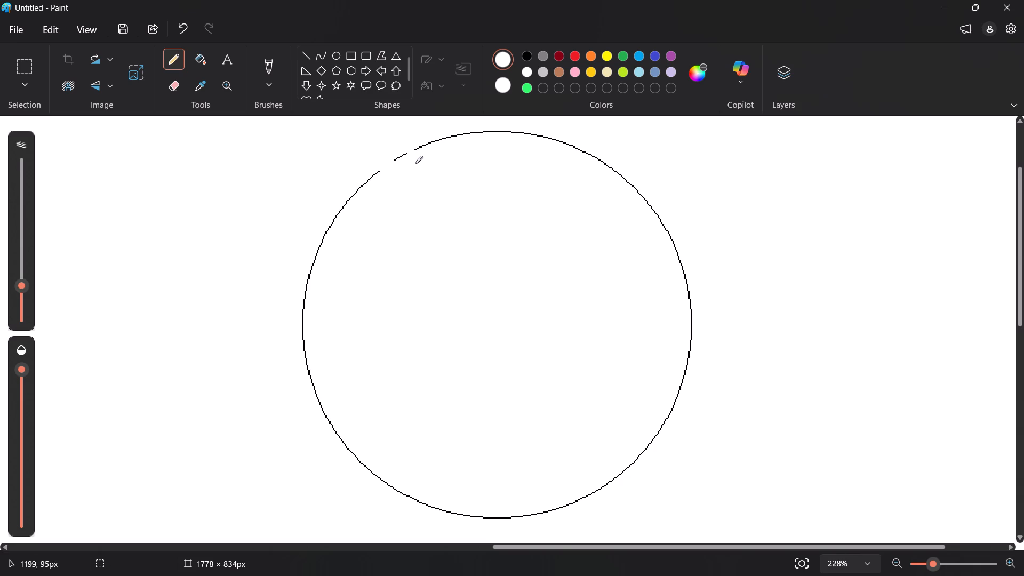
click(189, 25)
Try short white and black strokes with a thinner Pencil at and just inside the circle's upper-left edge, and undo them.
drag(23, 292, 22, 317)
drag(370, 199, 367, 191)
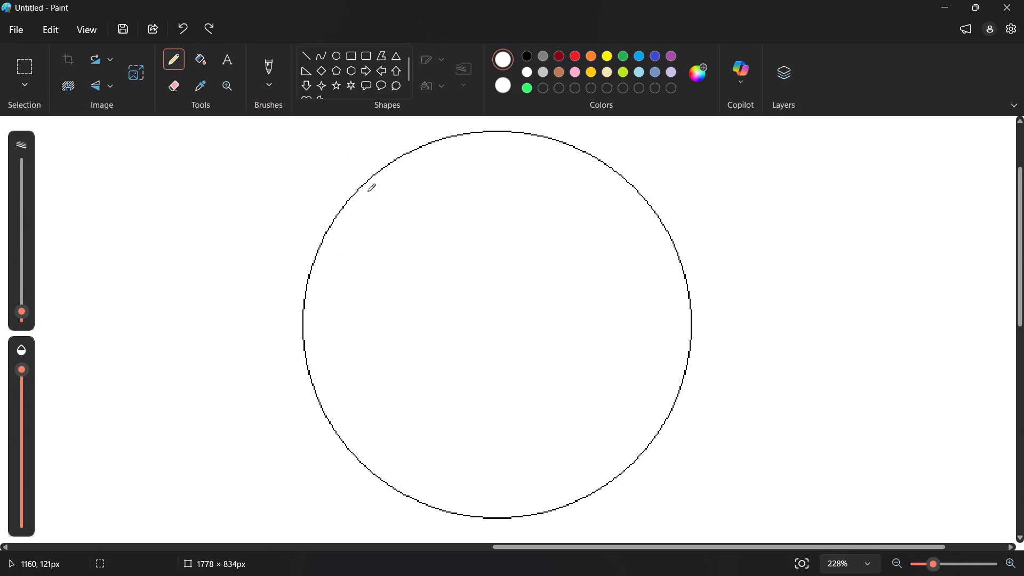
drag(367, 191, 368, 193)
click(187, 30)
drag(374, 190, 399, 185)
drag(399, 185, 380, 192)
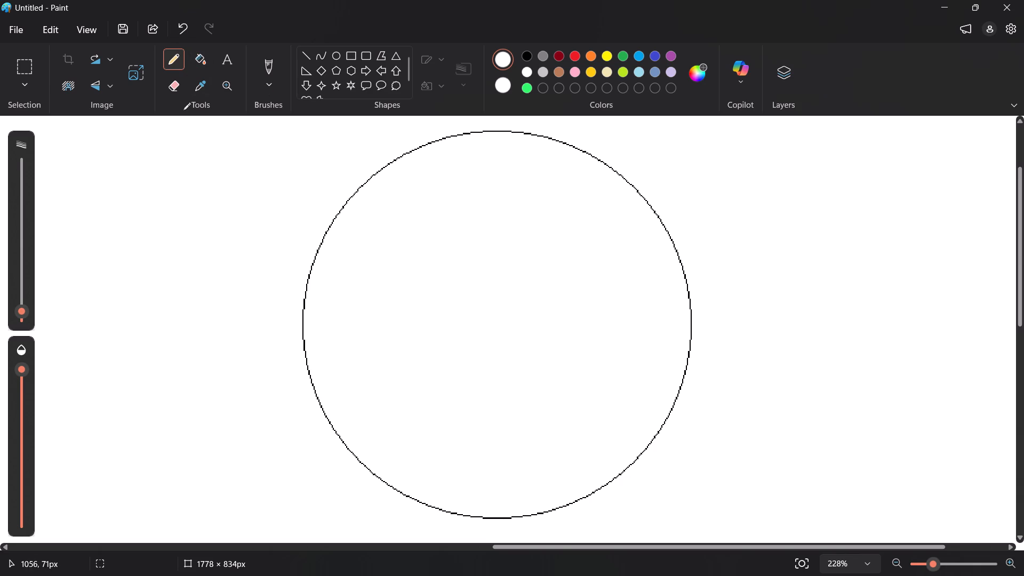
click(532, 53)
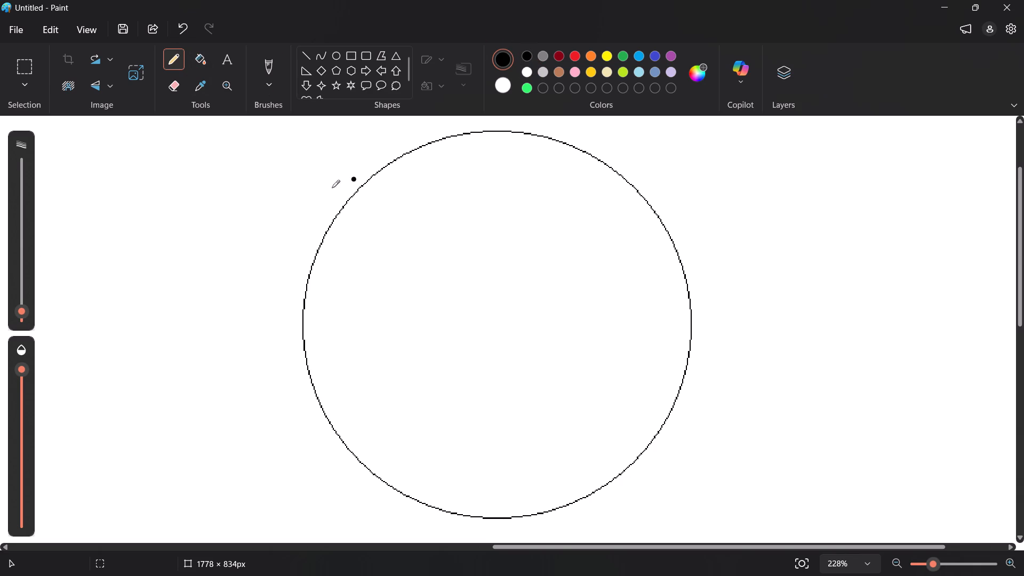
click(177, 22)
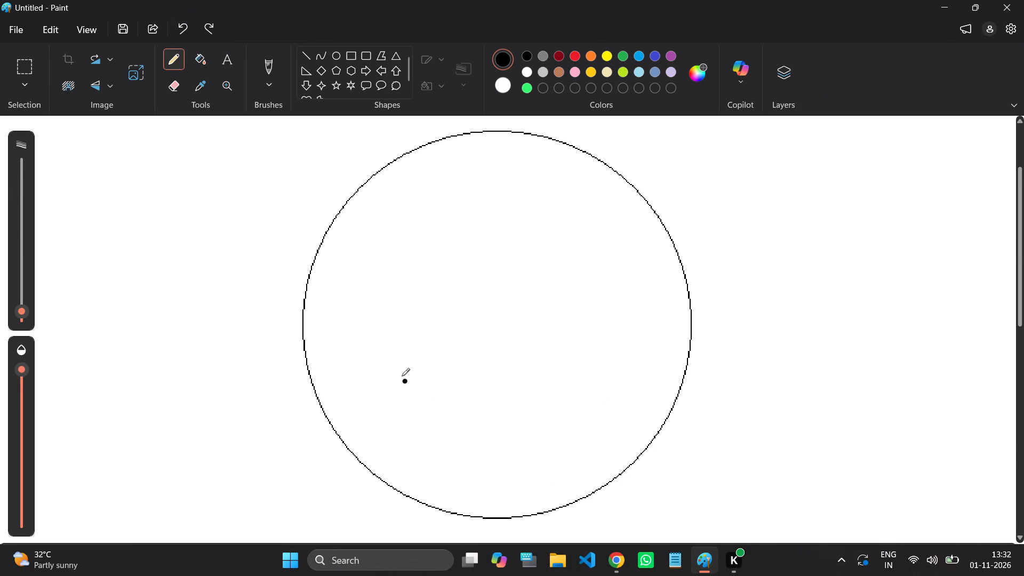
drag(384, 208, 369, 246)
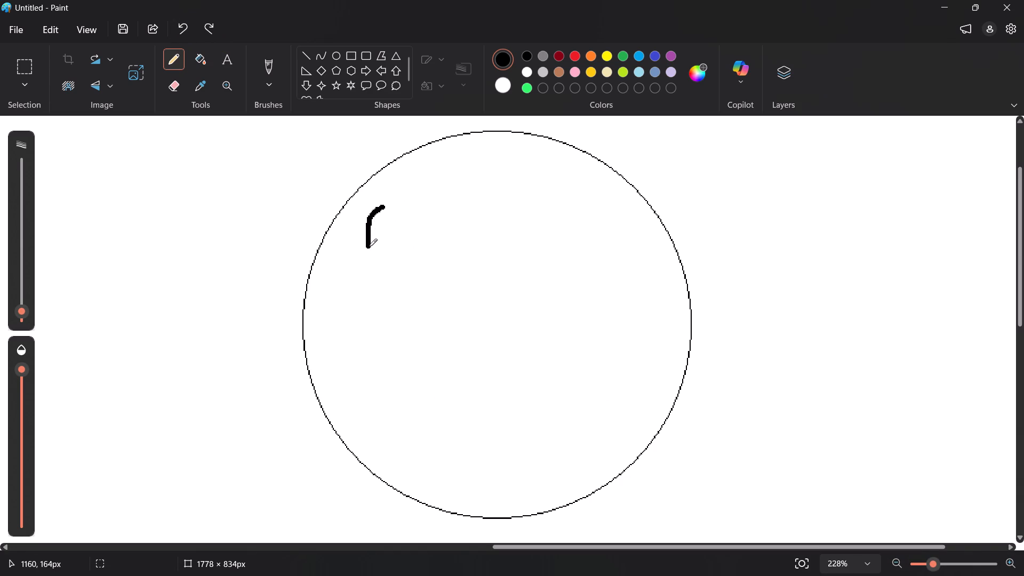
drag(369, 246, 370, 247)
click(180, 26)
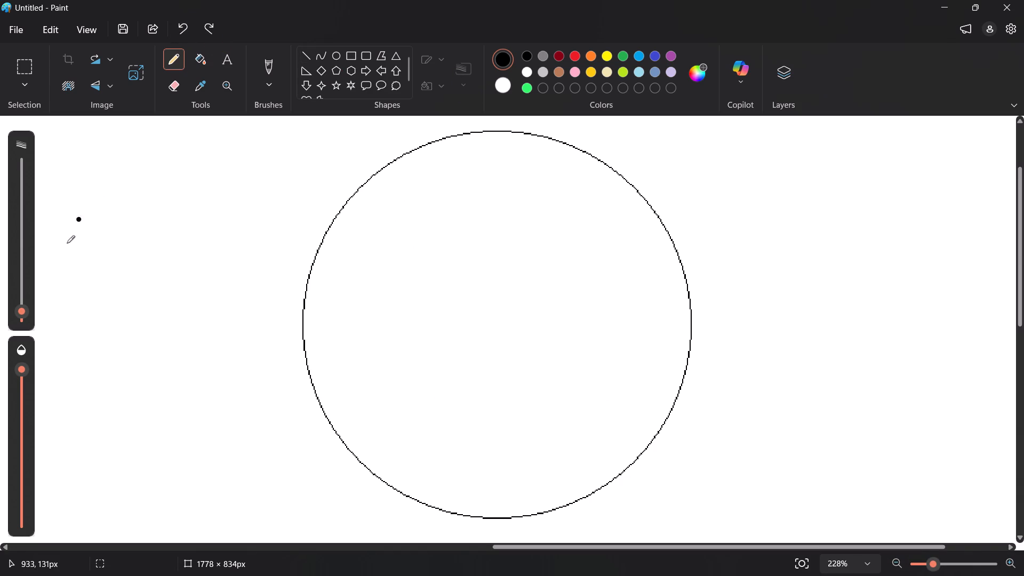
Outline a small closed irregular patch inside the circle's upper-left edge with the black Pencil at its thinnest size.
drag(19, 312, 21, 327)
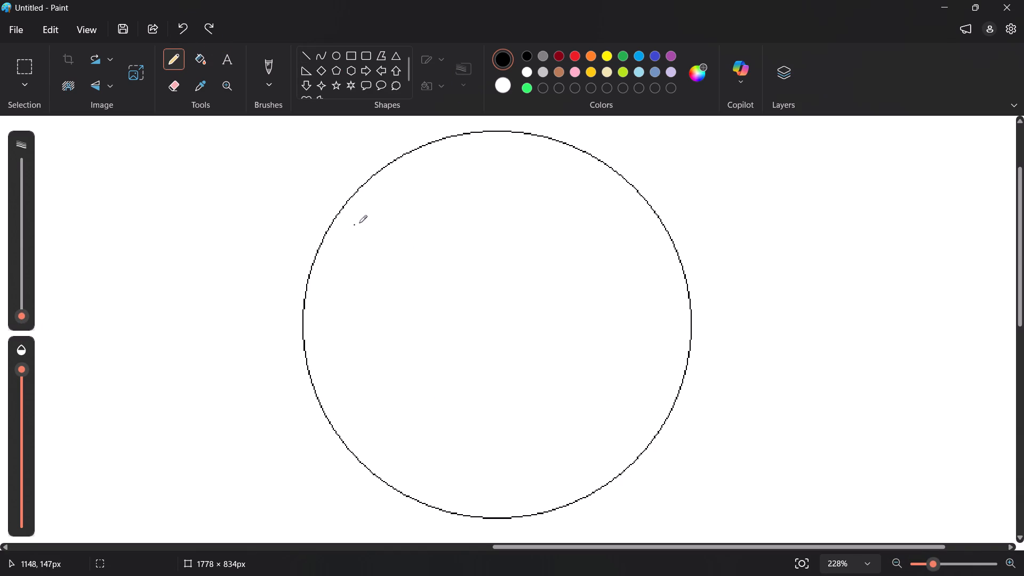
drag(359, 223, 343, 254)
drag(356, 222, 347, 276)
drag(343, 254, 349, 277)
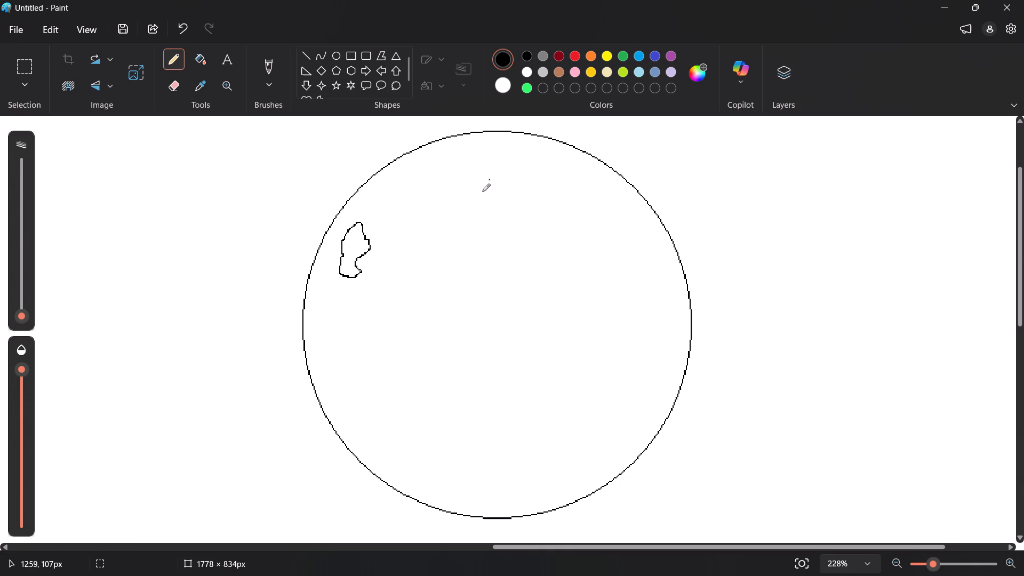
Outline a small closed patch just right of the circle's top and a lobed patch left of it that joins the circle's edge.
click(531, 150)
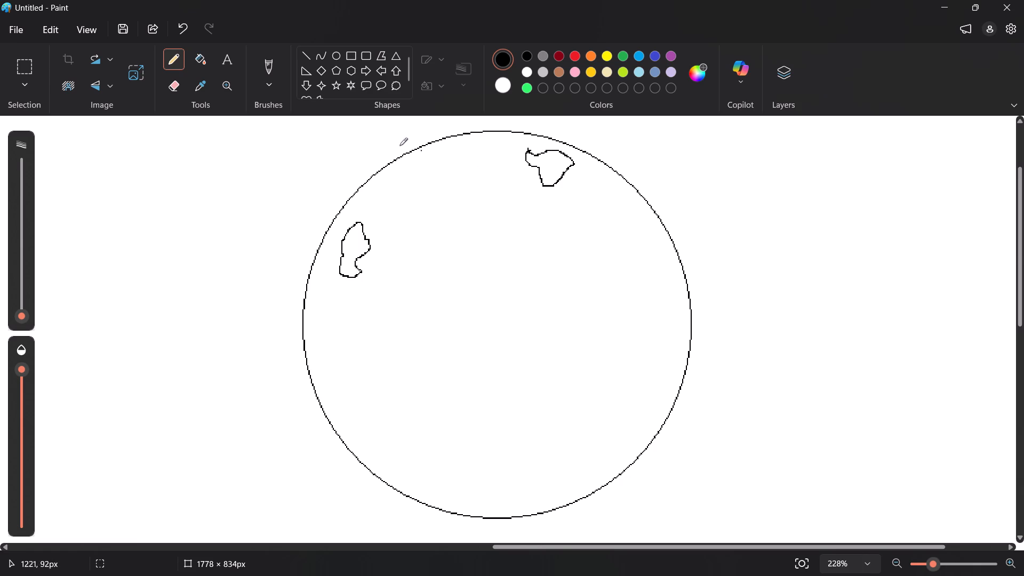
drag(428, 161, 481, 173)
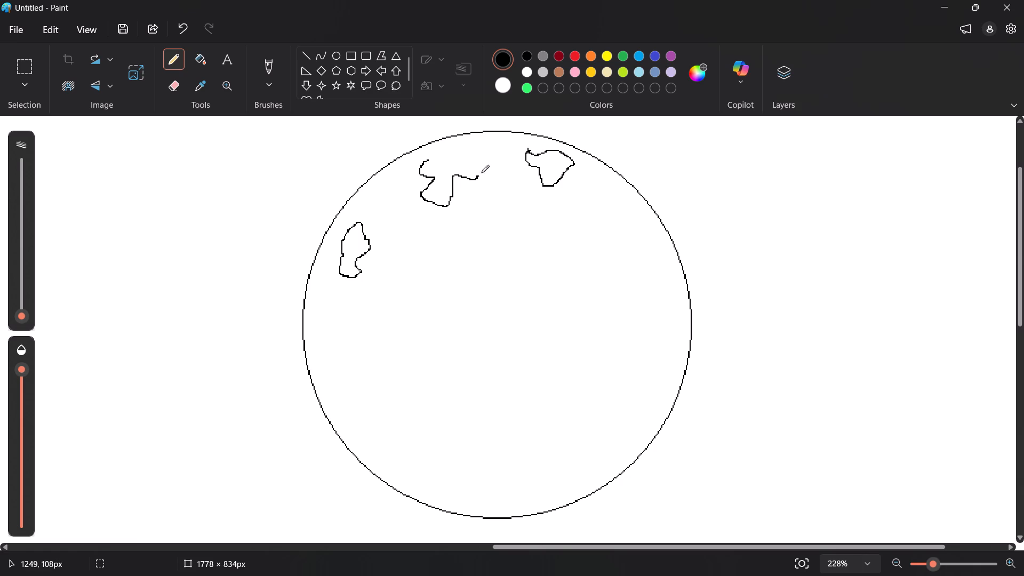
drag(481, 173, 462, 133)
drag(429, 160, 411, 149)
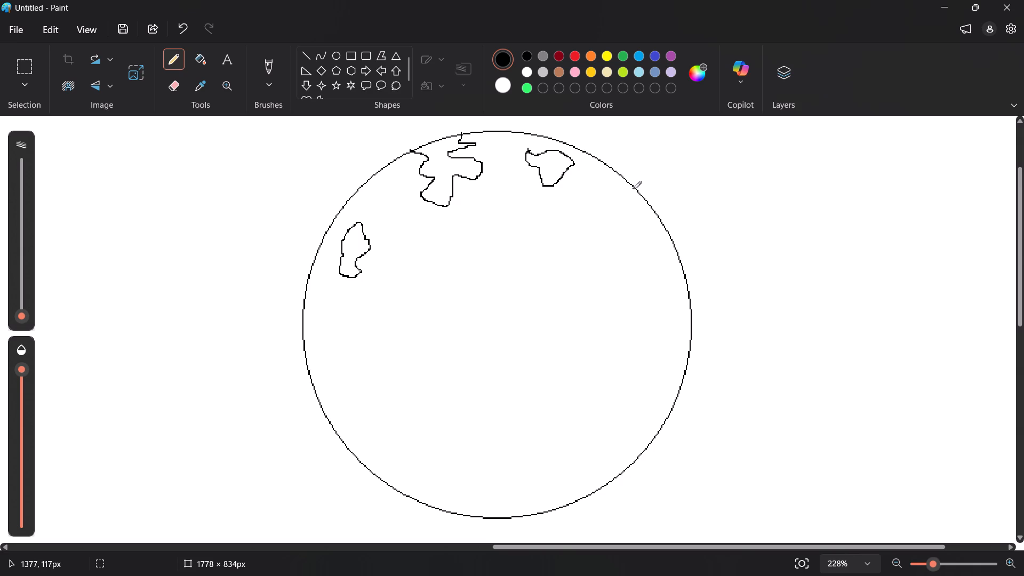
Outline an irregular patch against the circle's upper-right edge and a tall, narrow closed patch below it.
drag(634, 188, 677, 269)
drag(677, 269, 678, 268)
drag(623, 307, 620, 373)
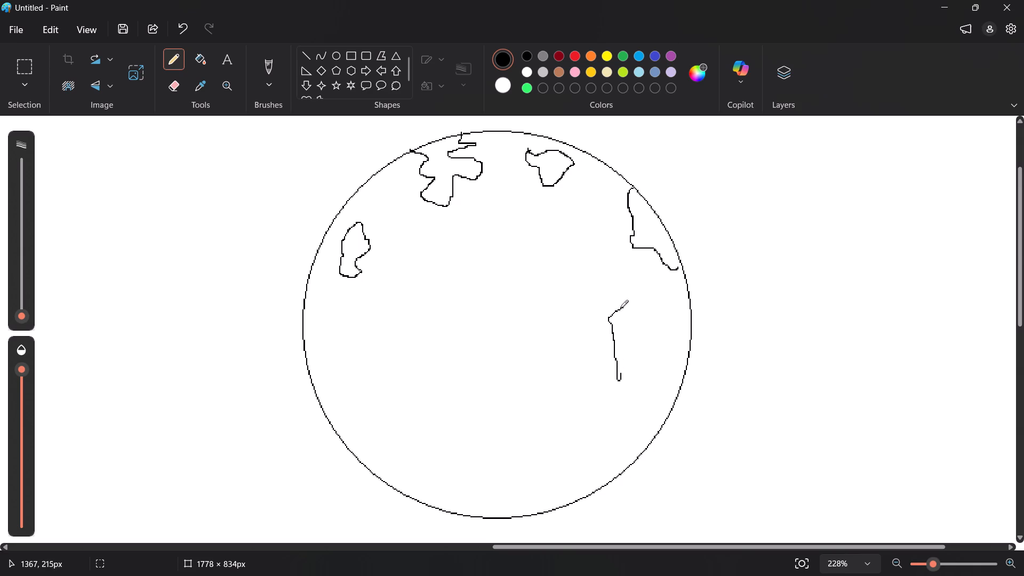
drag(620, 308, 621, 370)
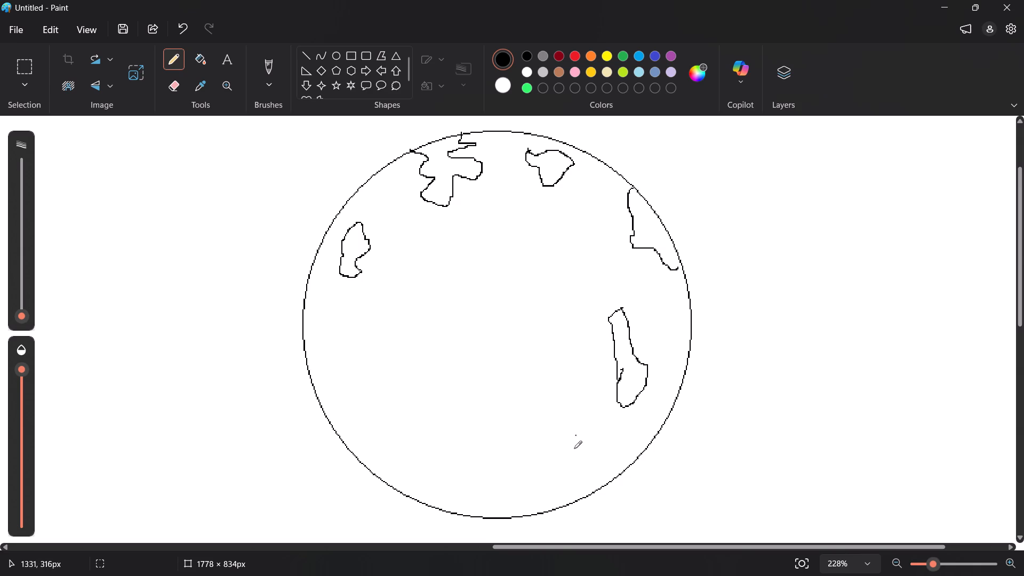
Outline an irregular patch against the circle's lower-right edge with the thin black Pencil, joining both ends to the circle.
drag(574, 451, 563, 493)
drag(574, 451, 623, 453)
drag(623, 453, 633, 461)
drag(564, 495, 538, 511)
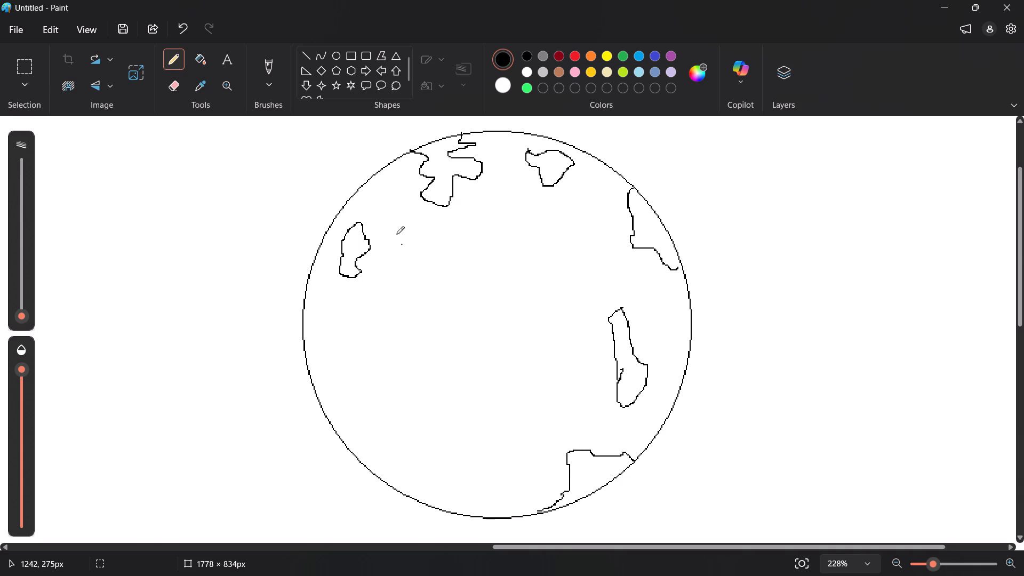
Outline a rounded patch against the circle's lower-left edge and a tiny one directly above it on the left edge.
drag(333, 420, 342, 356)
drag(342, 356, 308, 330)
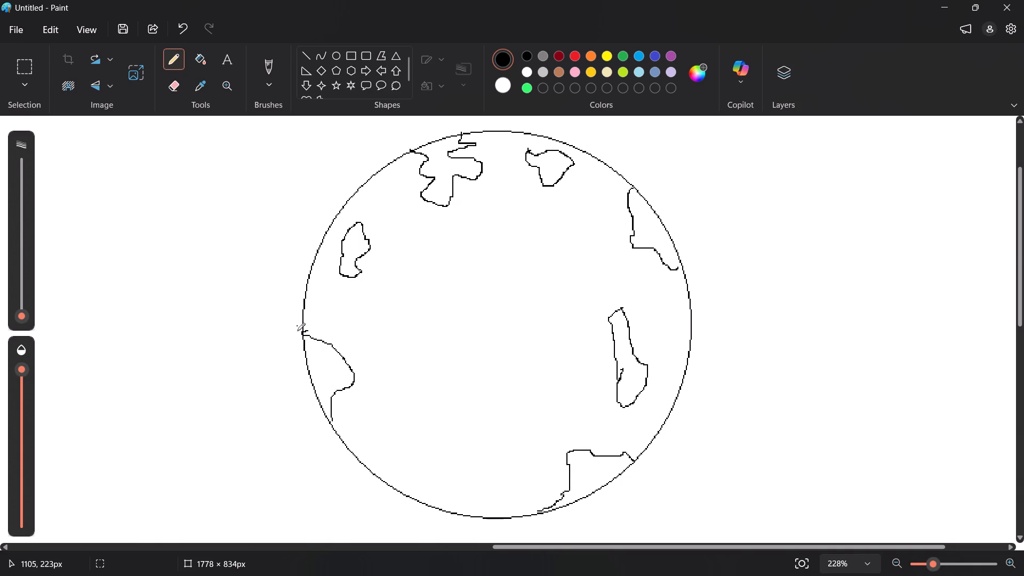
drag(305, 331, 306, 308)
drag(306, 307, 307, 300)
Outline a large angular patch left of the circle's centre and a smaller closed patch right of the centre.
drag(410, 323, 451, 373)
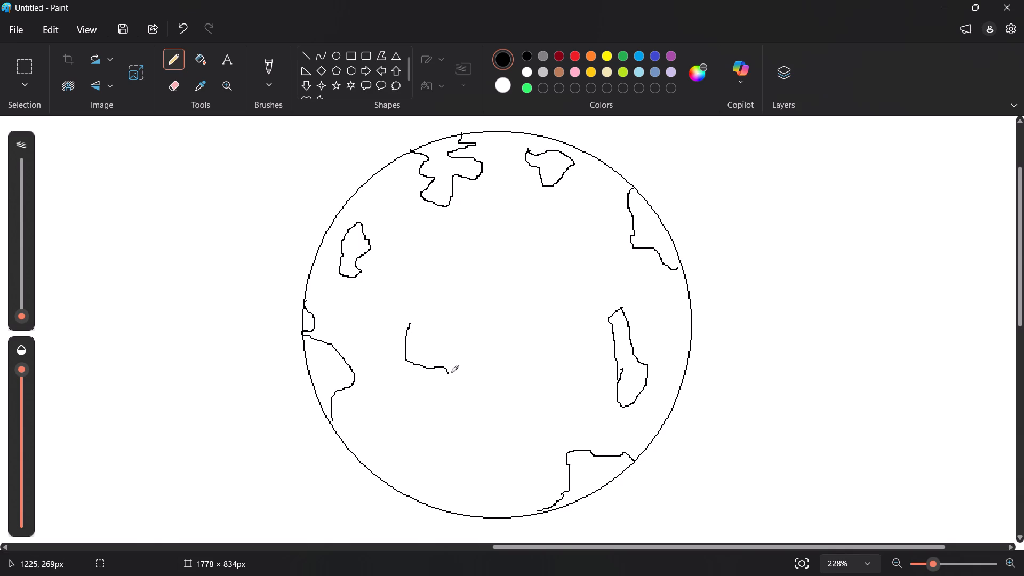
drag(451, 373, 409, 331)
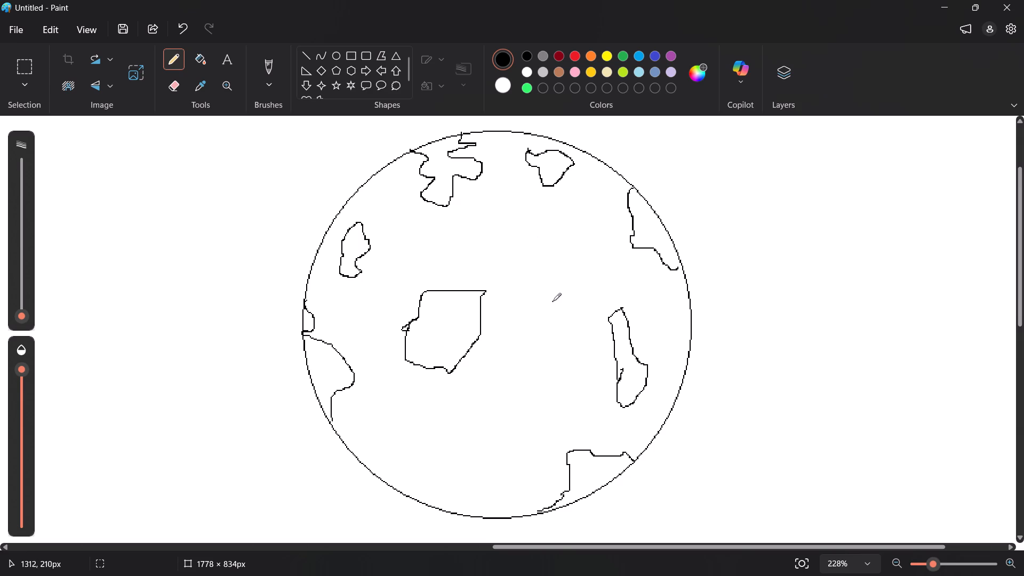
drag(553, 301, 563, 306)
drag(563, 306, 558, 298)
Outline a squarish patch bridging the small right-of-centre patch and the tall, narrow patch beside it.
drag(583, 324, 611, 343)
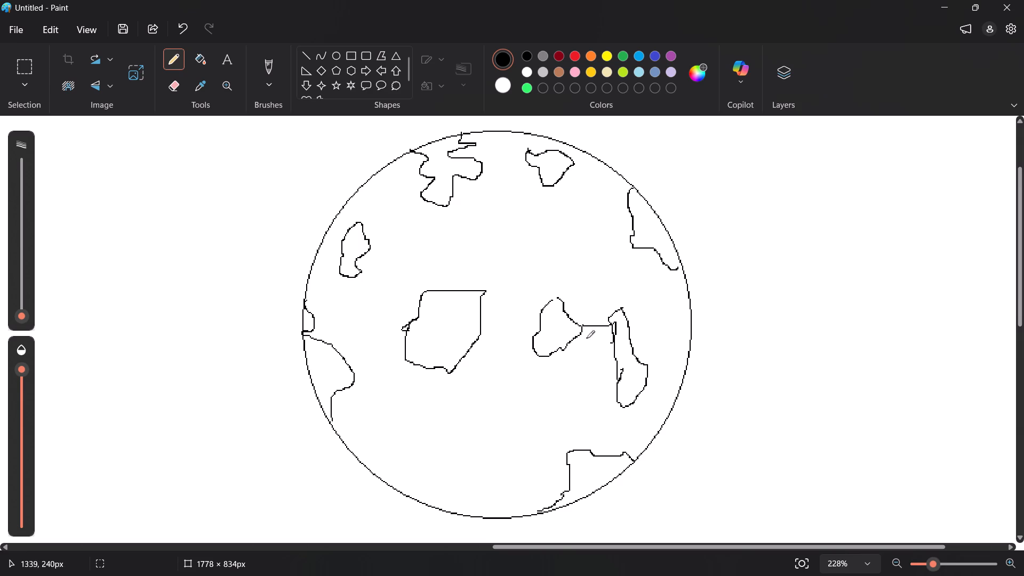
drag(579, 344, 615, 362)
drag(578, 339, 578, 347)
Outline a lobed patch above the small right-of-centre patch and a notched patch in the circle's upper middle.
click(571, 253)
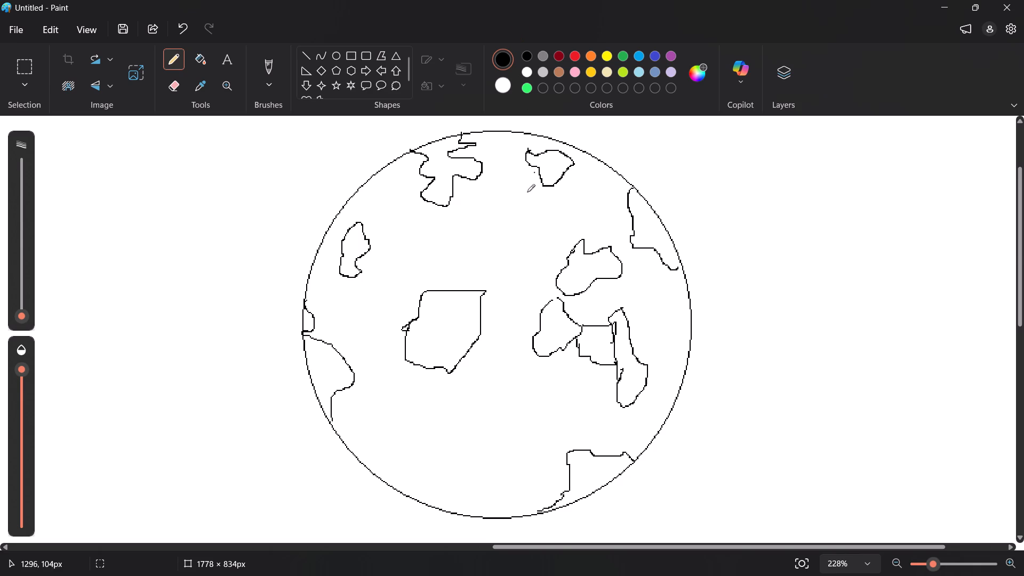
click(513, 212)
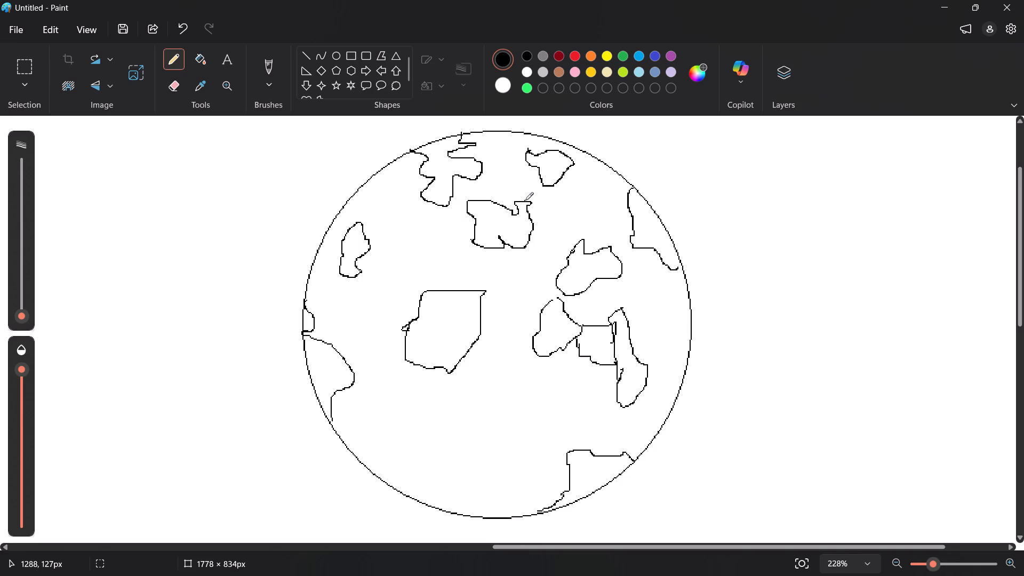
Outline a curved patch in the circle's lower-left interior and two irregular patches below it against the bottom edge.
click(444, 422)
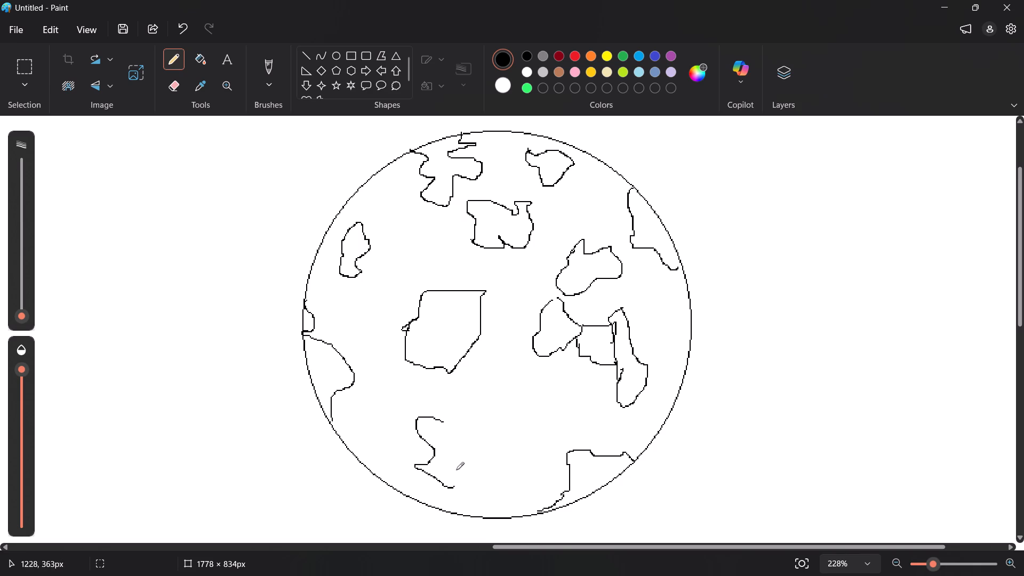
drag(407, 467, 389, 495)
drag(406, 467, 438, 503)
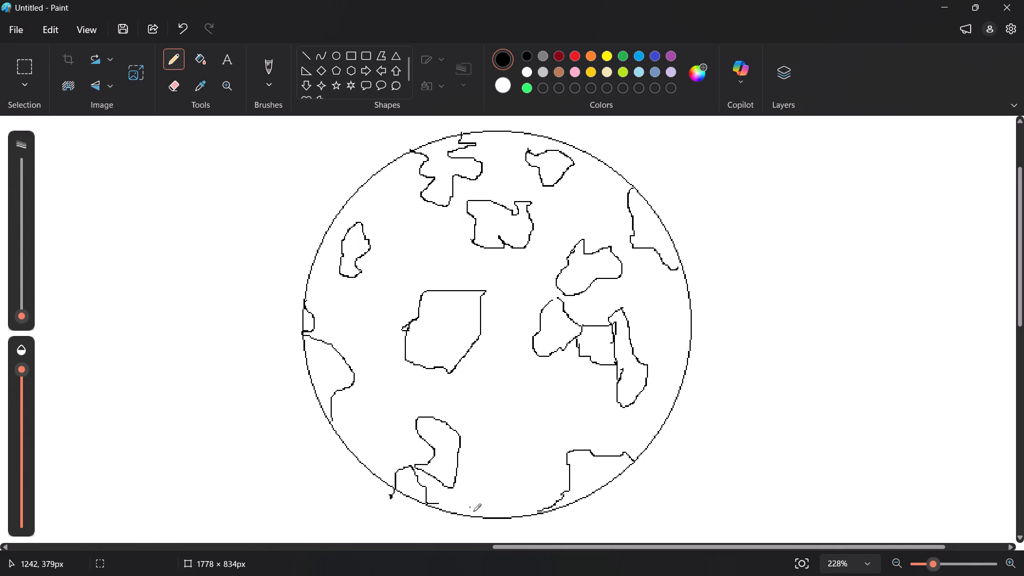
drag(483, 520, 550, 511)
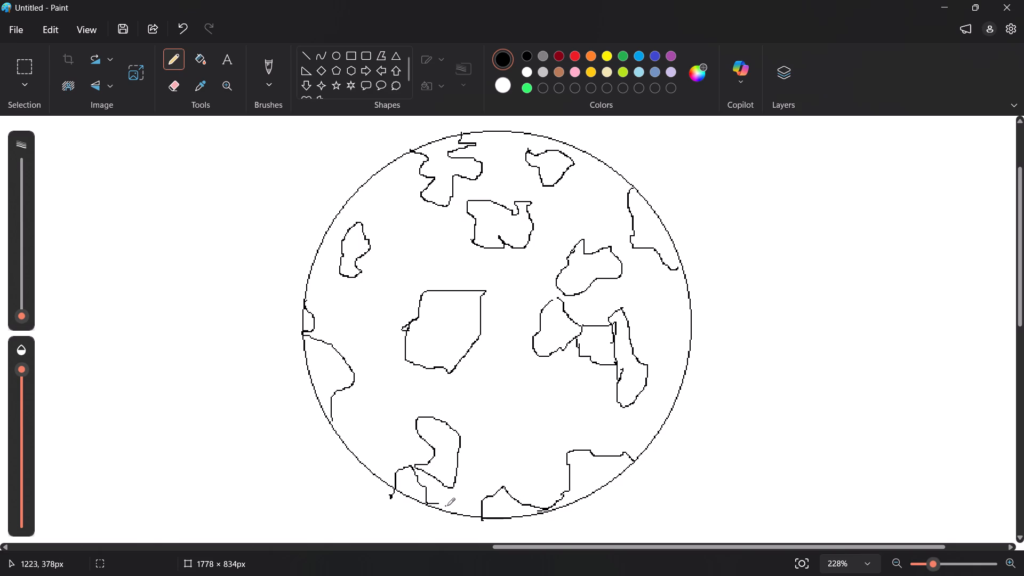
click(438, 505)
Outline a pointed patch against the circle's upper-left edge and a small patch joining the large angular patch's left side.
drag(379, 175, 350, 210)
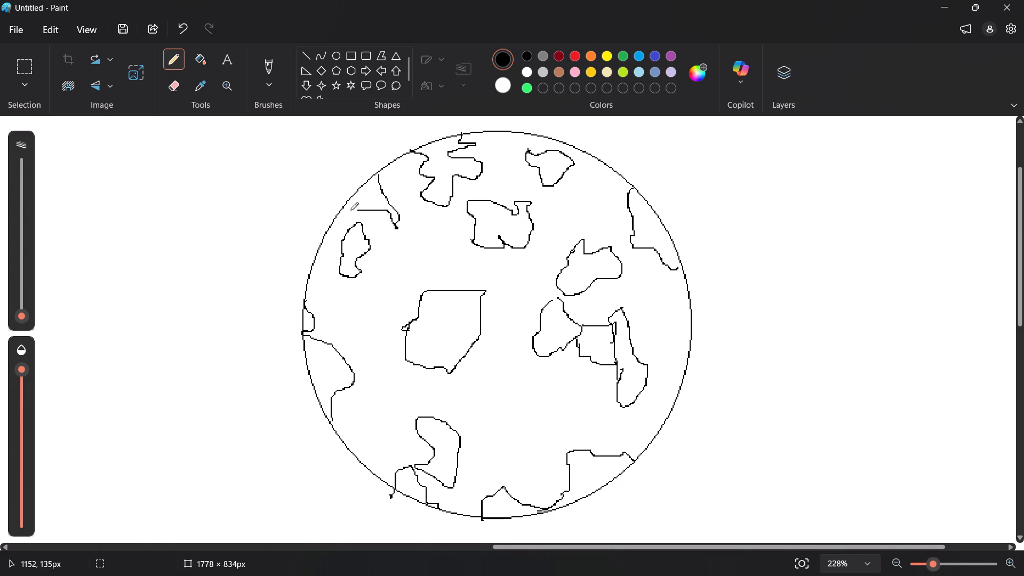
drag(350, 210, 342, 211)
drag(356, 316, 400, 327)
drag(400, 327, 399, 330)
drag(356, 316, 401, 330)
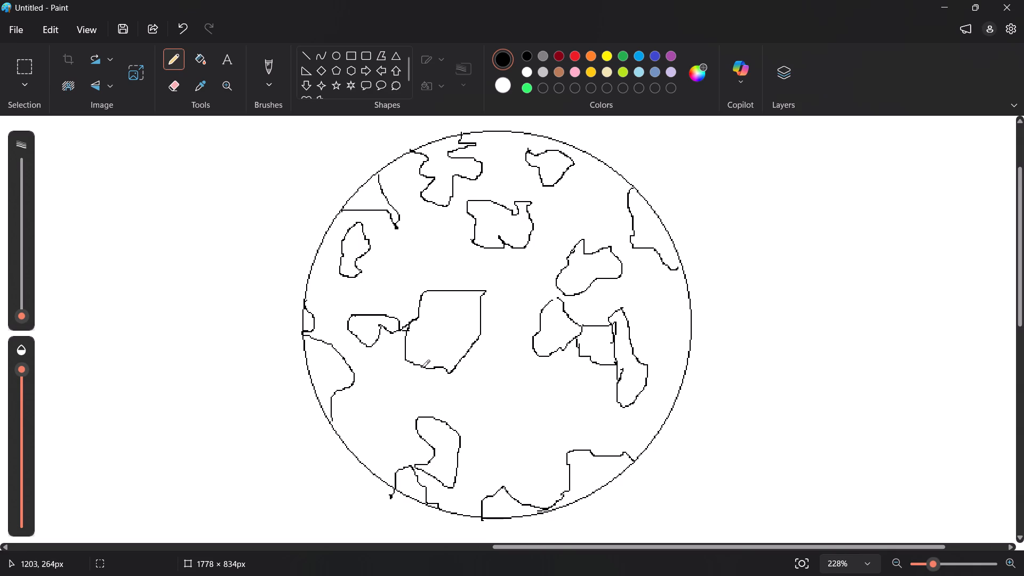
Outline an arched patch below the circle's centre and thin slivers against its lower-left and right edges.
click(503, 403)
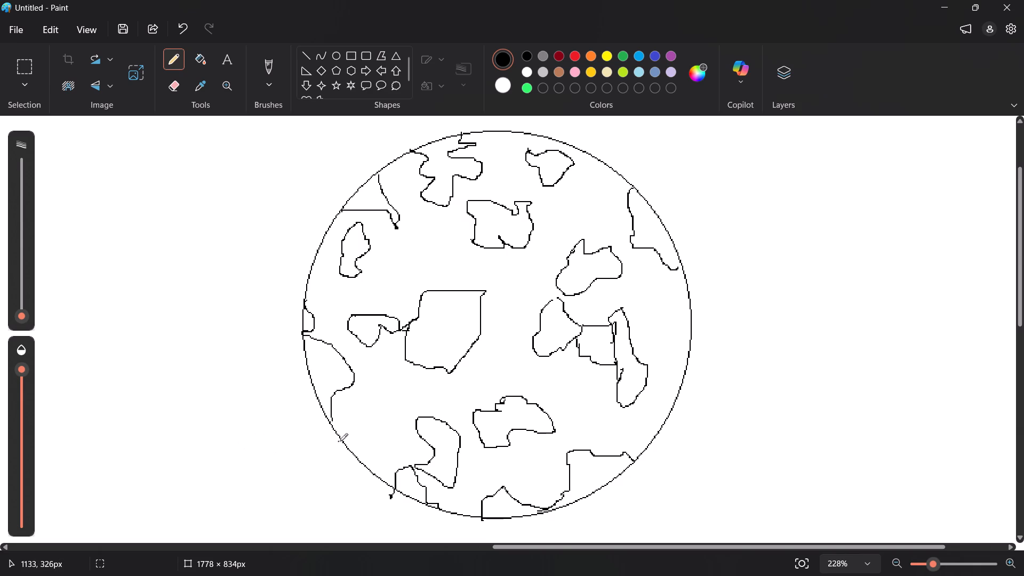
drag(342, 440, 371, 468)
drag(692, 318, 686, 364)
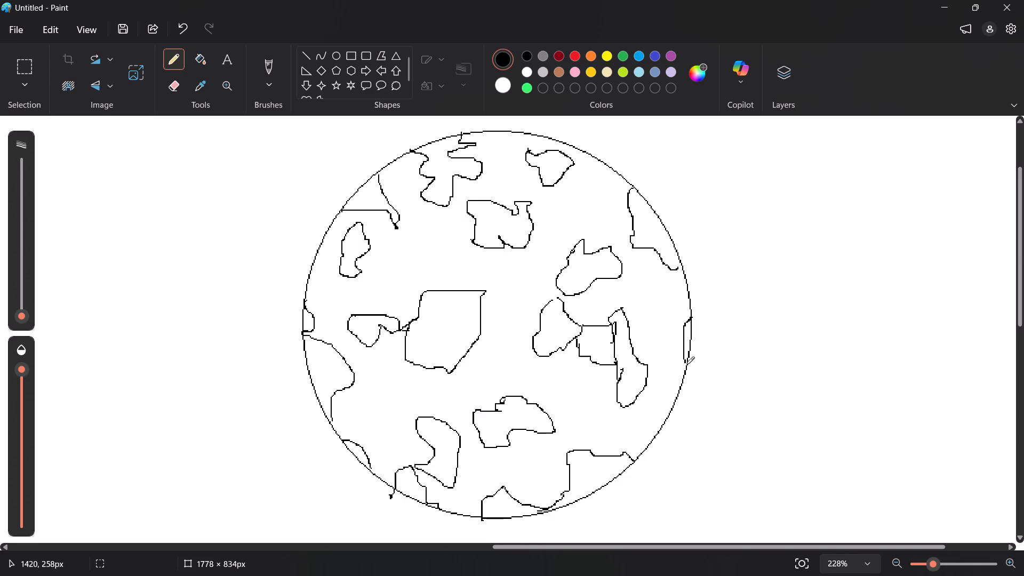
drag(686, 364, 687, 366)
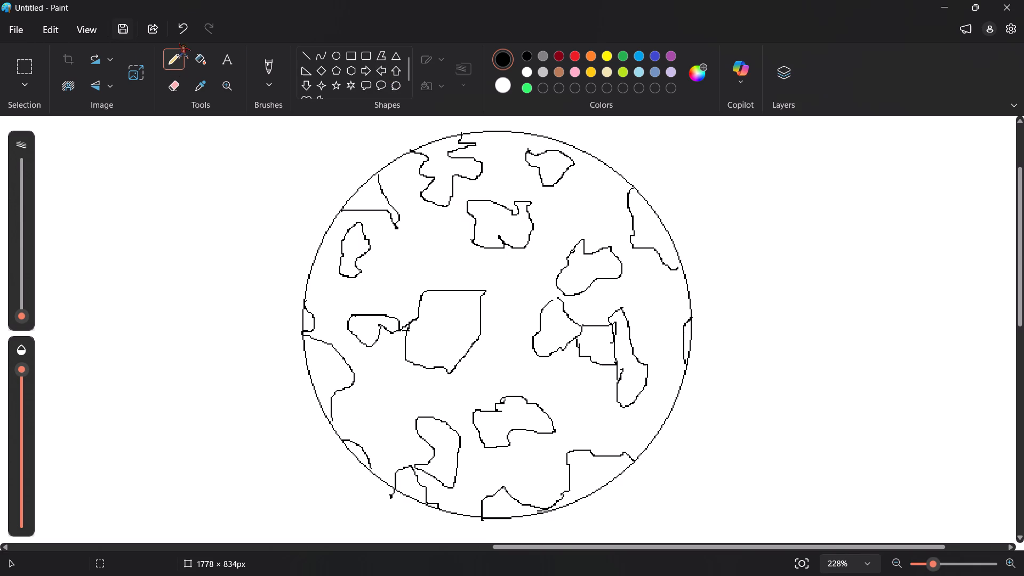
Erase the pencil overshoot just outside the circle's lower-left edge.
click(176, 81)
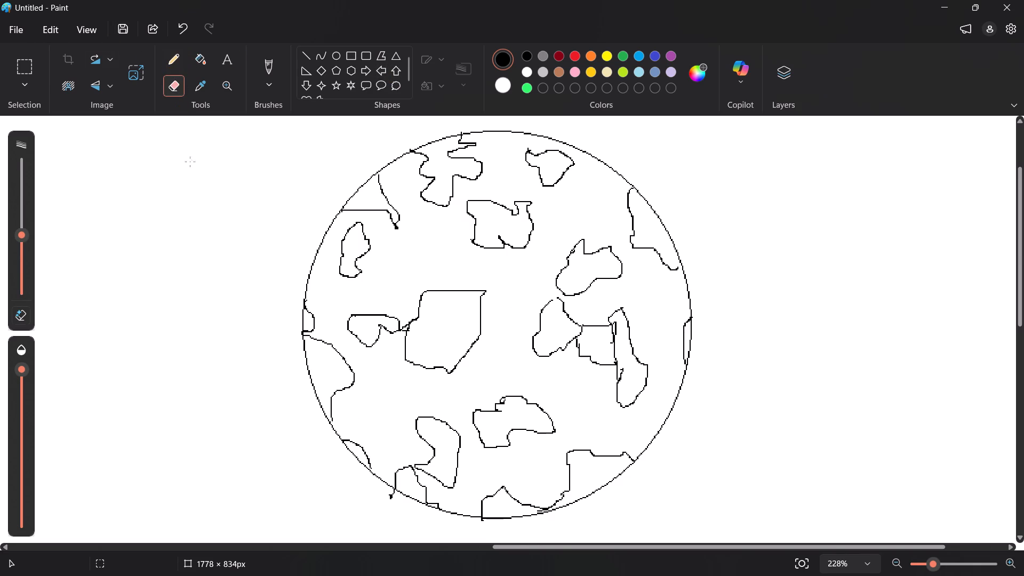
click(363, 525)
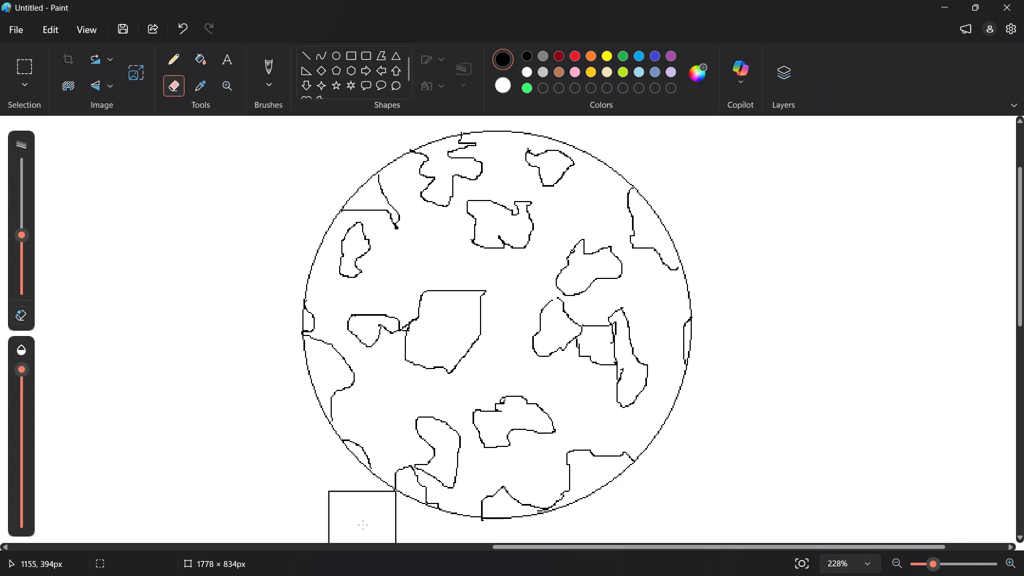
click(359, 524)
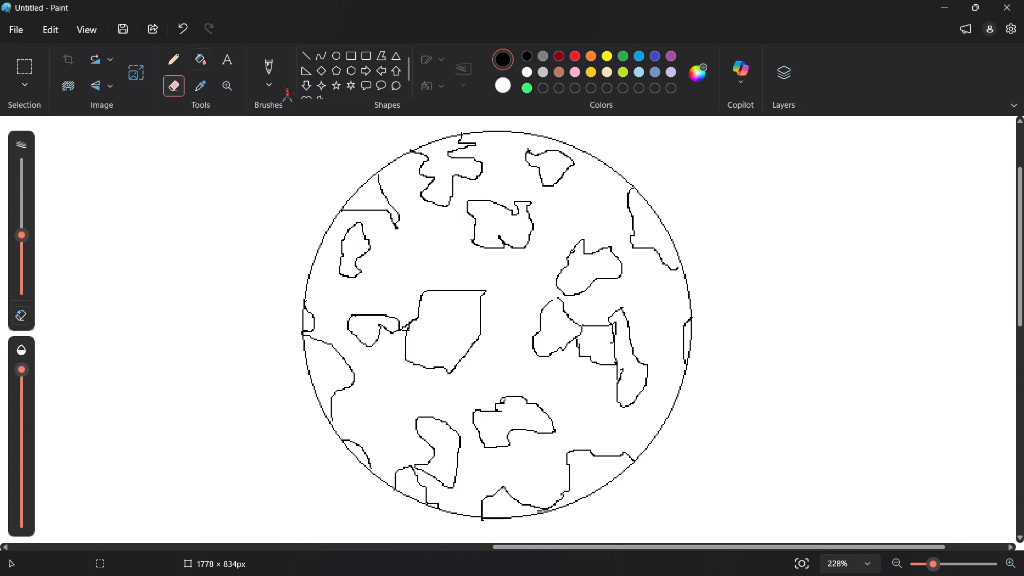
Fill the patch right of the circle's top, the notched upper-middle patch and the lobed top-left patch with black.
click(518, 53)
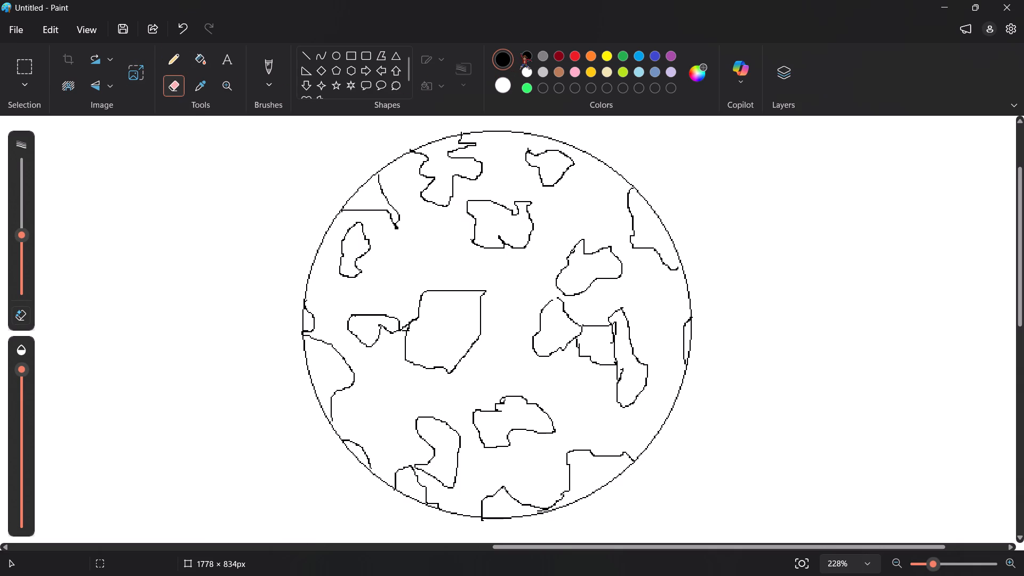
click(522, 53)
click(198, 58)
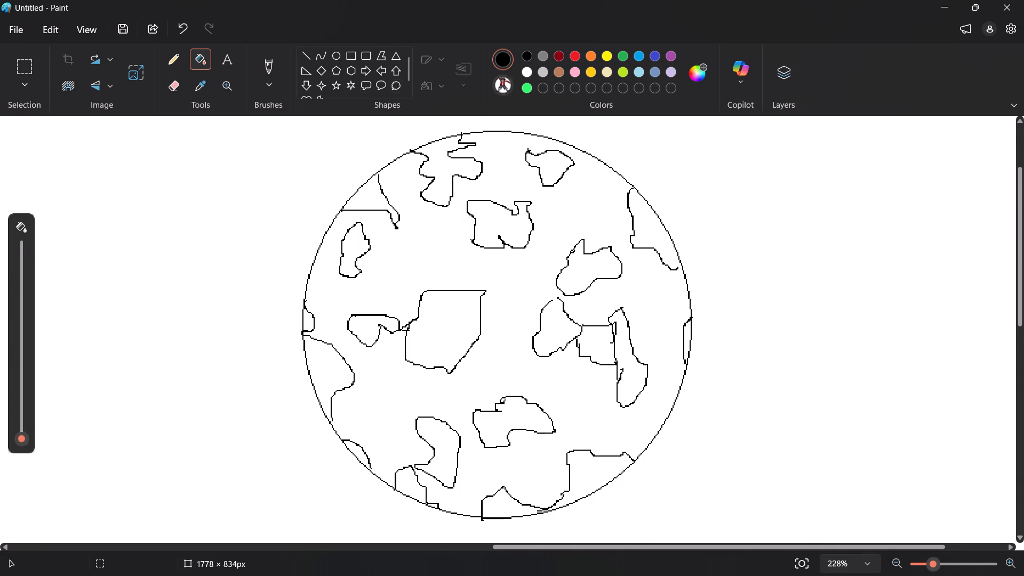
click(531, 56)
click(529, 50)
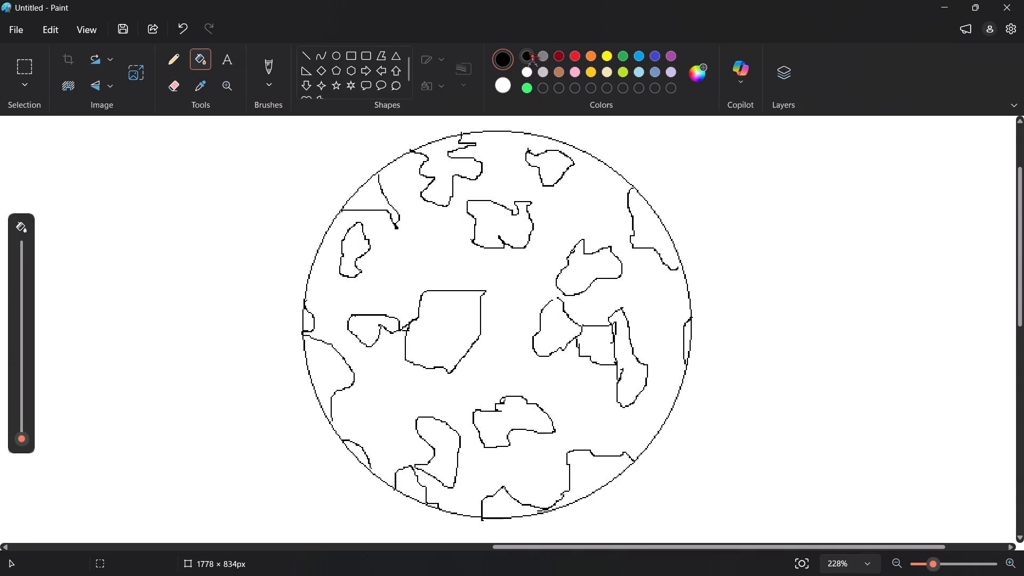
click(529, 52)
click(549, 169)
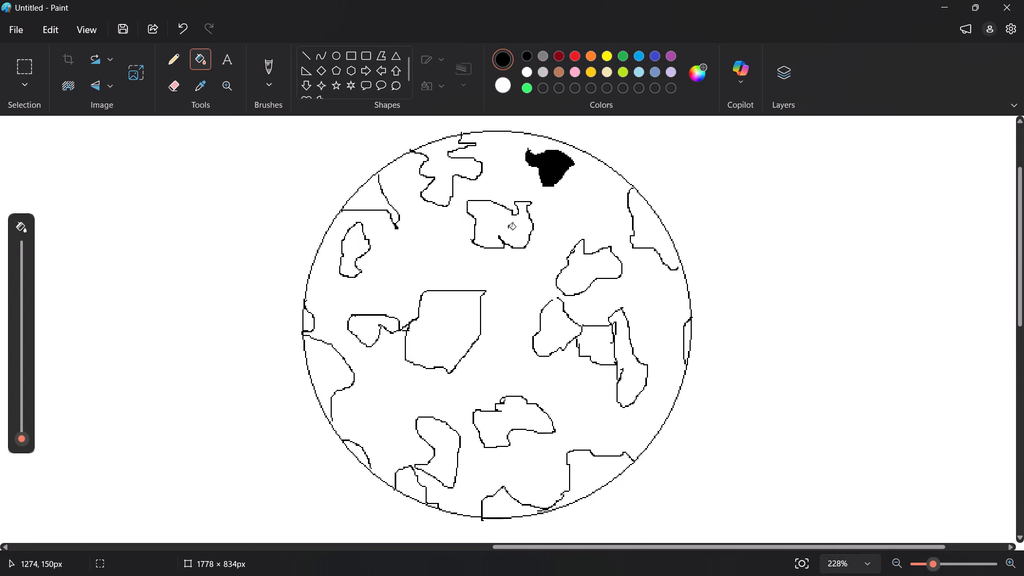
click(508, 228)
click(440, 165)
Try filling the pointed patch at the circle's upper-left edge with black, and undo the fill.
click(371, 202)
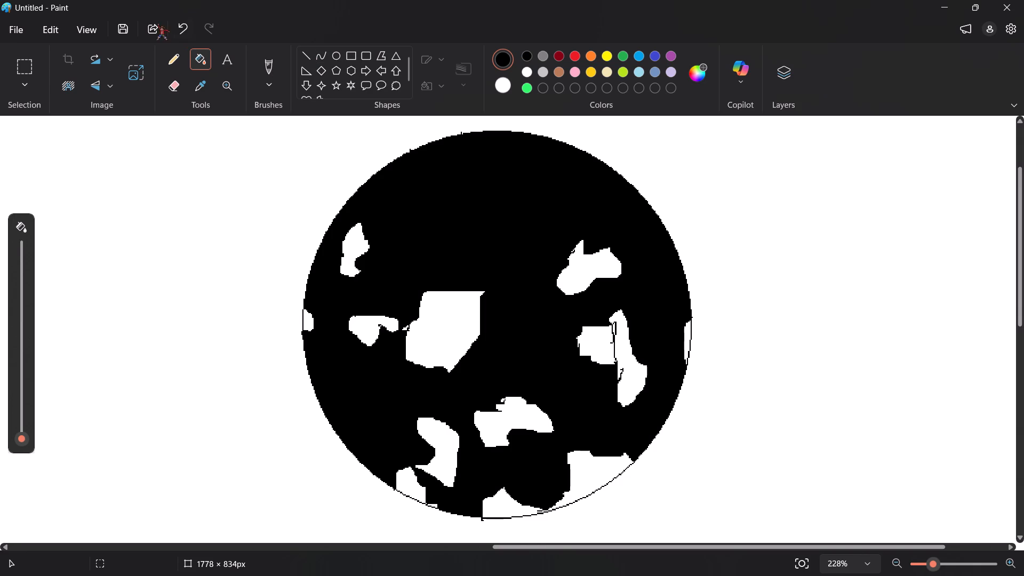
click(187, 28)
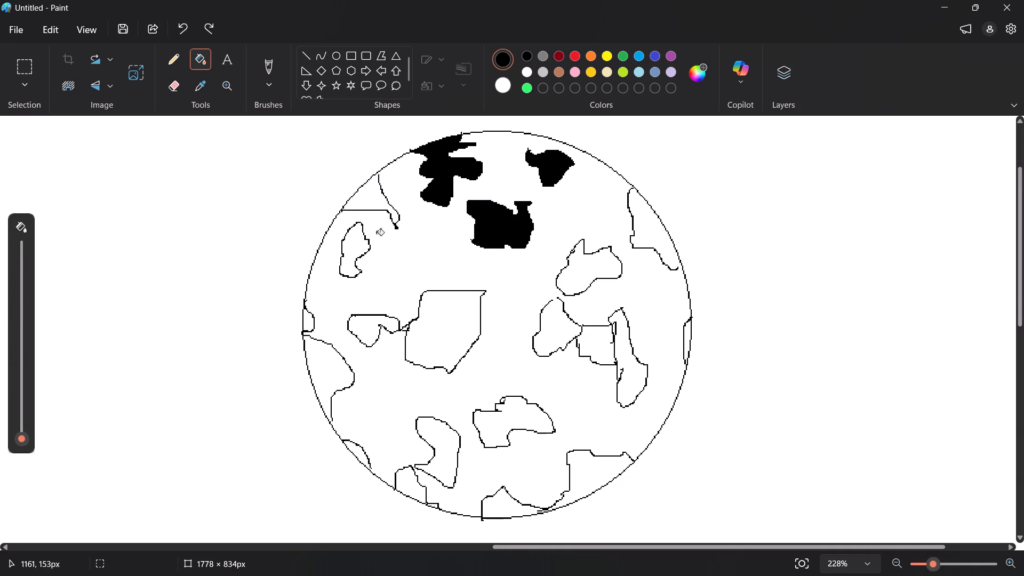
Close the gap at the tip of the pointed patch on the circle's upper-left edge with the Pencil and fill it black.
click(170, 62)
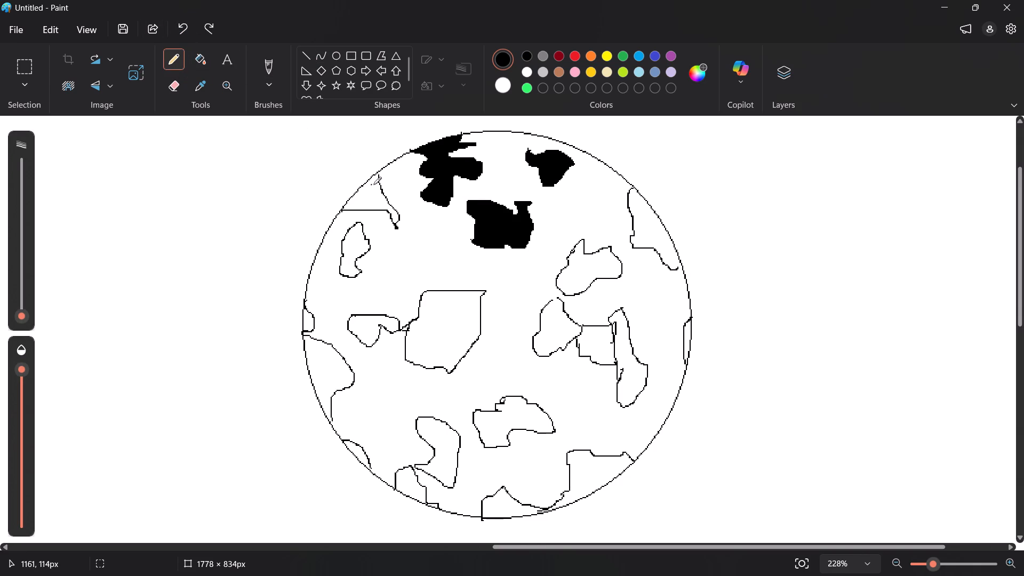
drag(380, 172, 374, 178)
click(200, 60)
click(375, 194)
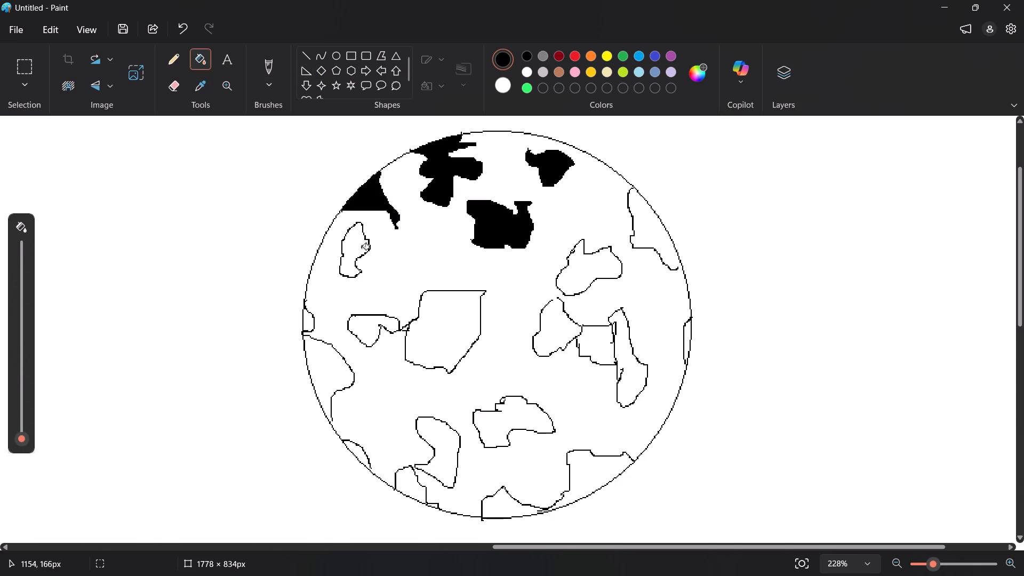
Fill the narrow patch below the pointed one and the small patch on the circle's left edge with black.
click(359, 247)
click(308, 324)
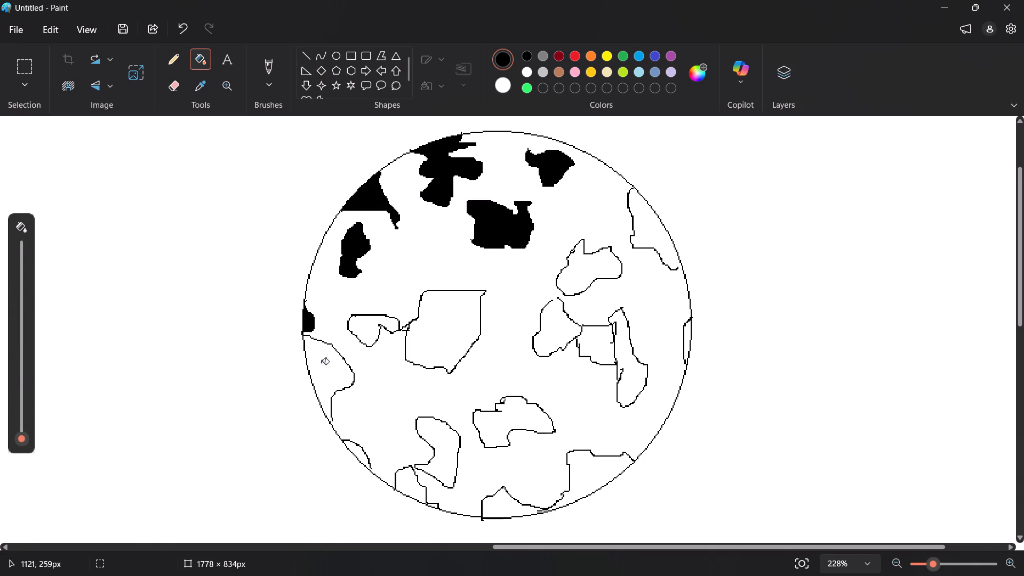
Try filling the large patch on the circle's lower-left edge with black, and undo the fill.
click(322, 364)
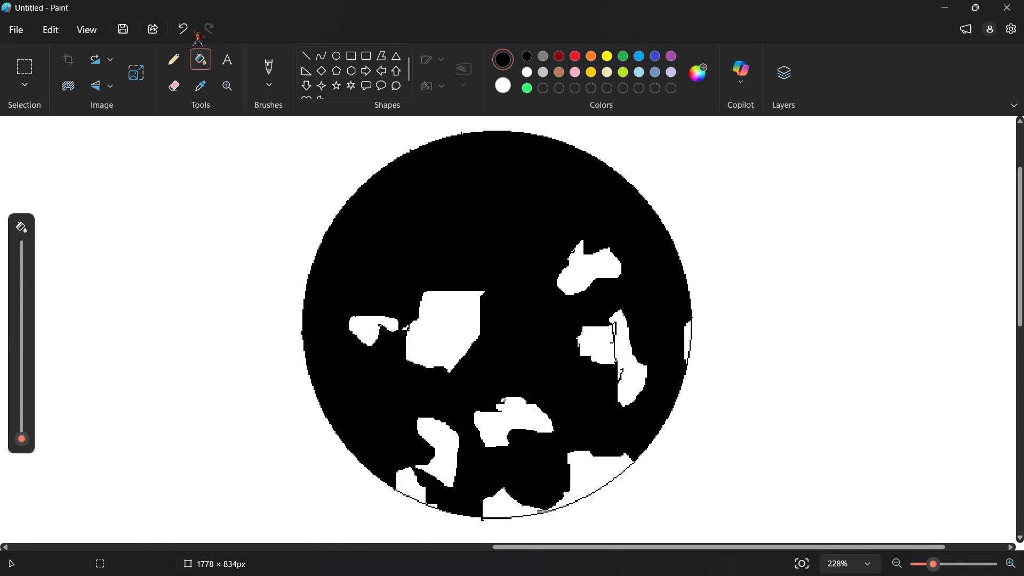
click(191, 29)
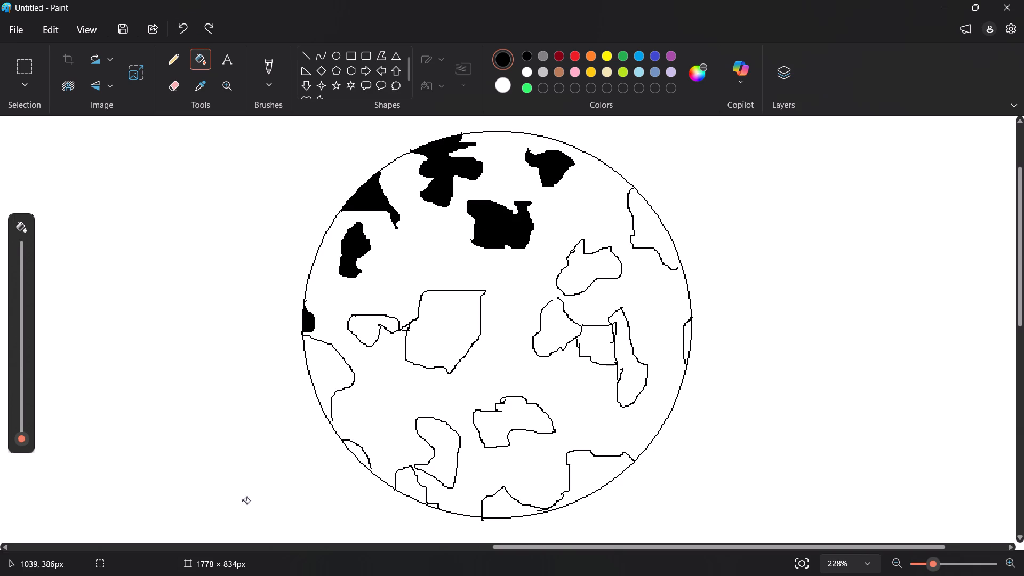
Fill the large central patch, the small patch joined to its left with their connecting gap, and the horned patch right of centre with black.
click(439, 348)
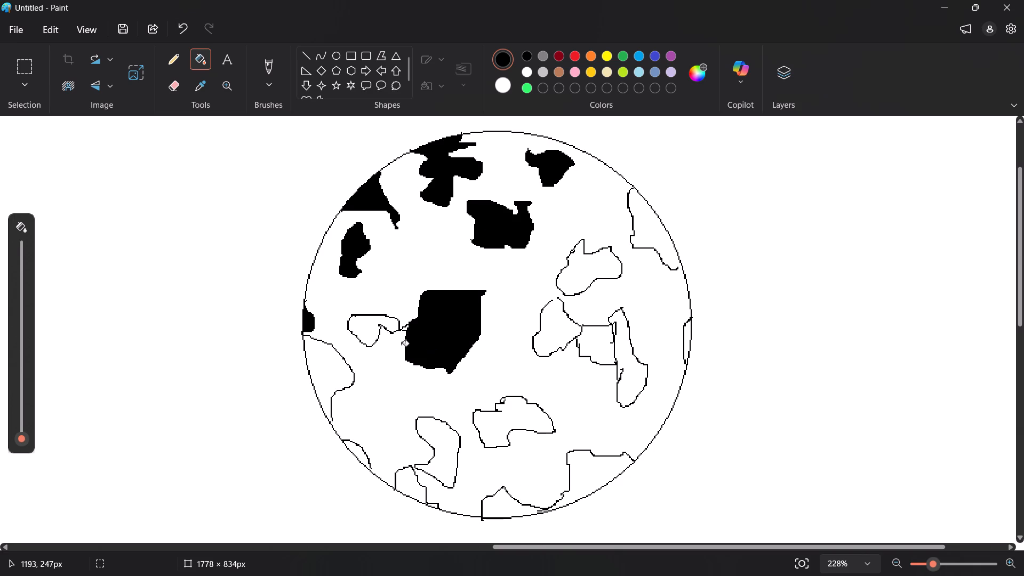
click(375, 326)
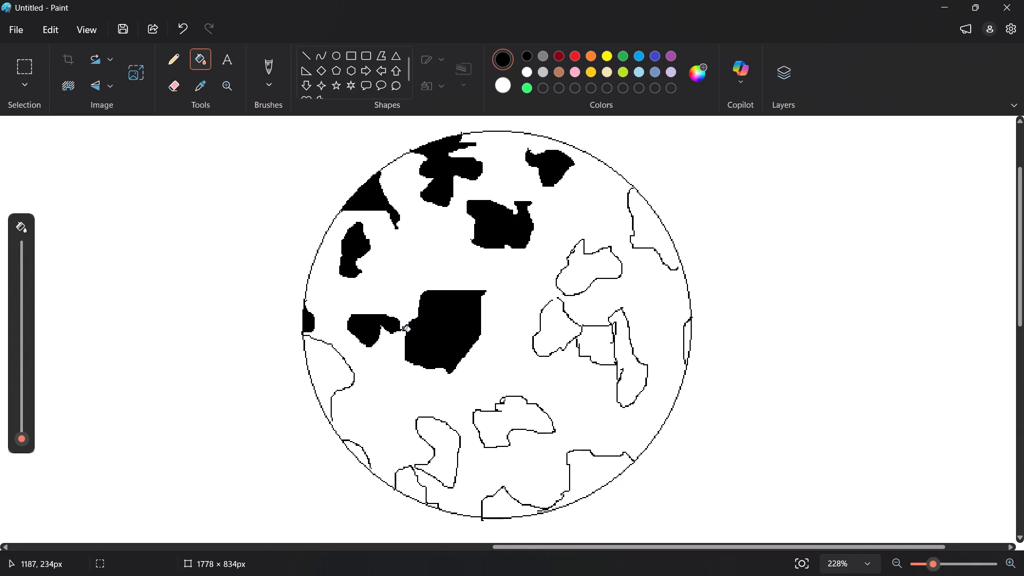
click(403, 331)
click(404, 331)
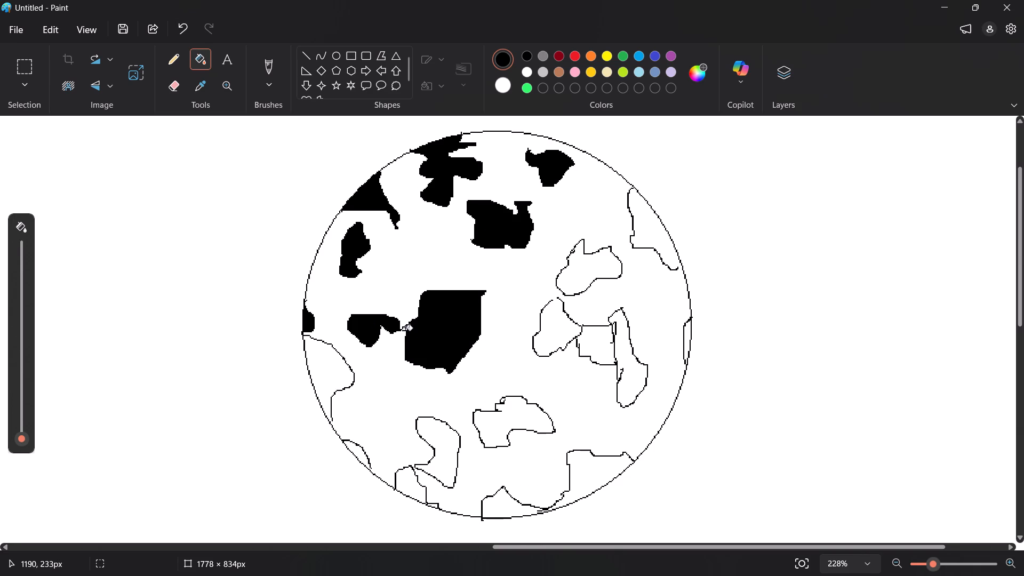
click(405, 330)
click(588, 265)
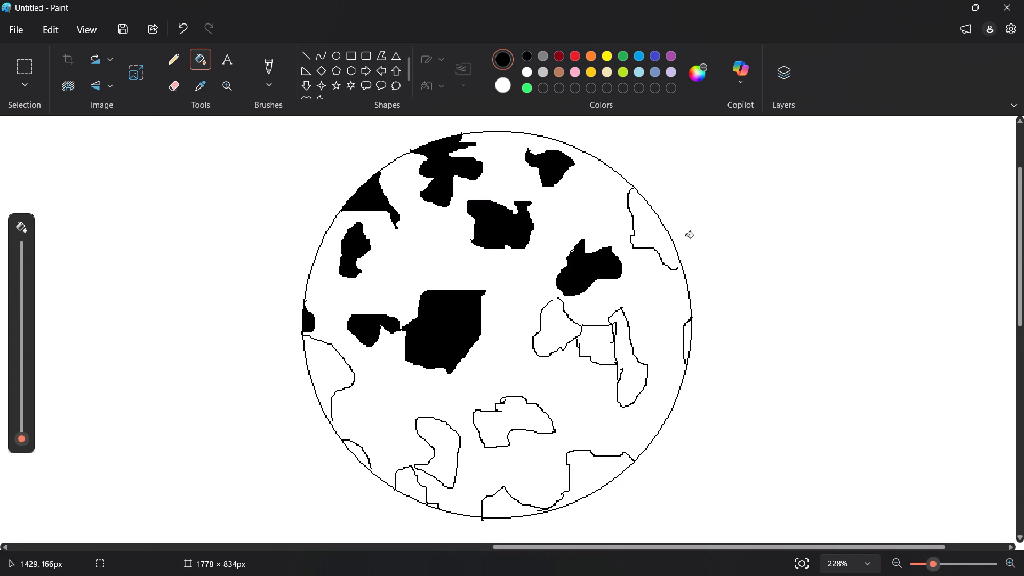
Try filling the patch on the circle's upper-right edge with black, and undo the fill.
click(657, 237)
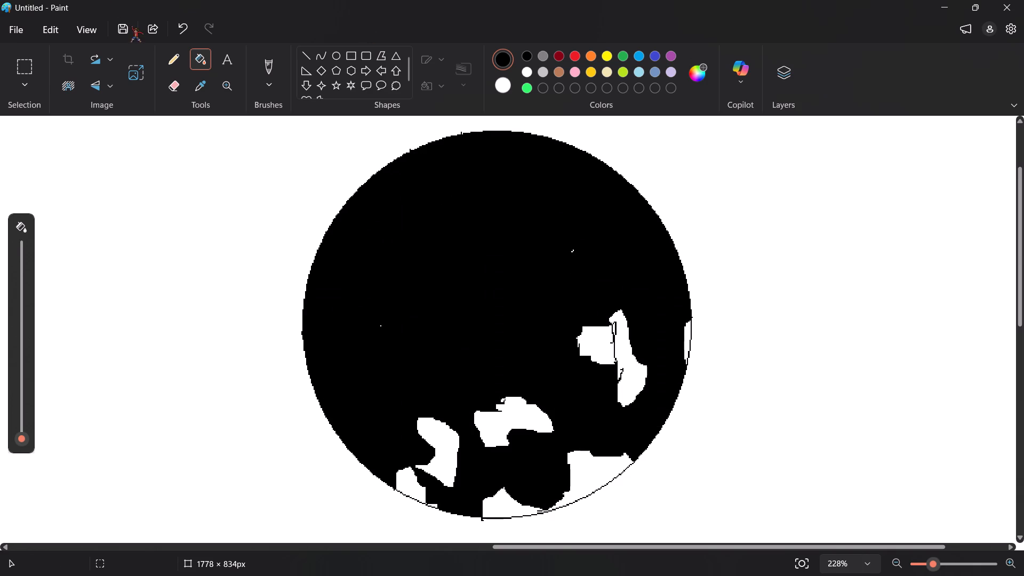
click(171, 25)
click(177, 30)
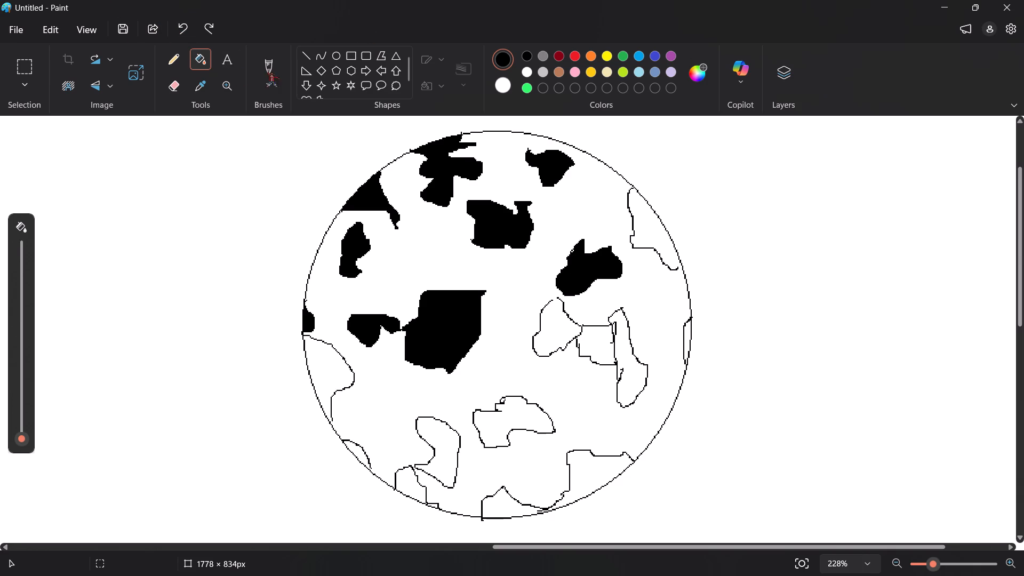
Draw short pencil lines joining the black horned patch to the open-topped patch below it, closing that outline.
click(175, 62)
drag(555, 291, 556, 290)
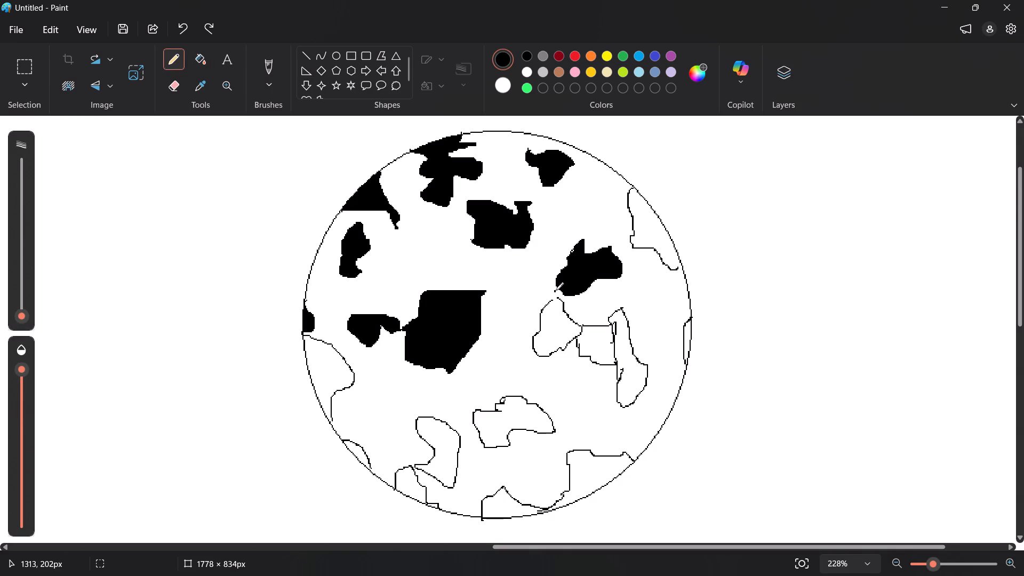
drag(556, 290, 554, 300)
click(556, 298)
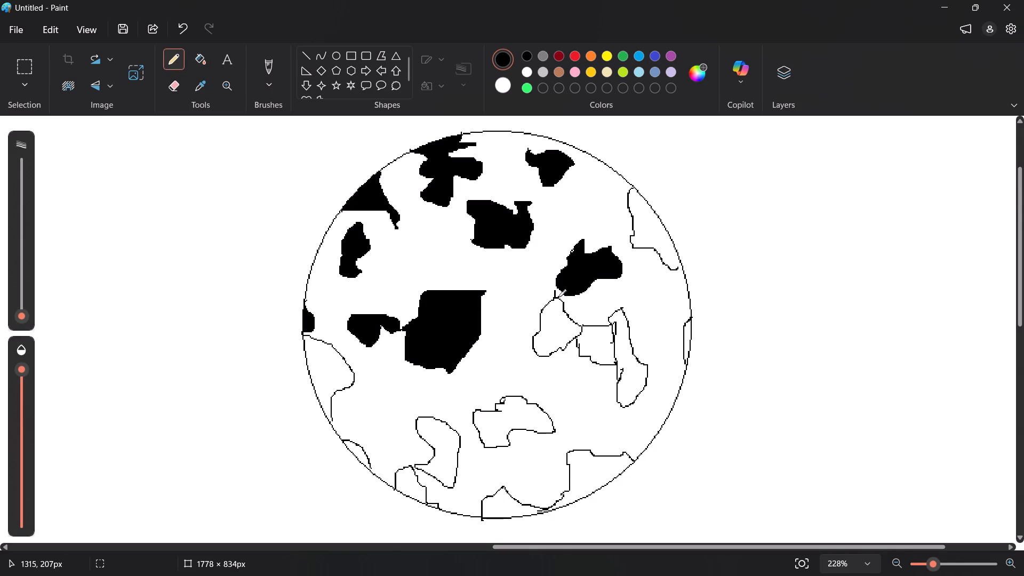
click(556, 292)
click(557, 288)
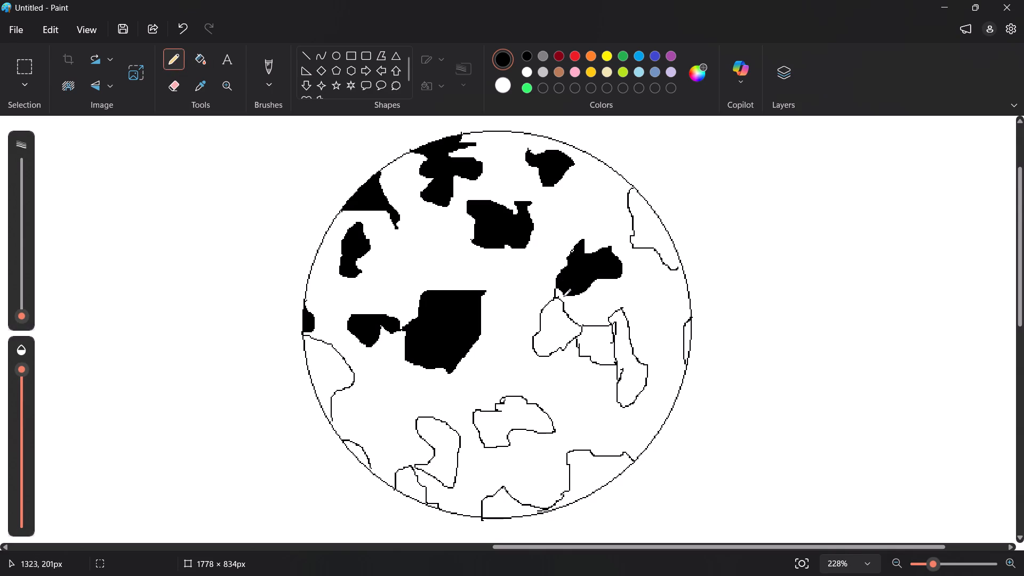
drag(565, 303, 567, 293)
click(557, 287)
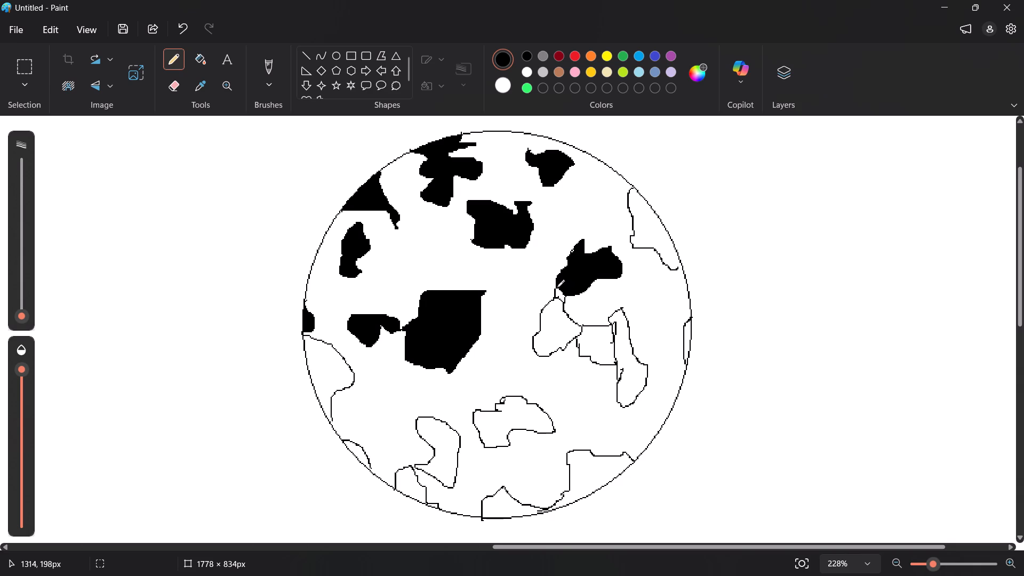
click(556, 288)
Close the small pencil gaps where the upper-right, bottom and two lower-left edge patches meet the circle.
drag(677, 268, 683, 266)
click(539, 513)
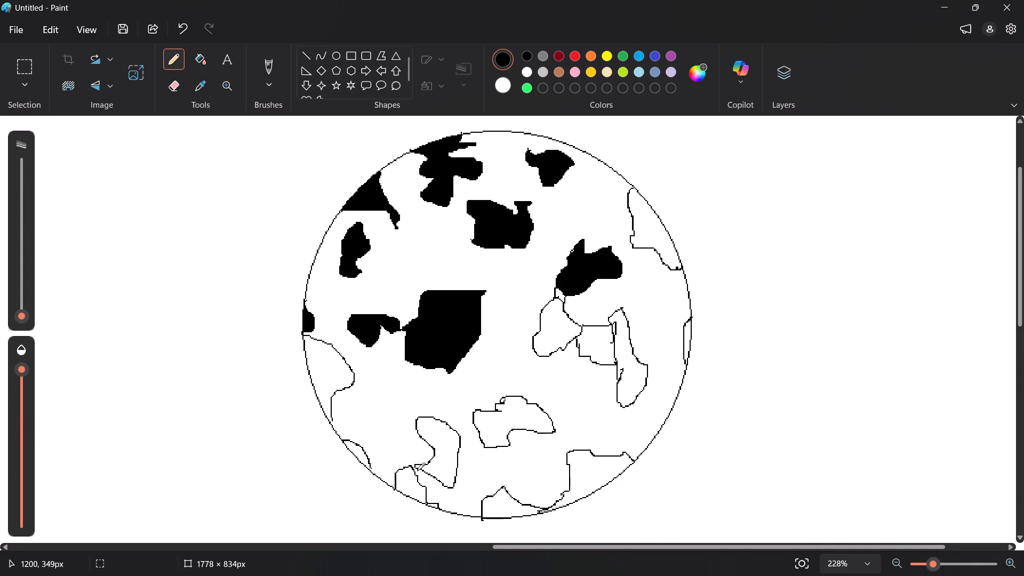
click(370, 466)
drag(333, 418, 331, 423)
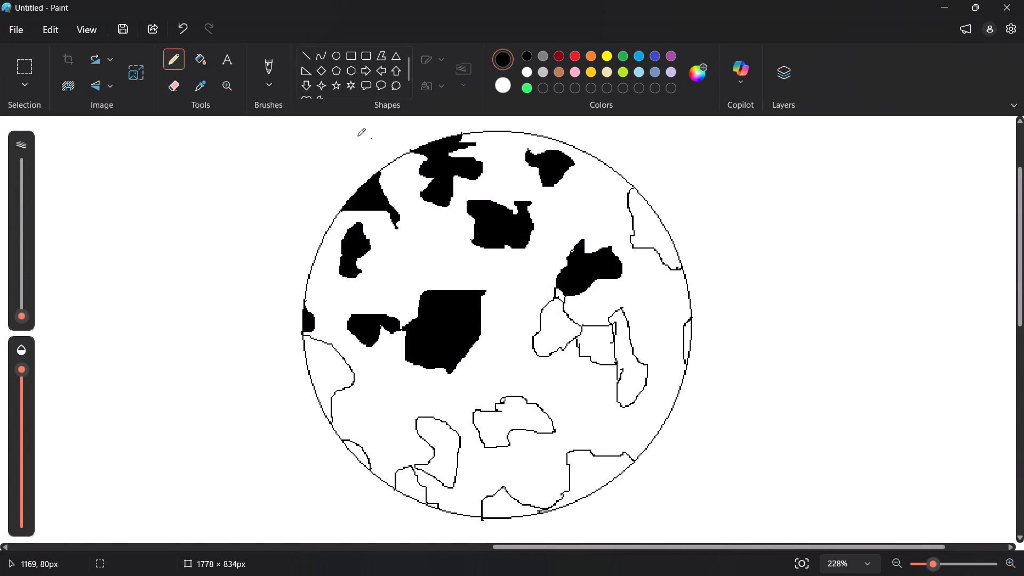
Fill the two lower-left edge patches, the three patches across the lower part, and the patch below the horned one with black.
click(194, 58)
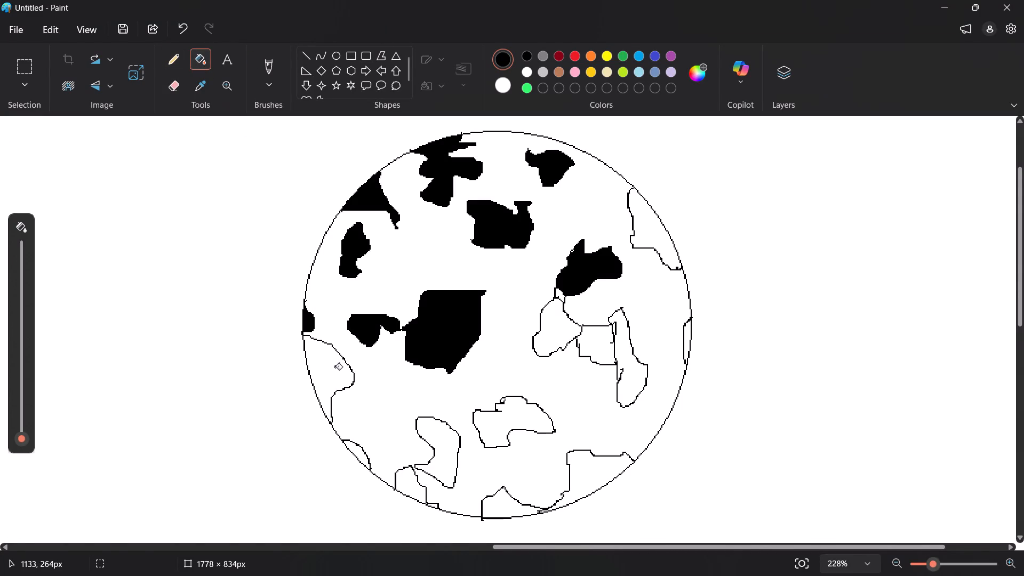
click(333, 370)
click(353, 450)
click(405, 483)
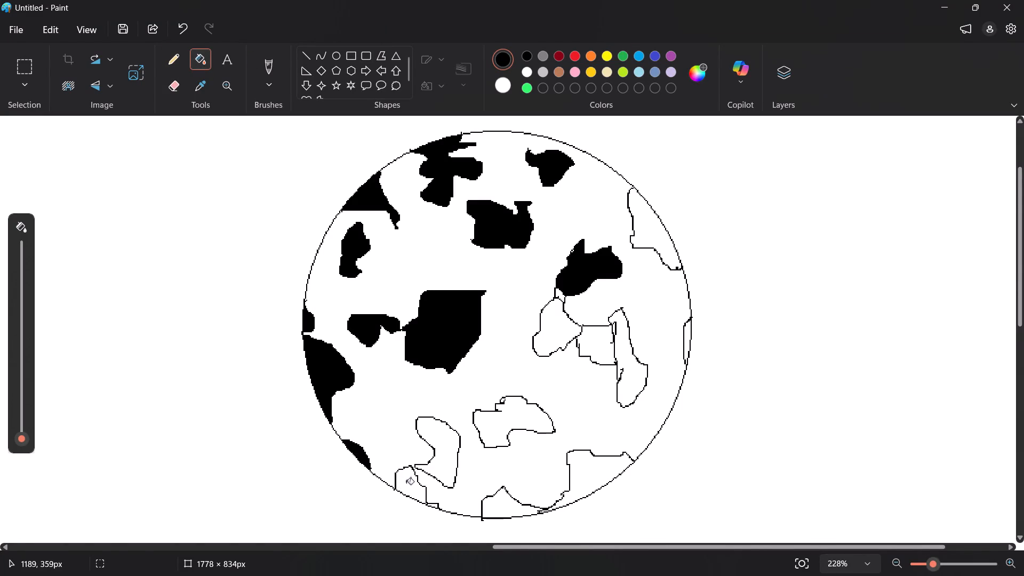
click(452, 453)
click(532, 424)
click(557, 325)
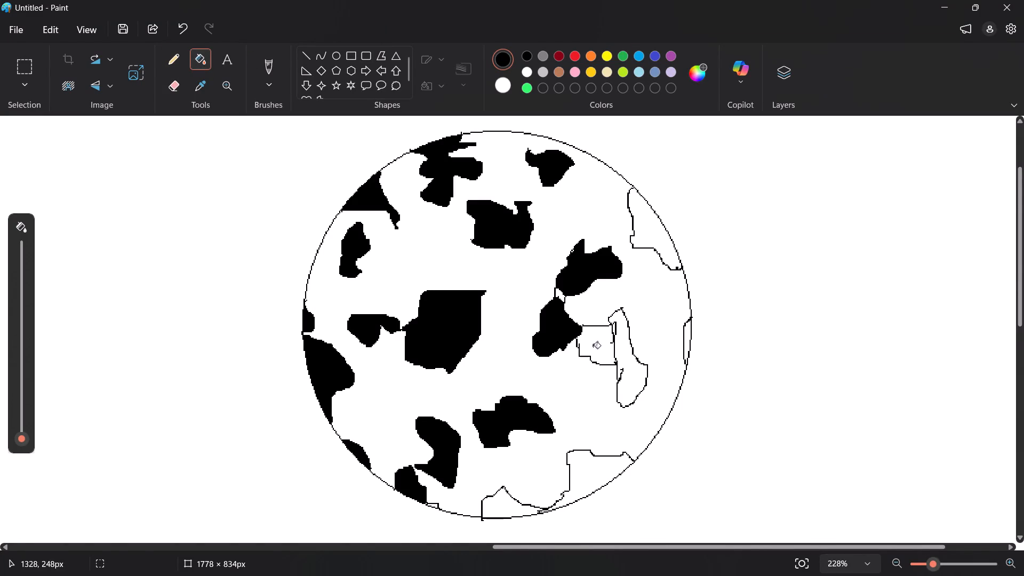
Fill the squarish patch right of centre, the connecting gap under the horned patch, and the adjoining long patch with black.
click(593, 347)
click(561, 292)
click(626, 359)
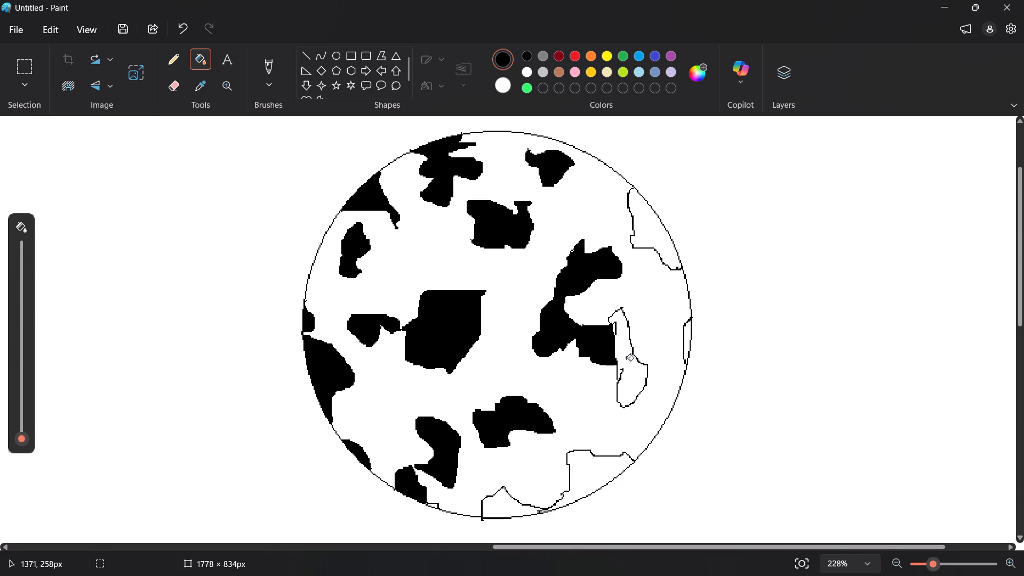
Fill the thin sliver on the circle's right edge and the upper-right, lower-right and bottom edge patches with black.
click(684, 340)
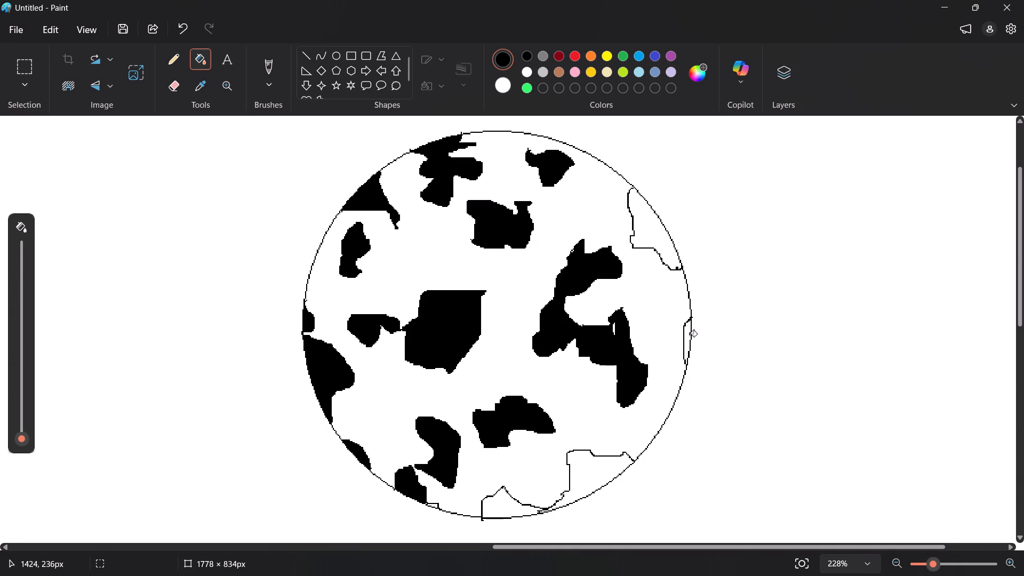
click(689, 337)
click(657, 223)
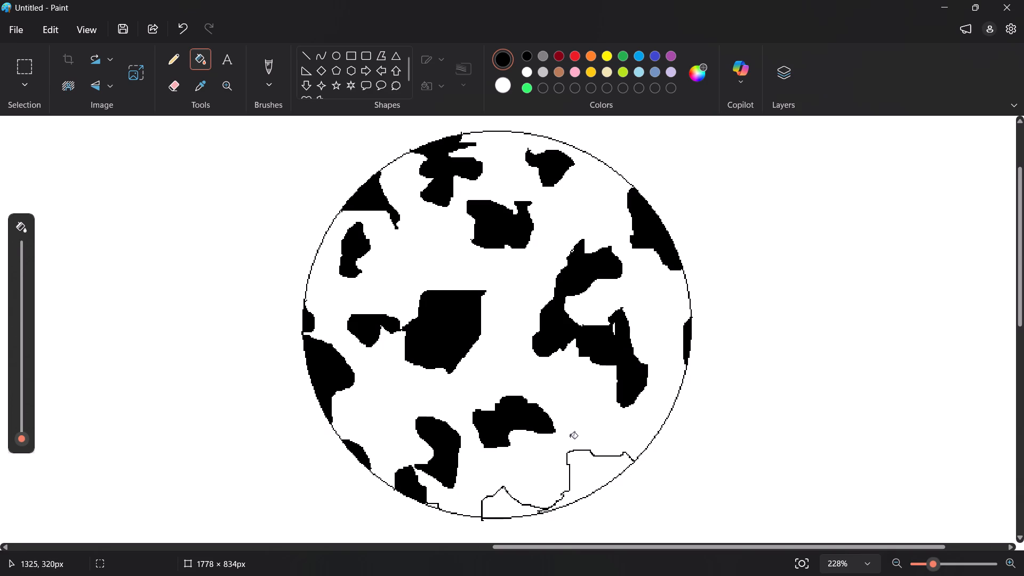
click(585, 484)
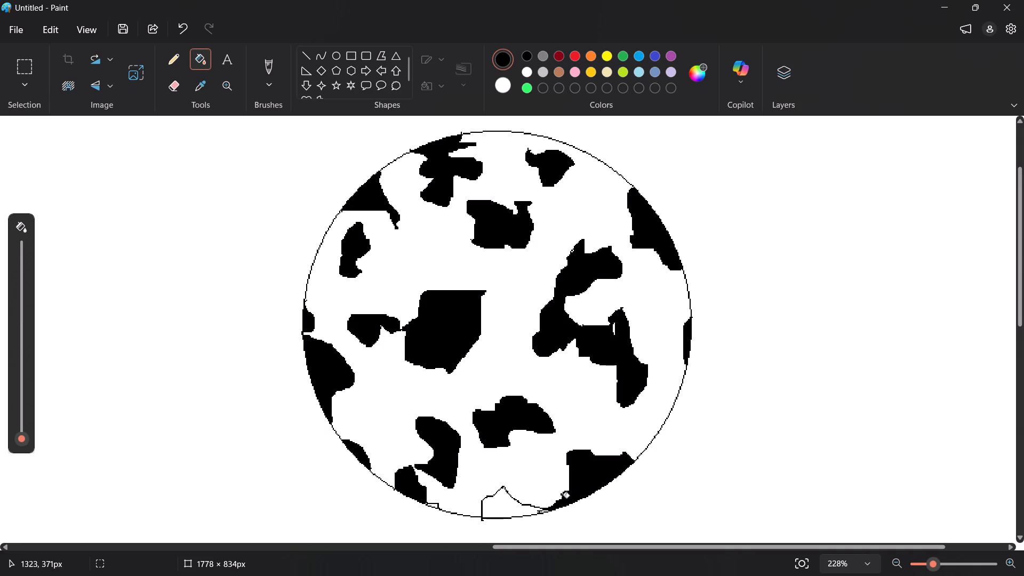
click(487, 513)
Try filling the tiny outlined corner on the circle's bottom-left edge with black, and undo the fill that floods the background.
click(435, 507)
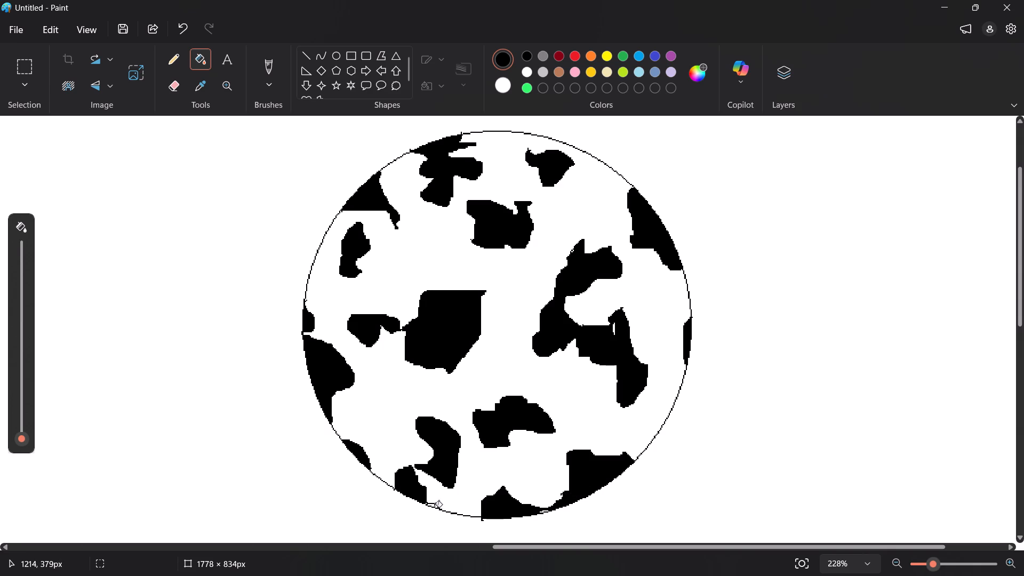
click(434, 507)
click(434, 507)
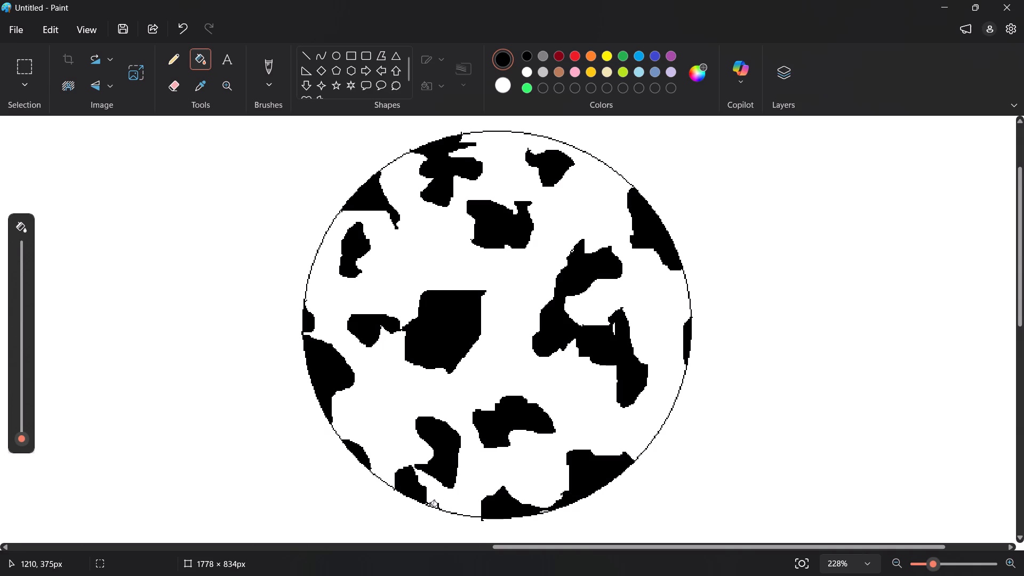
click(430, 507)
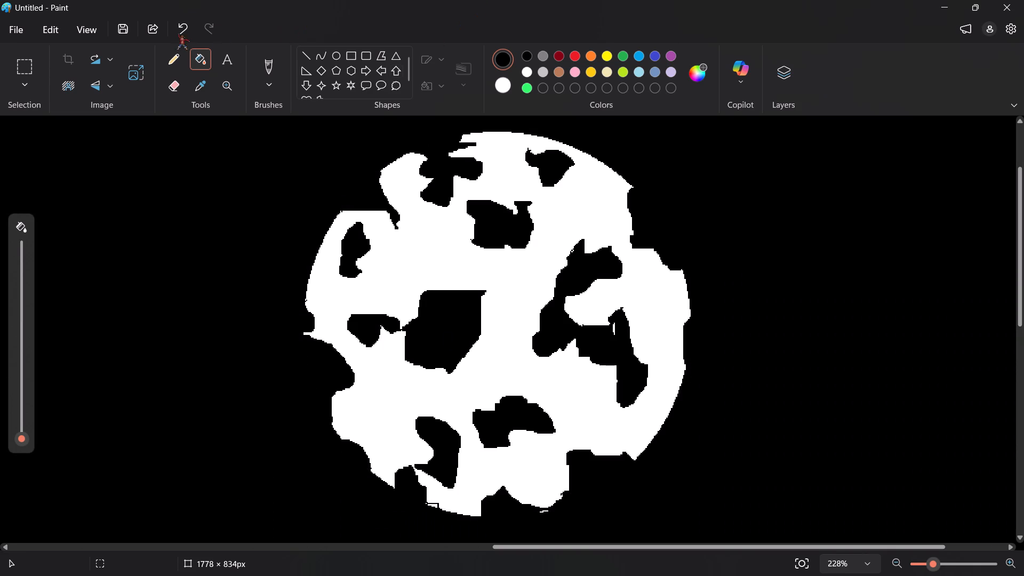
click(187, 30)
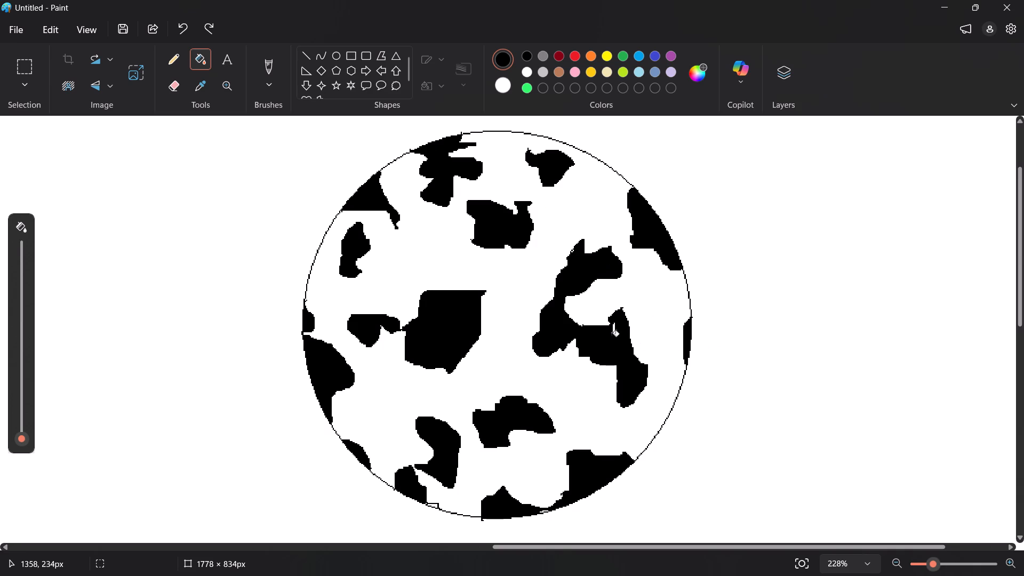
Fill the leftover white sliver between the squarish patch and the long patch right of centre with black.
click(613, 333)
click(614, 332)
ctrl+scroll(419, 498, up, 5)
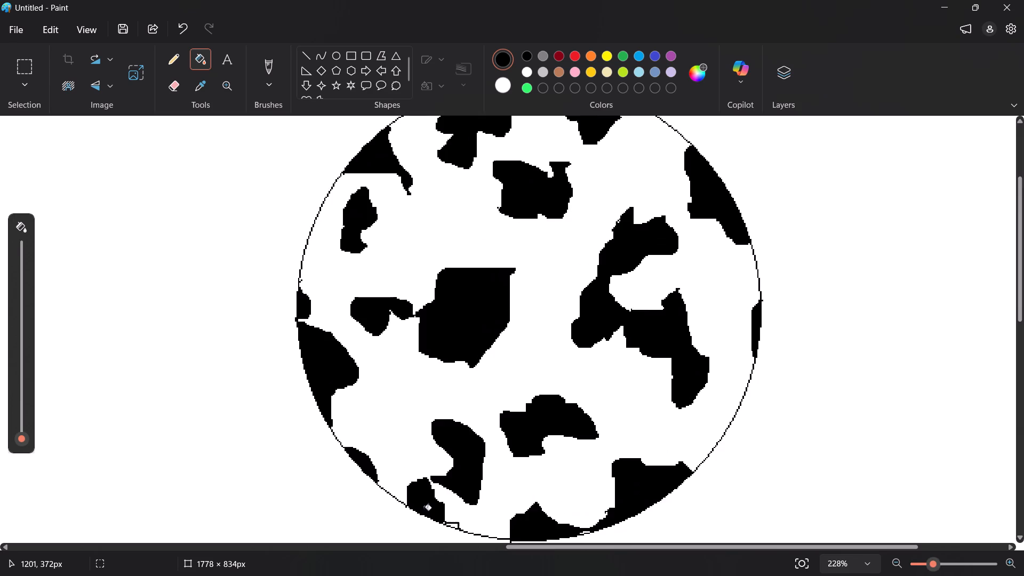
Fill the tiny outlined corner on the circle's bottom-left edge and the white sliver in the bottom edge patch with black.
scroll(439, 513, down, 2)
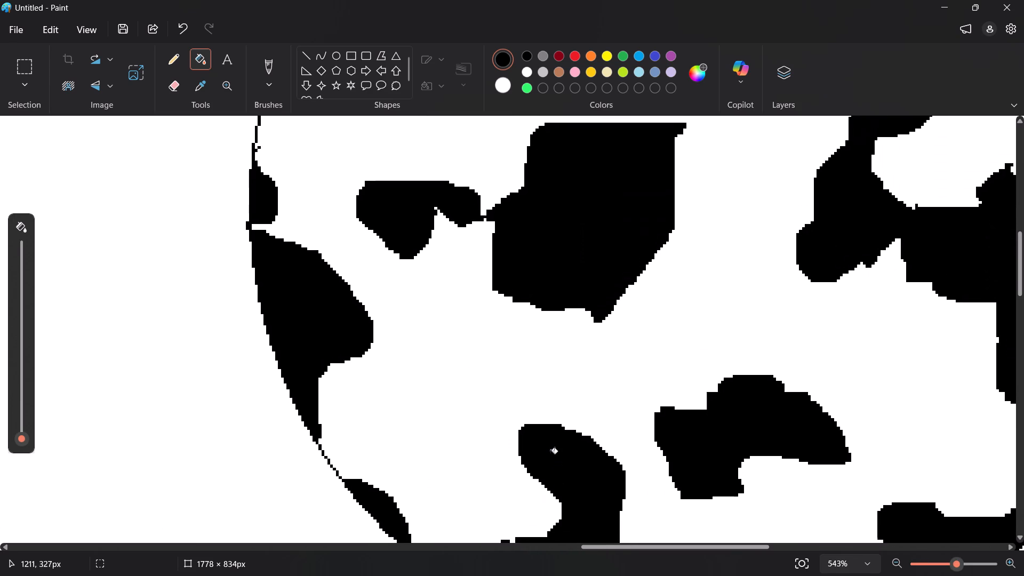
scroll(550, 453, down, 2)
scroll(530, 405, down, 1)
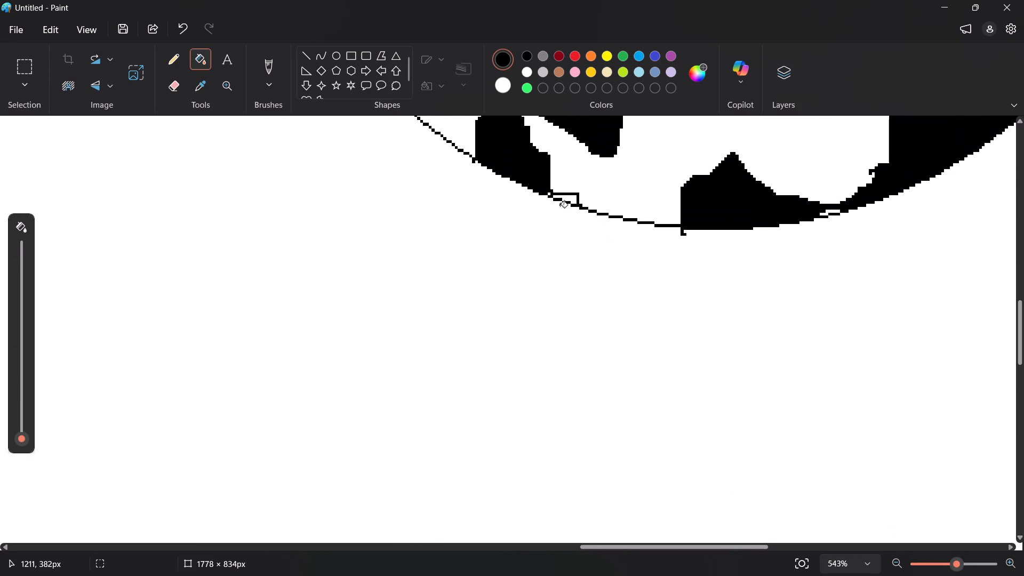
click(566, 200)
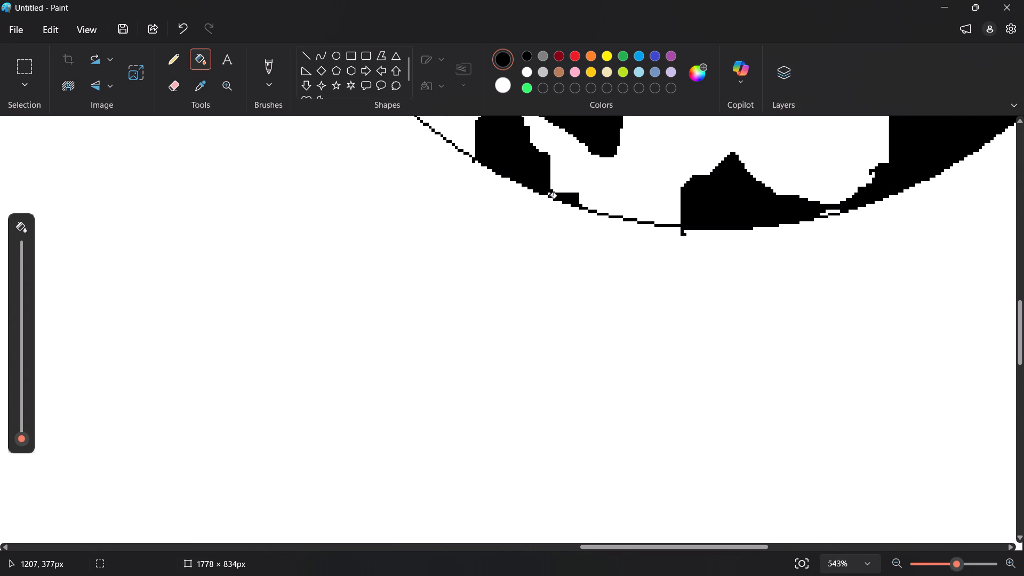
click(548, 194)
scroll(601, 191, up, 1)
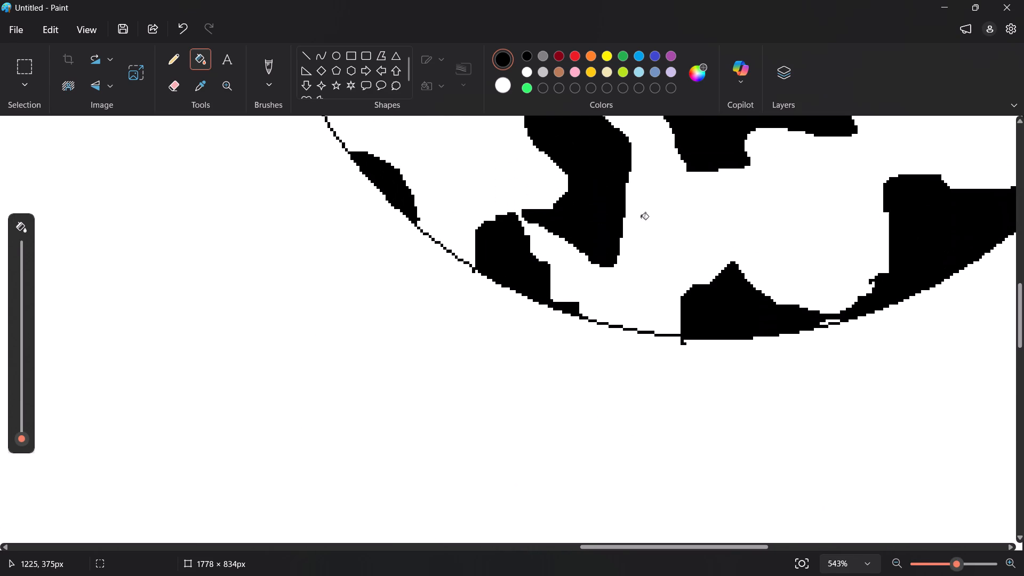
scroll(641, 218, up, 1)
click(835, 318)
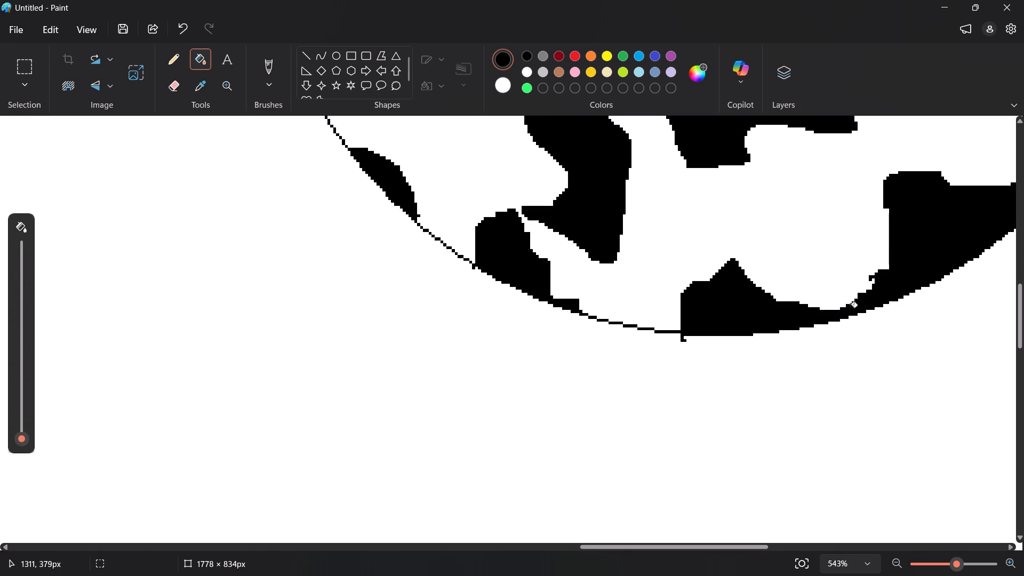
Mix a custom light gray, #DEDEDE, and fill the moon's white surface around the black patches with it.
ctrl+scroll(840, 301, down, 7)
scroll(765, 220, up, 1)
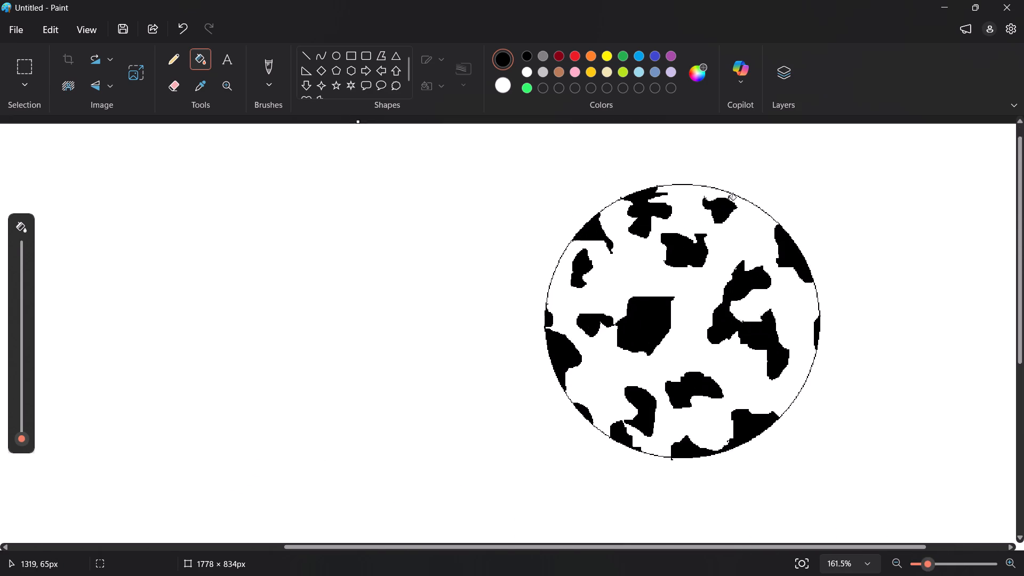
scroll(729, 199, up, 2)
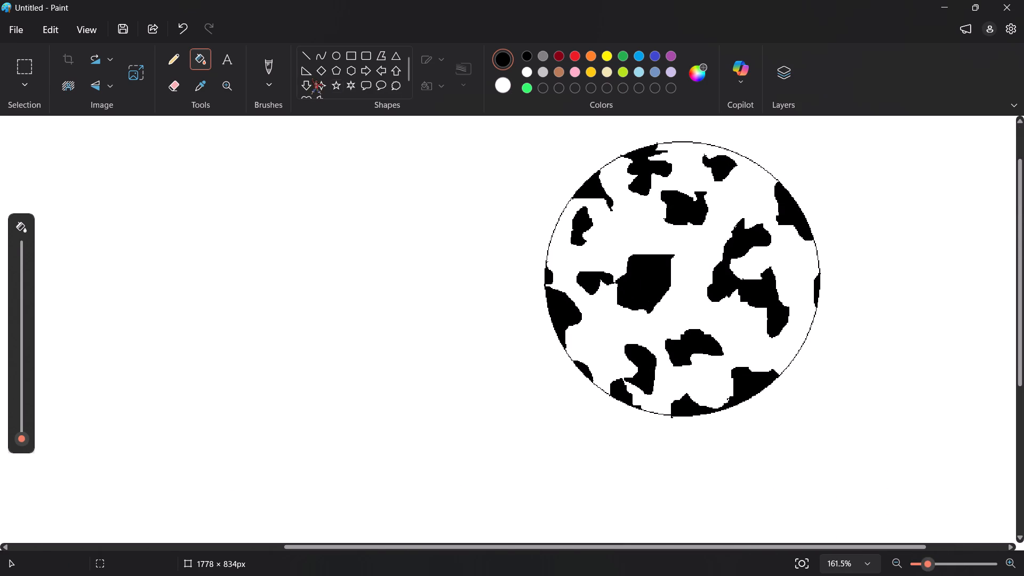
click(546, 59)
click(695, 75)
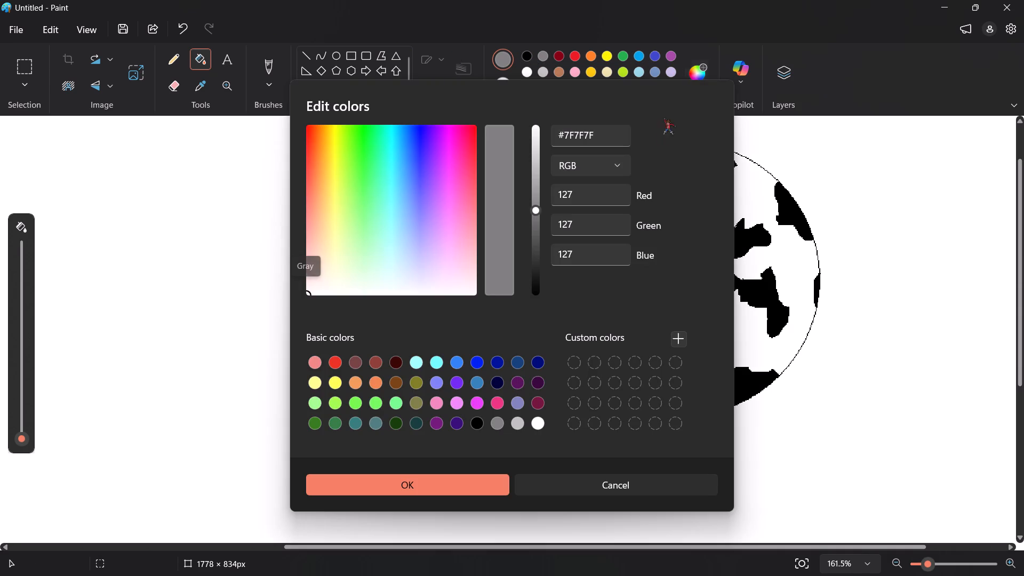
drag(540, 207, 539, 155)
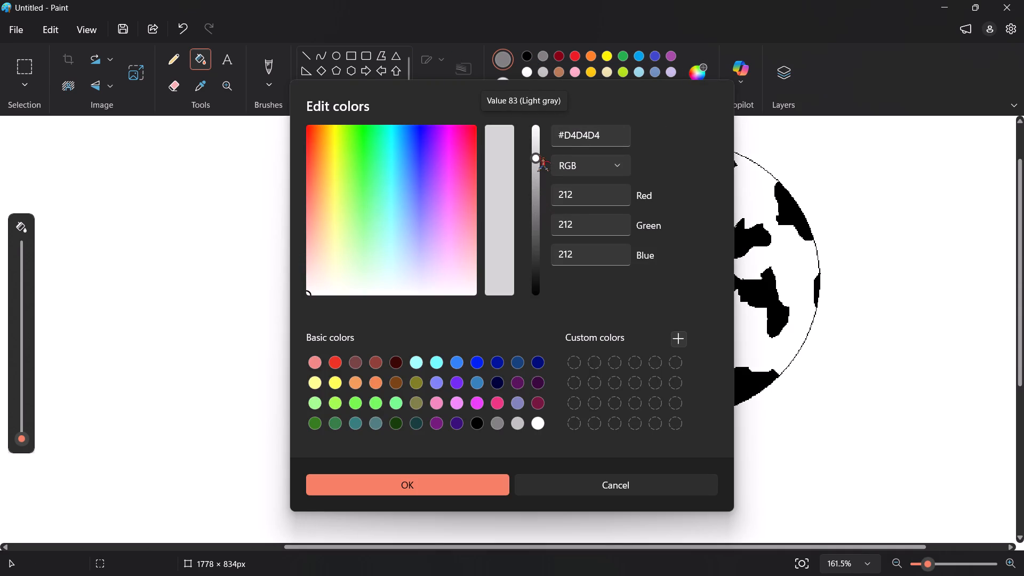
drag(539, 155, 539, 148)
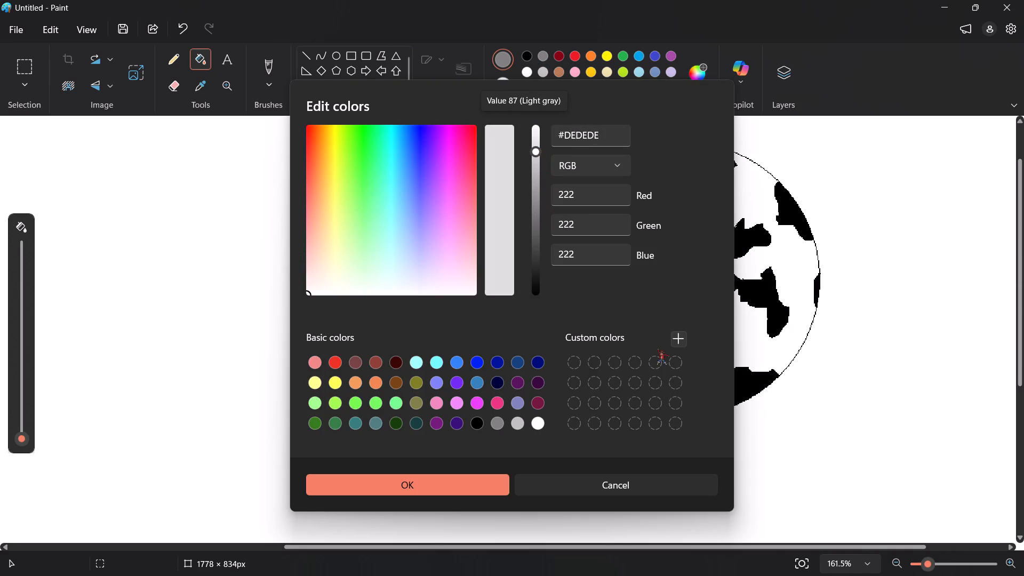
click(446, 490)
click(691, 251)
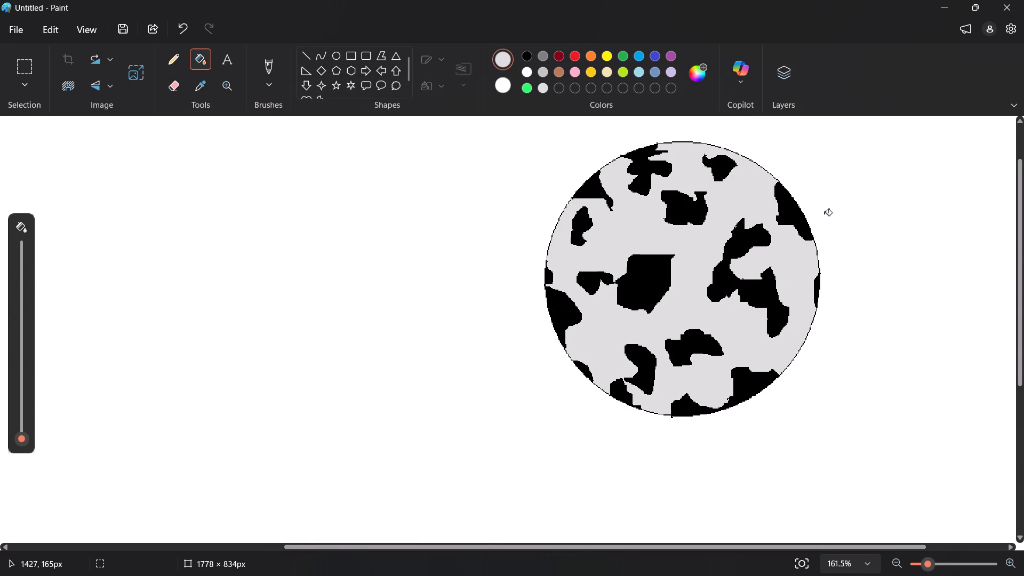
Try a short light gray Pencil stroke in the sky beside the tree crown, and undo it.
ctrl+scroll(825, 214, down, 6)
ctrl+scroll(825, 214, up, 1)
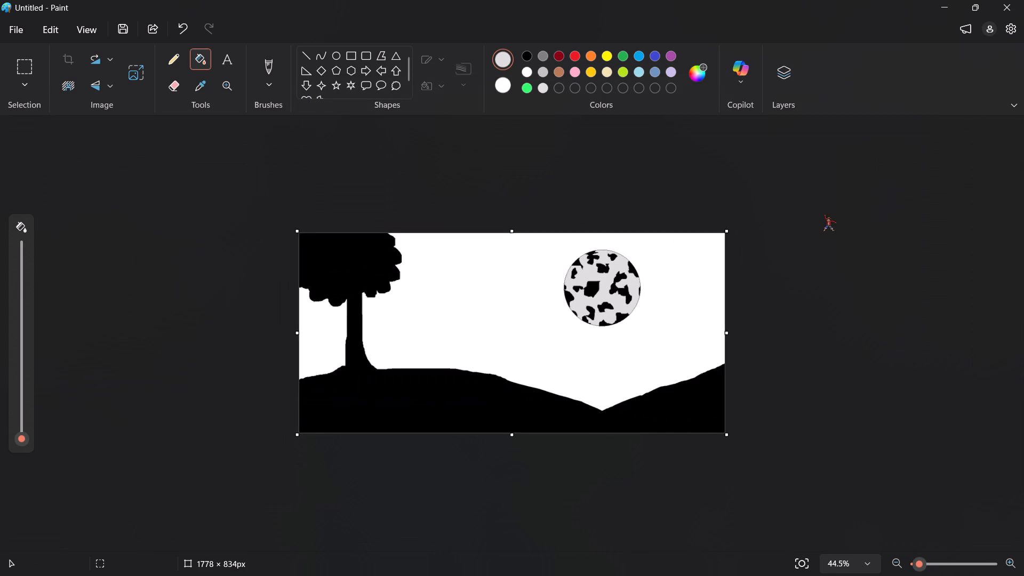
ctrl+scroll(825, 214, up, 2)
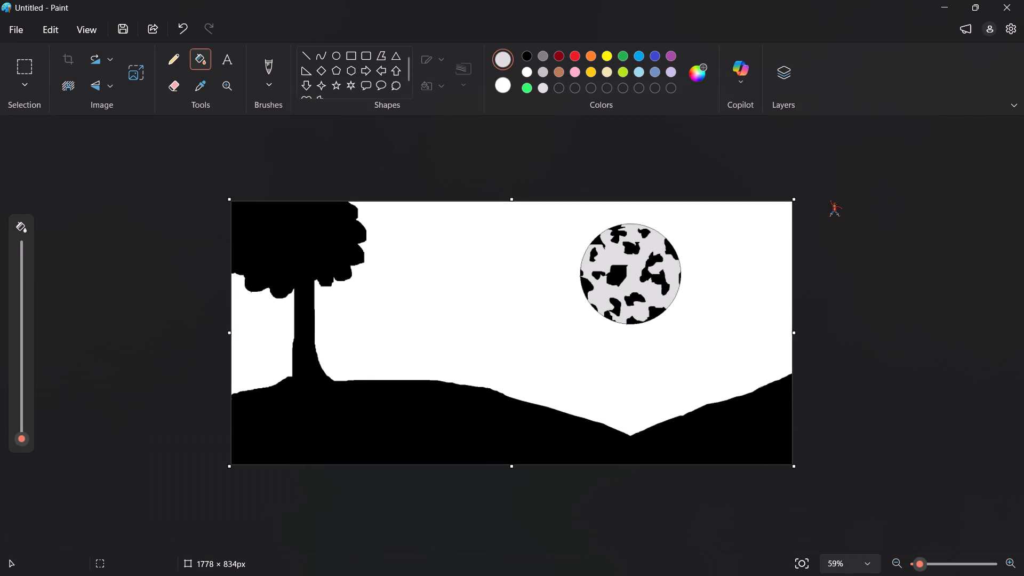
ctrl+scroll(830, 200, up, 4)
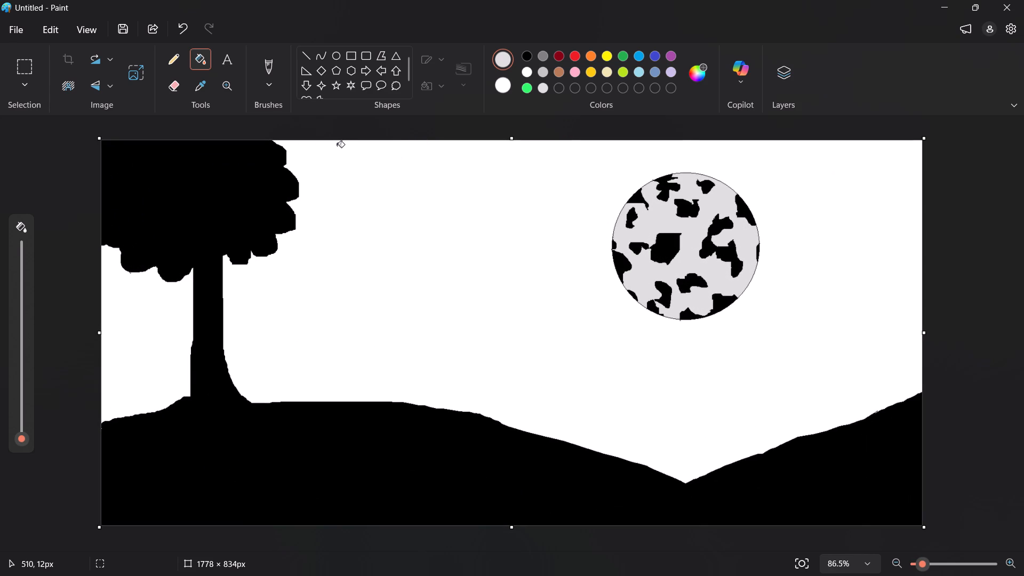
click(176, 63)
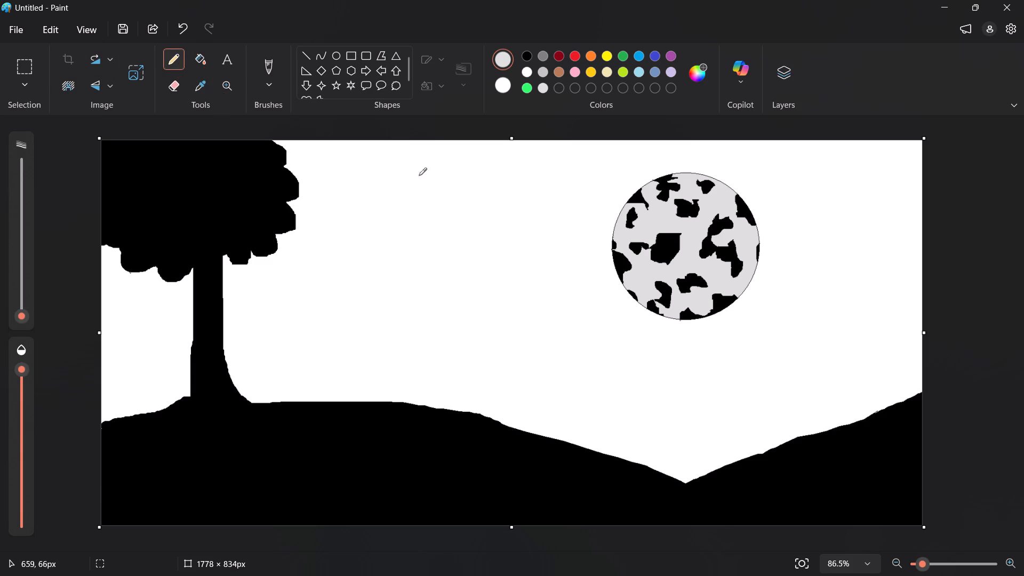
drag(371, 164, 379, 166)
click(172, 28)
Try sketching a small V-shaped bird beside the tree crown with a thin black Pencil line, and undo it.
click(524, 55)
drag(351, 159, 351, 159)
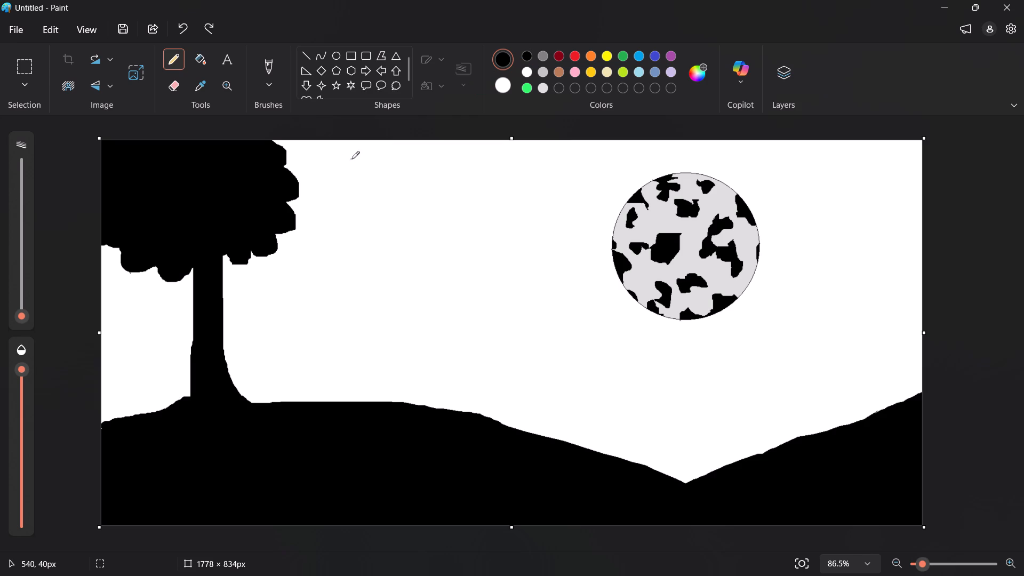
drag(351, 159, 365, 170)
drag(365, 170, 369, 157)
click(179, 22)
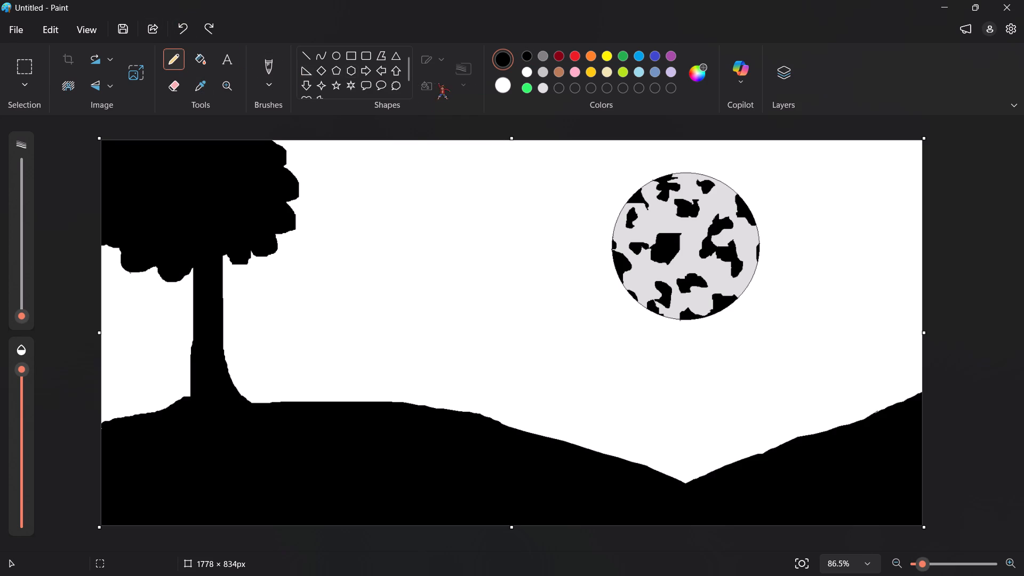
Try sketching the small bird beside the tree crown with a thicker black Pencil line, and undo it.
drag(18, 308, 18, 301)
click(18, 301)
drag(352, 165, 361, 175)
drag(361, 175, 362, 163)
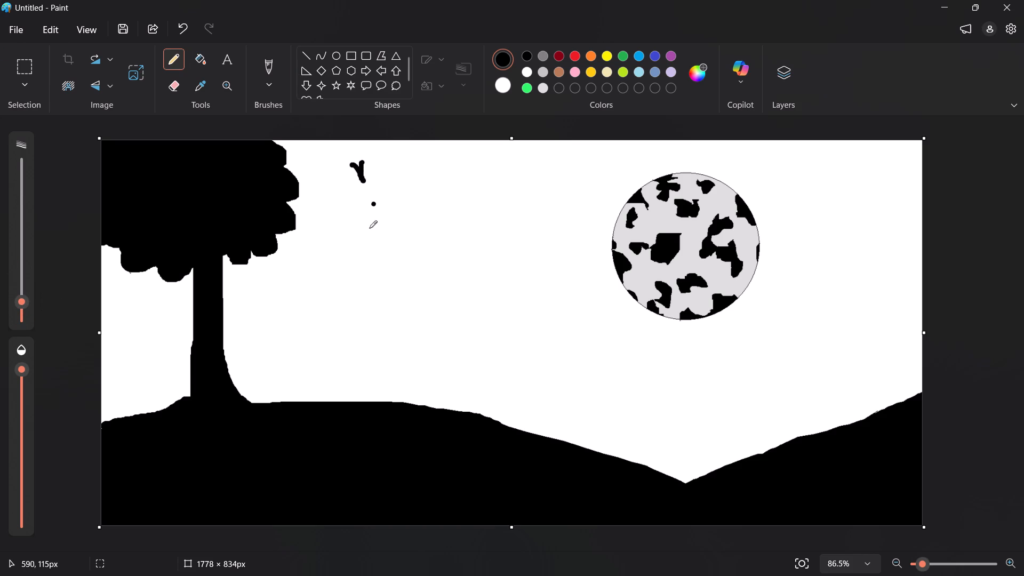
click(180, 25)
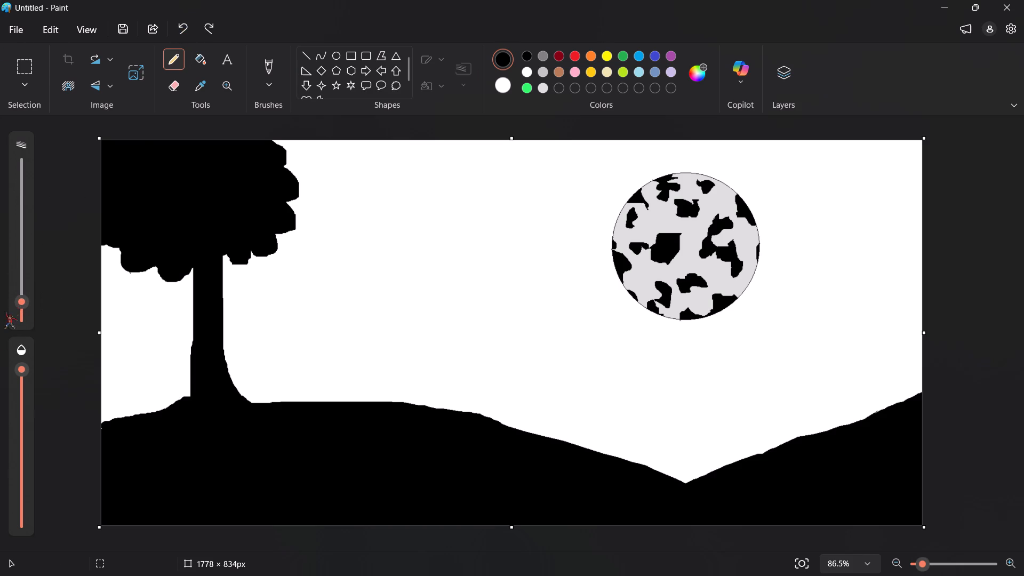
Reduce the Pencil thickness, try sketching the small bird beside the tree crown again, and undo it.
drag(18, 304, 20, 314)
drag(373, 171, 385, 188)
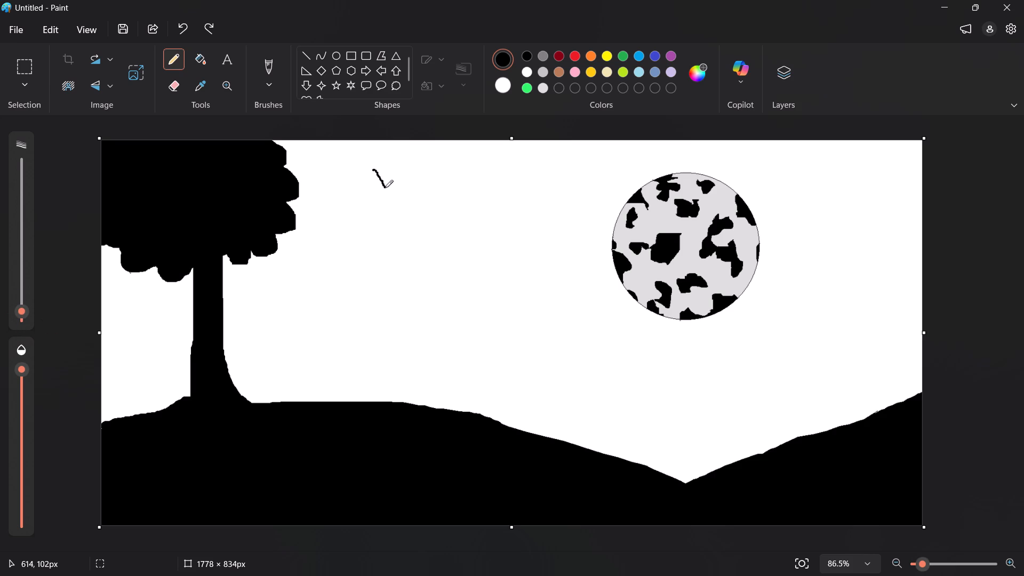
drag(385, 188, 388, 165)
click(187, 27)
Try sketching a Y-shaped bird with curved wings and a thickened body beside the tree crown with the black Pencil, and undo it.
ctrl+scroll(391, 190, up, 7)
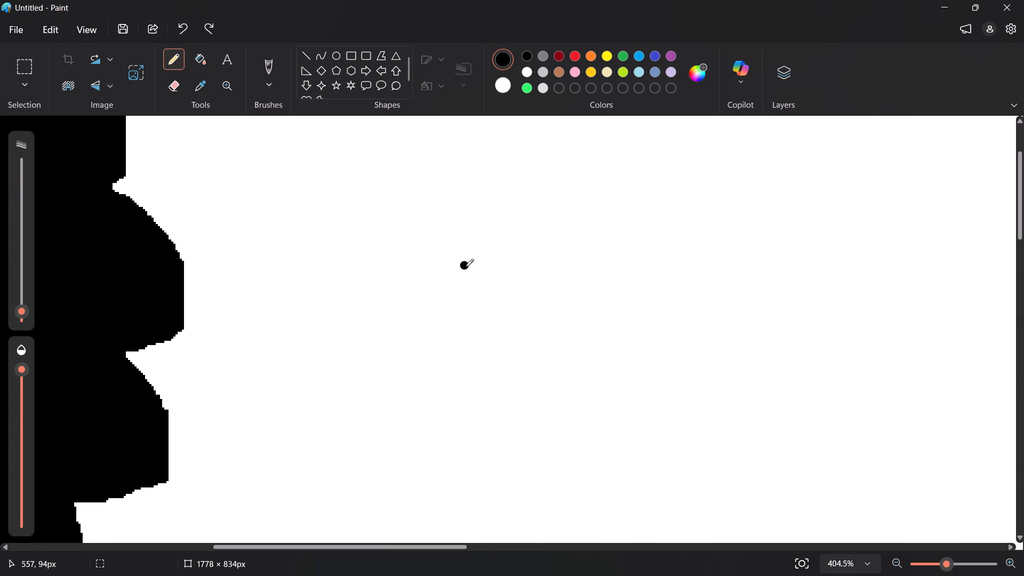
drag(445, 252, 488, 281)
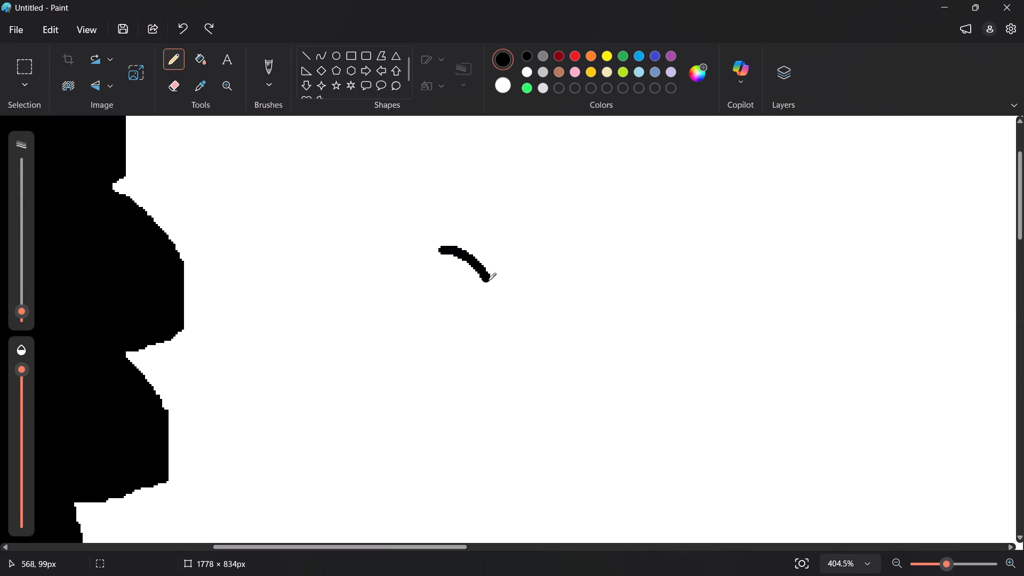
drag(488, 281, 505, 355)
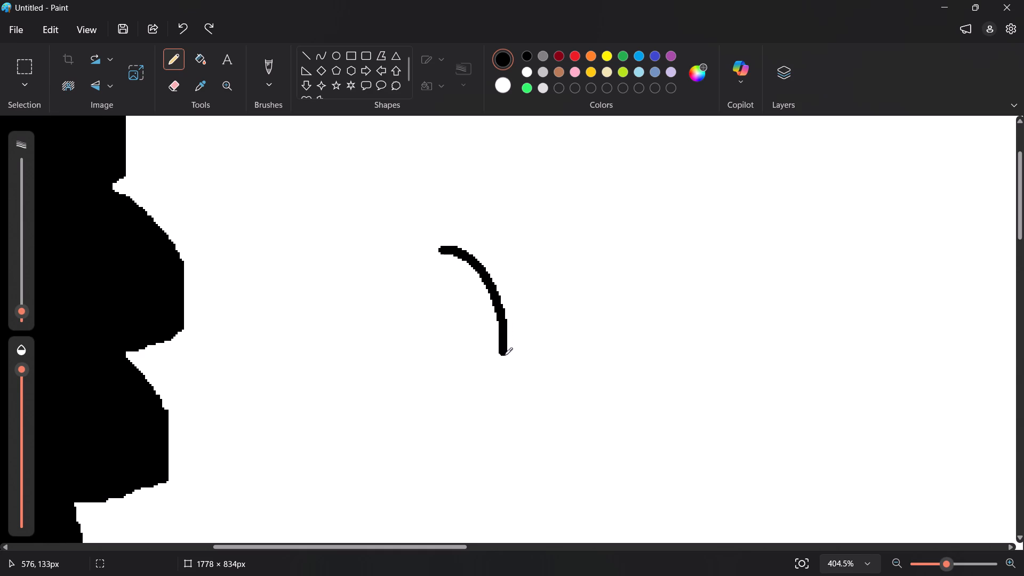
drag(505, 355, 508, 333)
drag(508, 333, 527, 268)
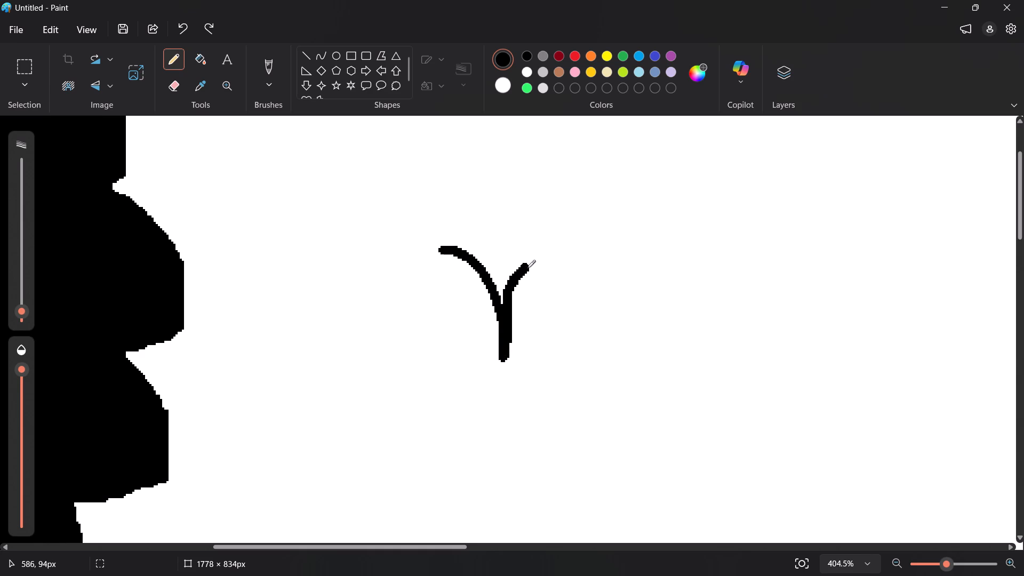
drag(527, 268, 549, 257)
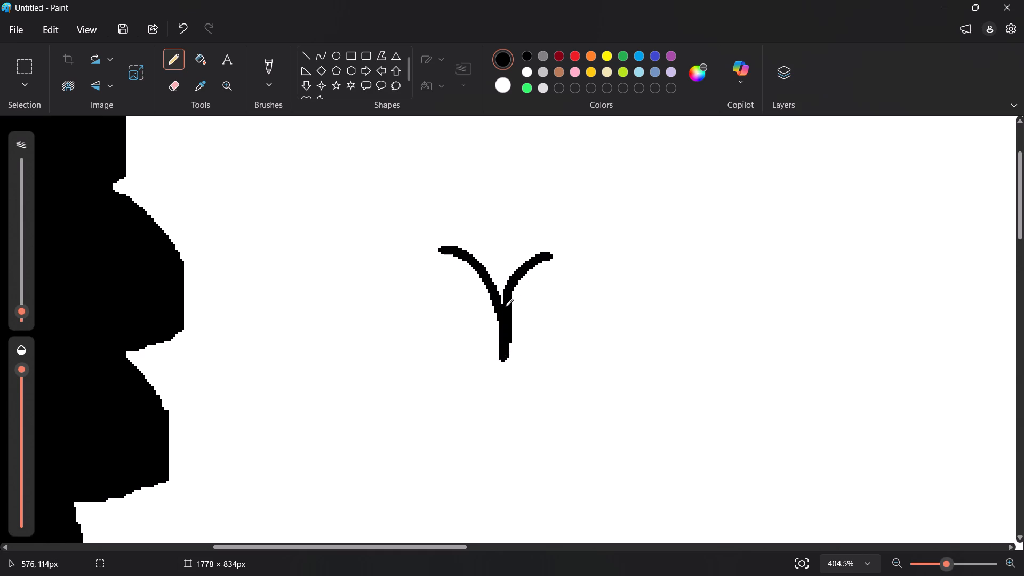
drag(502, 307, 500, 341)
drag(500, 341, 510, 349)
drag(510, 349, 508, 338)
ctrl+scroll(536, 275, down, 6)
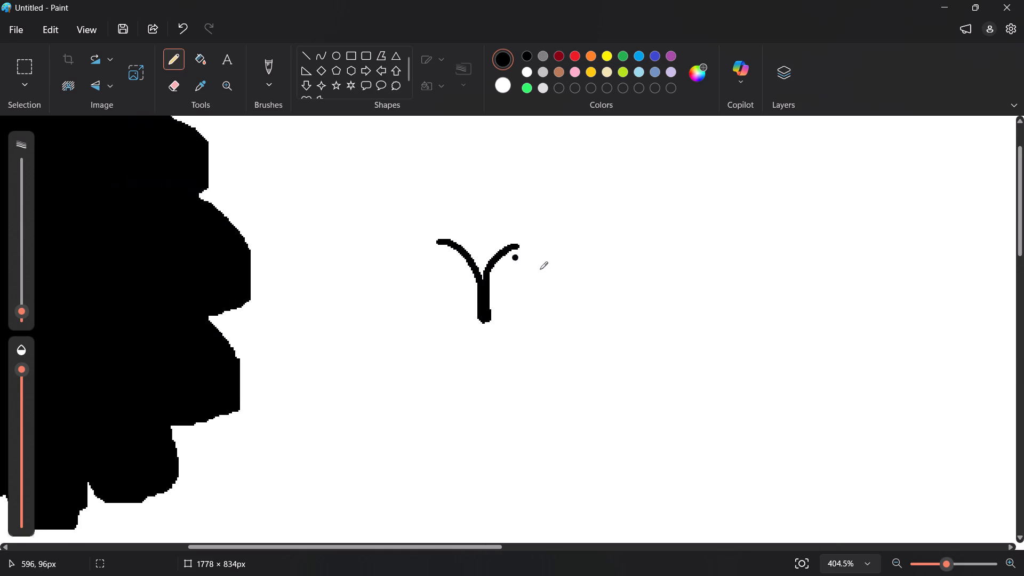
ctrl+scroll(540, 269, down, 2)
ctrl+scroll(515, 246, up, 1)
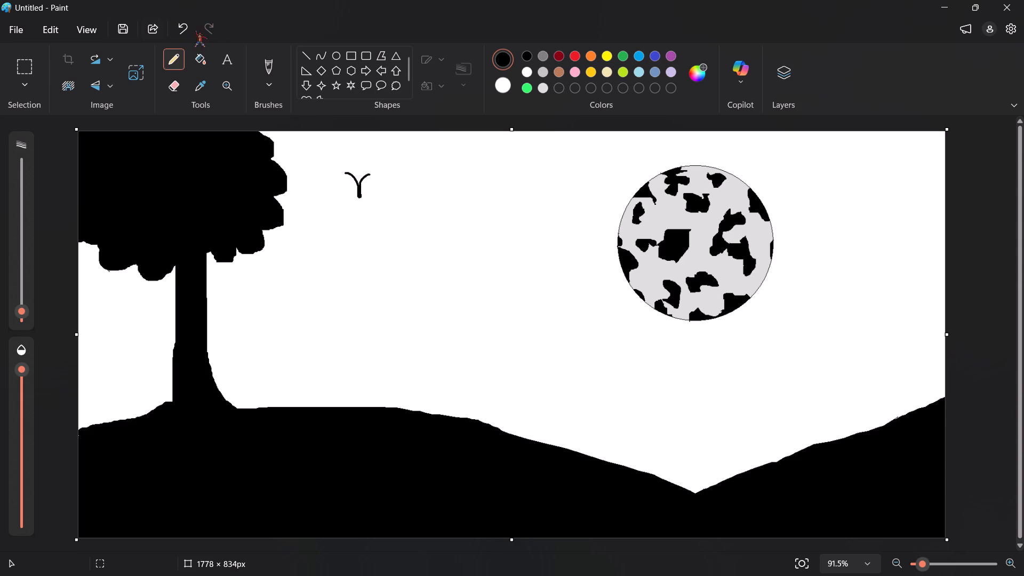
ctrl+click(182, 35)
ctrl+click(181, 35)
Sketch a tiny V-shaped bird in the sky just beside the tree crown with the black Pencil.
ctrl+scroll(297, 155, up, 6)
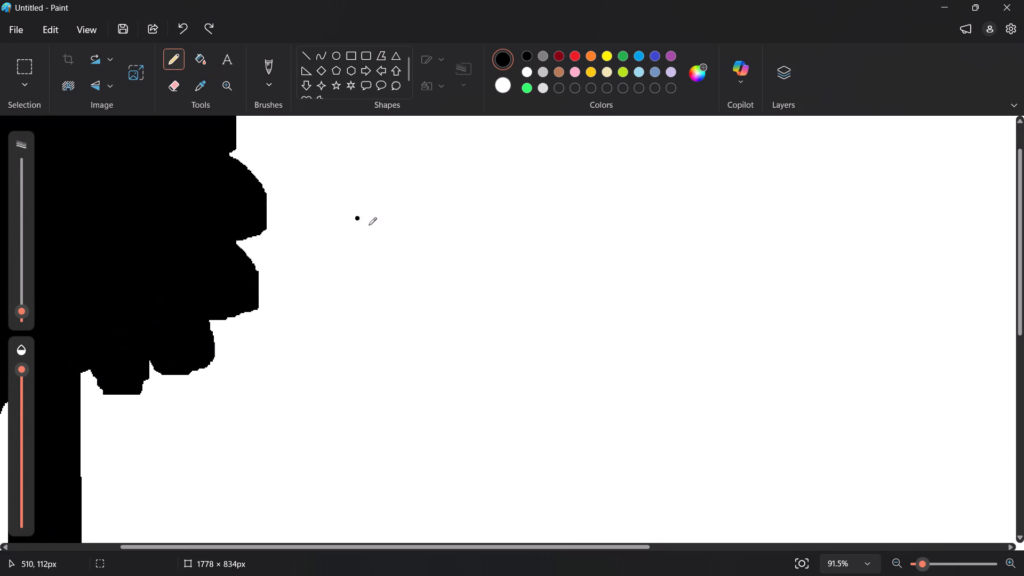
drag(474, 259, 490, 277)
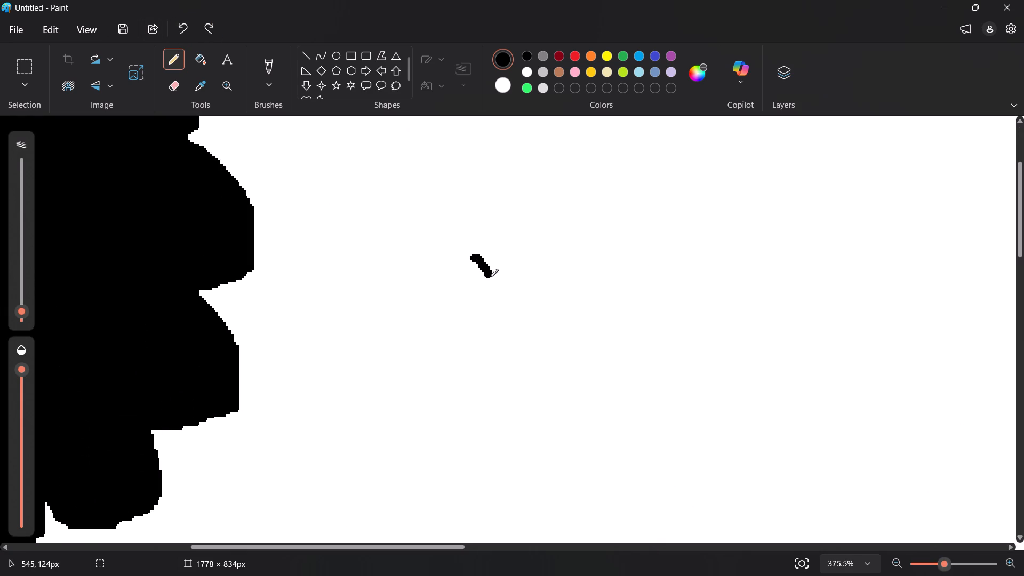
drag(490, 277, 500, 258)
Sketch a larger black bird with curved wings in the sky between the tiny bird and the moon, slightly higher than the tiny one.
scroll(501, 266, up, 1)
ctrl+scroll(501, 266, down, 4)
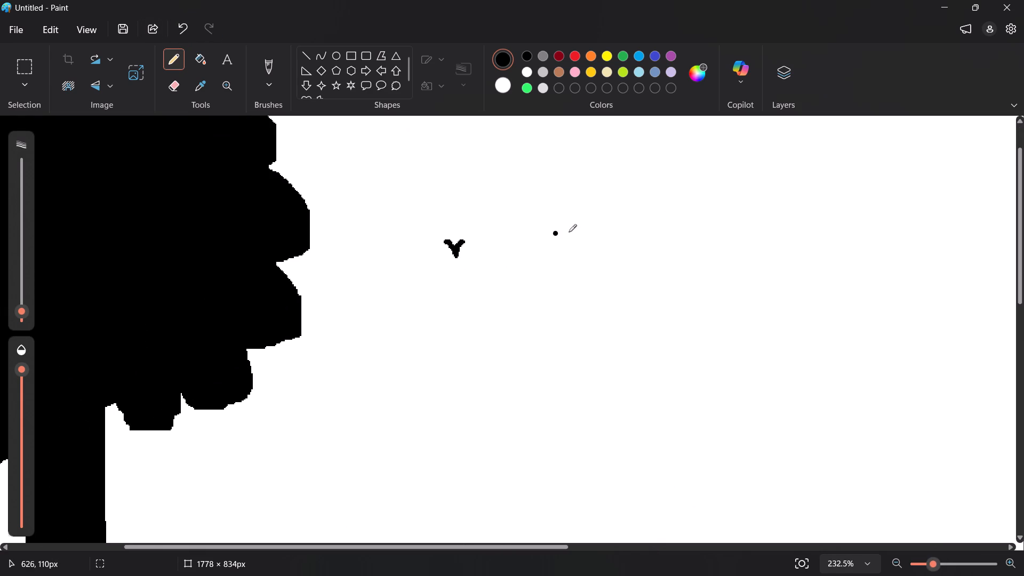
drag(585, 221, 611, 246)
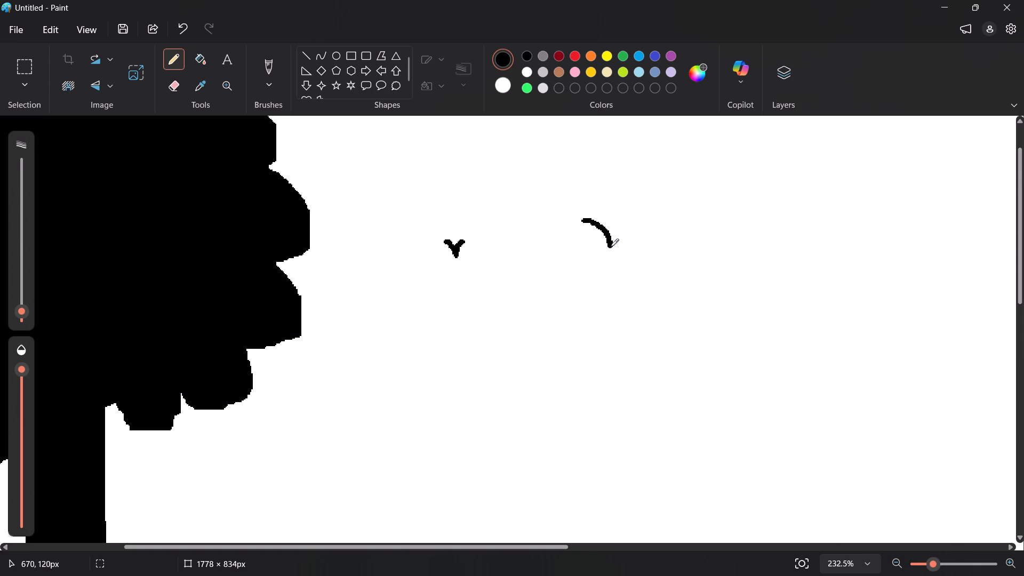
drag(611, 246, 625, 222)
drag(625, 222, 629, 221)
Sketch a small Y-shaped black bird lower in the sky, about midway between the tree crown and the moon.
ctrl+scroll(615, 239, down, 6)
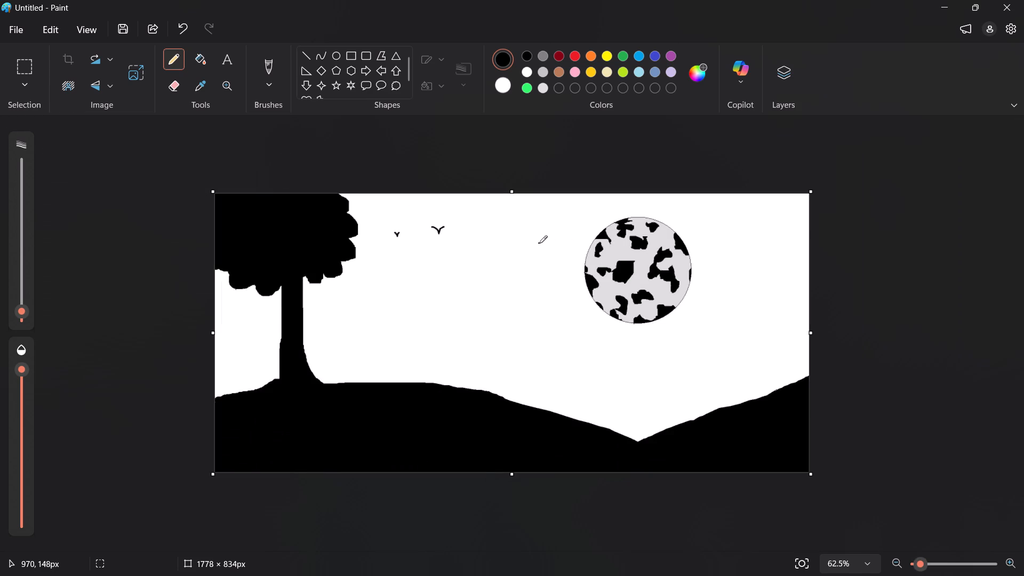
ctrl+scroll(539, 243, up, 1)
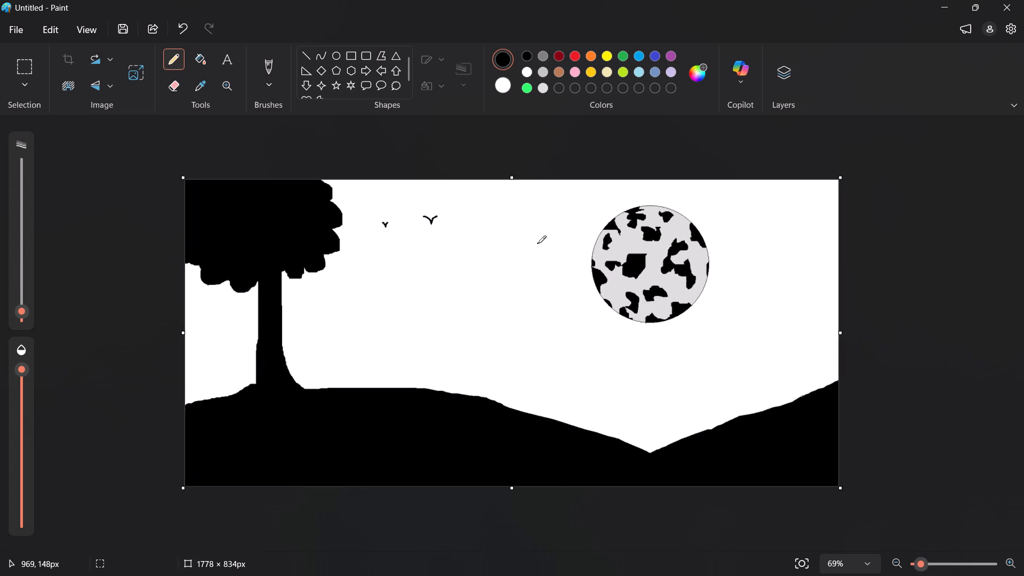
ctrl+scroll(538, 243, up, 3)
ctrl+scroll(500, 223, up, 2)
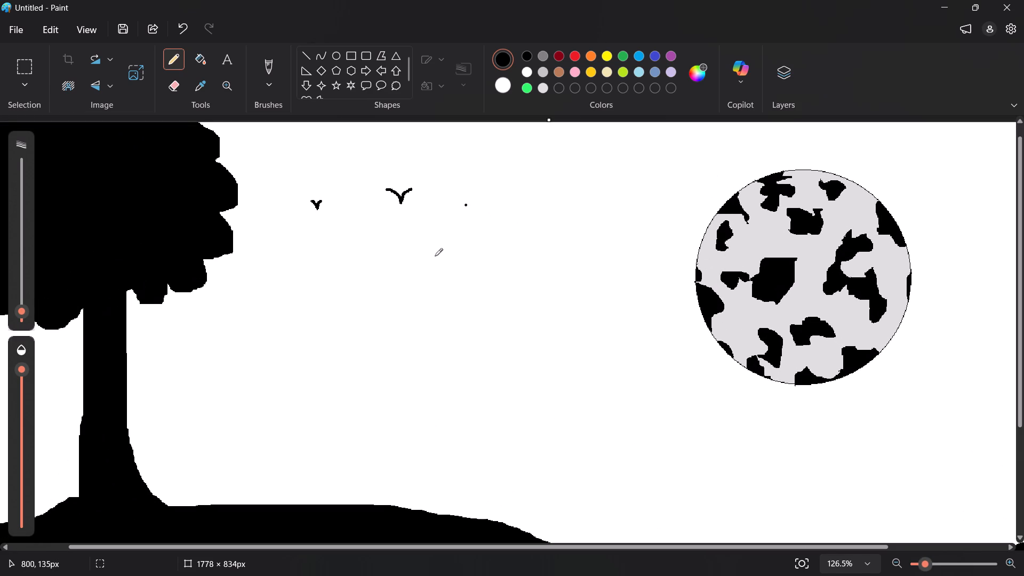
drag(506, 283, 509, 283)
drag(509, 283, 511, 290)
drag(511, 290, 516, 283)
drag(509, 286, 507, 284)
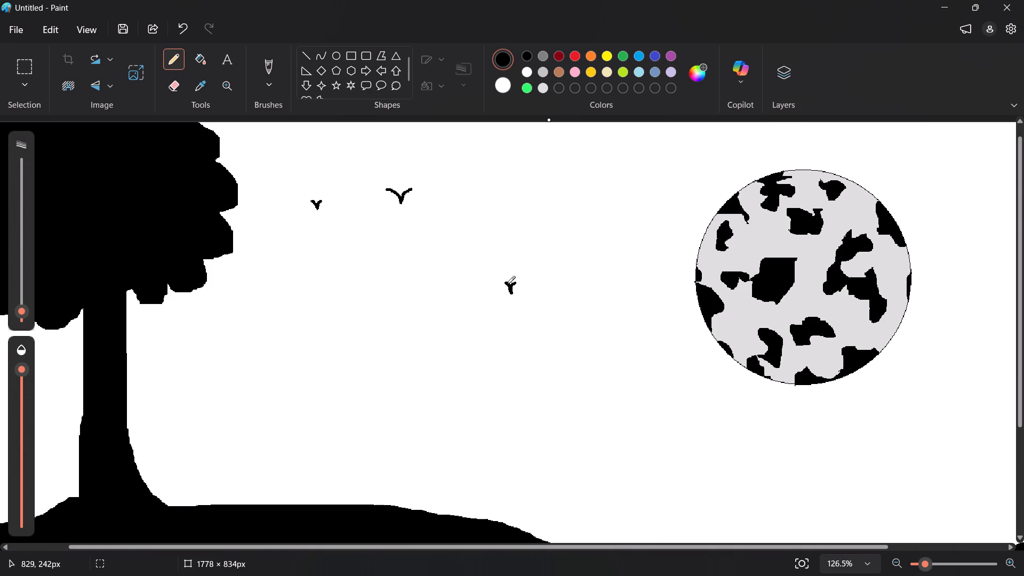
drag(507, 284, 505, 279)
drag(513, 284, 517, 281)
drag(517, 281, 518, 279)
Sketch a larger V-shaped black bird high in the sky near the moon, and thicken its moon-side wing.
ctrl+scroll(536, 228, down, 3)
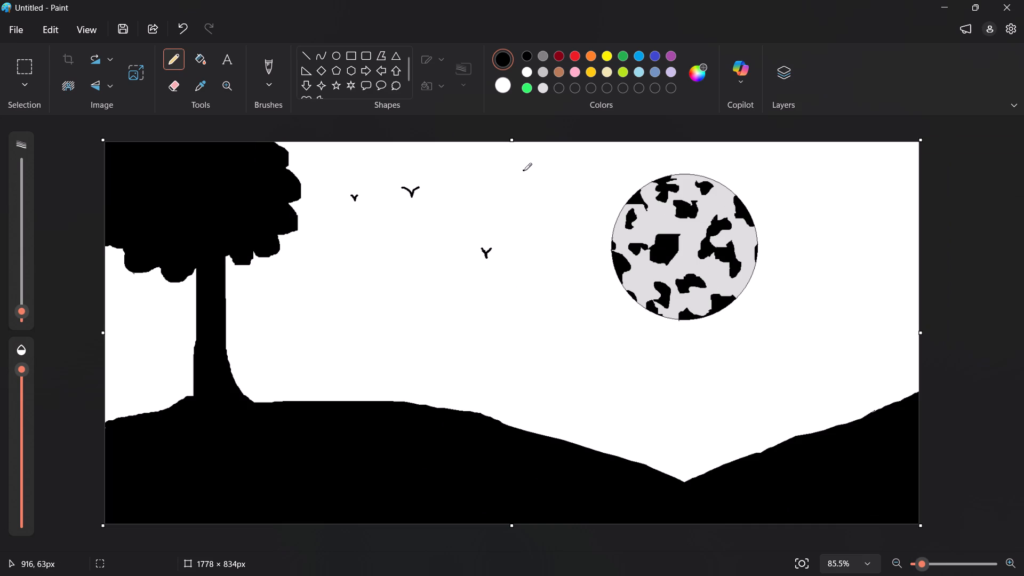
drag(524, 171, 534, 180)
drag(534, 180, 538, 178)
drag(538, 178, 545, 172)
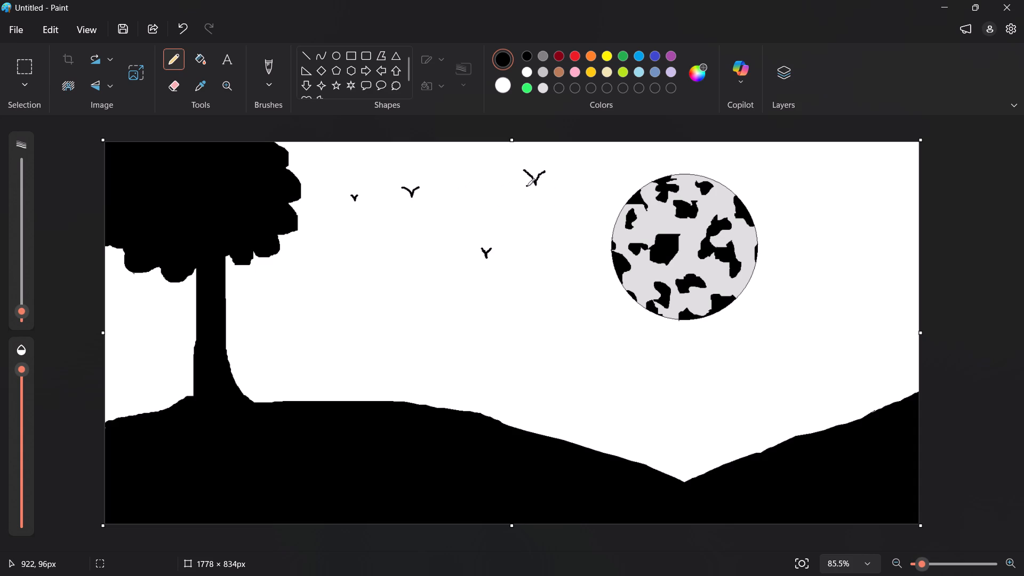
ctrl+scroll(540, 174, up, 2)
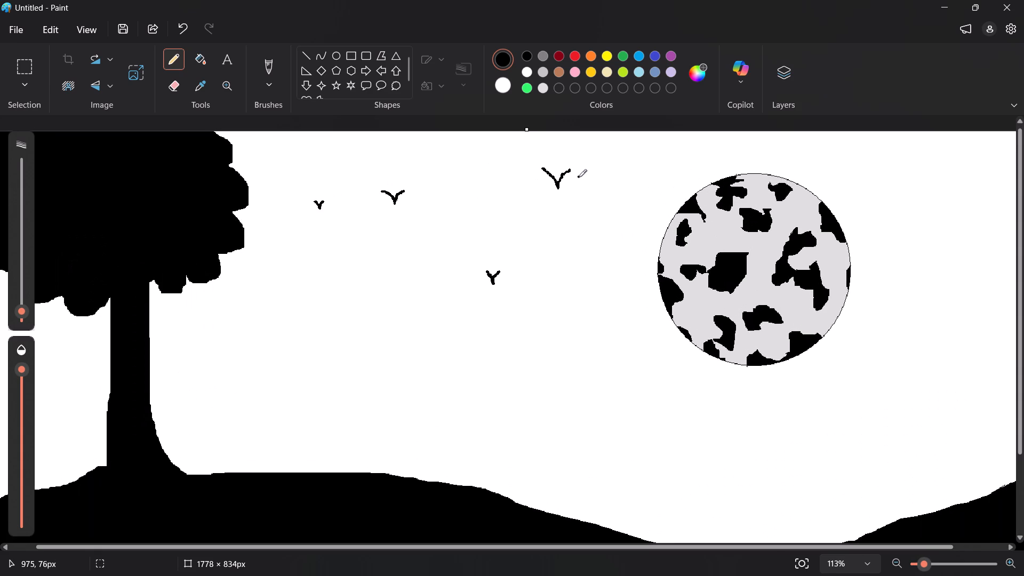
ctrl+scroll(563, 177, up, 4)
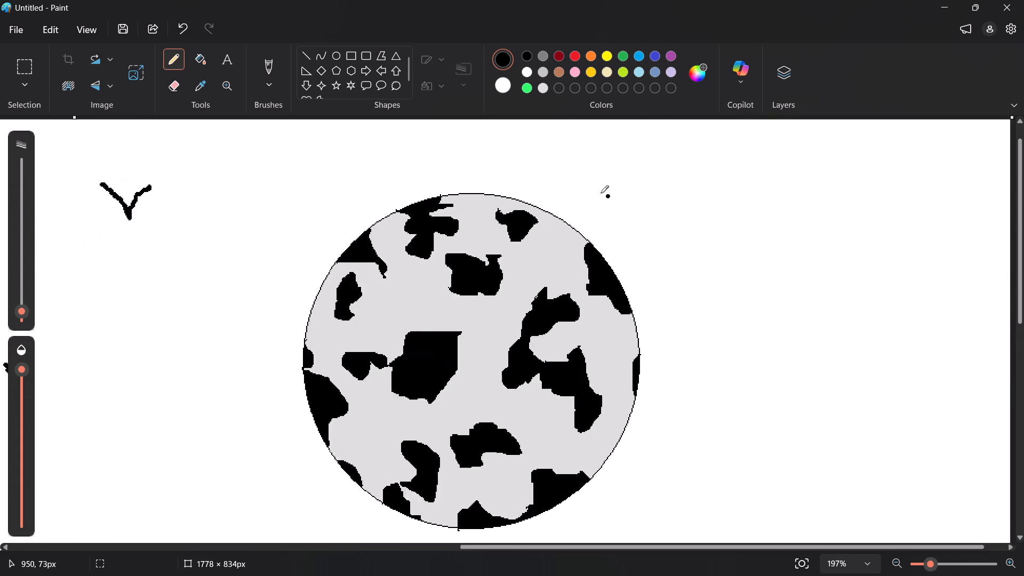
drag(384, 208, 385, 206)
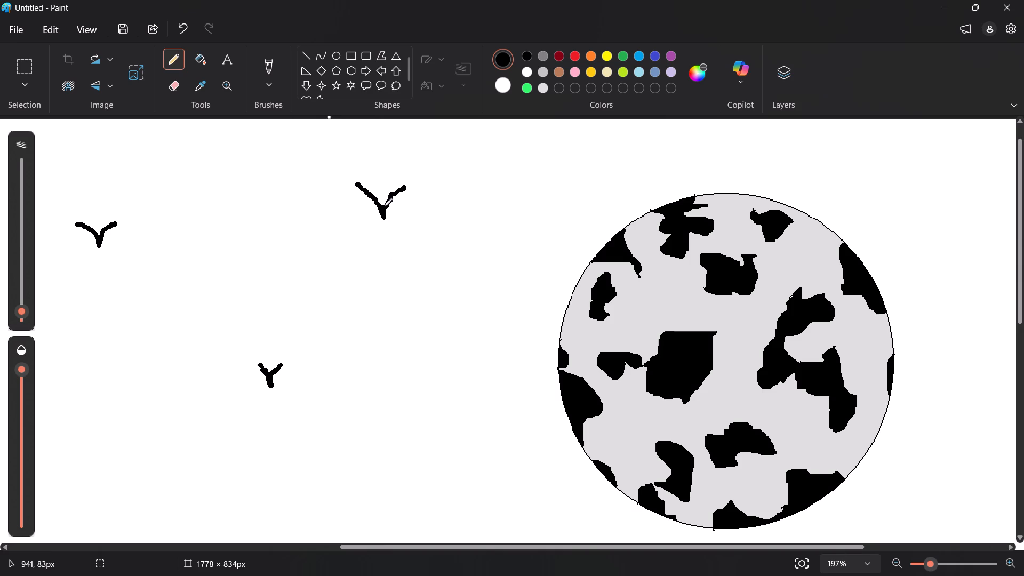
drag(385, 206, 404, 187)
drag(404, 187, 405, 187)
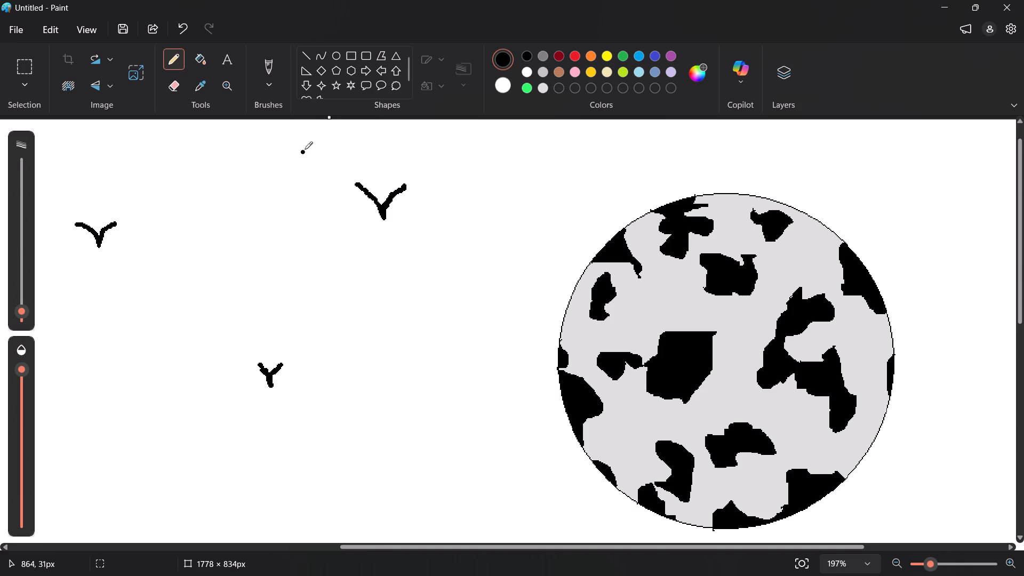
Sketch a small V-shaped black bird low in the sky, just beside the moon's lower edge on the tree side.
ctrl+scroll(305, 149, down, 3)
ctrl+scroll(271, 110, up, 8)
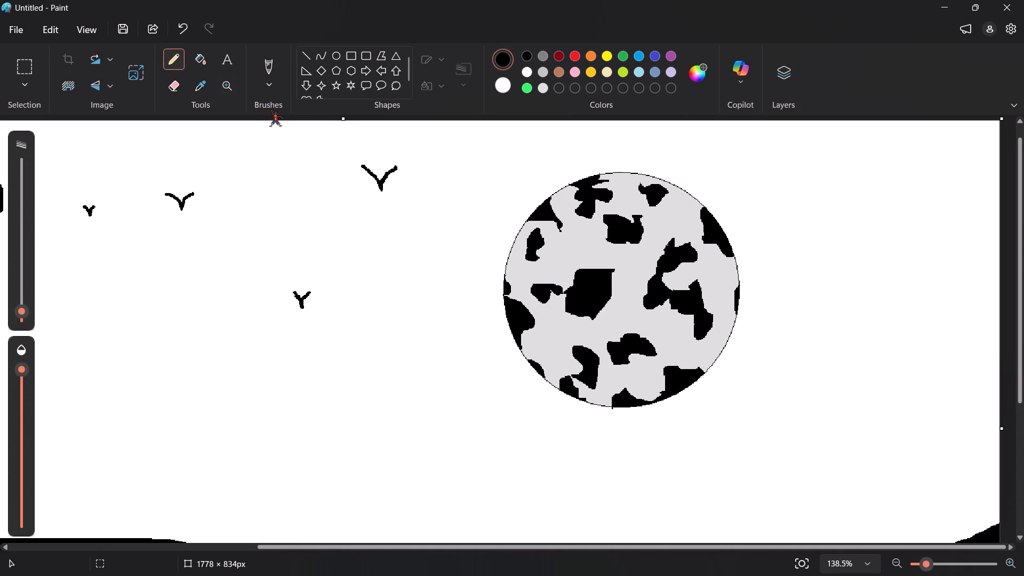
scroll(271, 110, up, 1)
drag(438, 364, 446, 374)
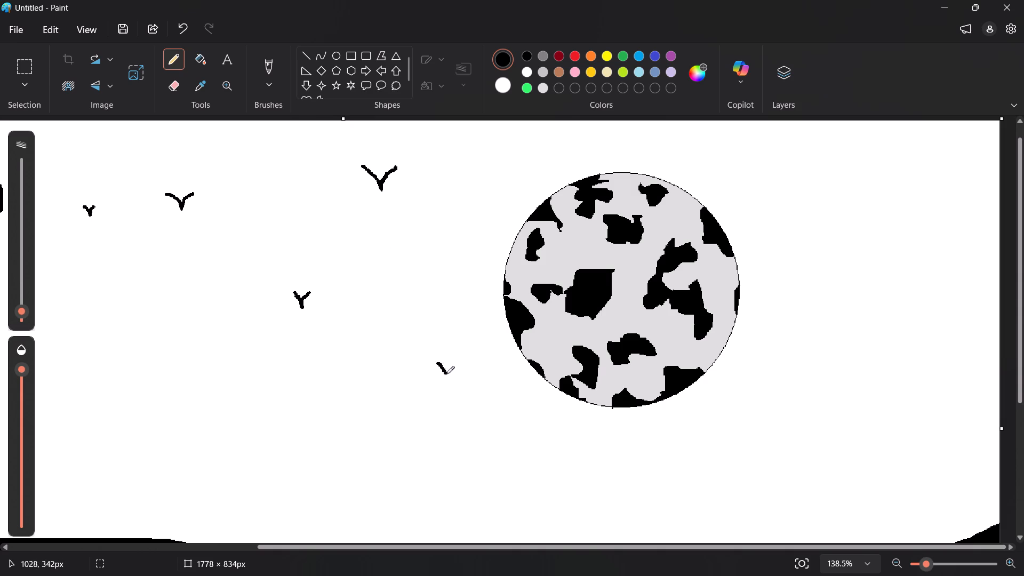
drag(446, 374, 452, 369)
drag(452, 369, 456, 363)
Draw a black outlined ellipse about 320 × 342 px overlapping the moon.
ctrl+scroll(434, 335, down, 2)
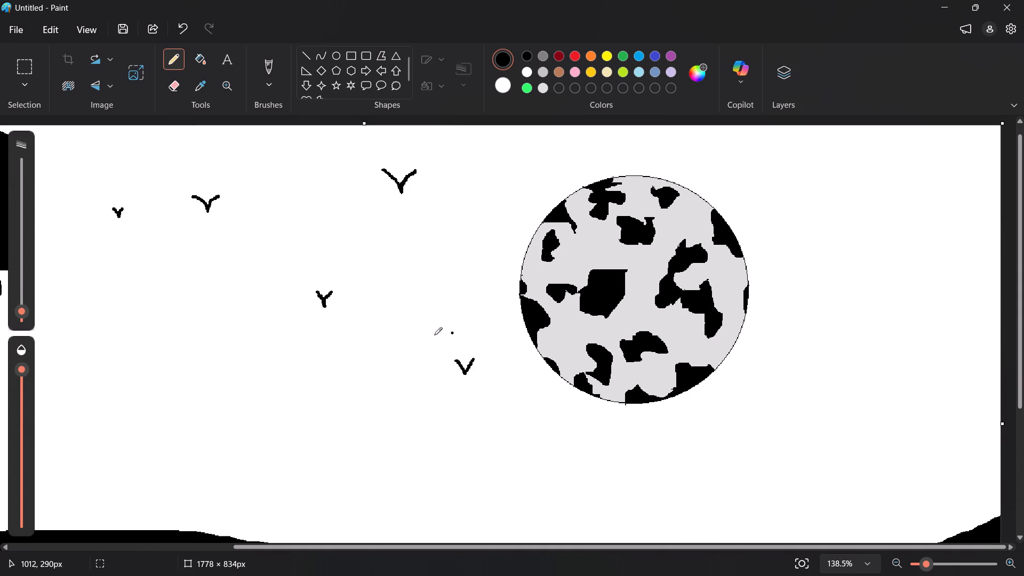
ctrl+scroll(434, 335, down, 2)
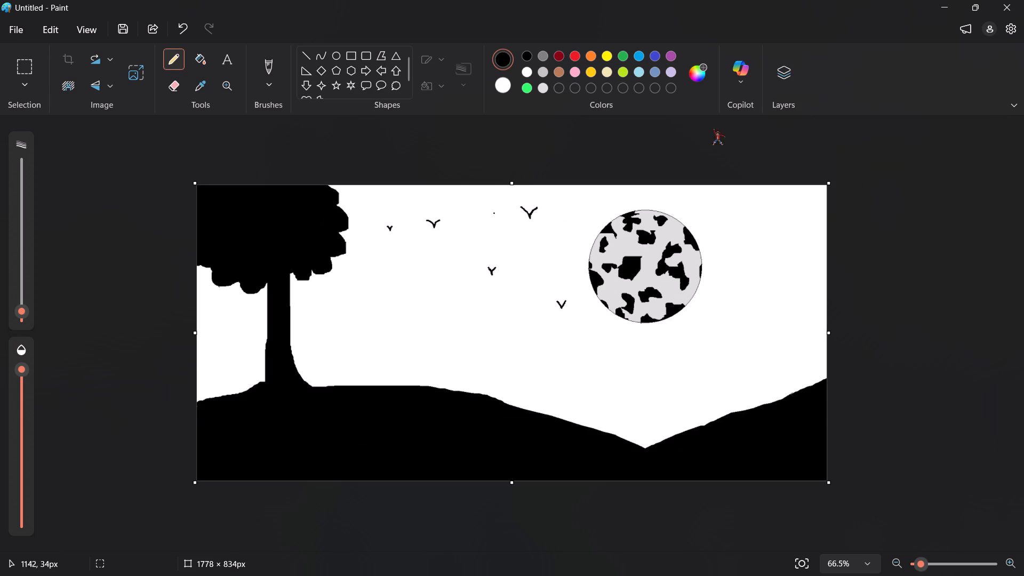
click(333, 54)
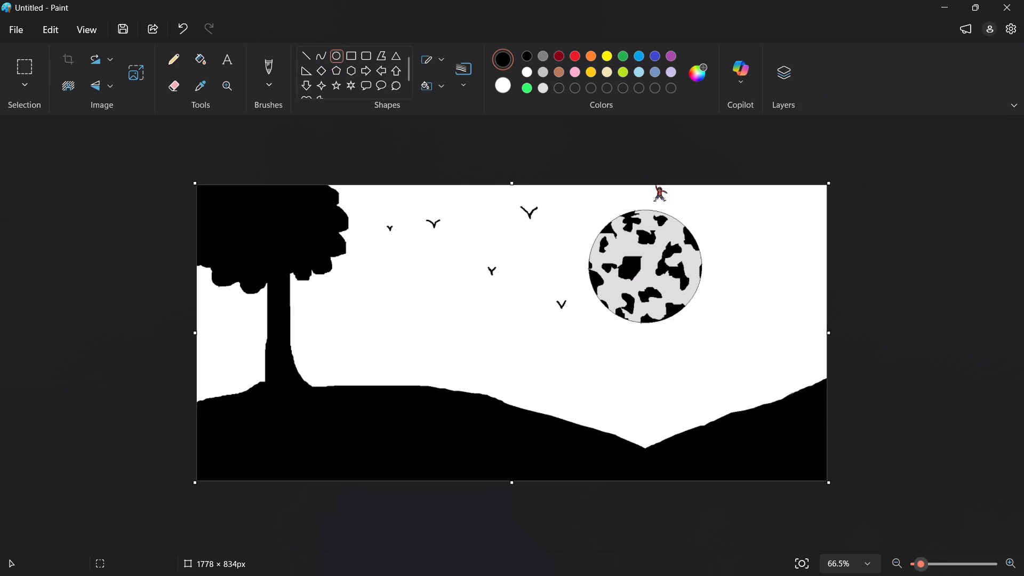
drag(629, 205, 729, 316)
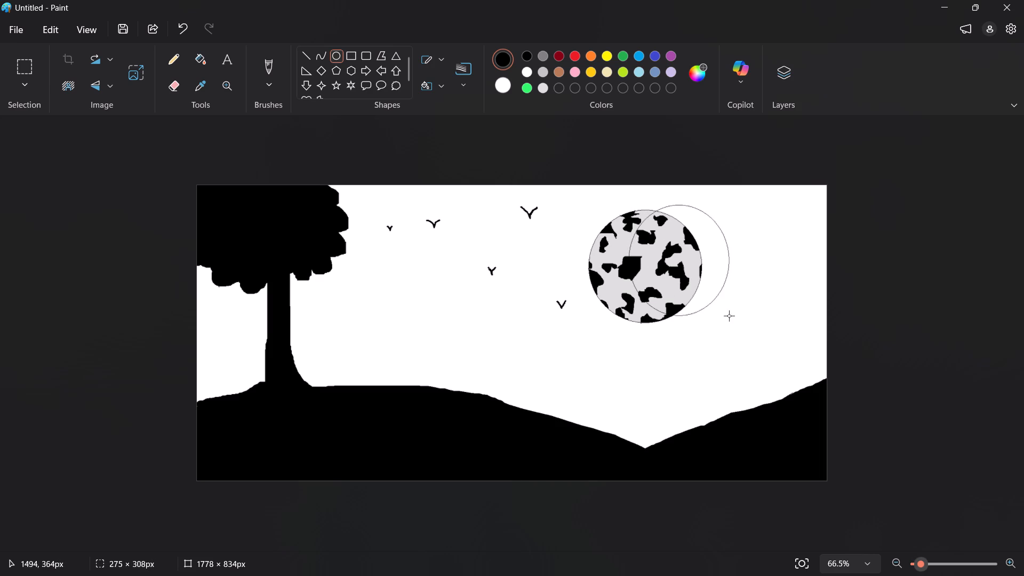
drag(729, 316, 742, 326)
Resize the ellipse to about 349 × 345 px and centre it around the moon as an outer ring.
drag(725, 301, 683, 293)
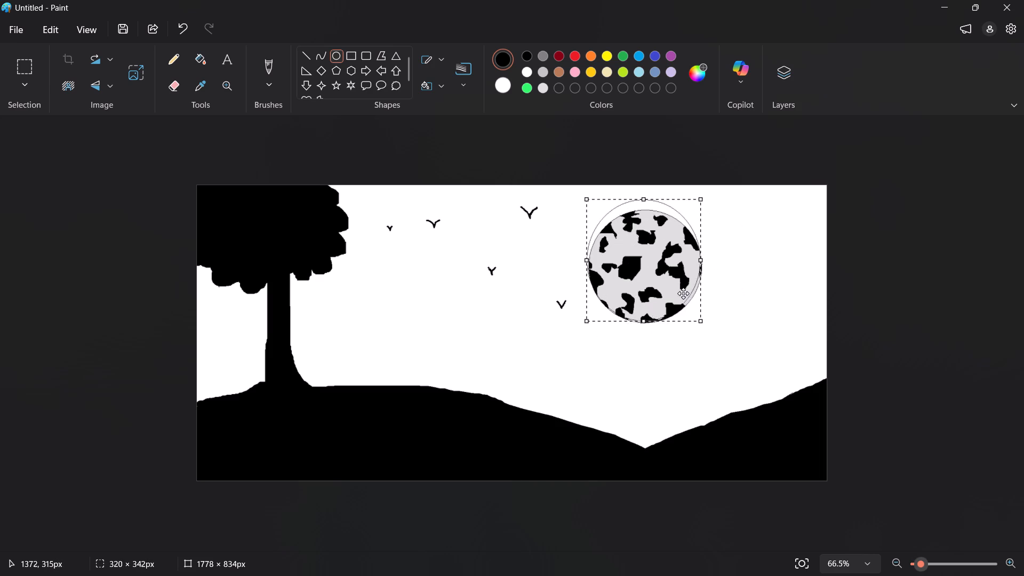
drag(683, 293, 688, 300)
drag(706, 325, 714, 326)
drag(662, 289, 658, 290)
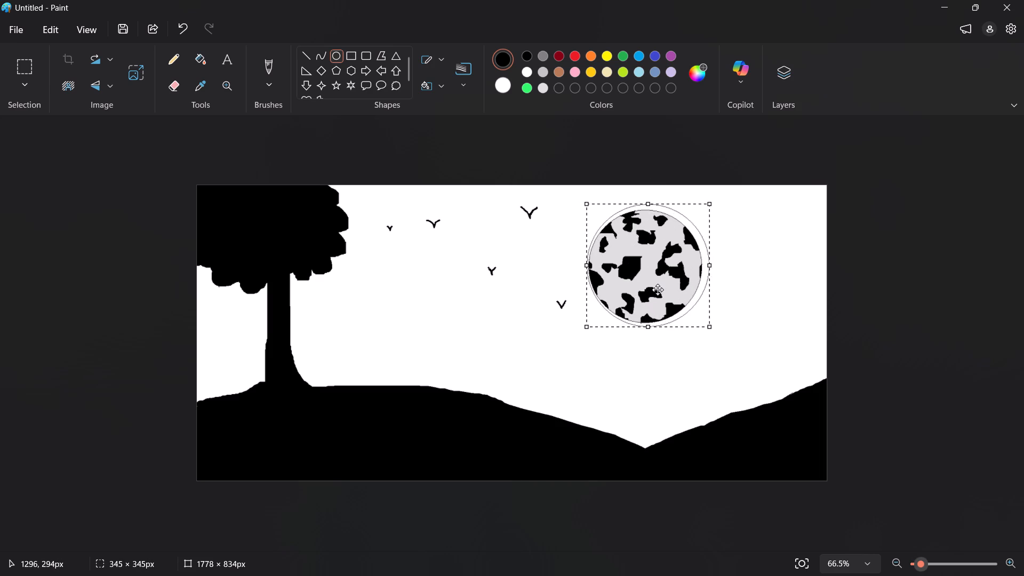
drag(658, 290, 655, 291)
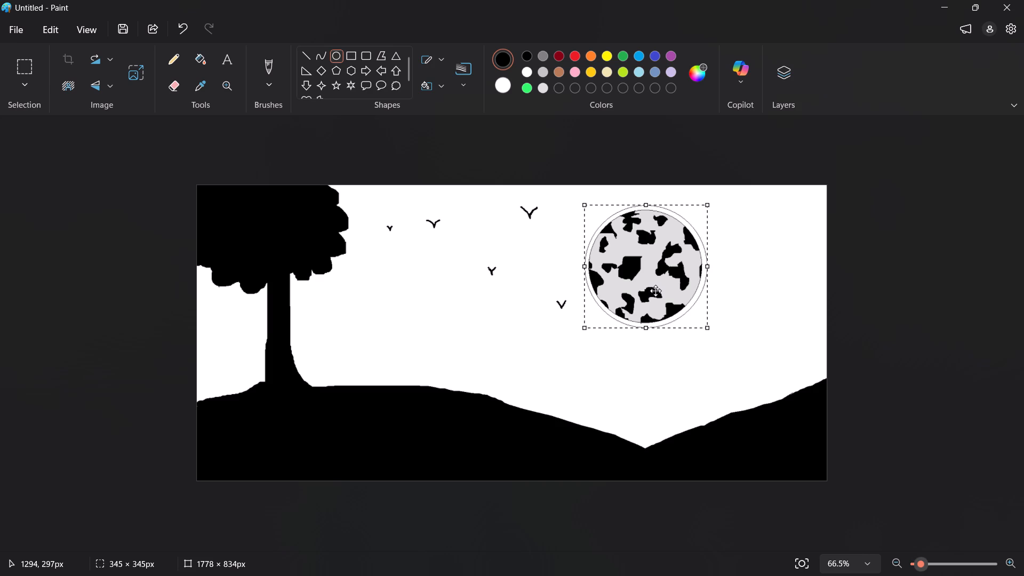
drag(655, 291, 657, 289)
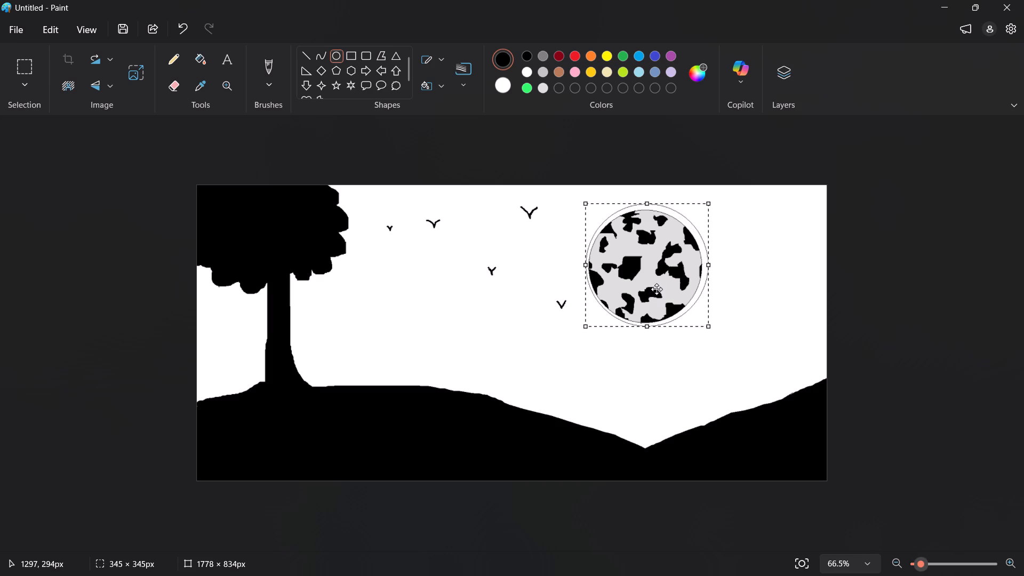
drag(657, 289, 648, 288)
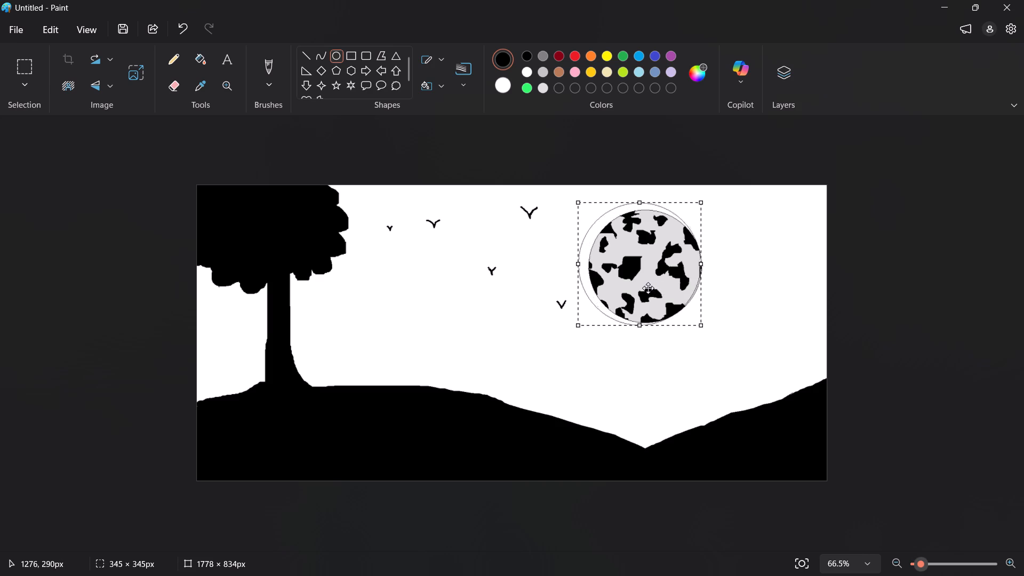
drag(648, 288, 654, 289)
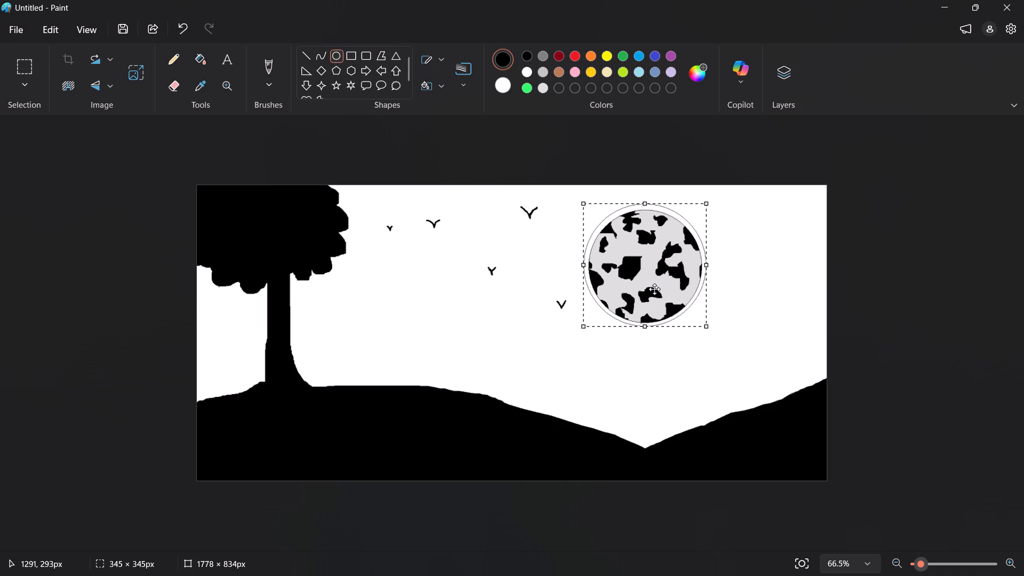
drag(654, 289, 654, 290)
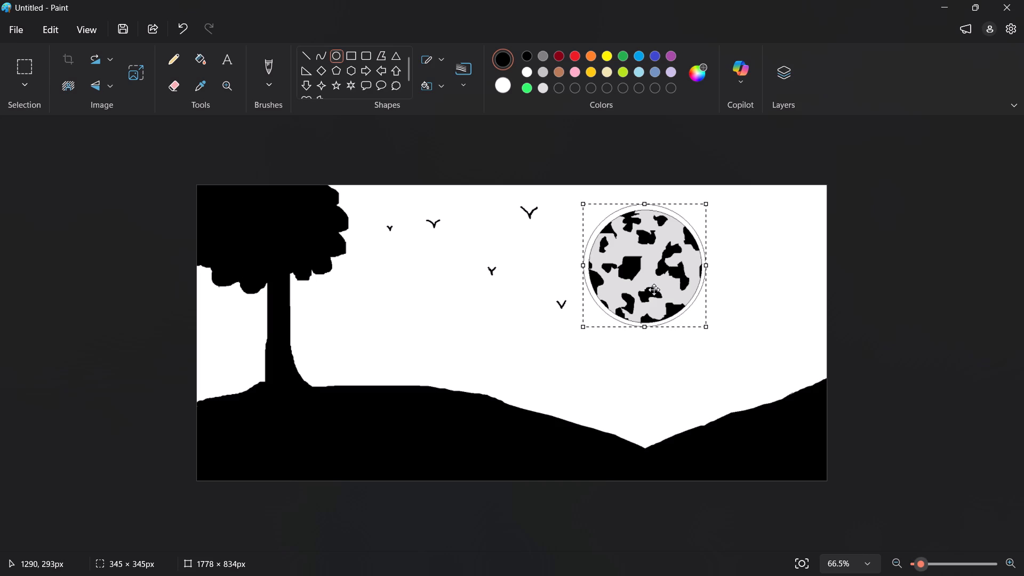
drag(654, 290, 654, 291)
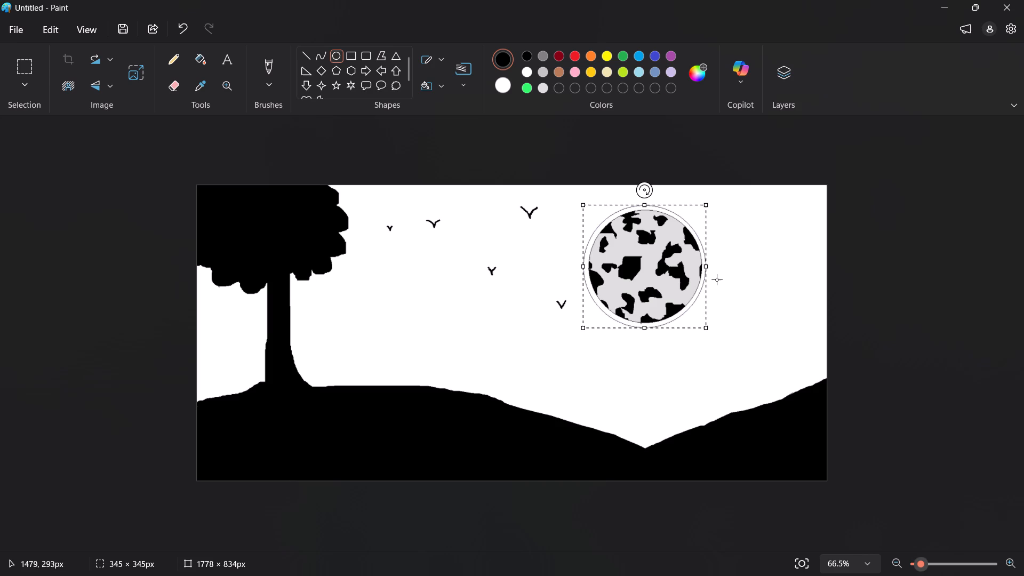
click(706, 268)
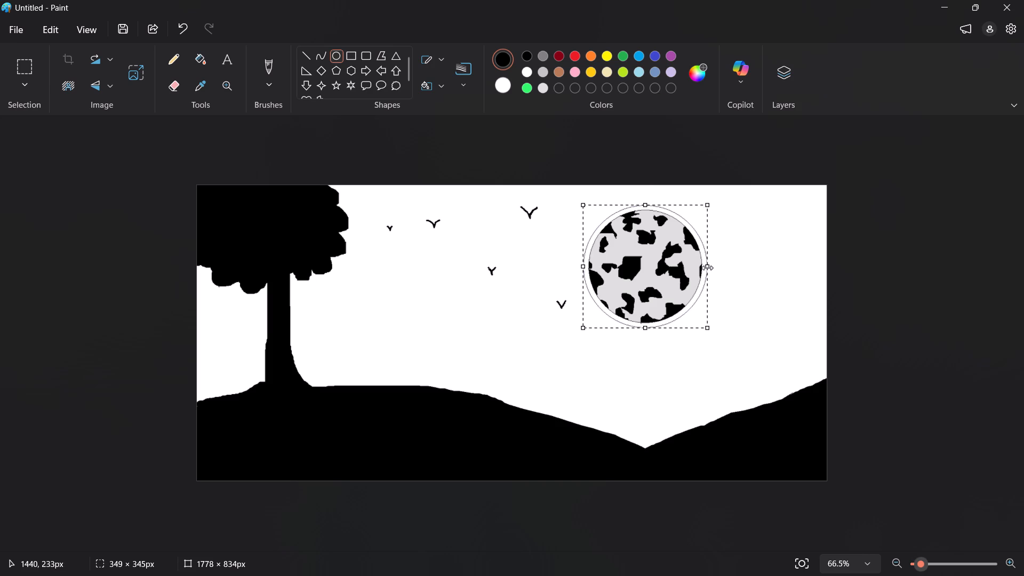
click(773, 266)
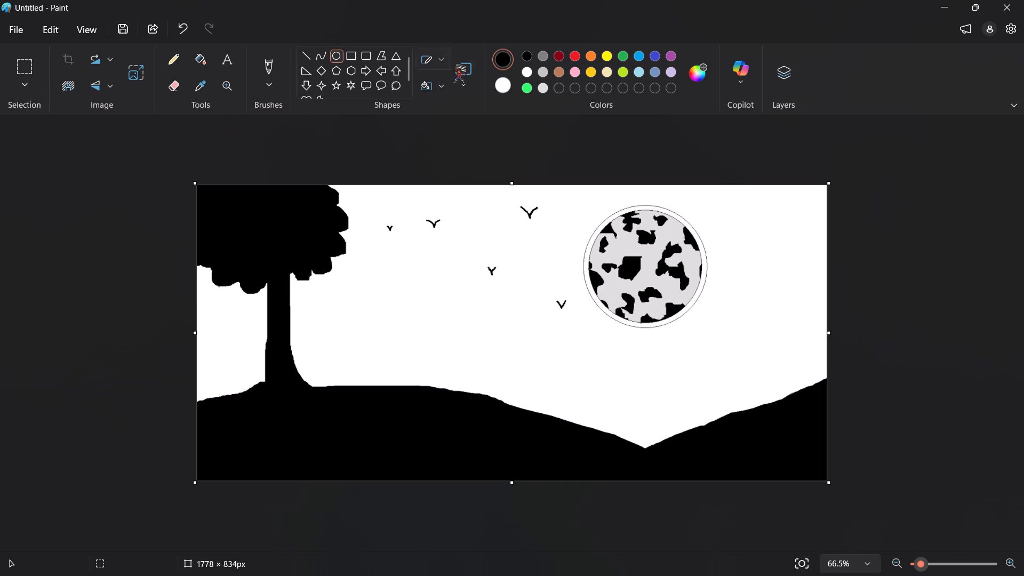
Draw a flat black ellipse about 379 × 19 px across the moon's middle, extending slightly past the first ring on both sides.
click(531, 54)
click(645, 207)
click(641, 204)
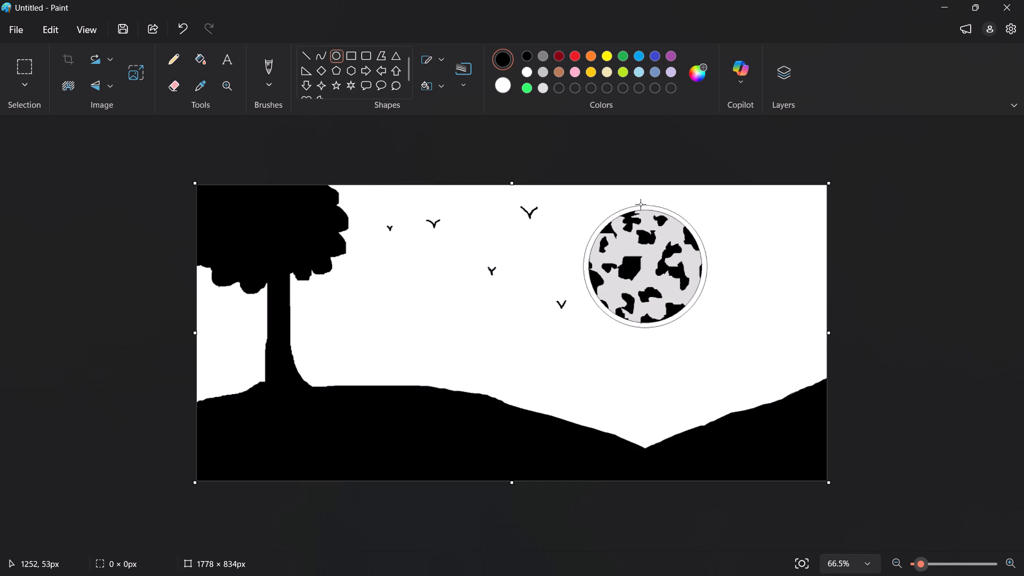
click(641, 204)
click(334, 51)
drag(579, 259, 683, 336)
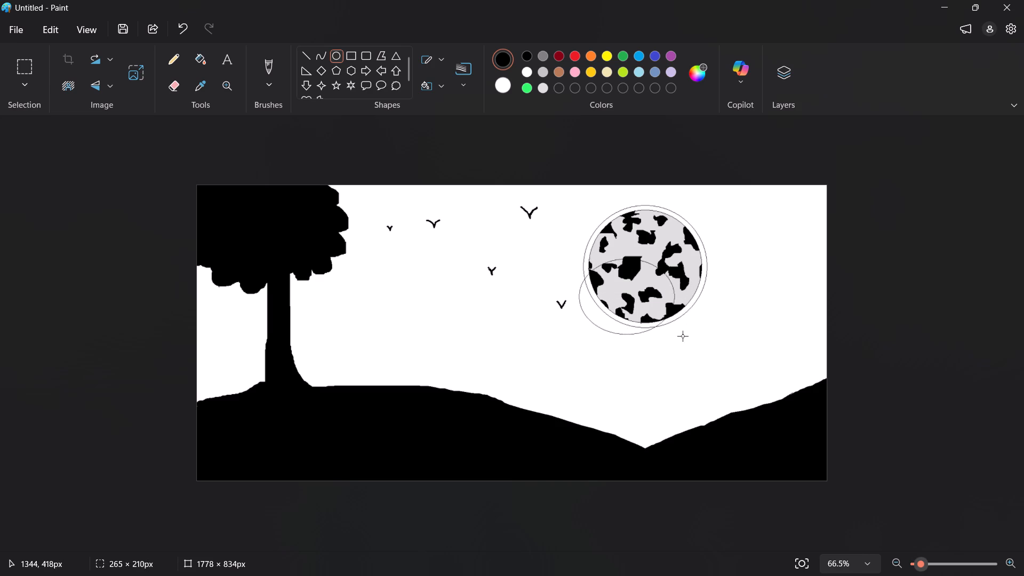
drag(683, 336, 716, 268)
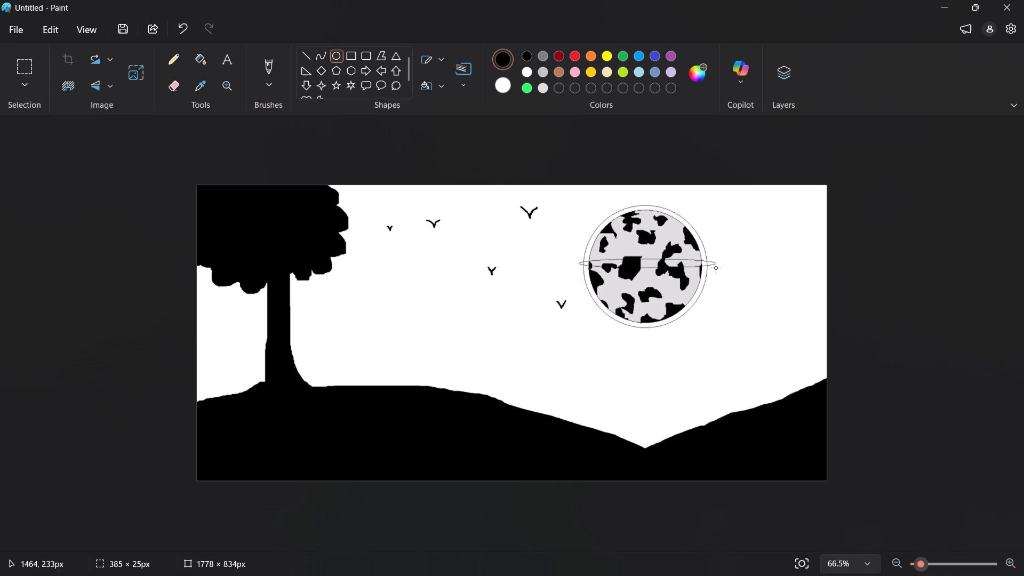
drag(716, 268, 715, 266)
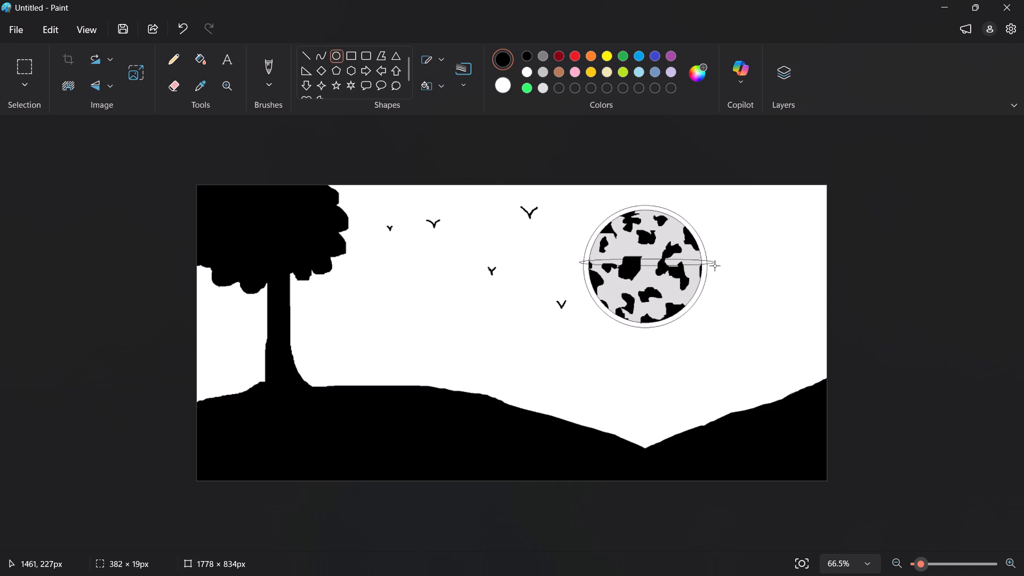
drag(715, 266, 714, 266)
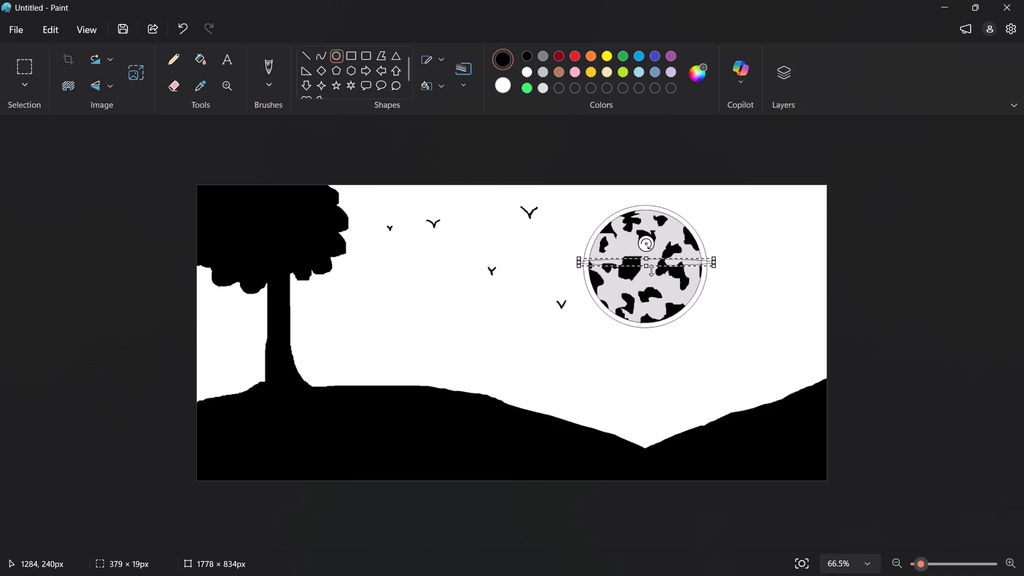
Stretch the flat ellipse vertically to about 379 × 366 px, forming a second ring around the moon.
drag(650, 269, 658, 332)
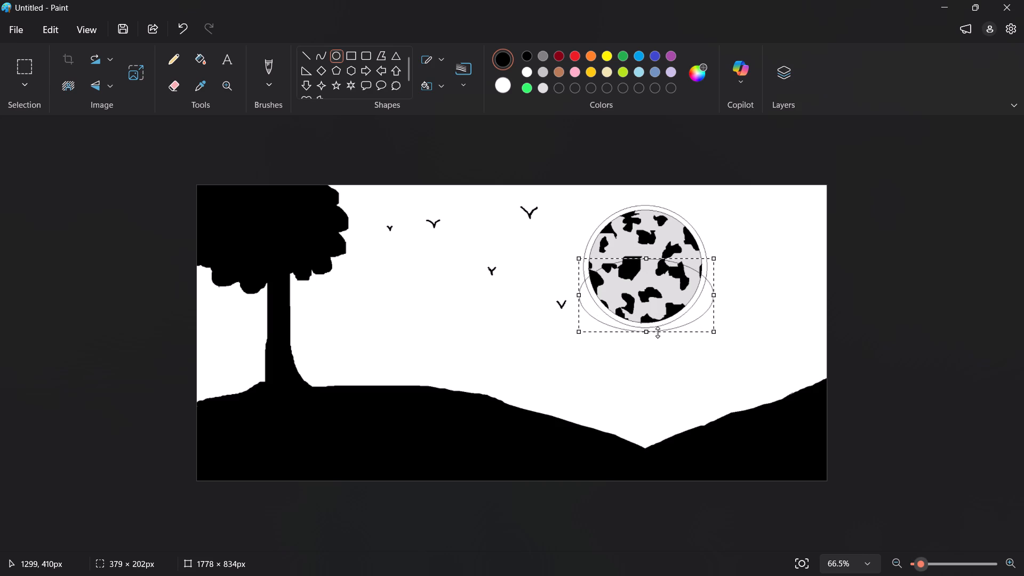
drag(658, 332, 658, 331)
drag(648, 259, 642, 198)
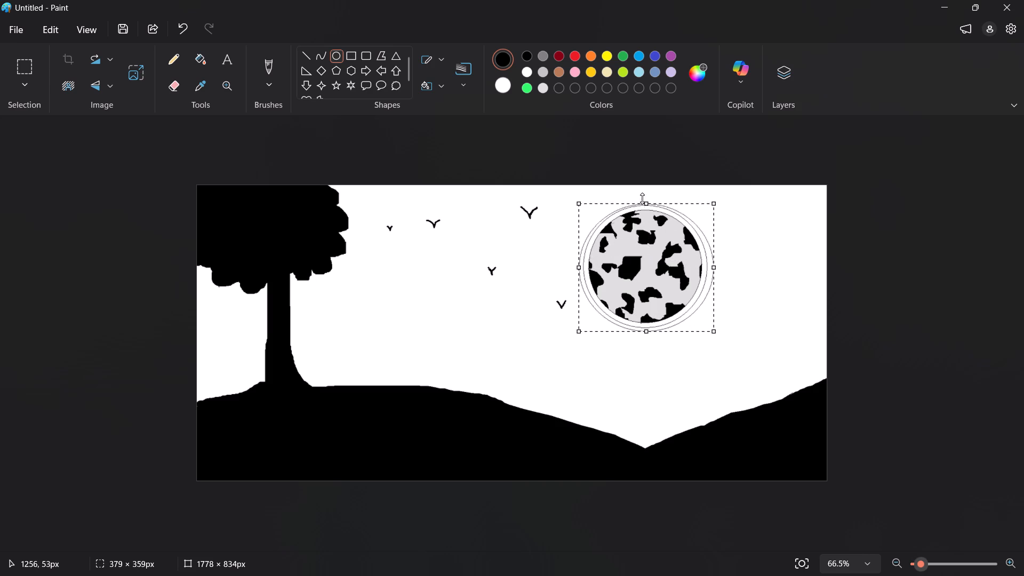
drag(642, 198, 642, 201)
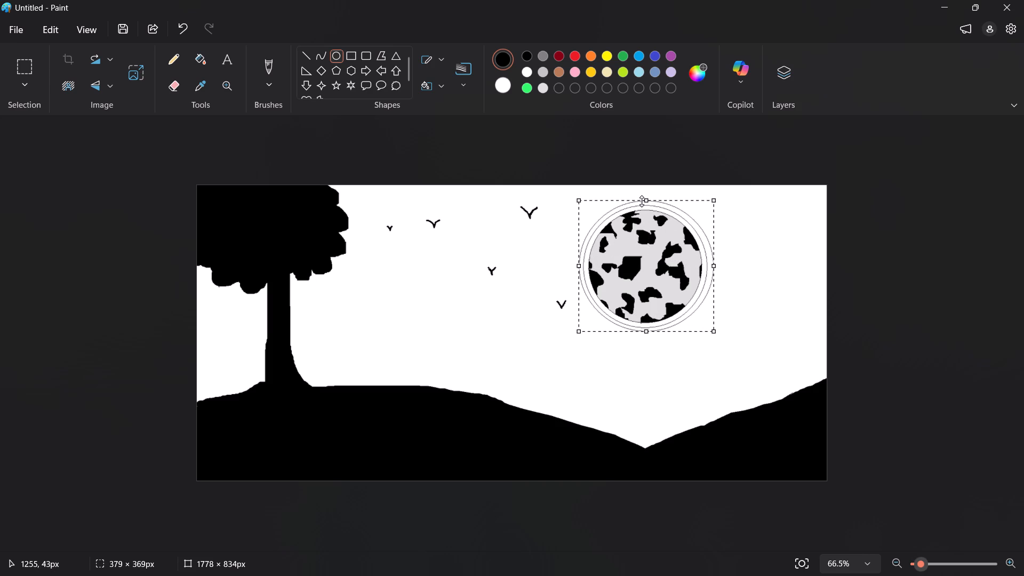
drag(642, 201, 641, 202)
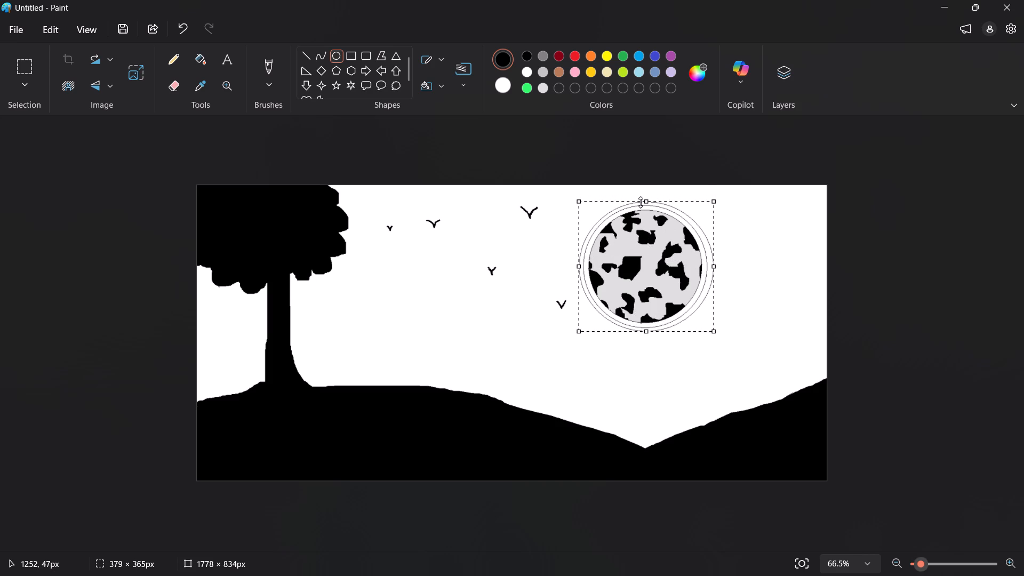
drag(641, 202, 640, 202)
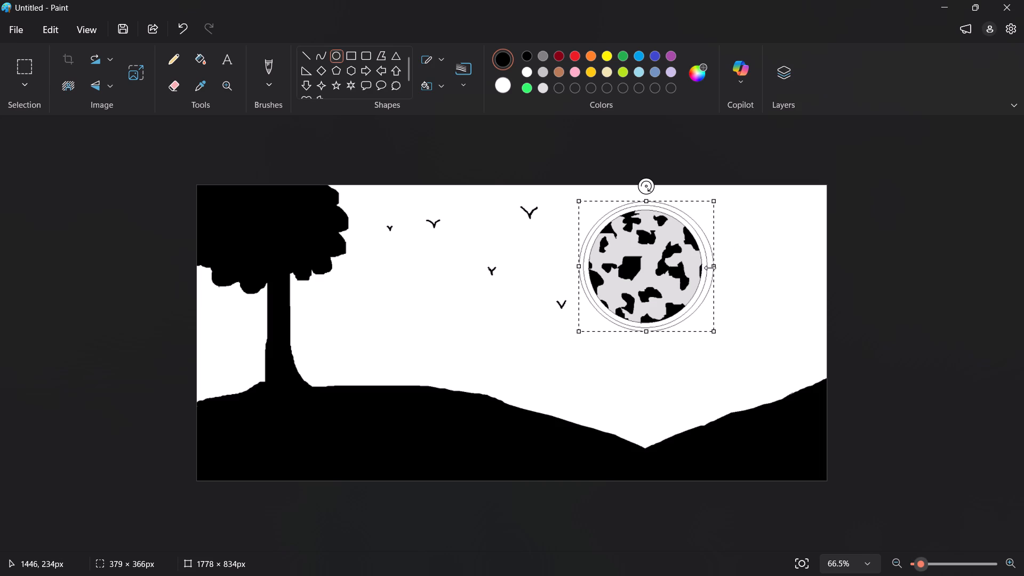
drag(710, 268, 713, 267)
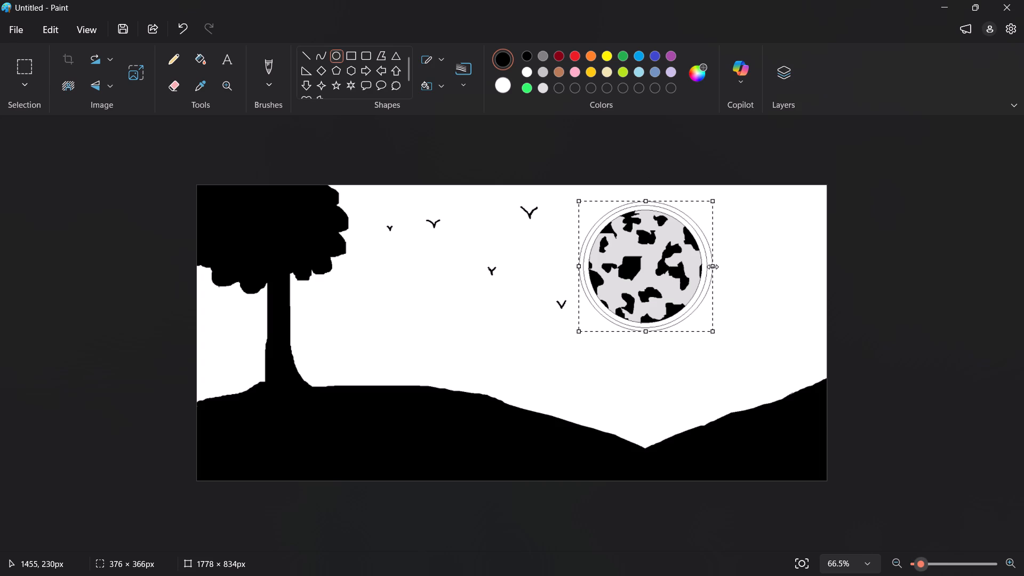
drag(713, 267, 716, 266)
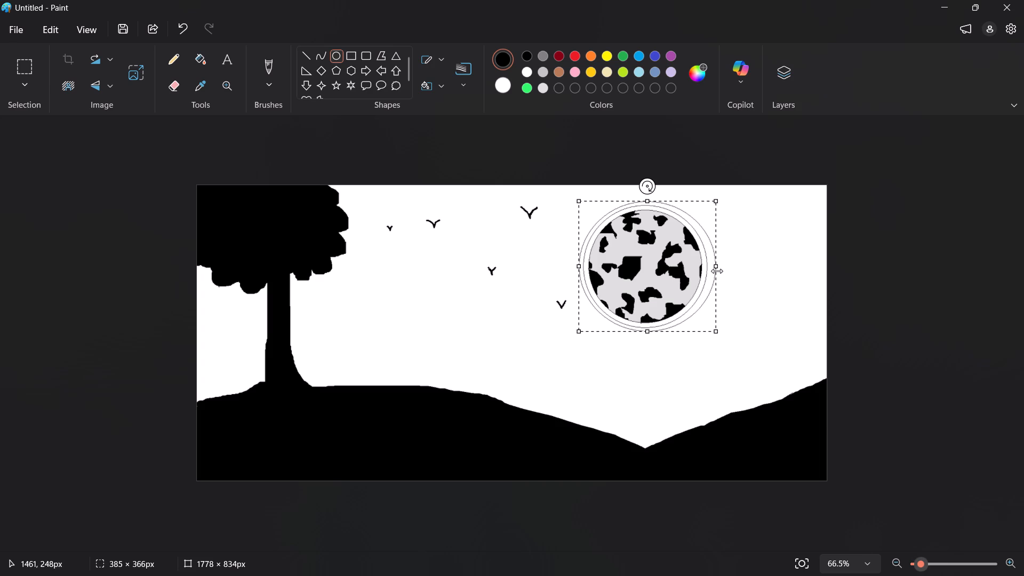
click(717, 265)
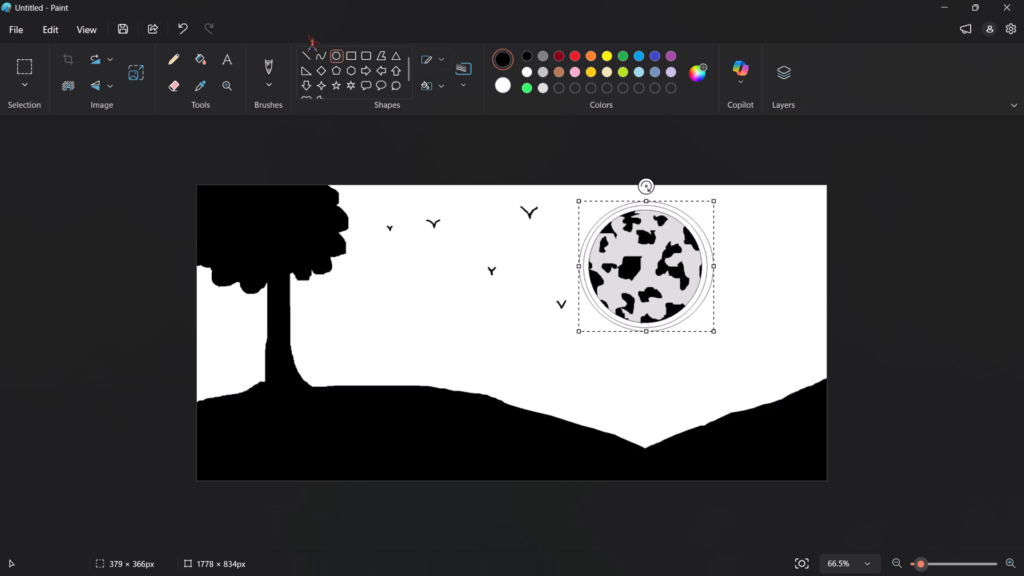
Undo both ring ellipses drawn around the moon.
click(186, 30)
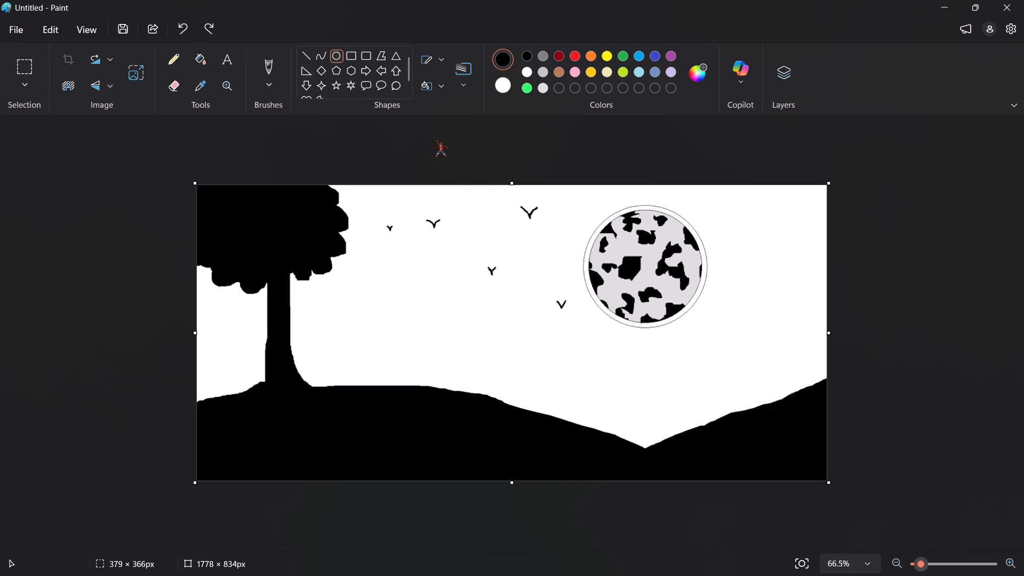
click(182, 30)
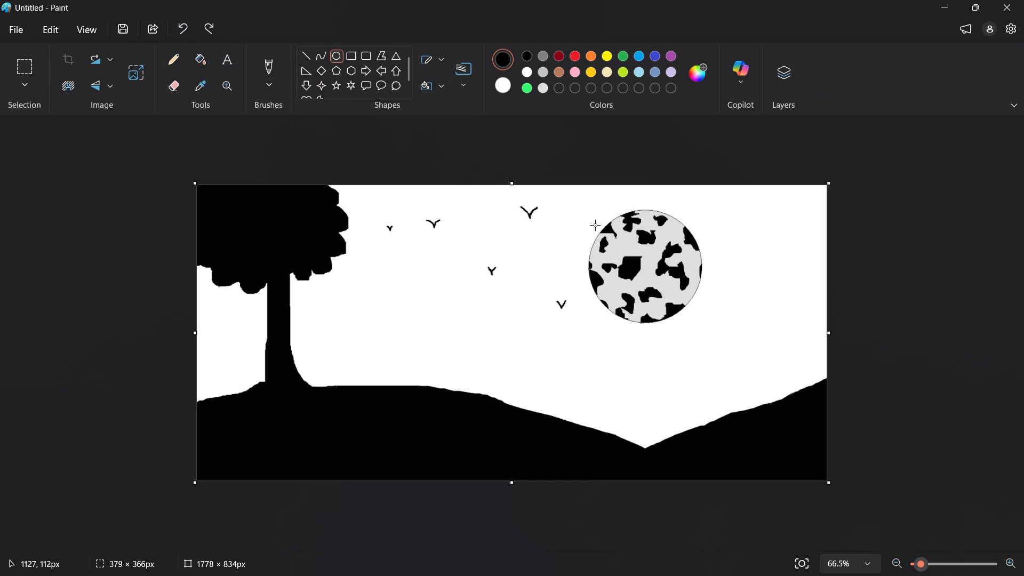
Draw a black ellipse across the moon and stretch it to about 429 × 420 px, forming a ring around the moon.
drag(580, 257, 727, 271)
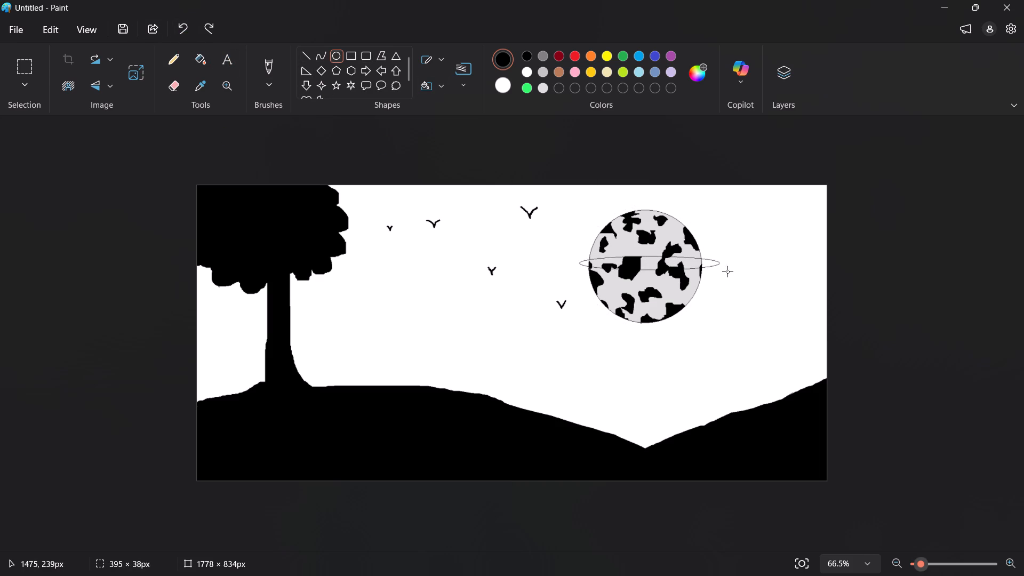
drag(727, 271, 732, 271)
drag(657, 269, 649, 280)
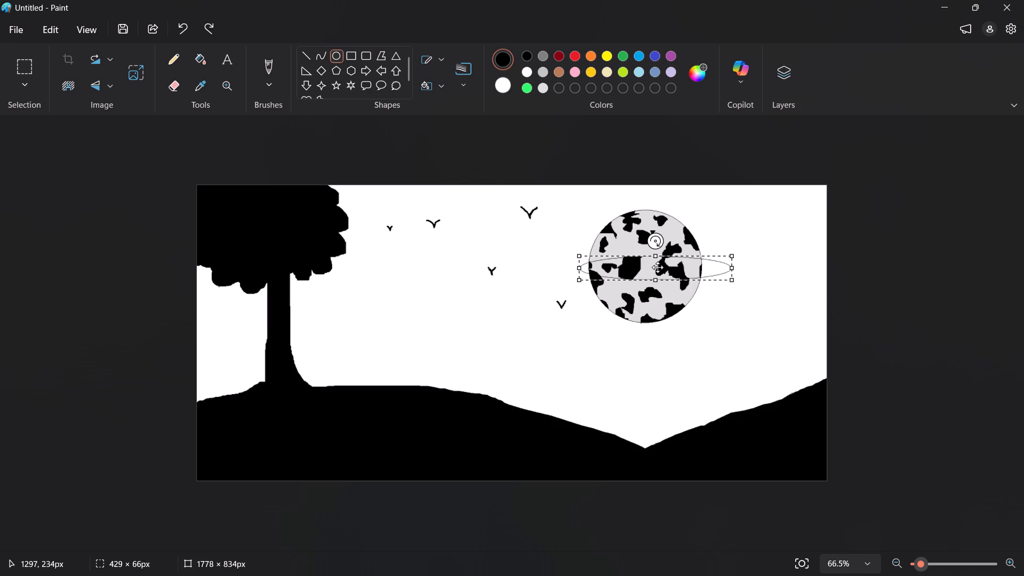
drag(658, 267, 650, 232)
drag(658, 254, 647, 254)
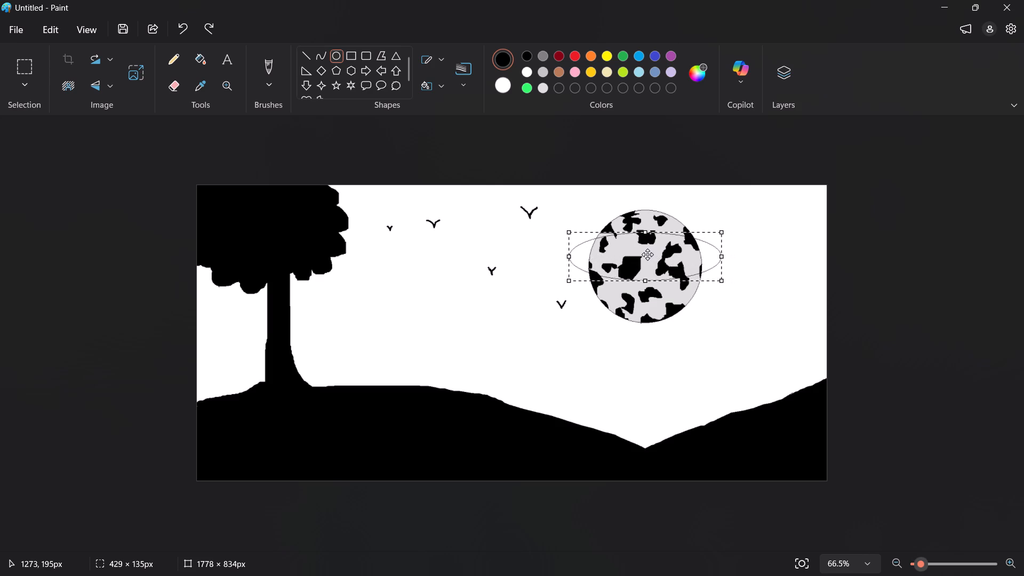
drag(647, 254, 646, 255)
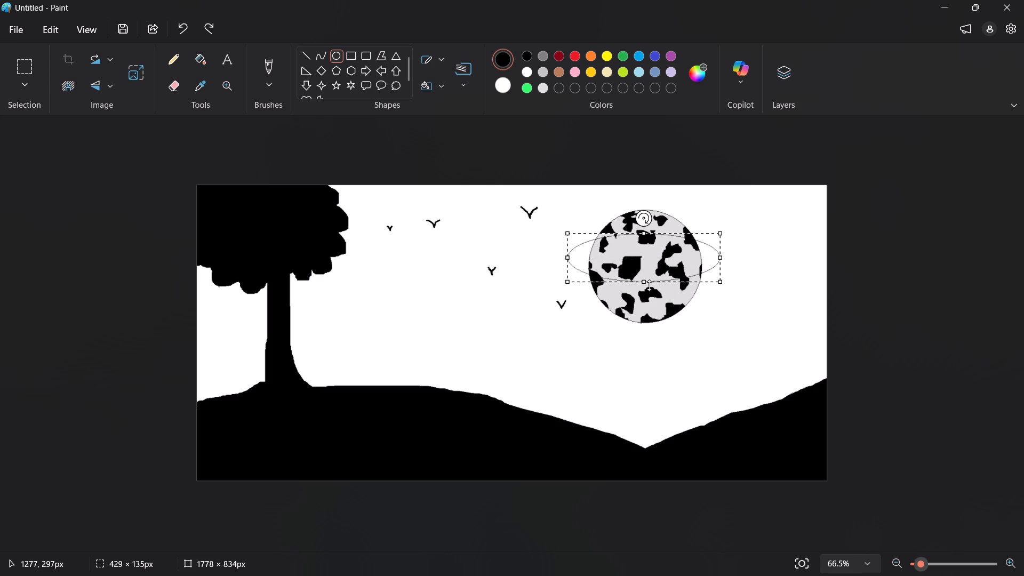
drag(642, 283, 649, 341)
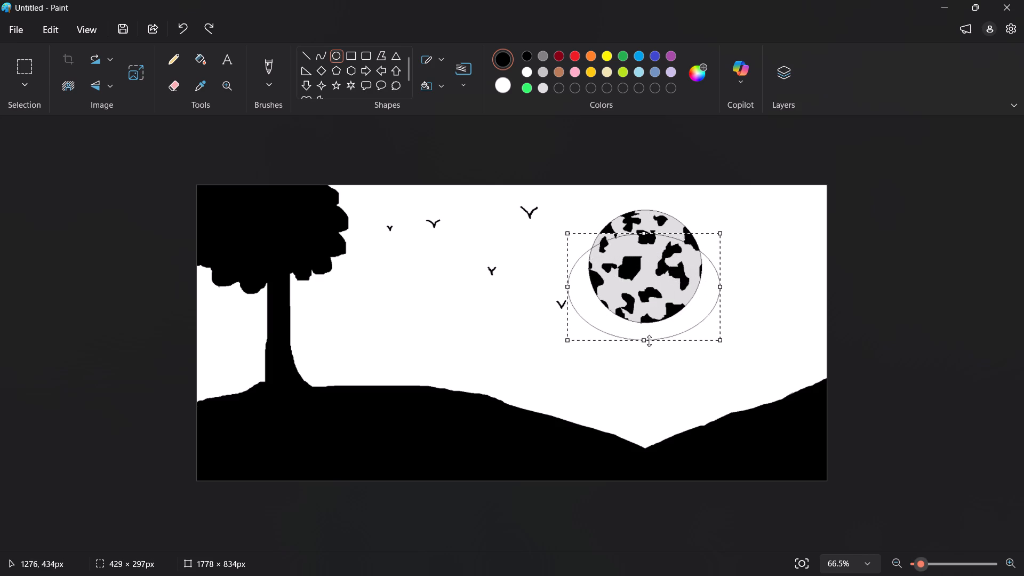
drag(649, 341, 649, 323)
drag(646, 324, 647, 340)
drag(644, 236, 646, 191)
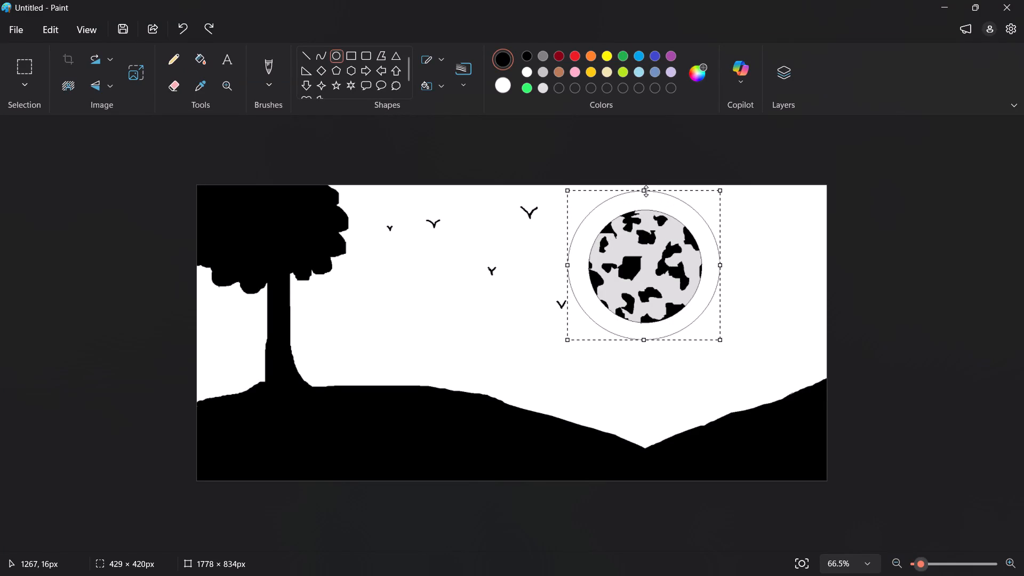
drag(646, 191, 646, 191)
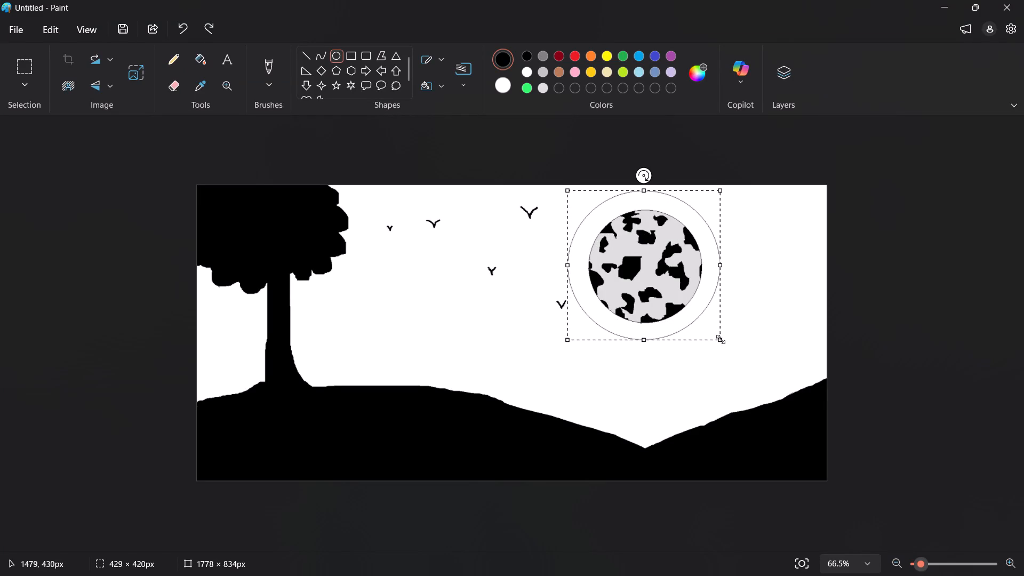
Shrink the ring to about 395 × 396 px so it sits evenly centred around the moon.
drag(721, 342, 715, 333)
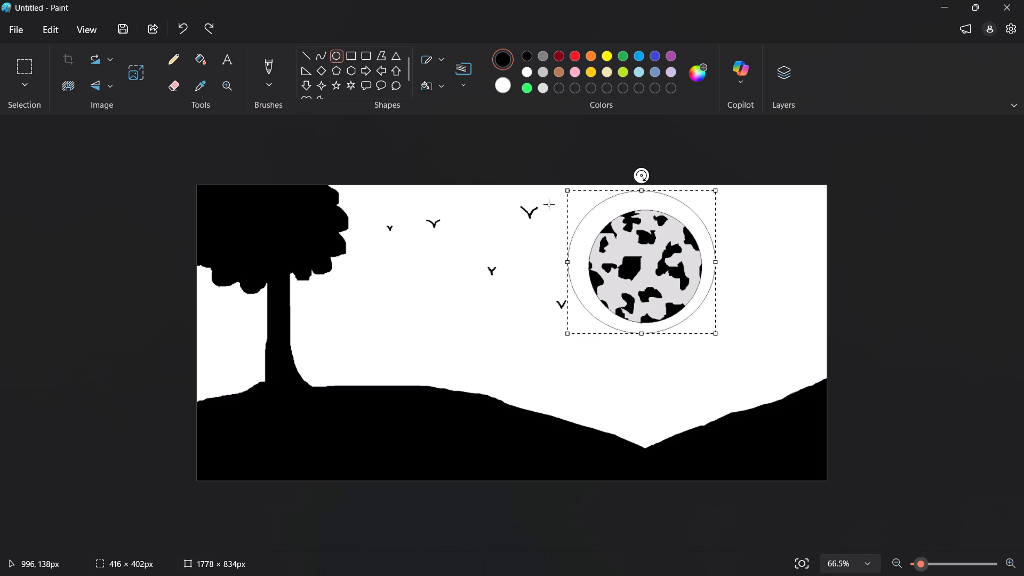
drag(562, 187, 588, 198)
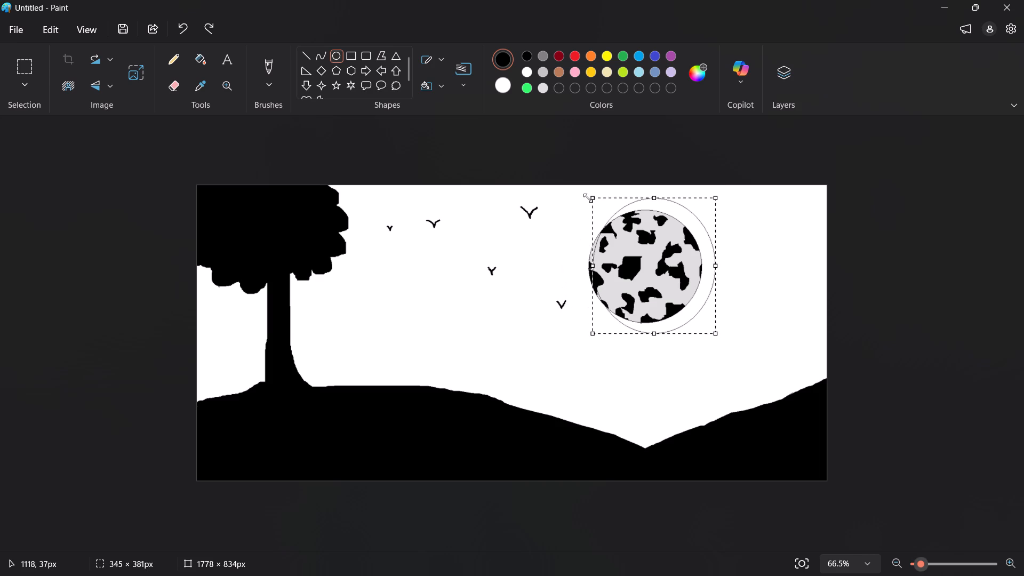
drag(588, 198, 574, 199)
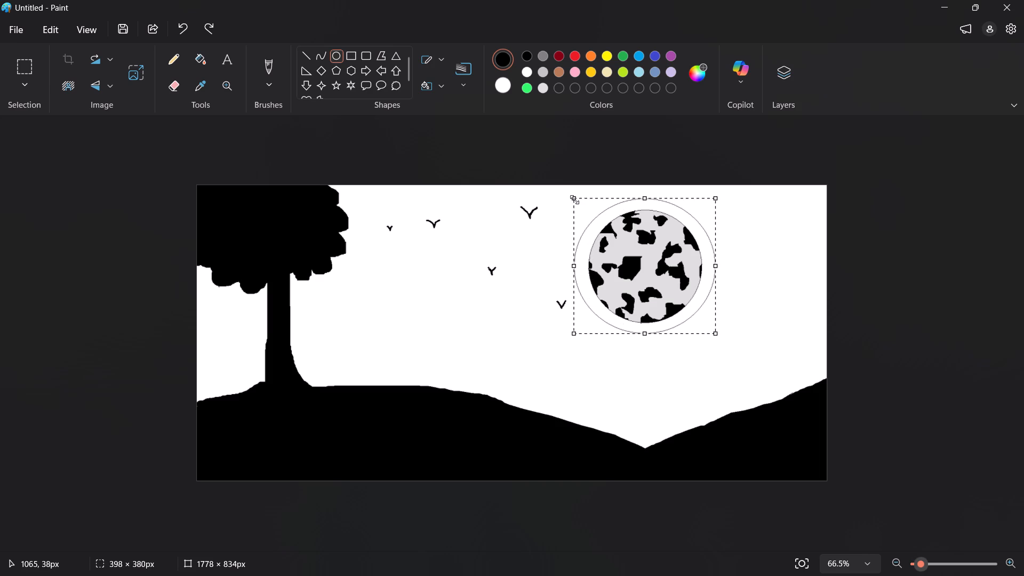
drag(574, 199, 575, 202)
click(649, 335)
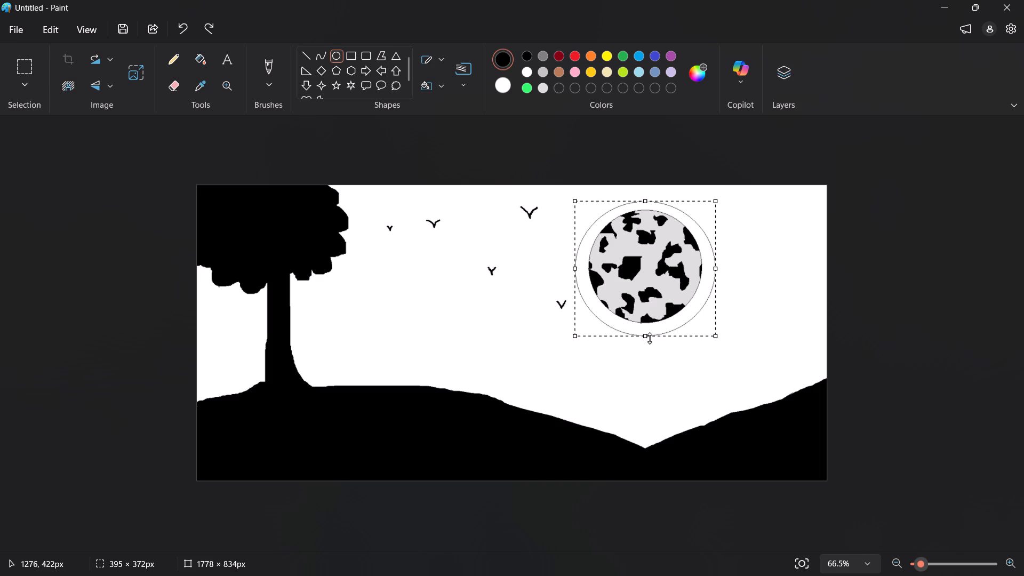
drag(646, 205, 642, 195)
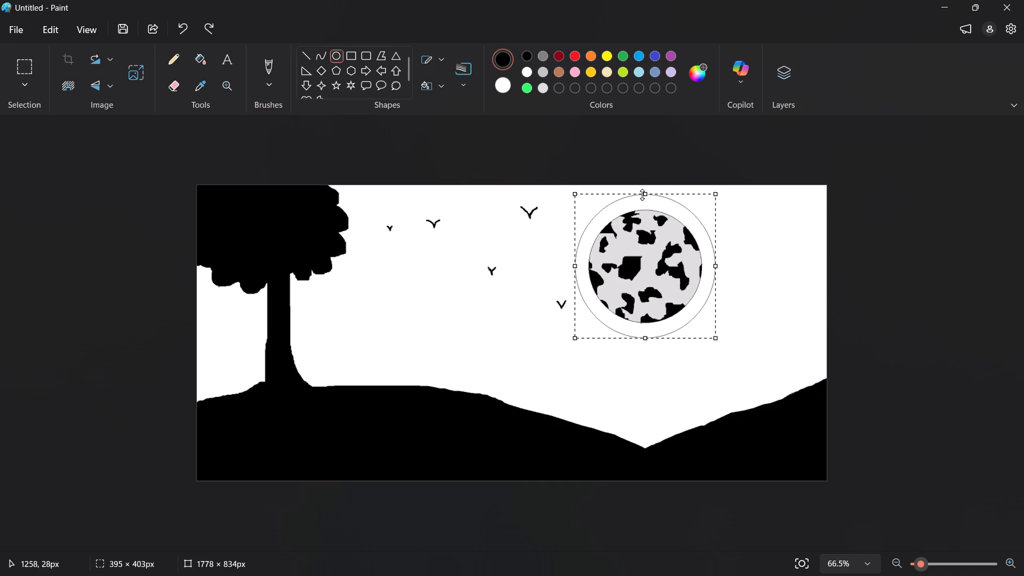
drag(642, 195, 642, 198)
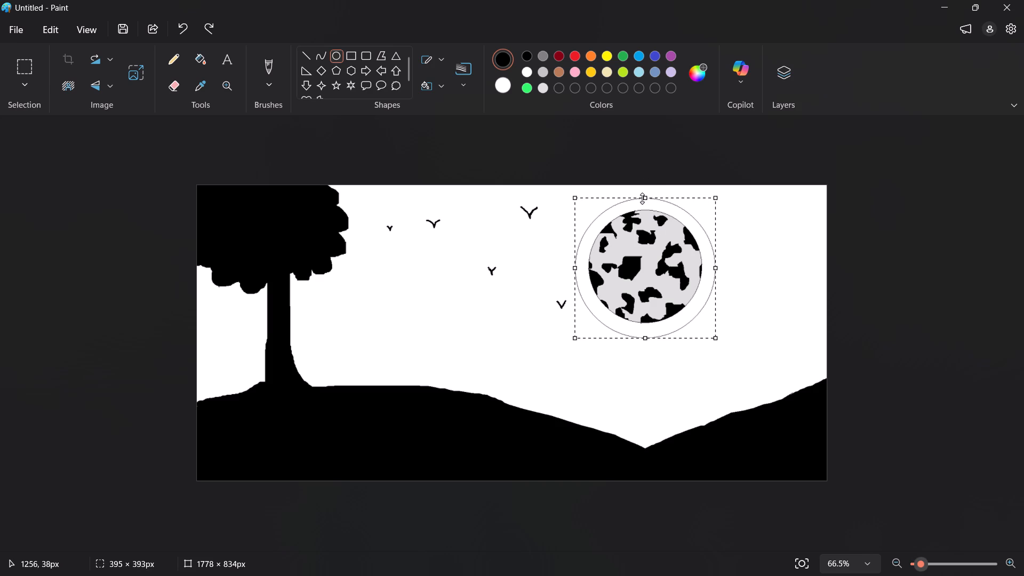
drag(642, 198, 642, 198)
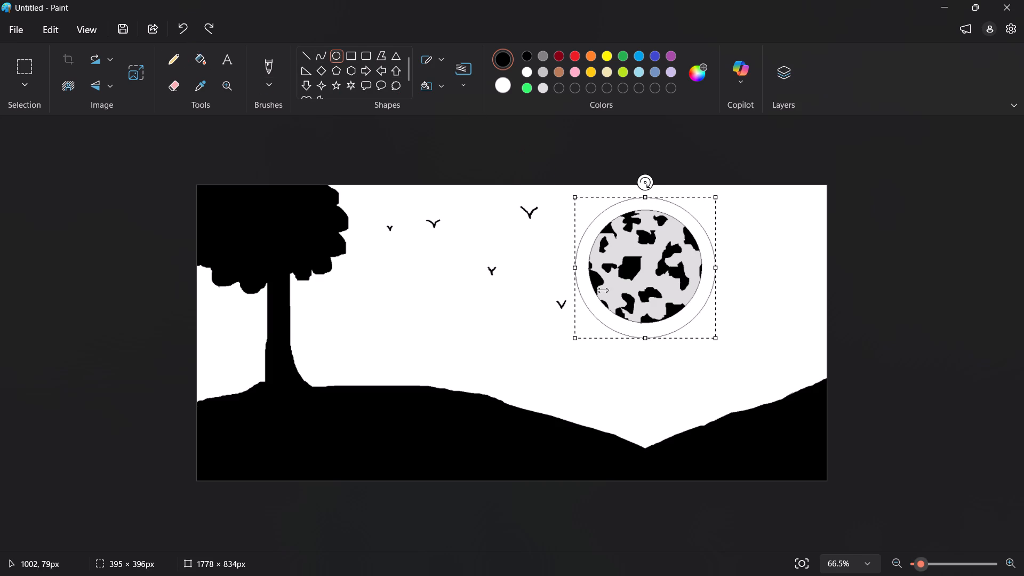
click(797, 310)
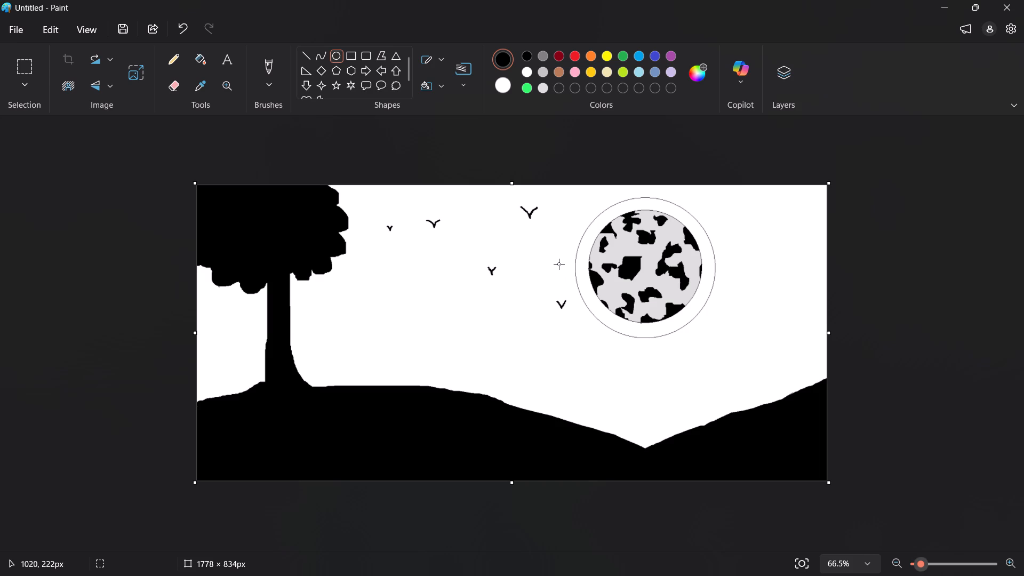
Draw a second ellipse ring outside the first, sized about 503 × 502 px and centred on the moon.
drag(559, 265, 737, 278)
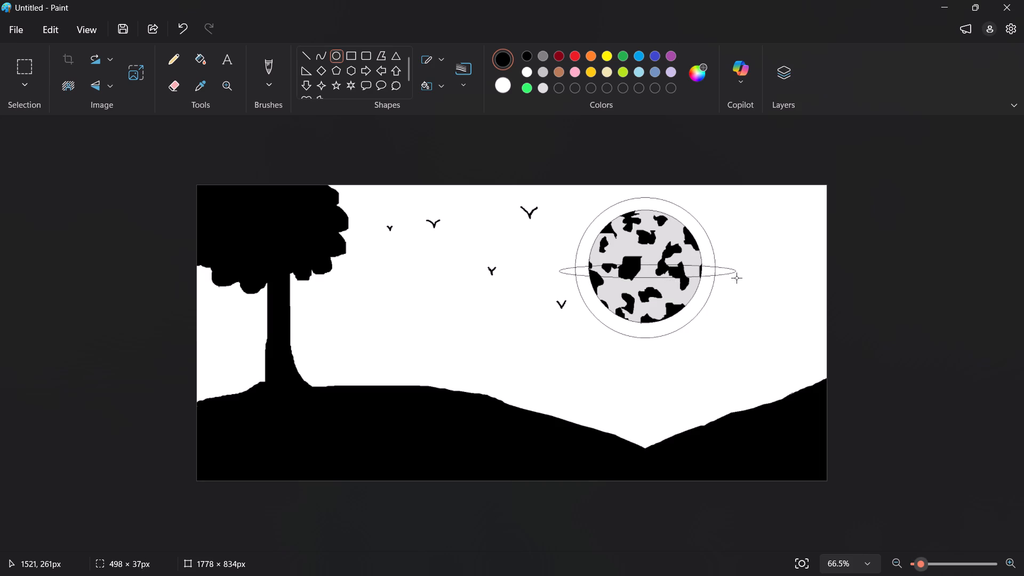
drag(737, 278, 738, 278)
drag(651, 276, 659, 313)
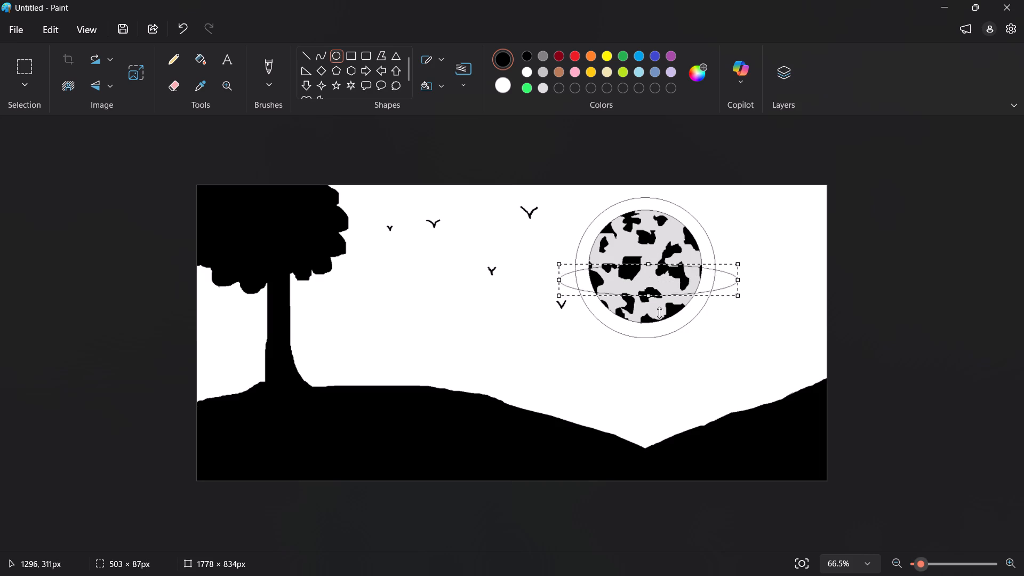
drag(659, 313, 659, 356)
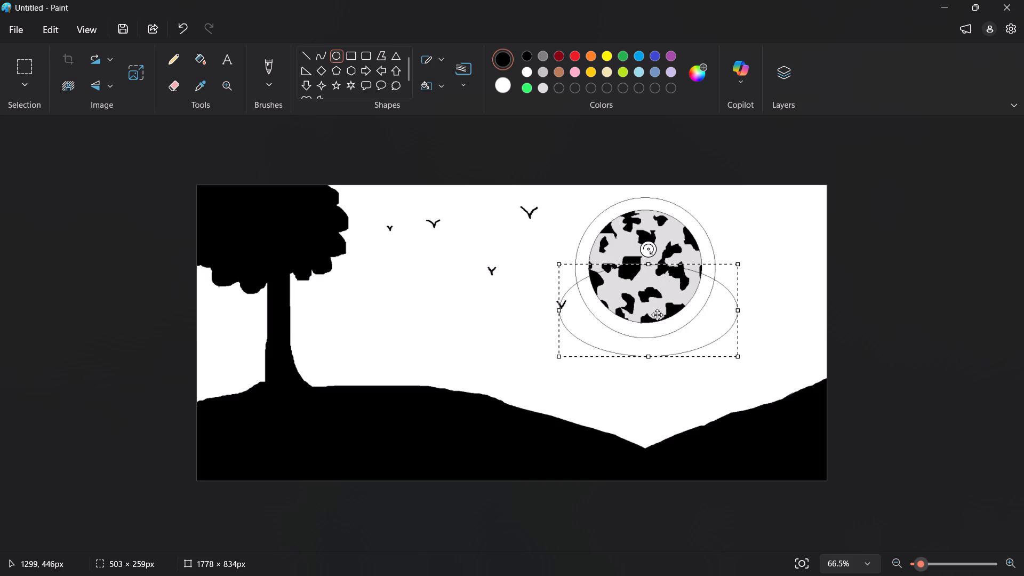
drag(652, 262, 652, 181)
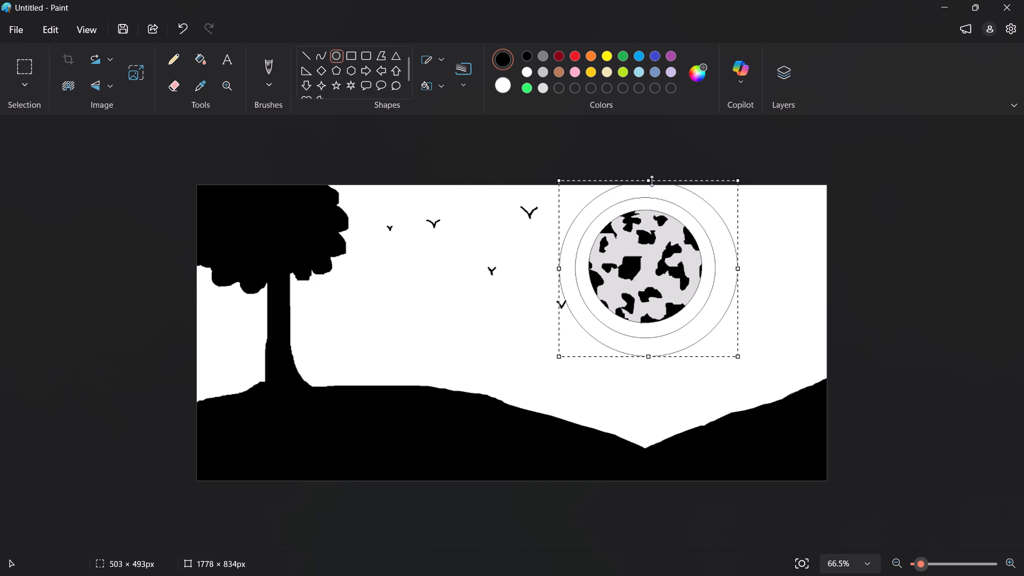
drag(652, 181, 652, 180)
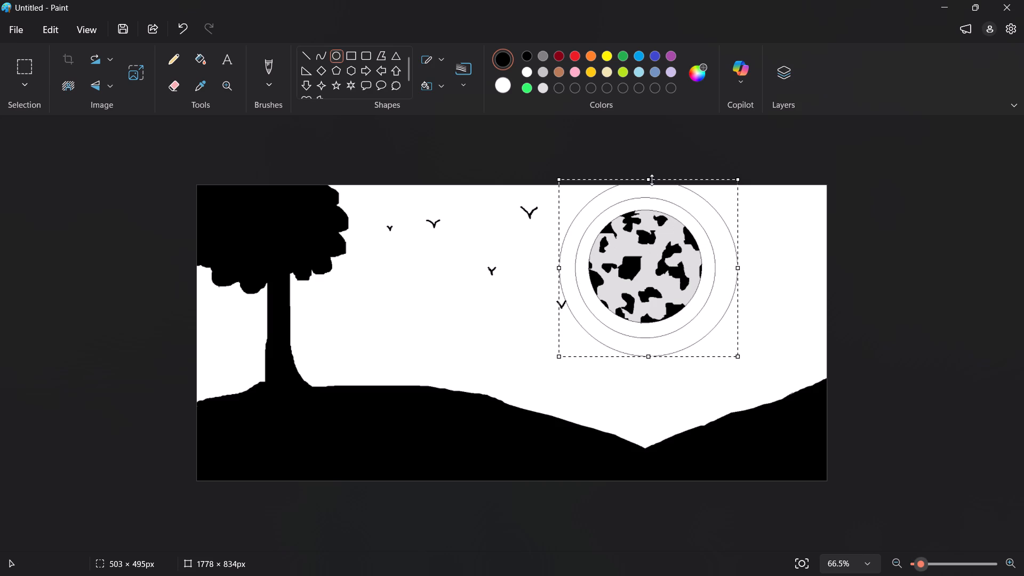
drag(652, 180, 653, 178)
click(643, 271)
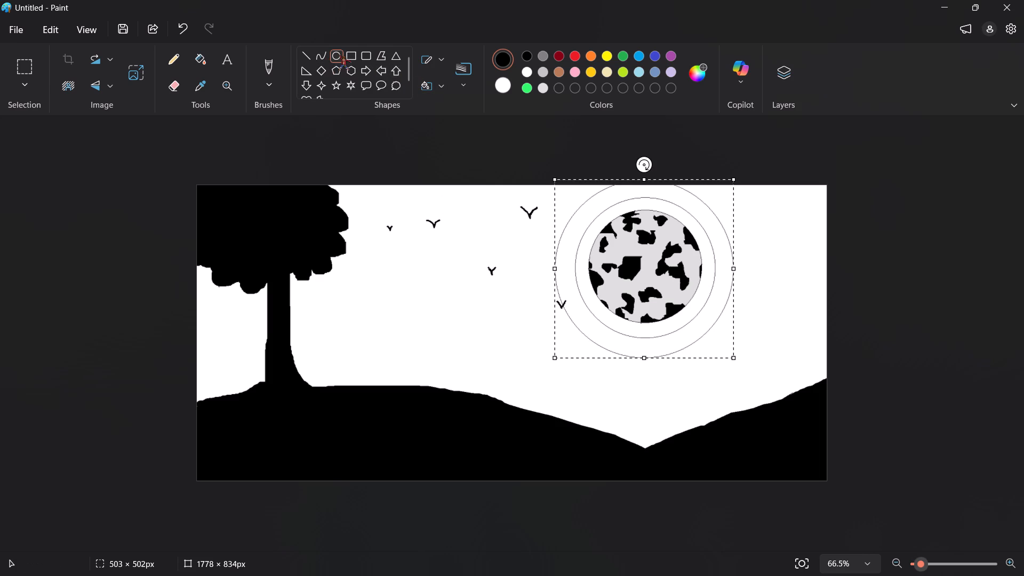
click(503, 241)
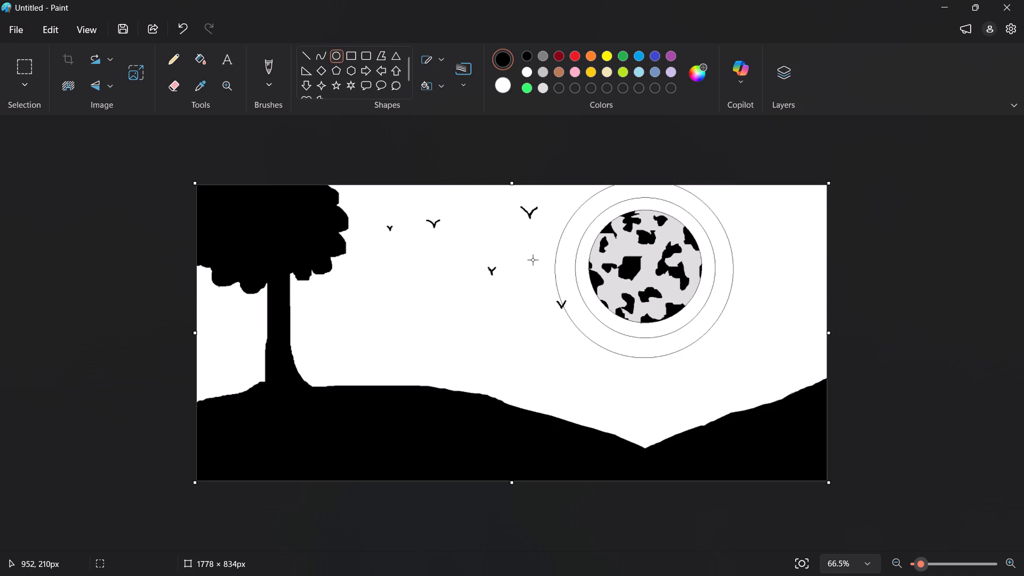
Draw a third ring around the moon, about 646 × 688 px, extending above the canvas, and undo any stray shape.
drag(531, 260, 760, 282)
drag(643, 285, 657, 382)
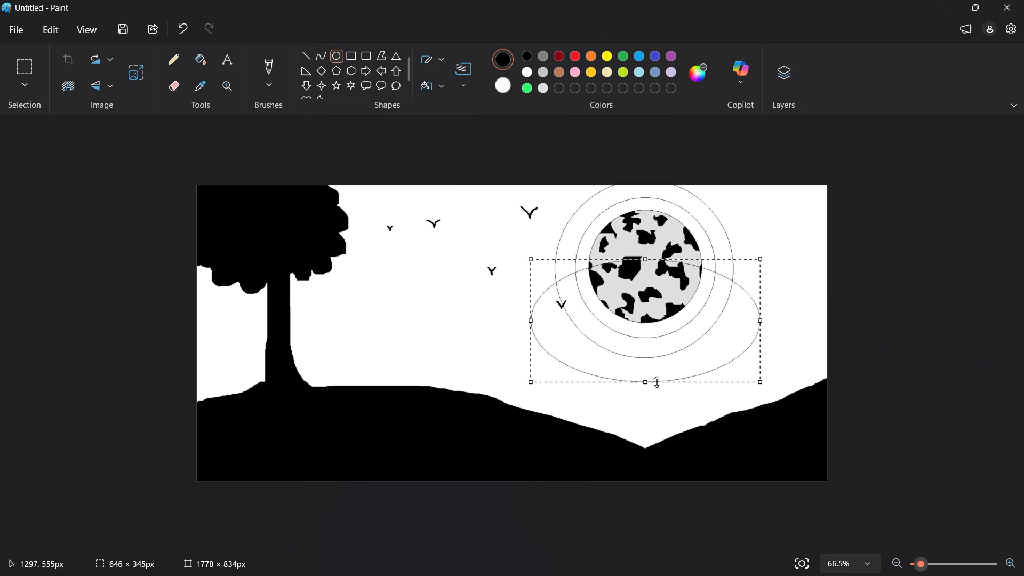
drag(657, 382, 657, 382)
click(643, 257)
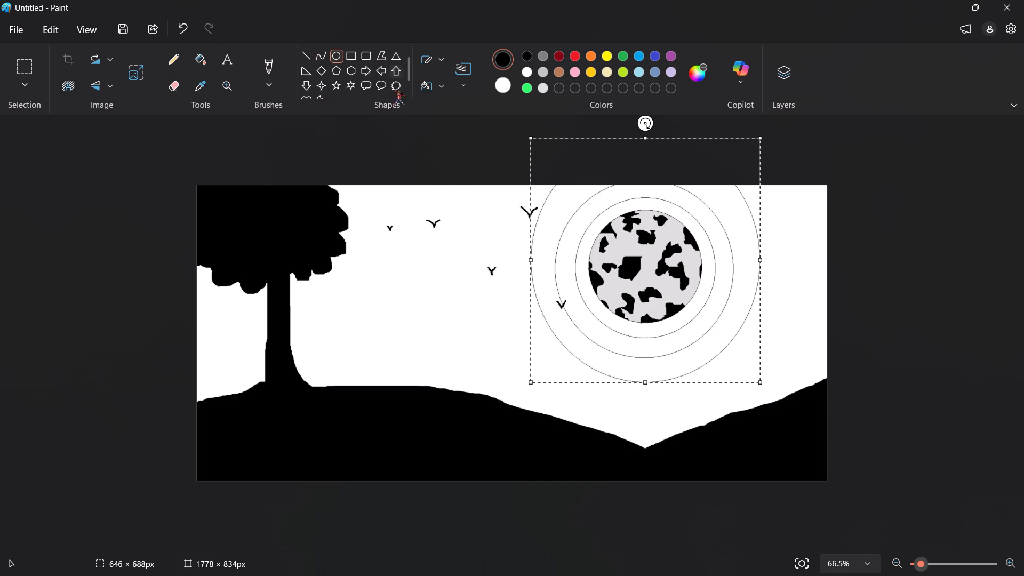
click(476, 338)
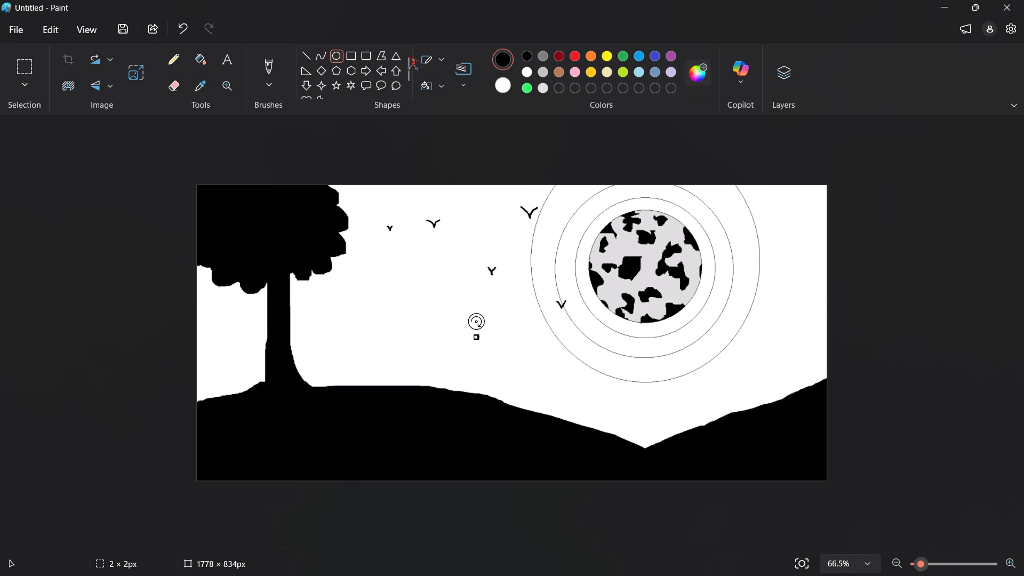
click(175, 28)
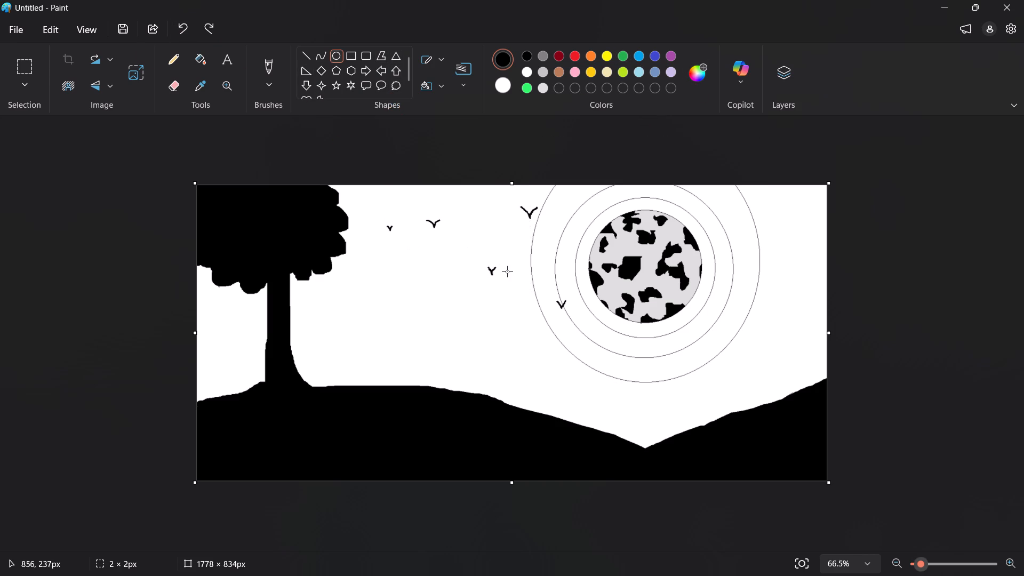
Draw a fourth ring outside the third, about 827 × 864 px, with its top extending beyond the canvas.
drag(501, 262, 793, 299)
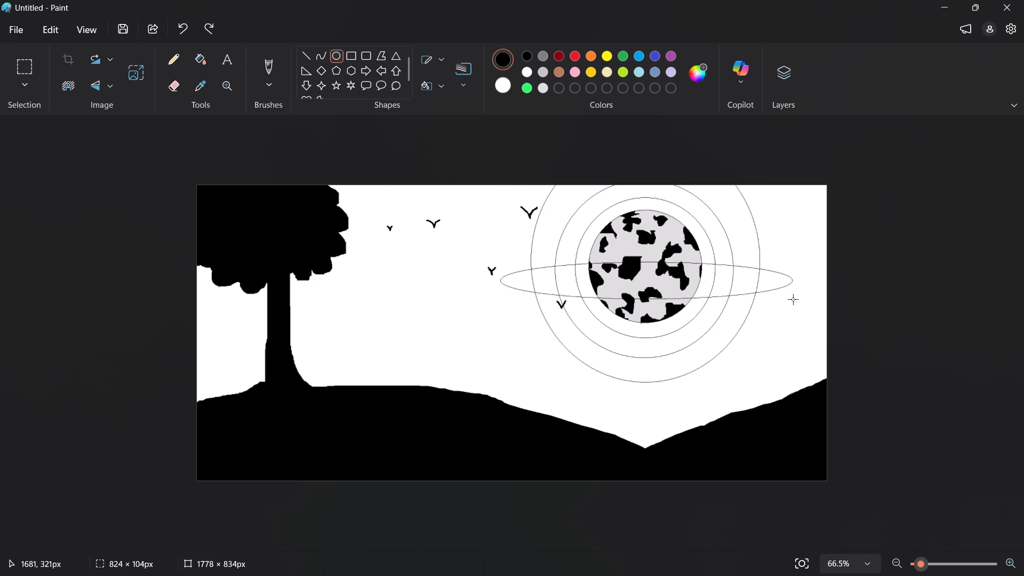
drag(793, 299, 794, 299)
drag(650, 297, 651, 331)
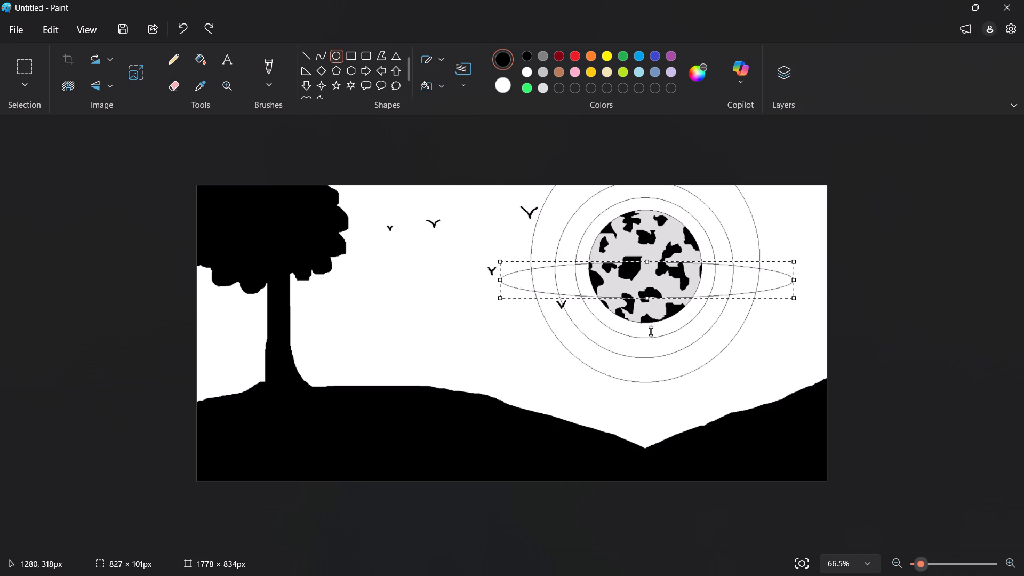
drag(651, 331, 667, 406)
drag(645, 262, 641, 107)
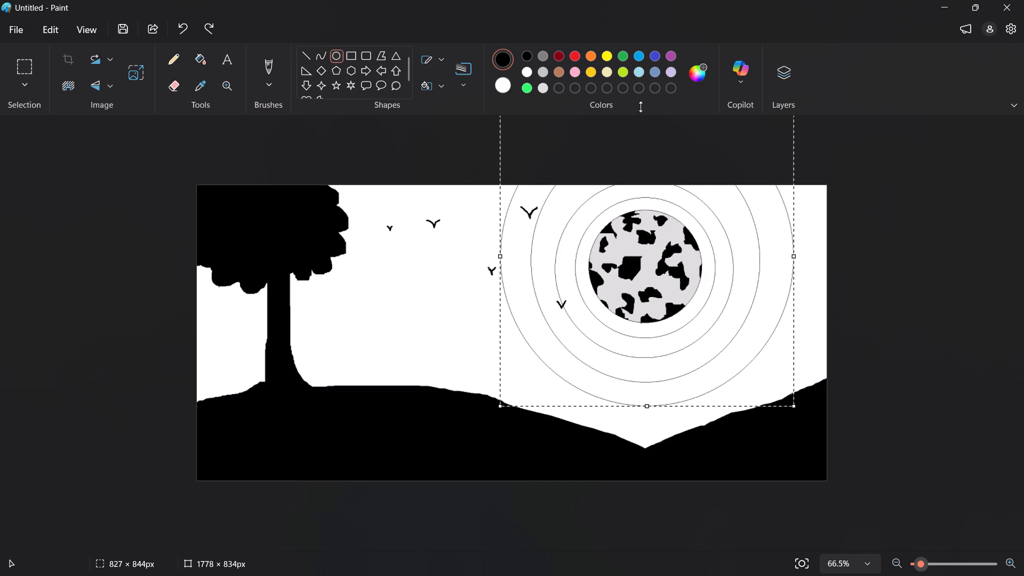
drag(641, 107, 641, 100)
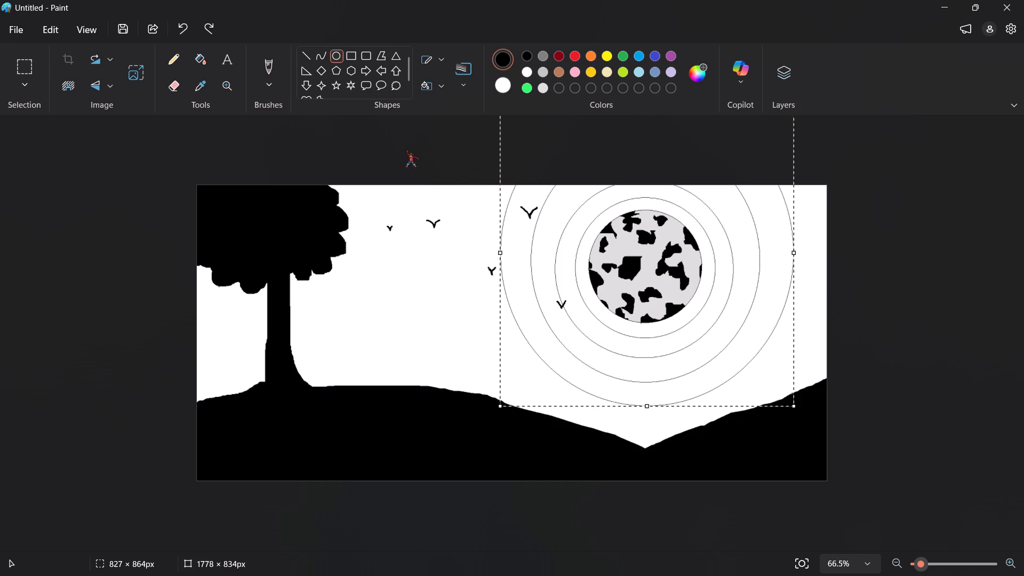
click(421, 266)
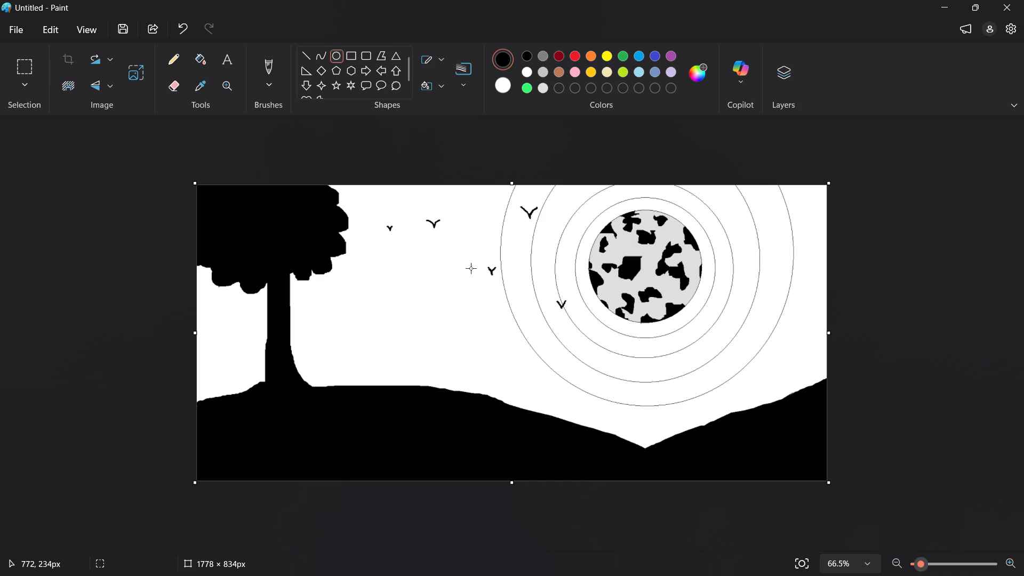
Draw a fifth ring around the moon, about 998 × 1013 px, reaching the canvas's right edge and down into the valley.
drag(471, 268, 825, 277)
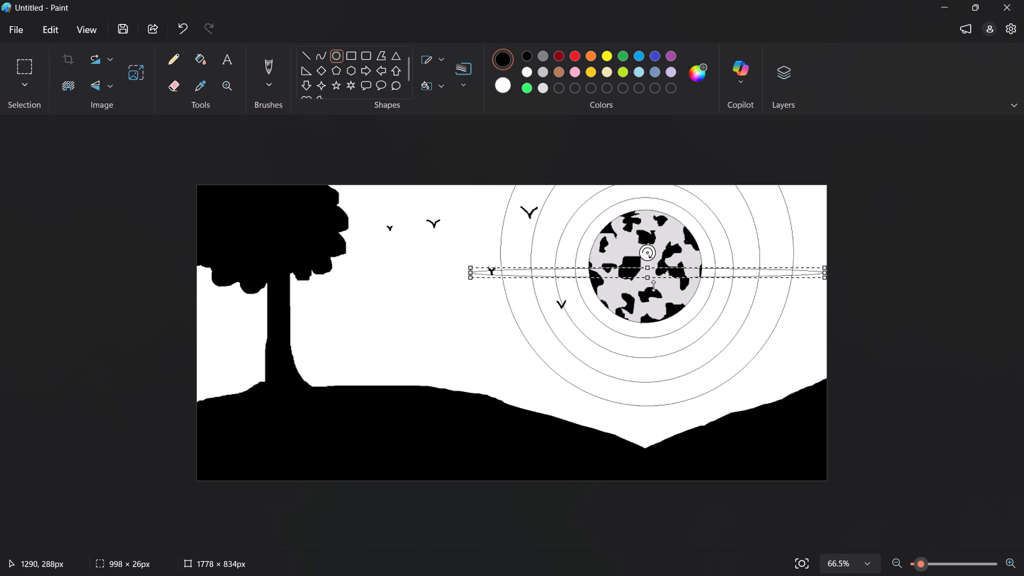
drag(647, 279, 701, 432)
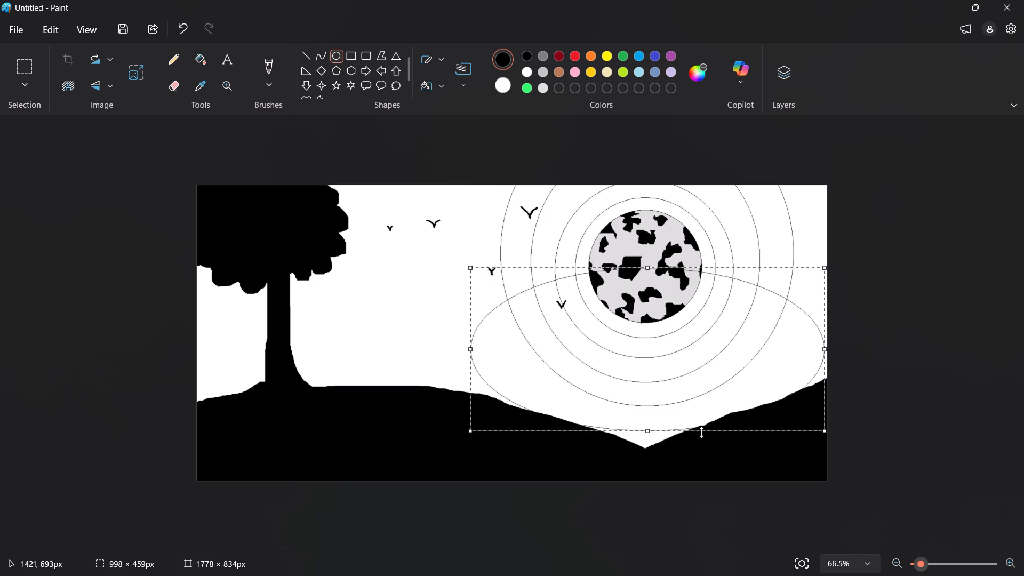
drag(701, 432, 702, 431)
drag(650, 266, 635, 105)
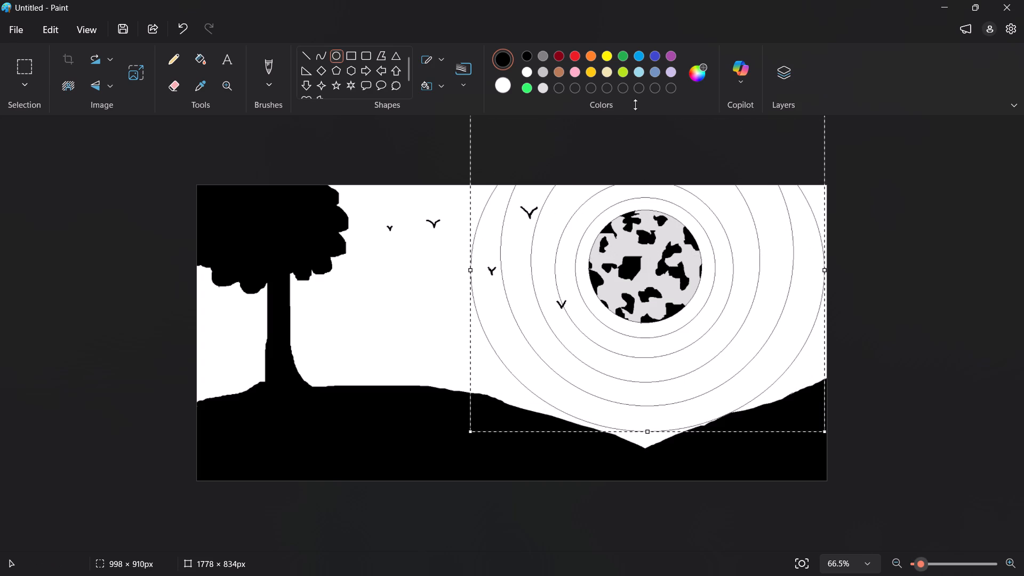
drag(635, 105, 633, 73)
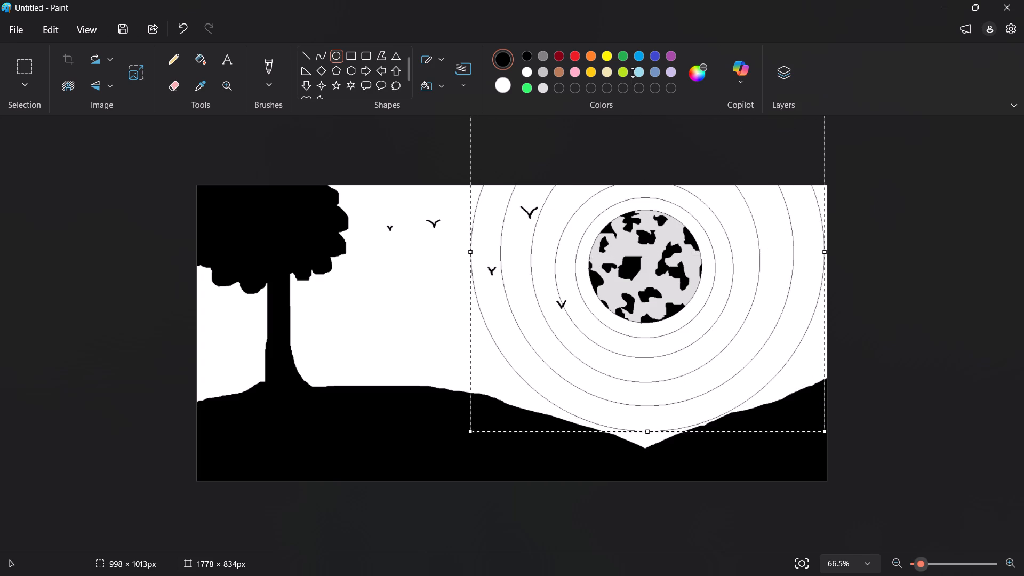
Stretch the fifth ring upward to about 998 × 1103 px, finish it, and undo any stray shape.
drag(633, 73, 631, 67)
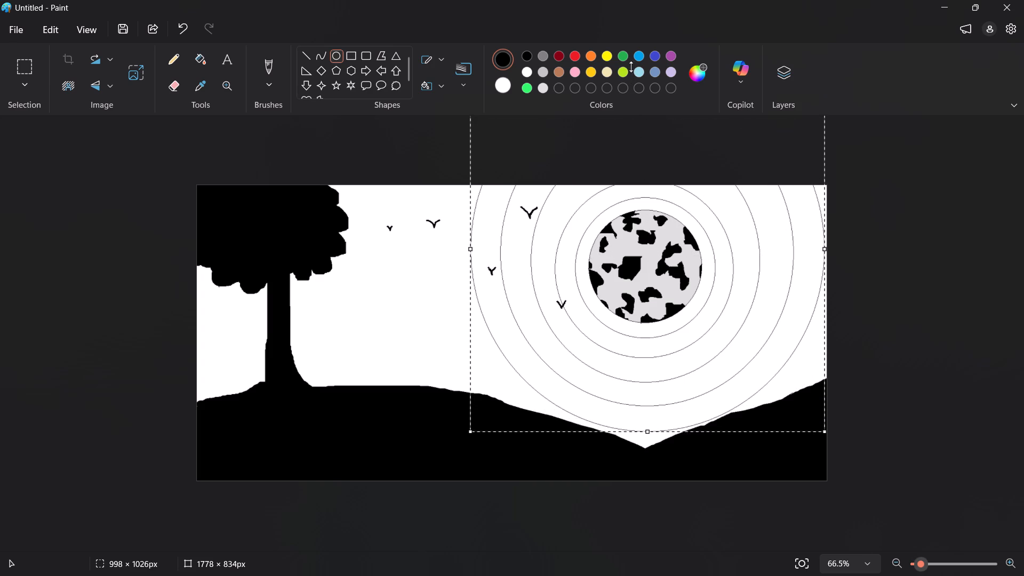
drag(631, 67, 628, 41)
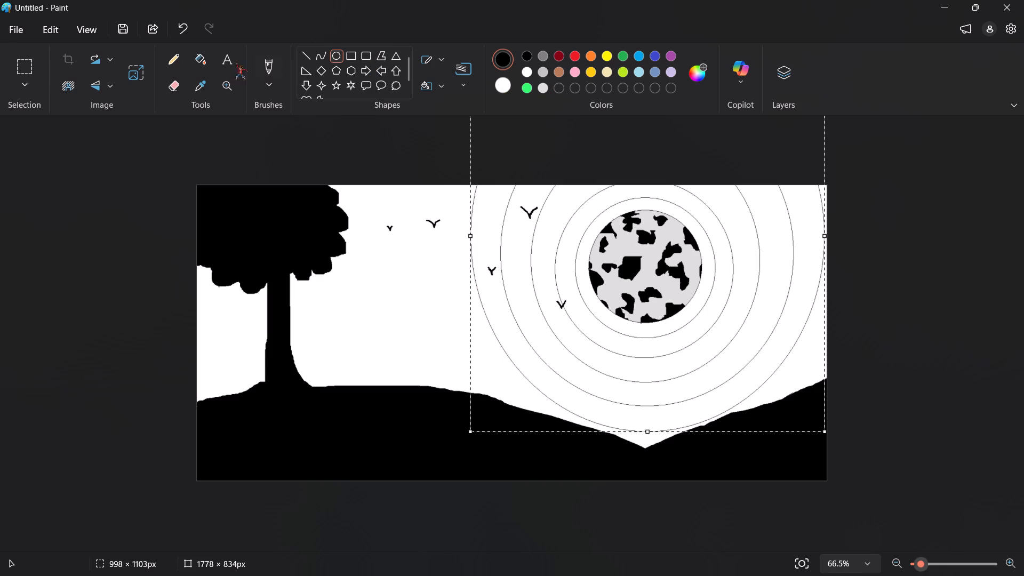
click(412, 247)
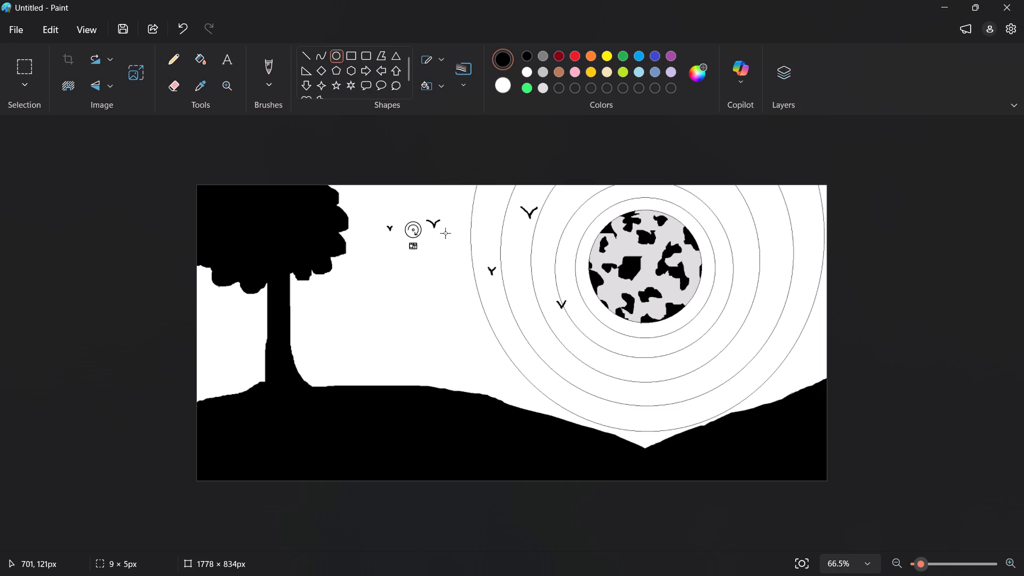
click(181, 30)
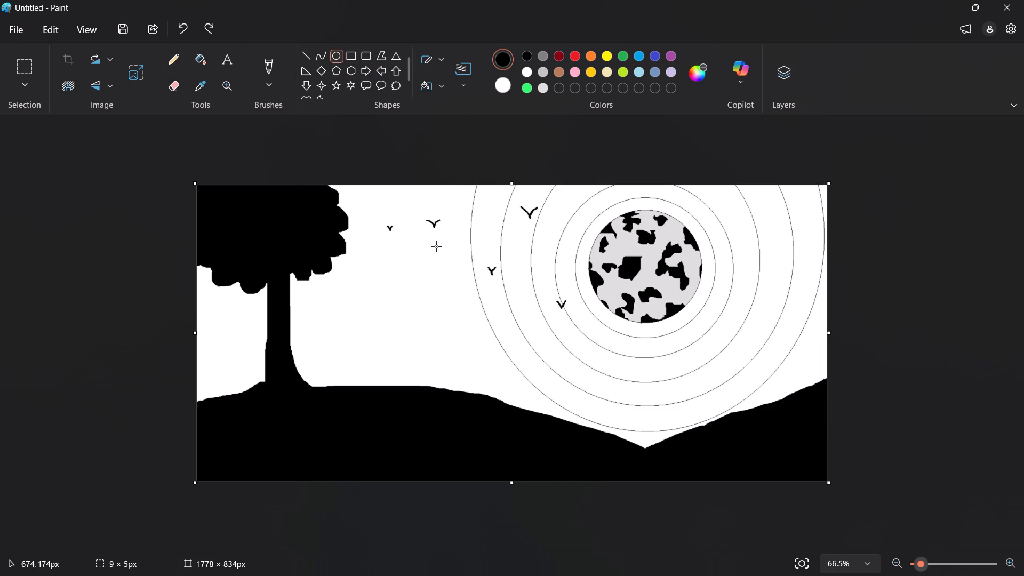
Draw a sixth ring outside the fifth, about 1247 × 1288 px, extending beyond the canvas's top and right edges.
drag(437, 249, 857, 309)
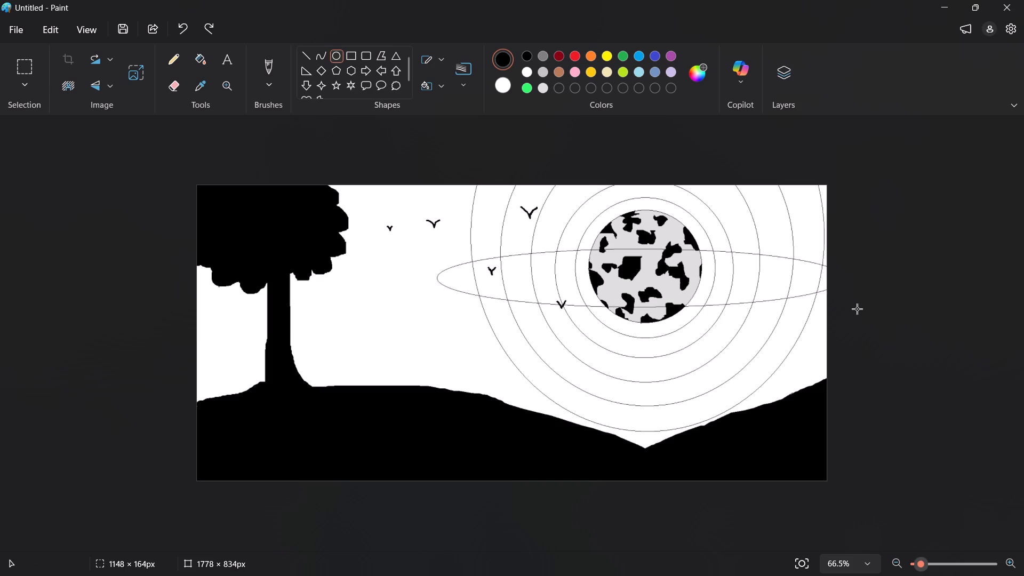
drag(857, 309, 879, 307)
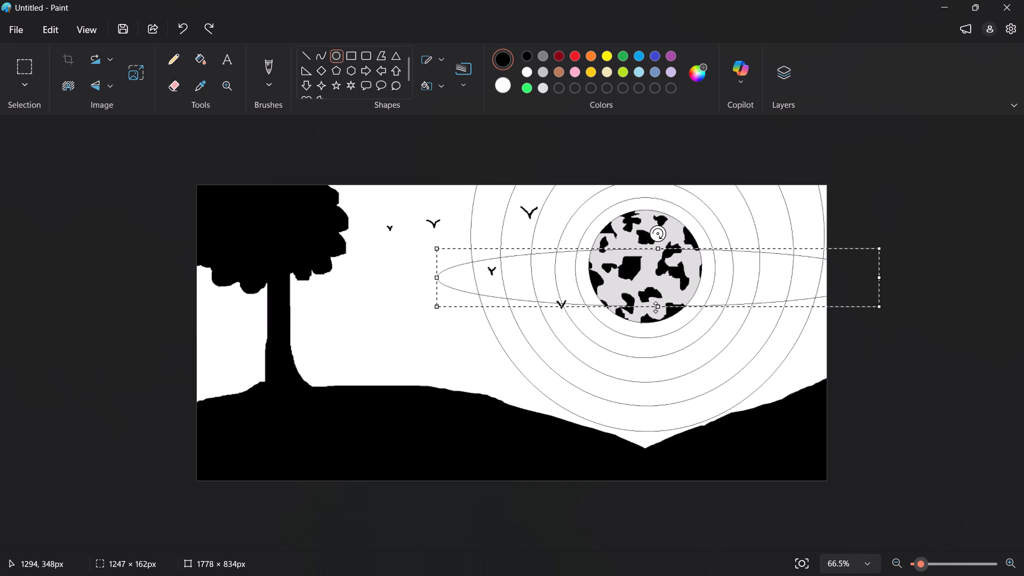
drag(655, 307, 681, 457)
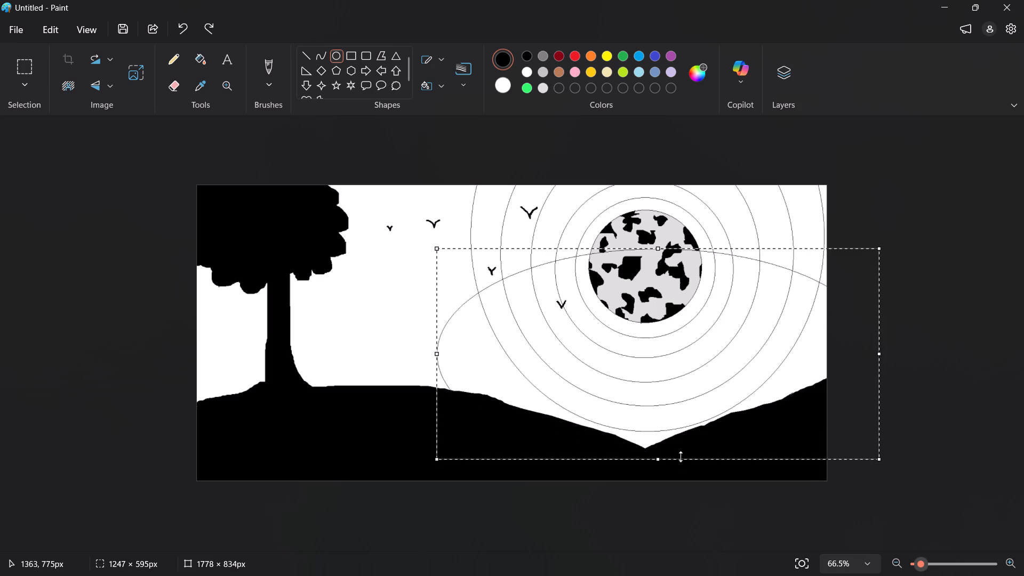
drag(681, 457, 687, 457)
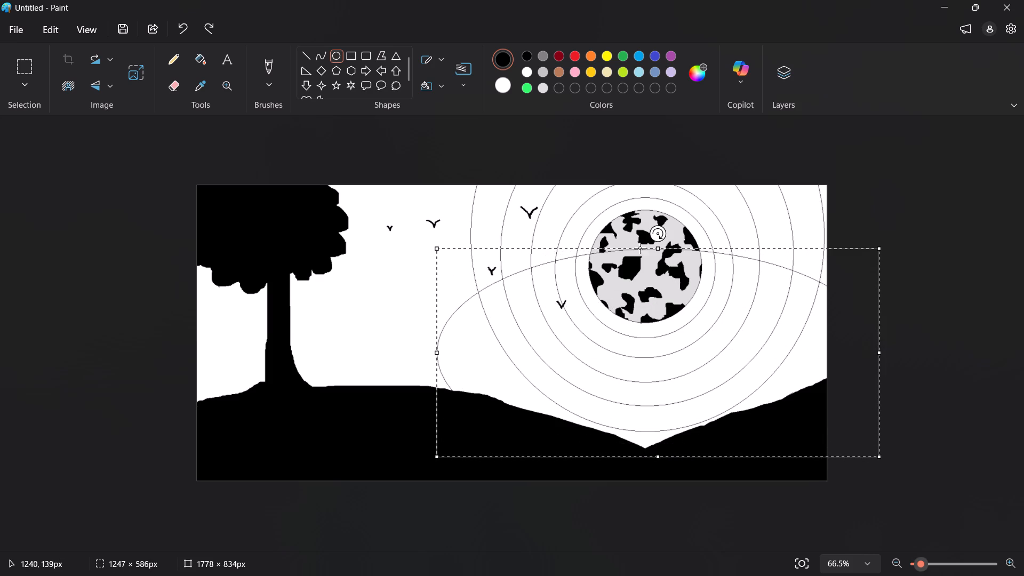
drag(660, 253, 646, 17)
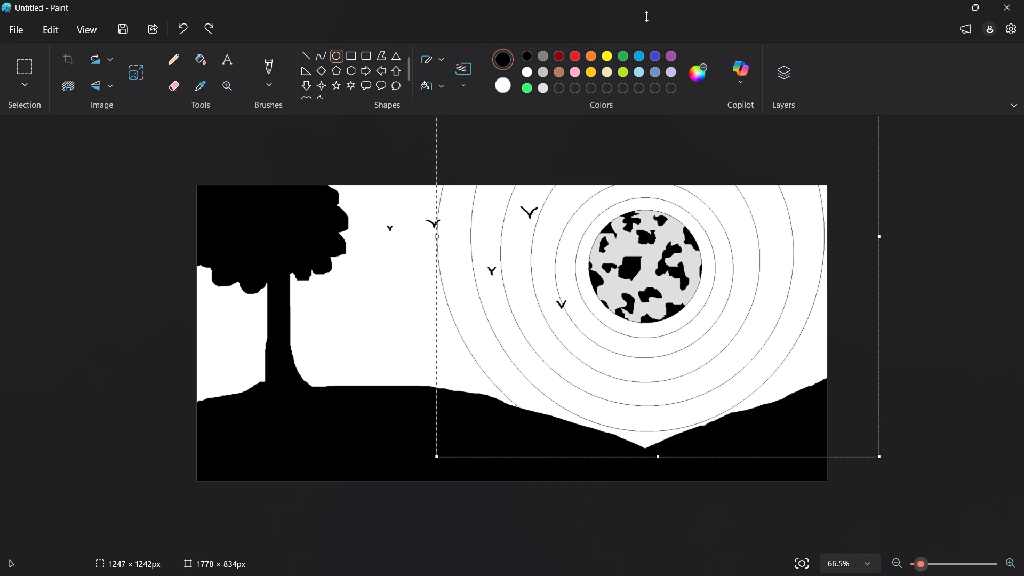
drag(646, 17, 642, 0)
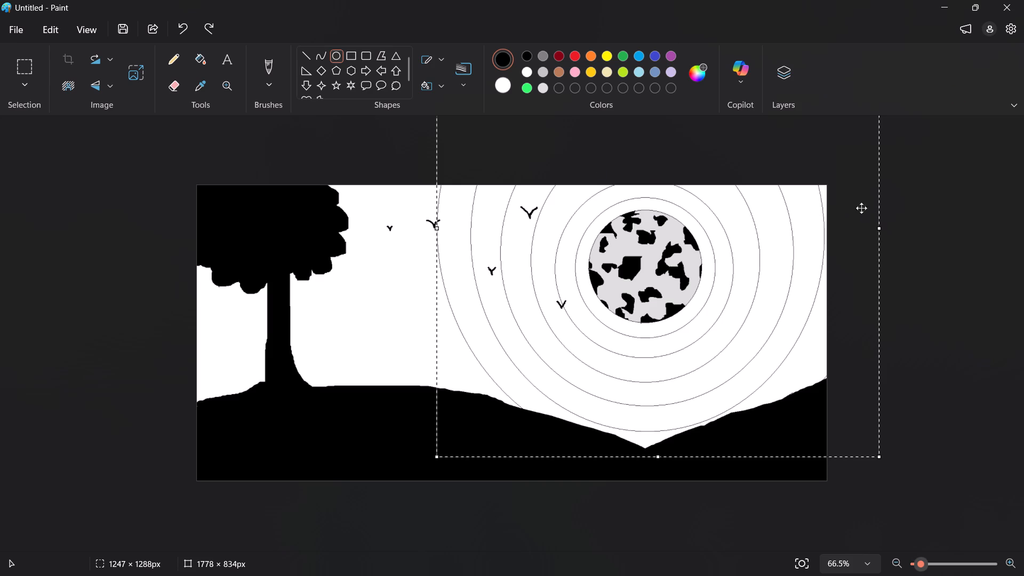
click(746, 0)
click(296, 219)
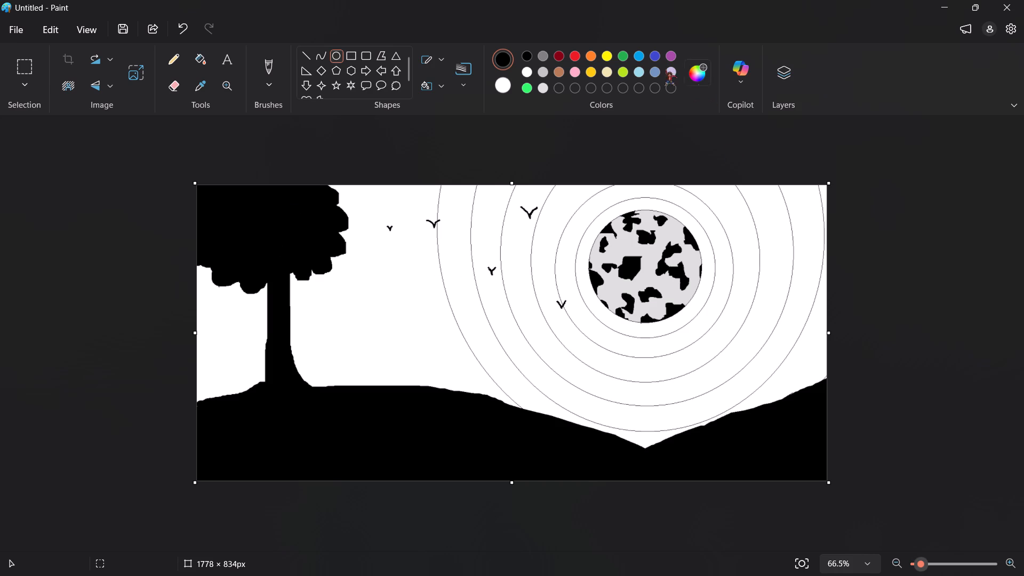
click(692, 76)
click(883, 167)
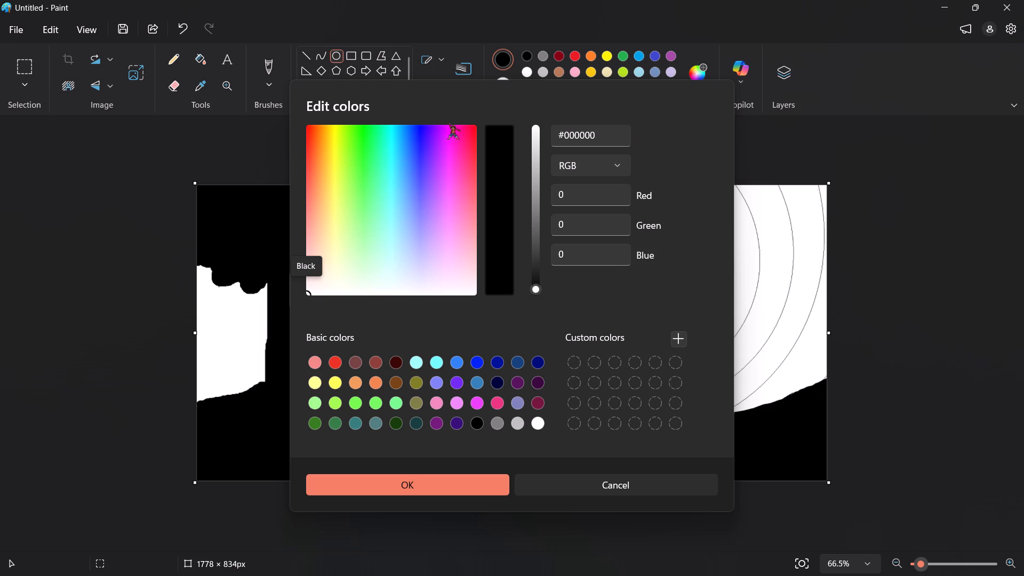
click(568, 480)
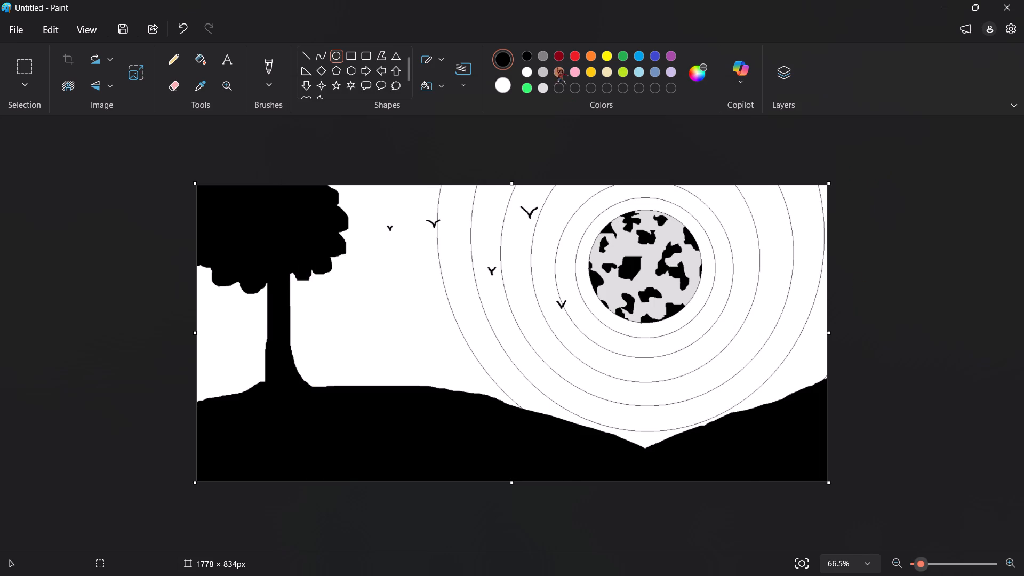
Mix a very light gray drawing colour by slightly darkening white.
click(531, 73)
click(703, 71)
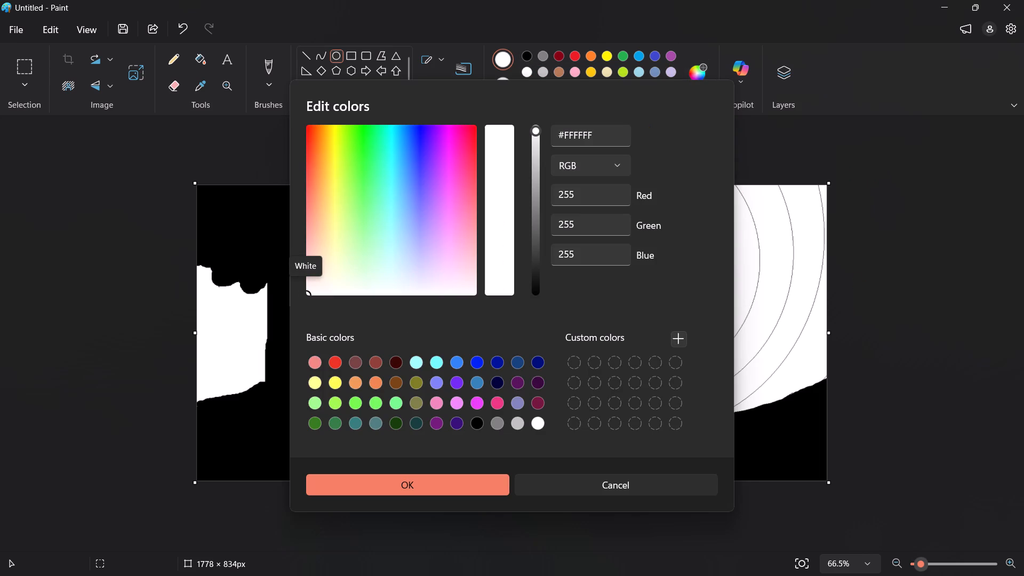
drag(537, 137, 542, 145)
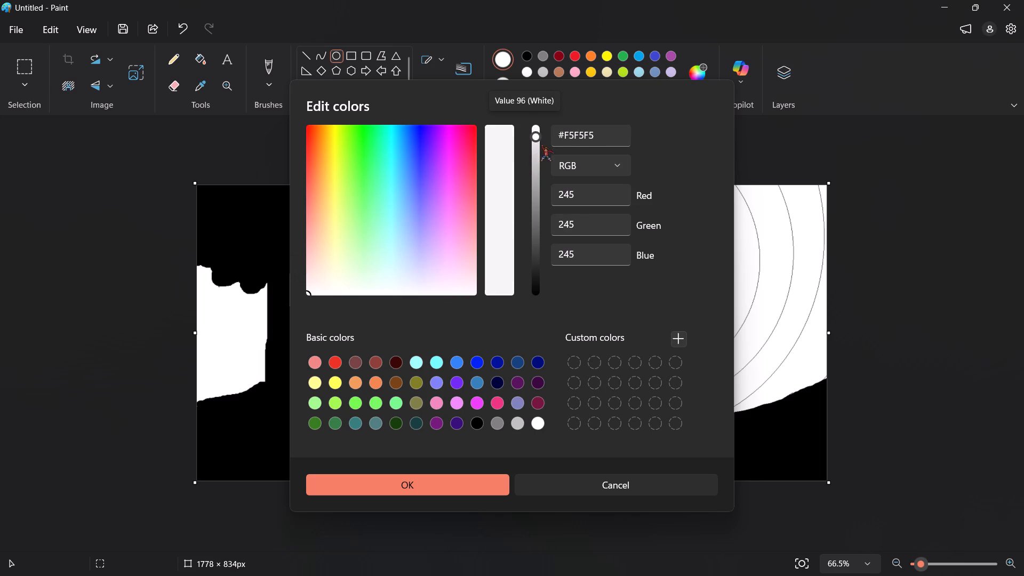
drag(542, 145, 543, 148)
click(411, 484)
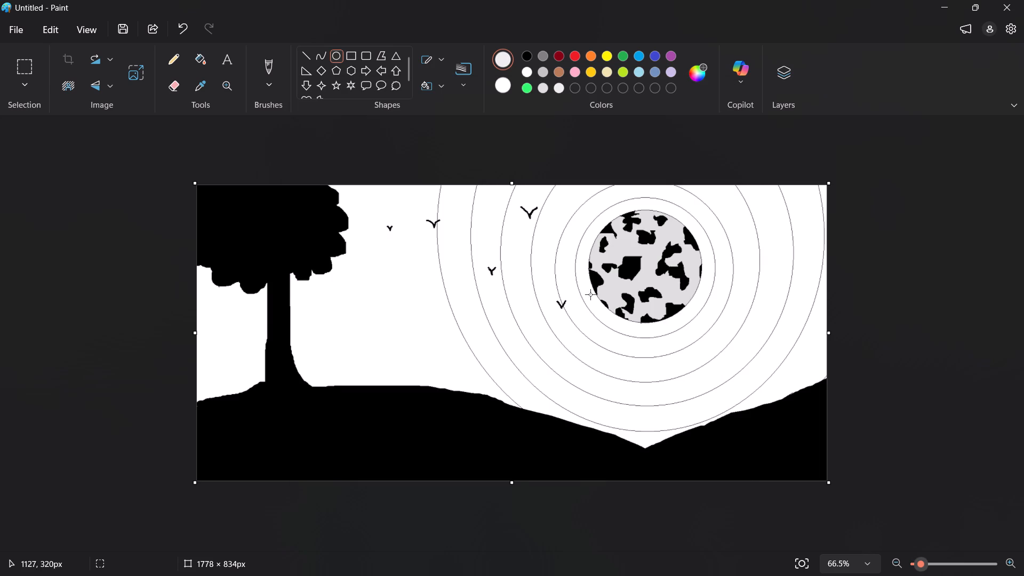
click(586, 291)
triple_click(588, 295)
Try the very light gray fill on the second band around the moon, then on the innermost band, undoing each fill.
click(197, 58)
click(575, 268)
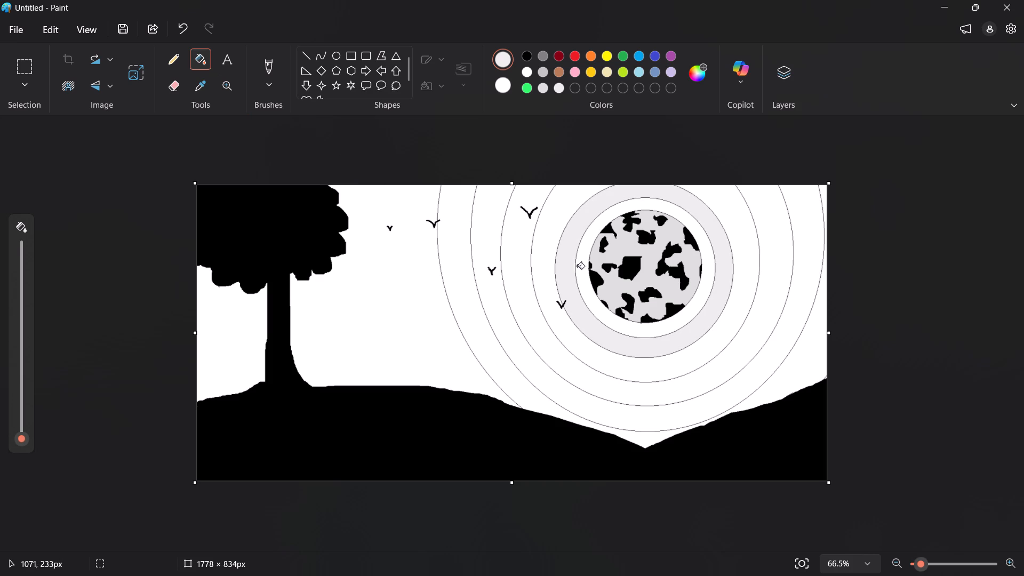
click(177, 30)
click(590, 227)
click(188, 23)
Mix the off-white #FAFAFA from white and fill the innermost band around the moon with it.
click(503, 58)
click(530, 71)
click(593, 242)
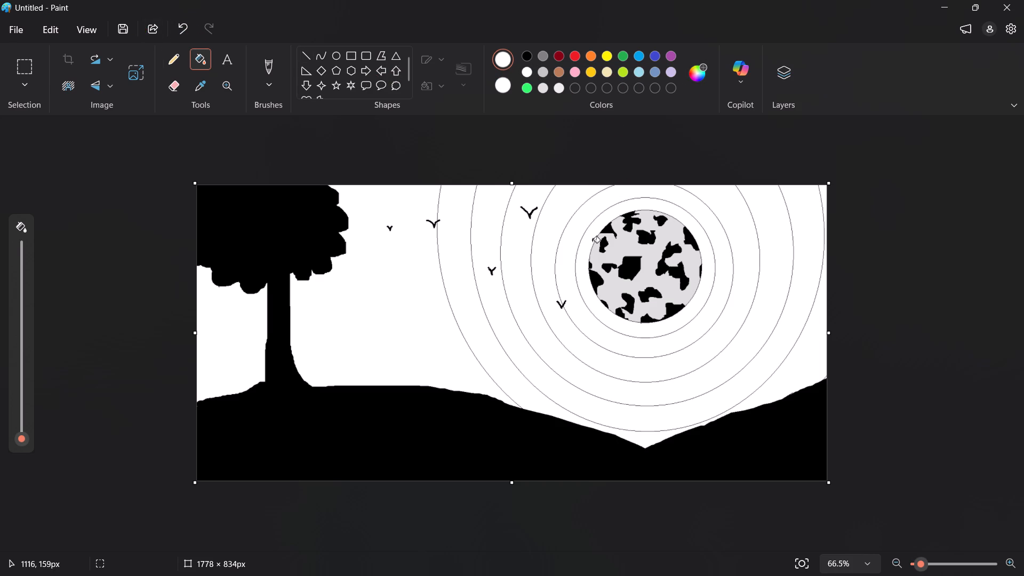
click(695, 71)
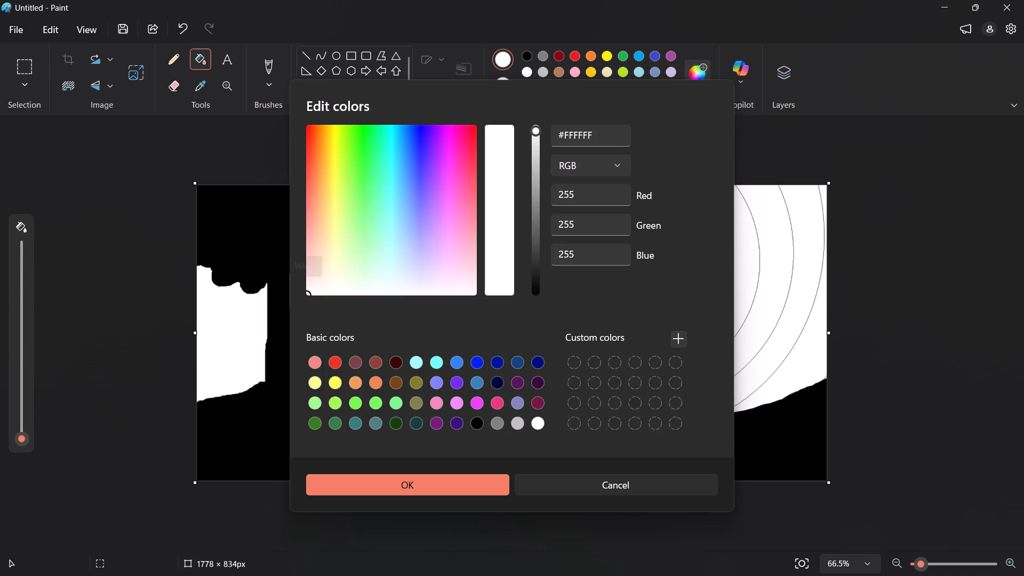
click(537, 133)
click(426, 497)
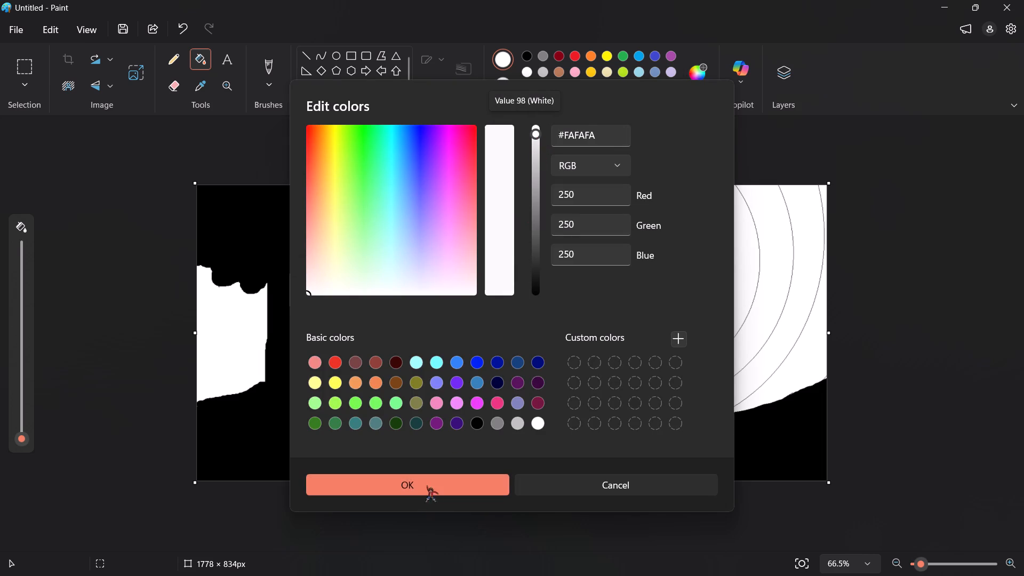
click(424, 477)
click(595, 297)
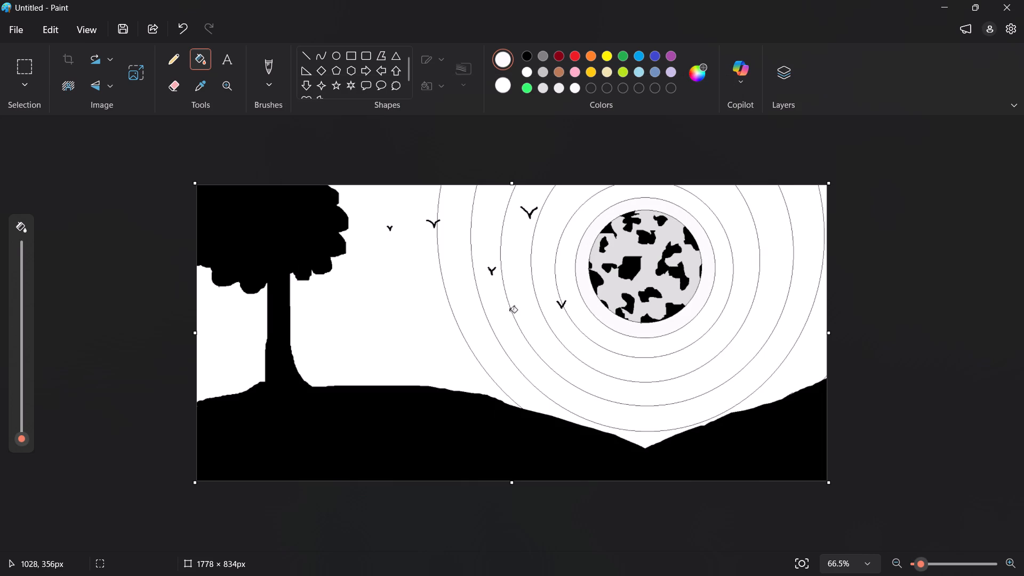
Mix the light gray #E3E3E3 from white and fill the second band around the moon with it.
click(525, 58)
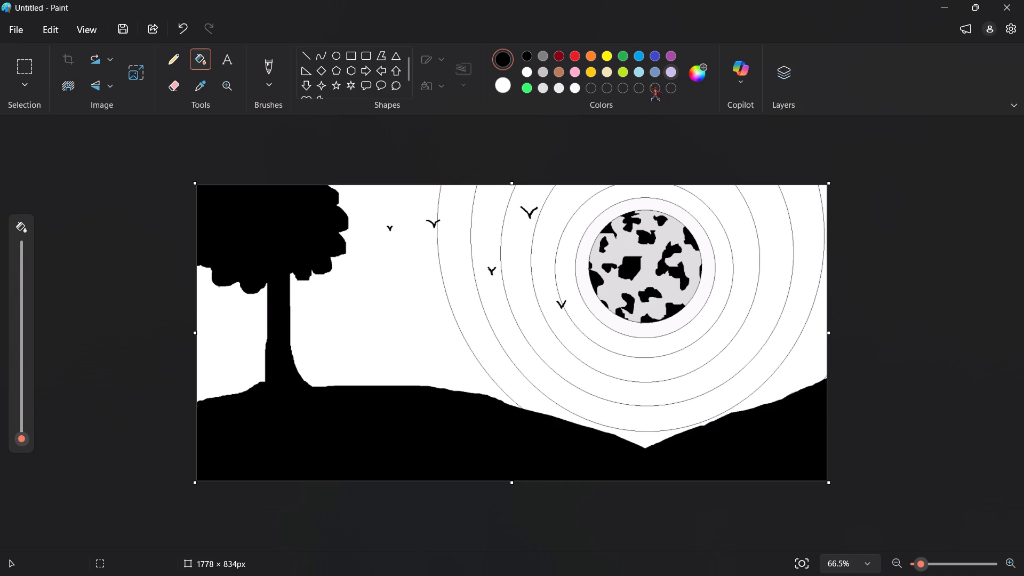
click(524, 68)
click(700, 80)
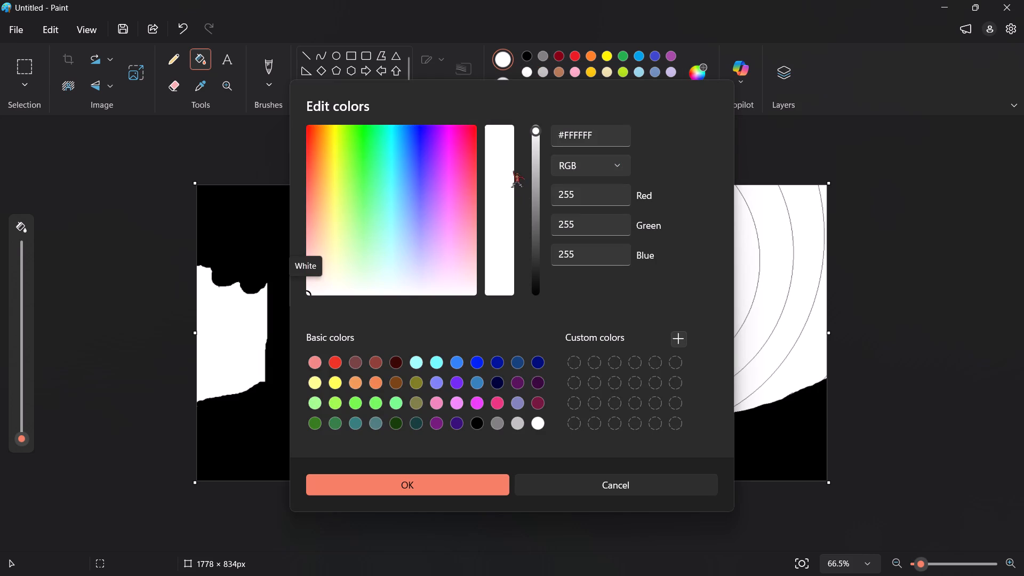
drag(534, 136, 534, 142)
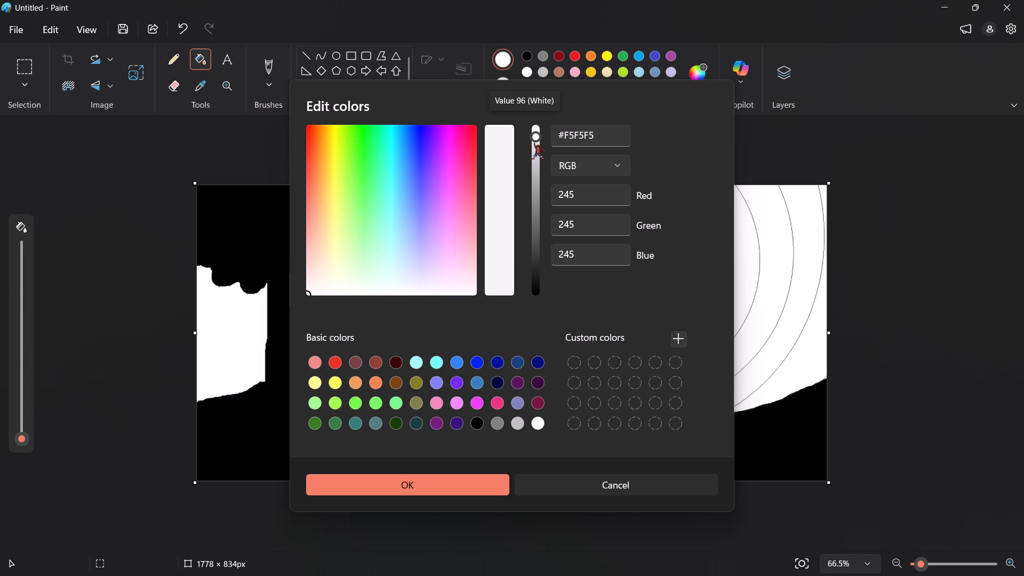
drag(534, 142, 536, 153)
click(1020, 233)
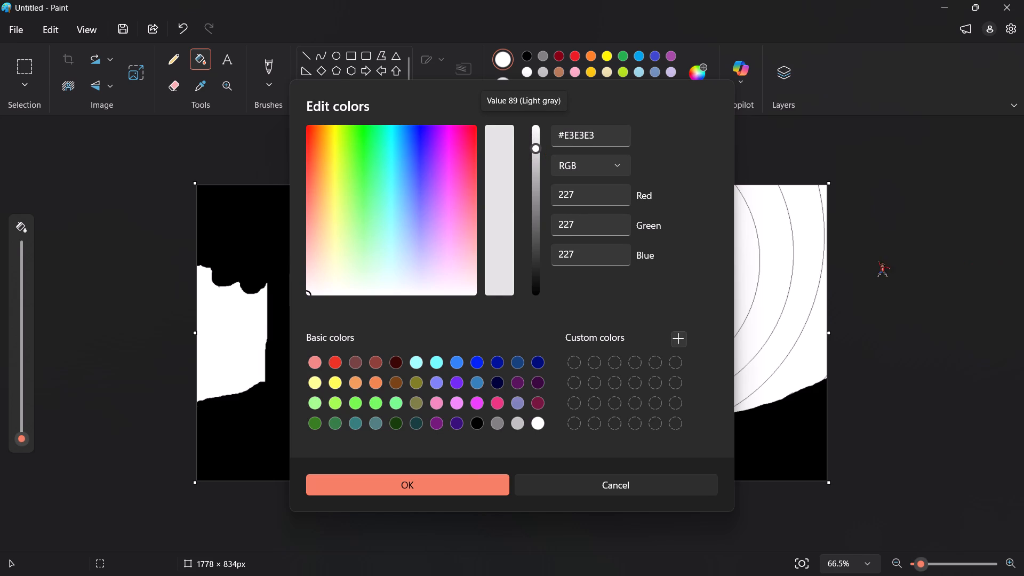
click(378, 481)
click(582, 332)
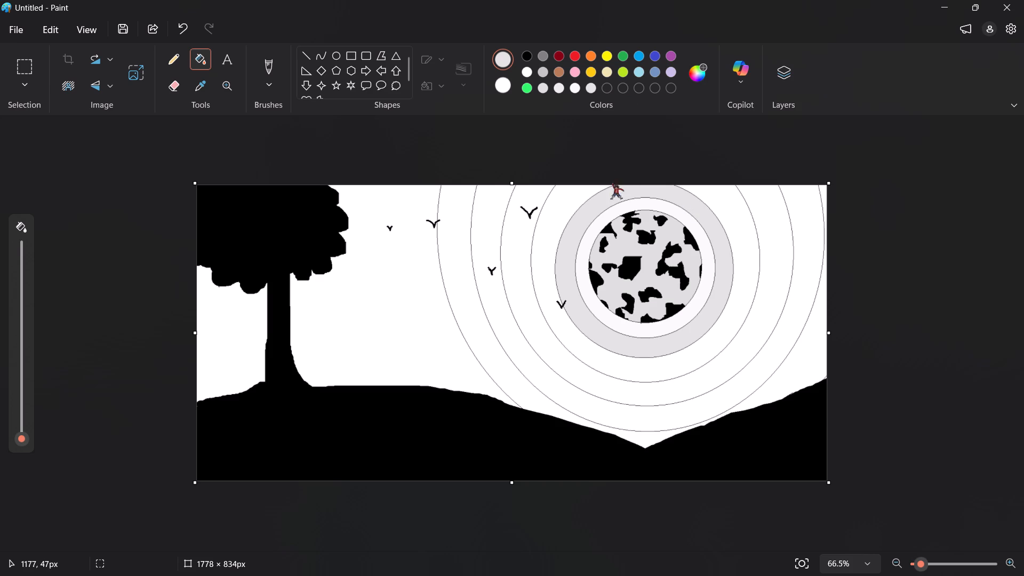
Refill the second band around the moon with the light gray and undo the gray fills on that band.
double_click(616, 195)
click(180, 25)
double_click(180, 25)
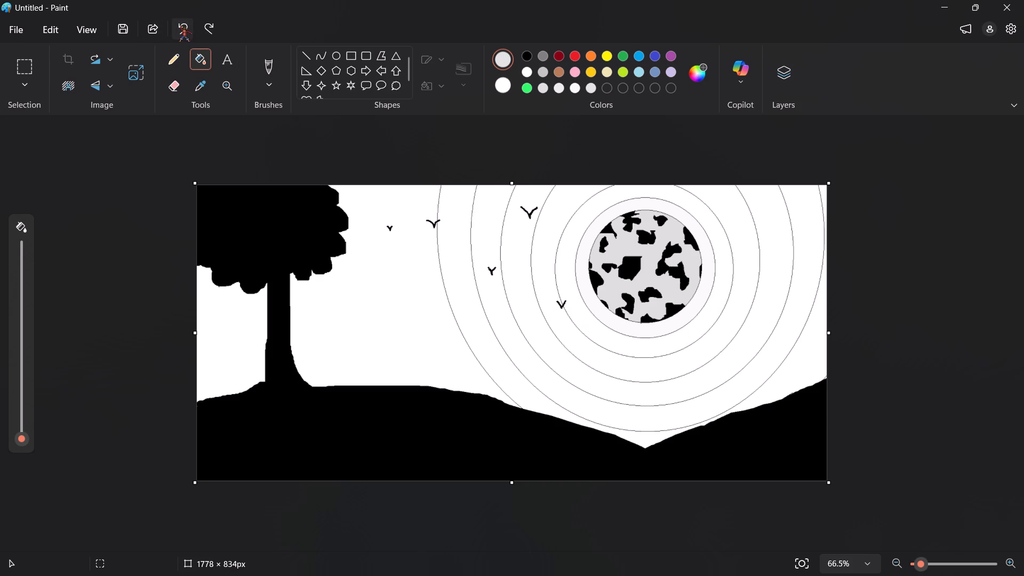
Mix the off-white #F5F5F5 as the drawing colour by setting red, green and blue to 245.
click(694, 76)
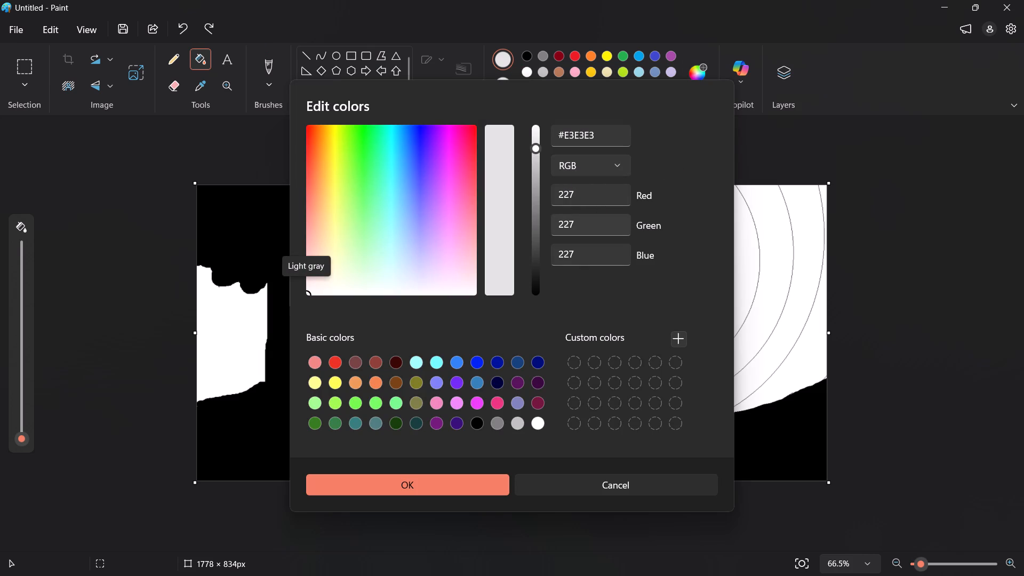
drag(532, 145, 532, 142)
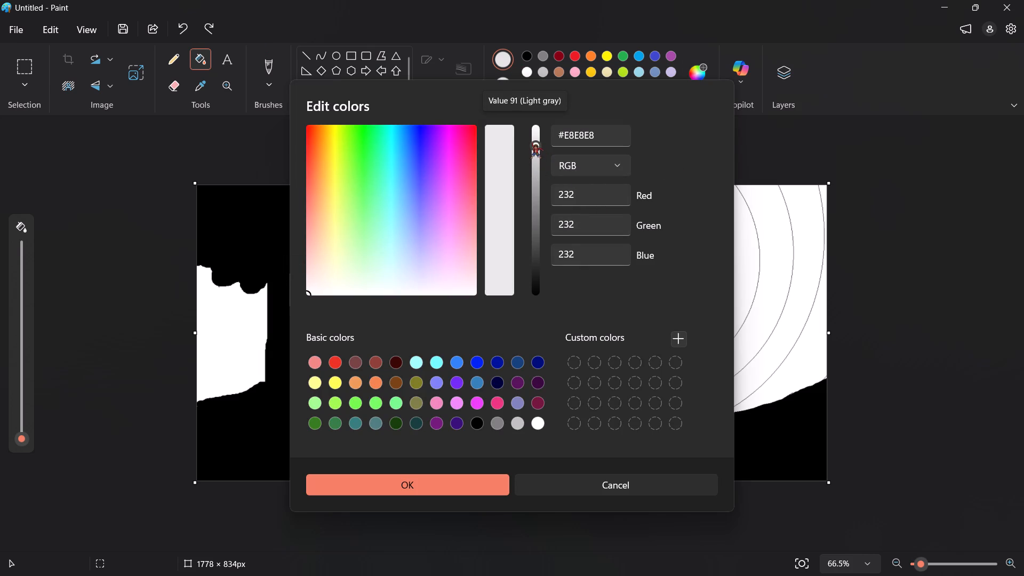
drag(532, 142, 532, 132)
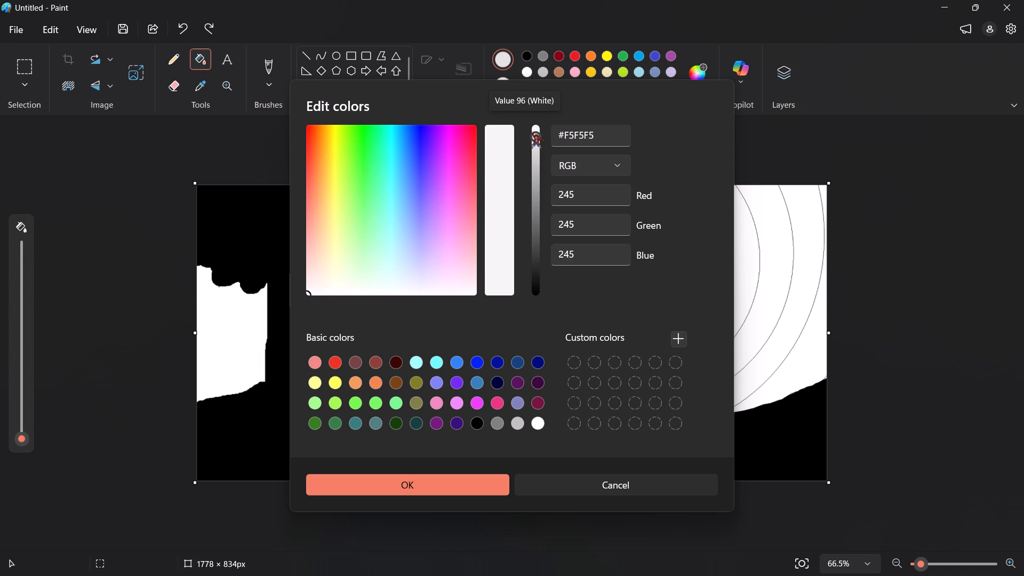
drag(532, 132, 532, 131)
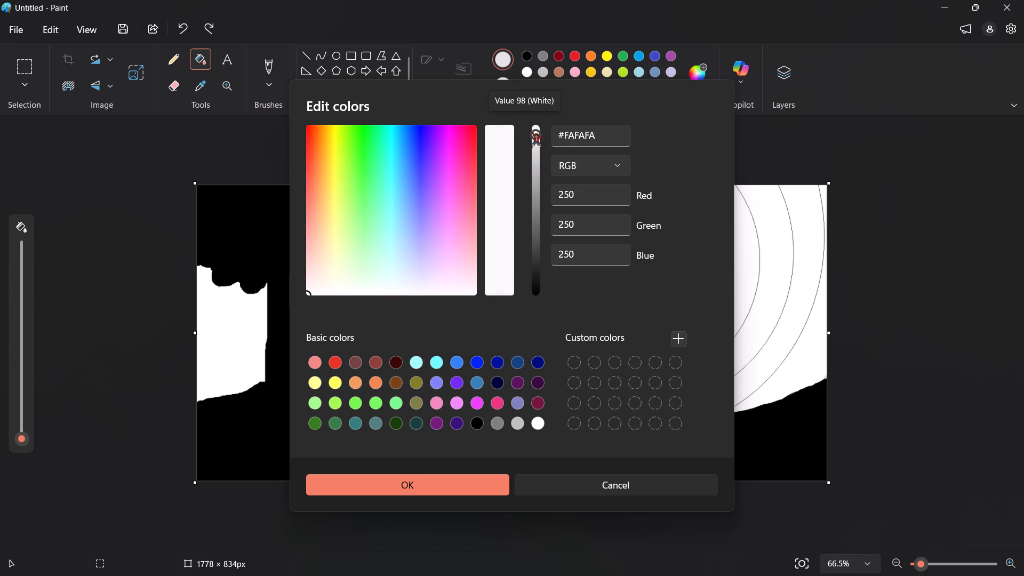
drag(532, 131, 531, 132)
drag(590, 195, 570, 196)
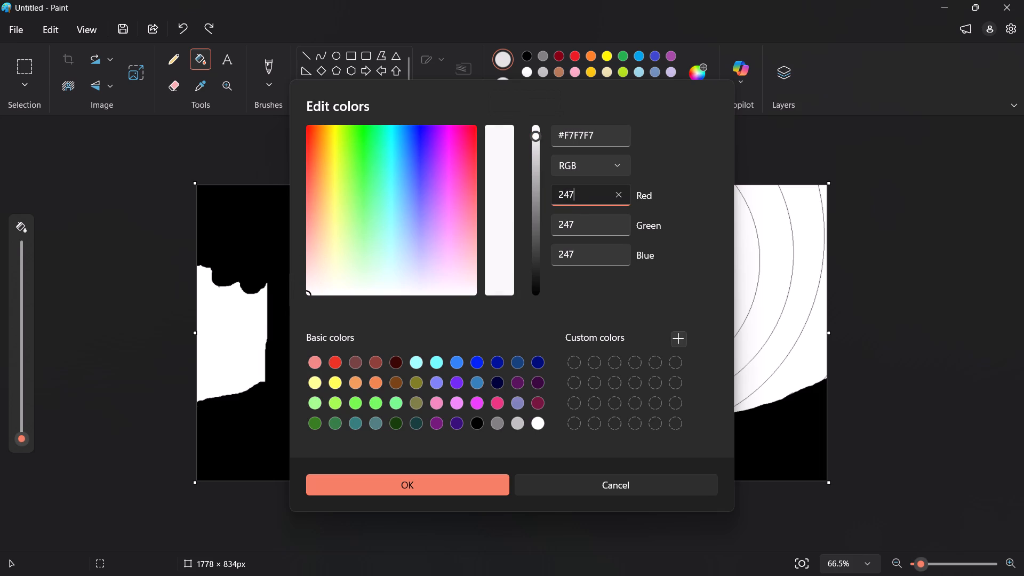
drag(570, 196, 563, 197)
click(573, 191)
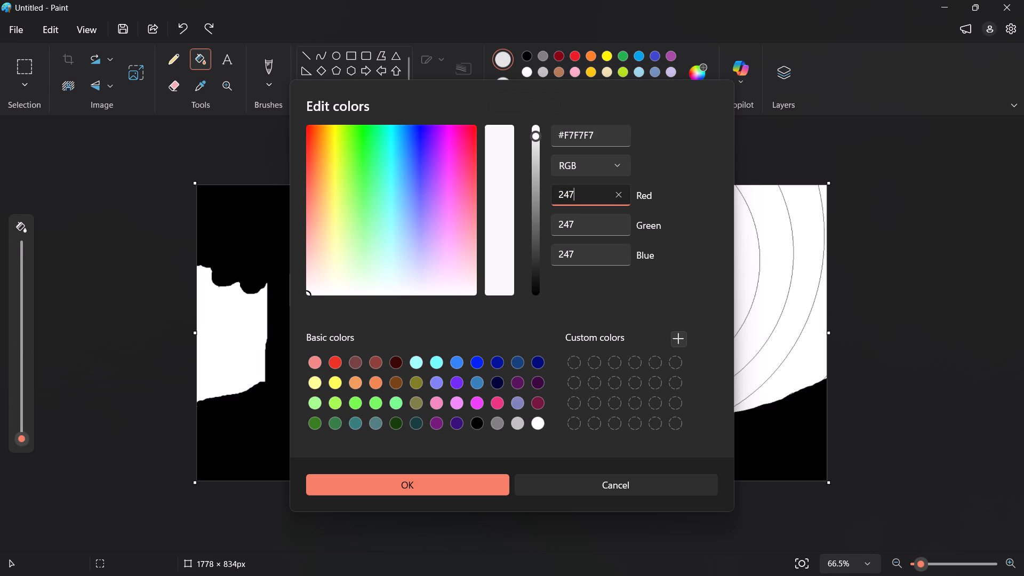
click(573, 192)
key(BackSpace)
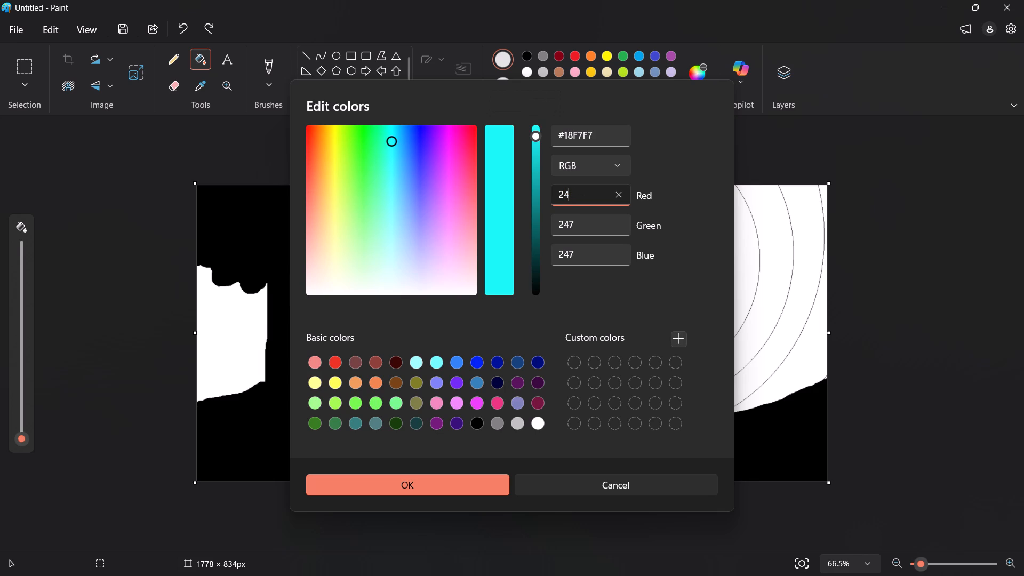
key(5)
click(588, 217)
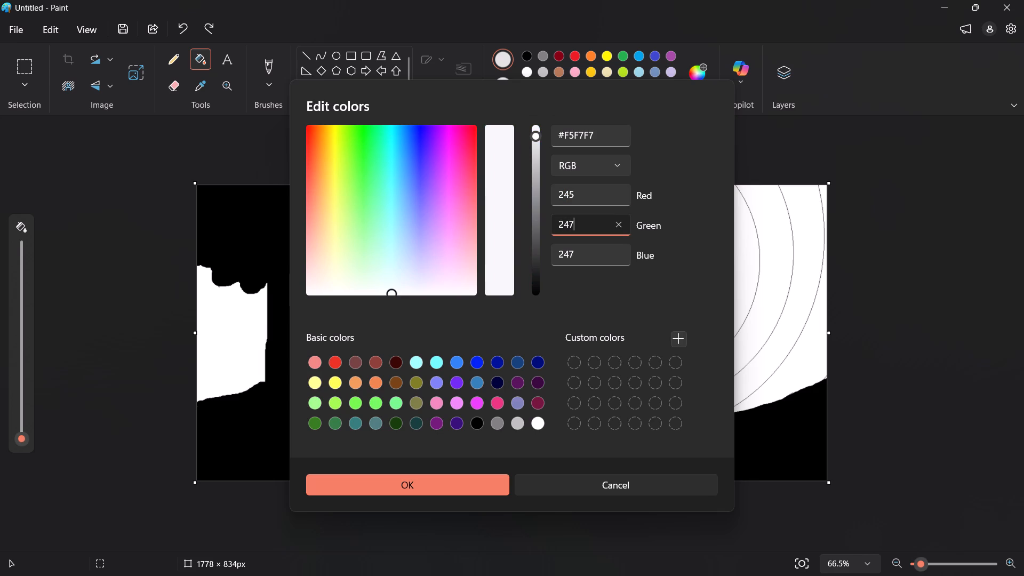
key(BackSpace)
key(5)
drag(590, 253, 595, 253)
key(BackSpace)
key(5)
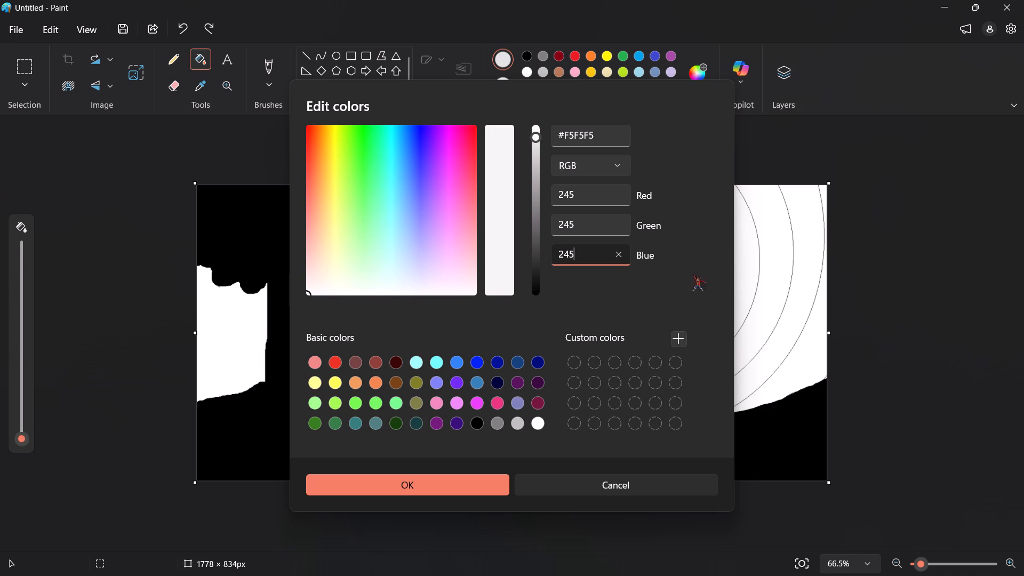
click(452, 485)
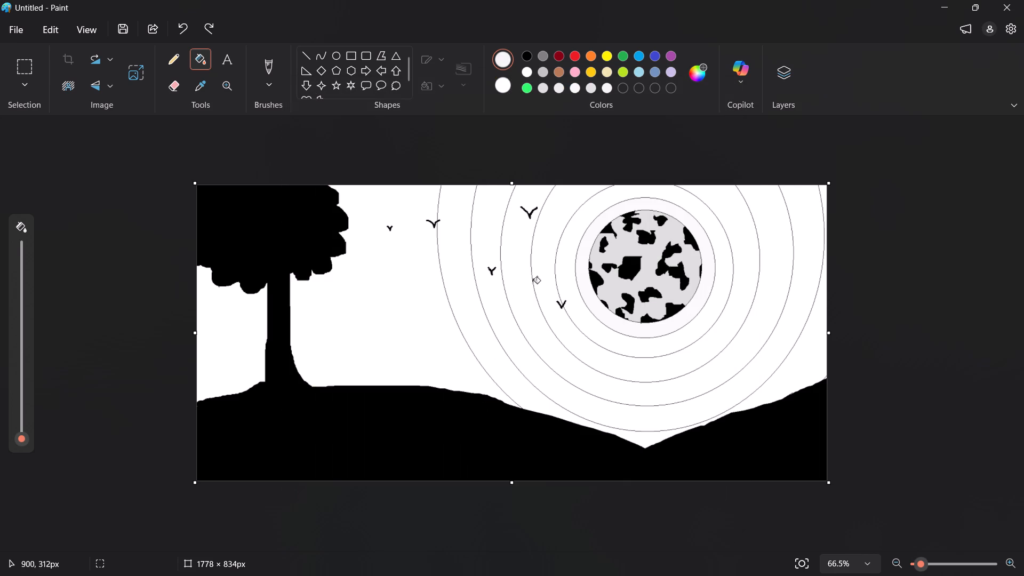
Fill the second band and the innermost band around the moon with #F5F5F5.
click(569, 278)
click(586, 302)
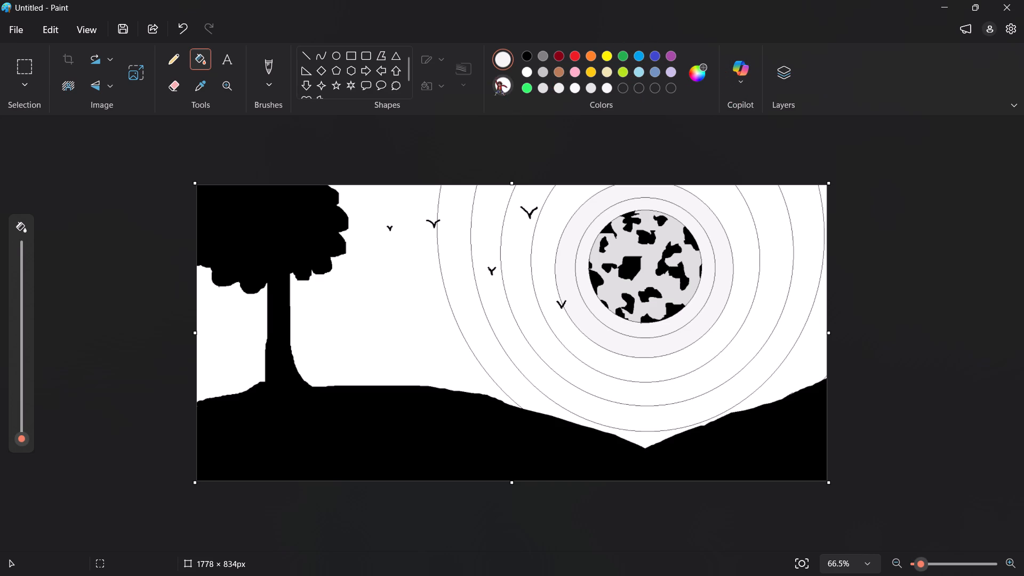
Mix #F3F3F3 by setting red, green and blue to 243, and fill the third band around the moon with it.
click(693, 79)
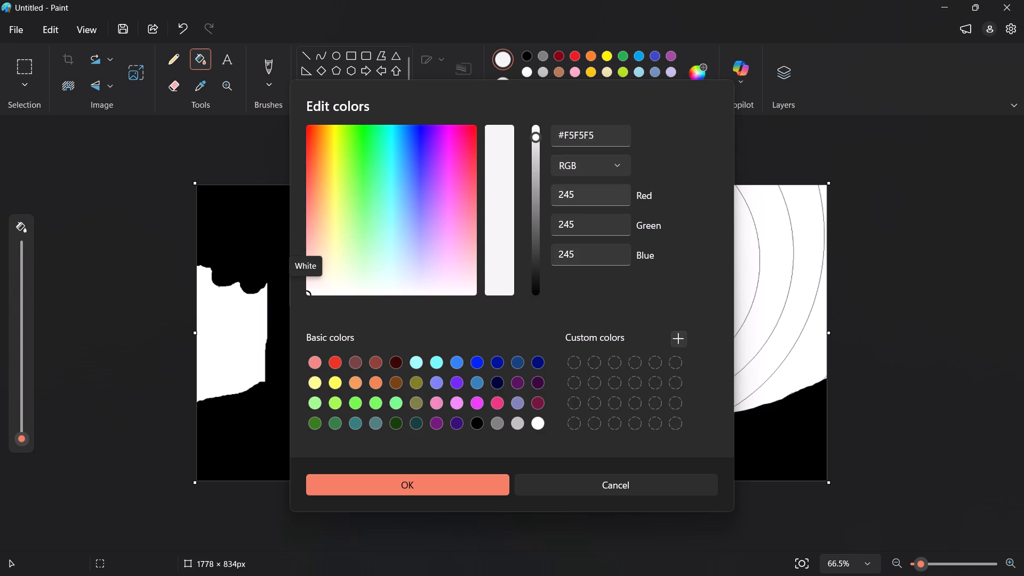
click(596, 194)
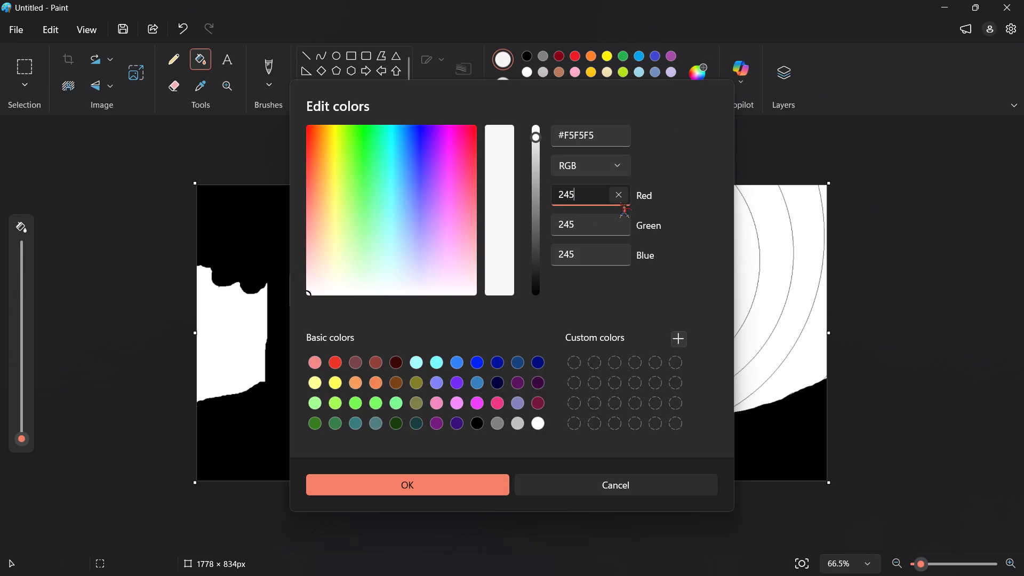
key(BackSpace)
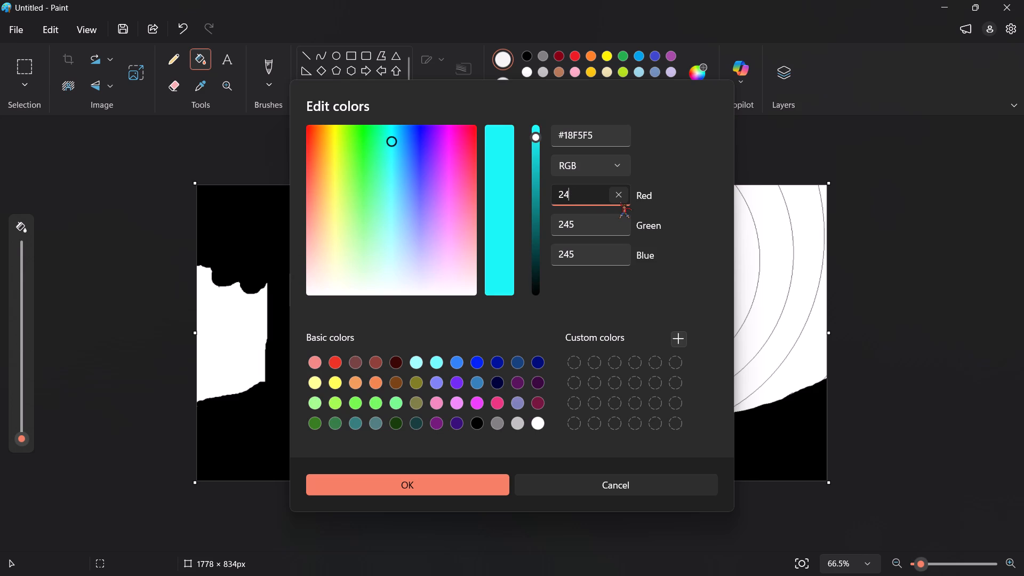
key(3)
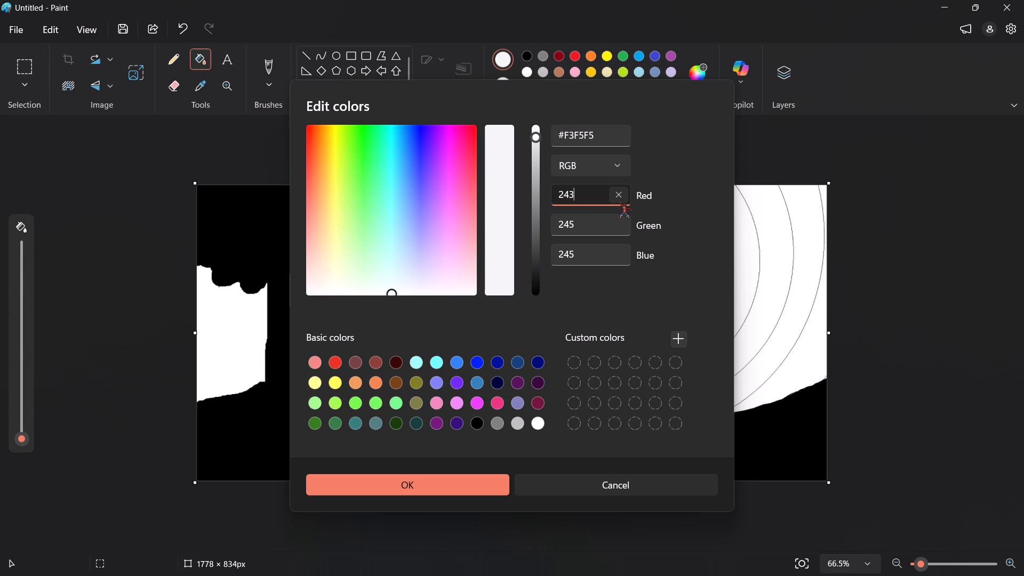
key(Down)
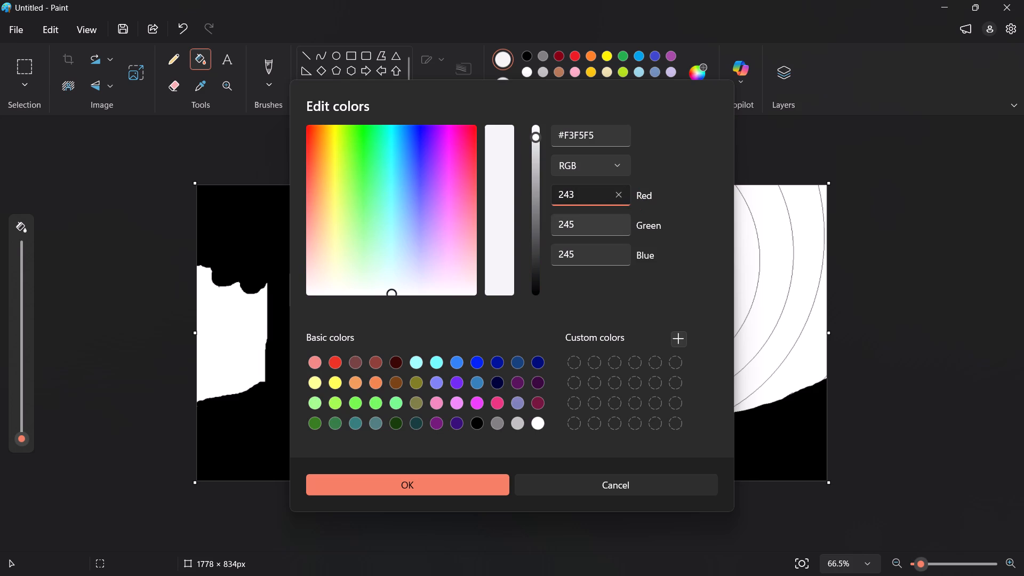
click(616, 234)
key(BackSpace)
key(3)
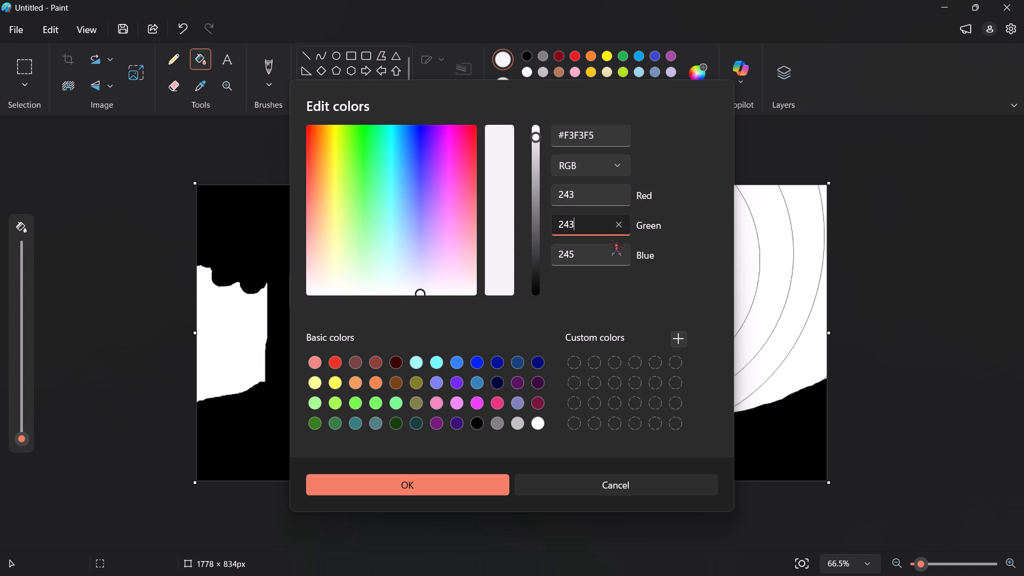
click(598, 255)
key(BackSpace)
key(3)
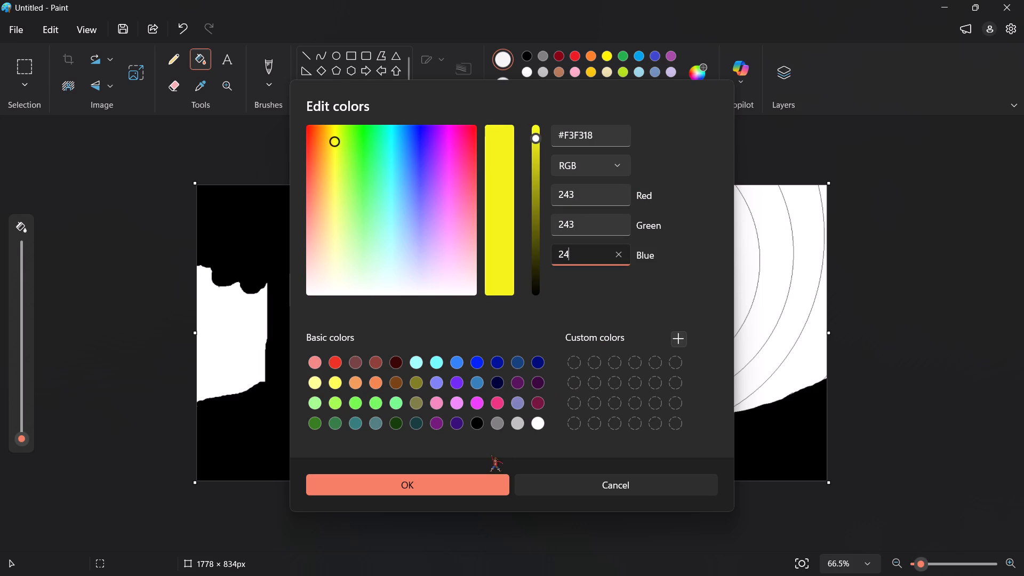
click(474, 478)
click(545, 307)
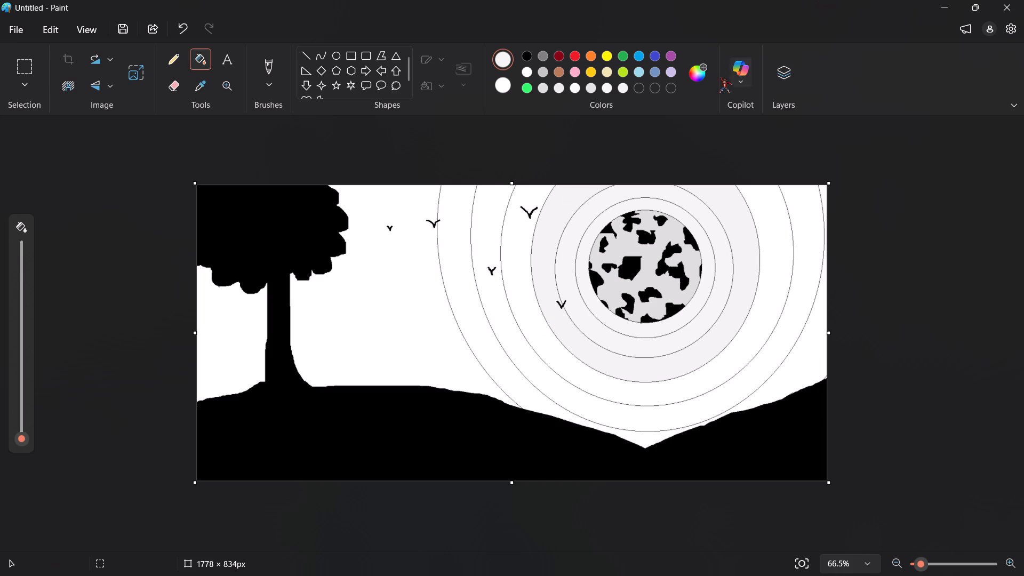
Mix #F1F1F1 by setting red, green and blue to 241, and fill the fourth band around the moon with it.
click(699, 81)
click(604, 193)
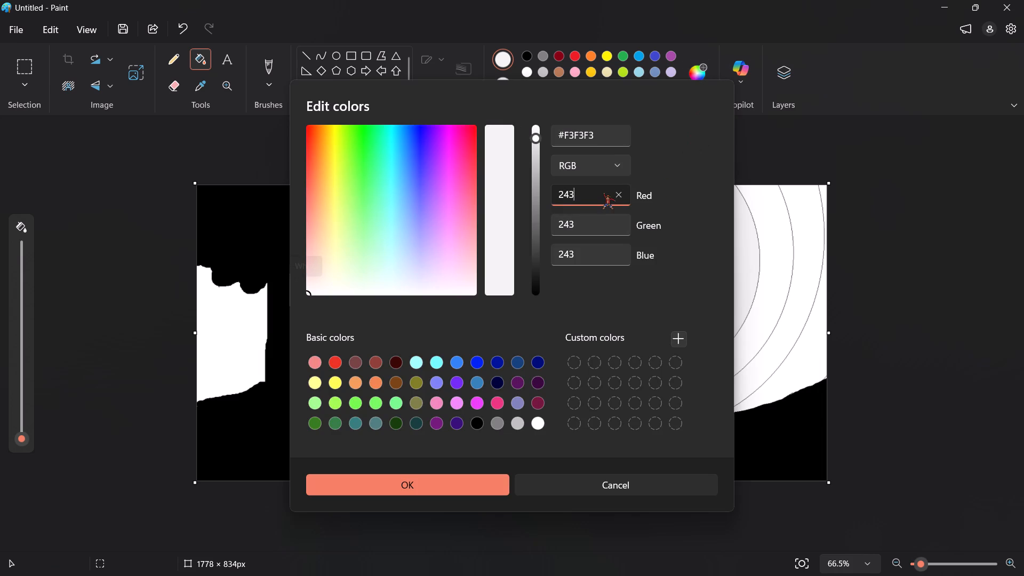
key(BackSpace)
key(1)
click(623, 235)
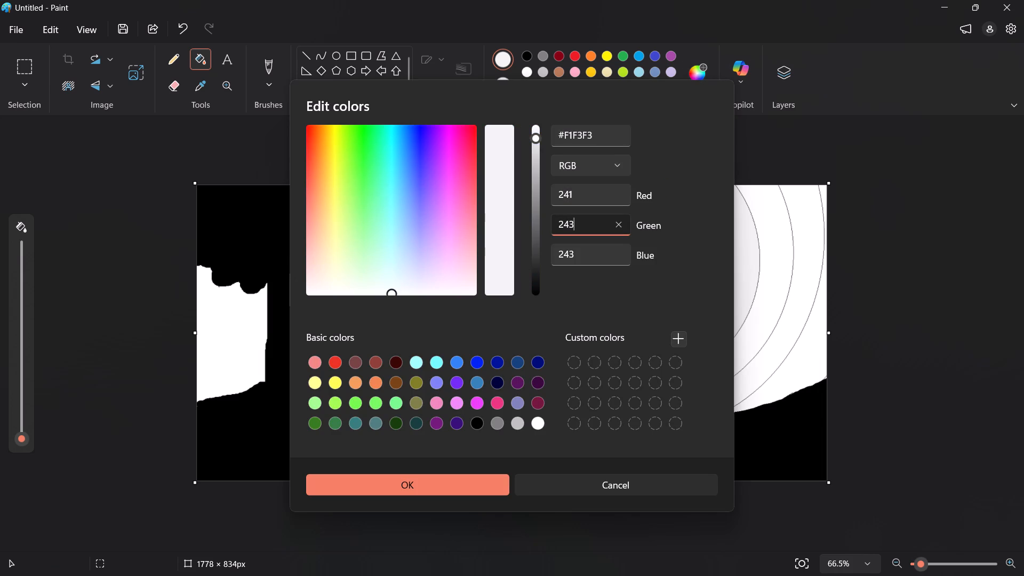
key(BackSpace)
key(1)
click(603, 253)
key(BackSpace)
key(1)
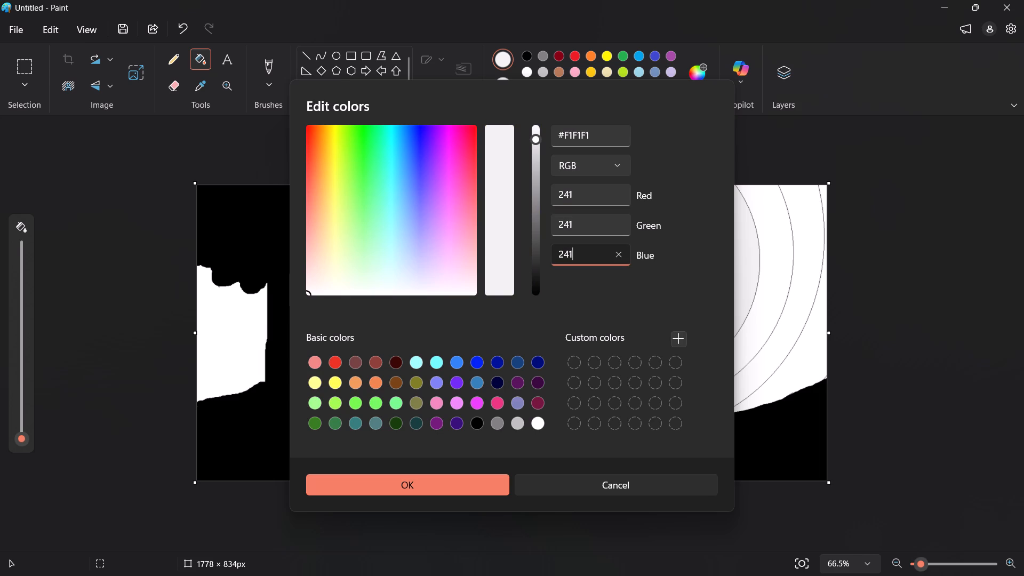
click(449, 477)
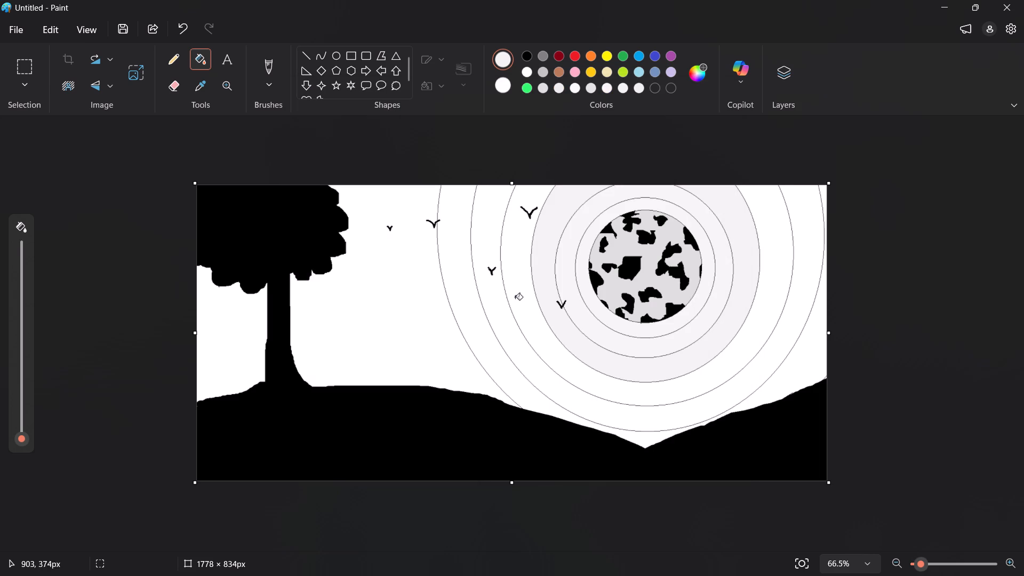
click(515, 296)
Mix #EFEFEF by setting red, green and blue to 239, and fill the fifth band around the moon with it.
click(702, 77)
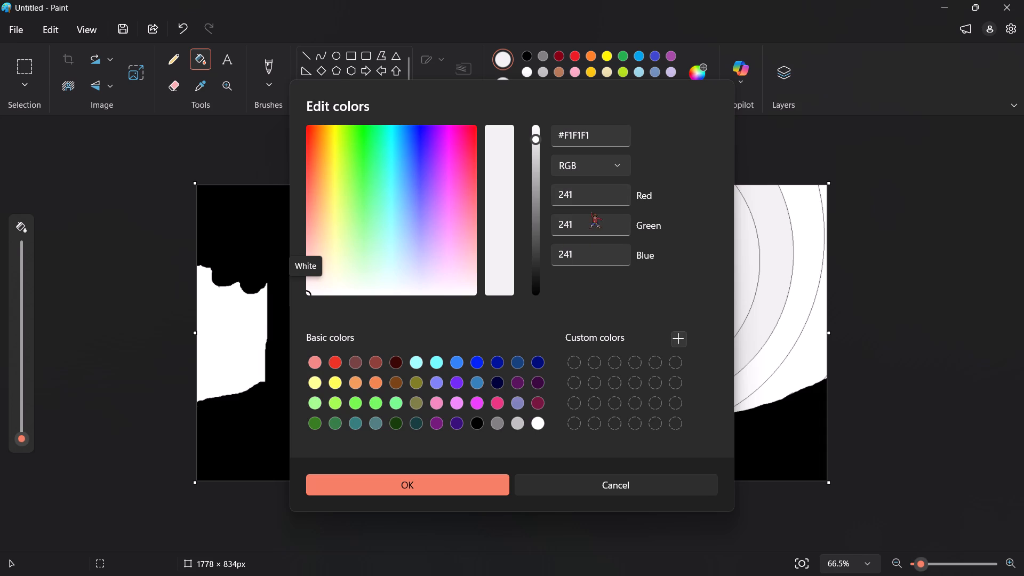
click(598, 198)
key(BackSpace)
key(BackSpace)
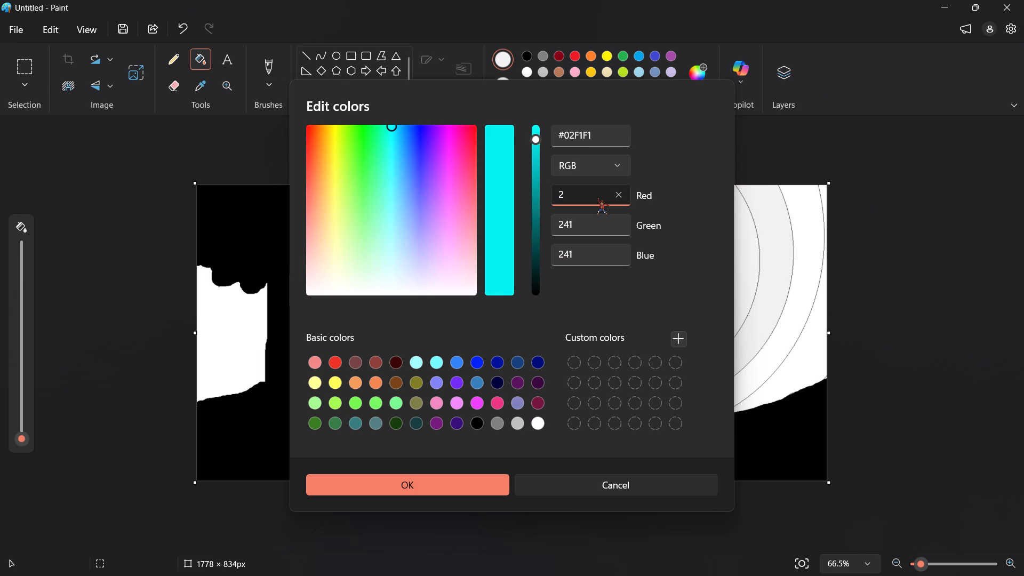
text(39)
key(Return)
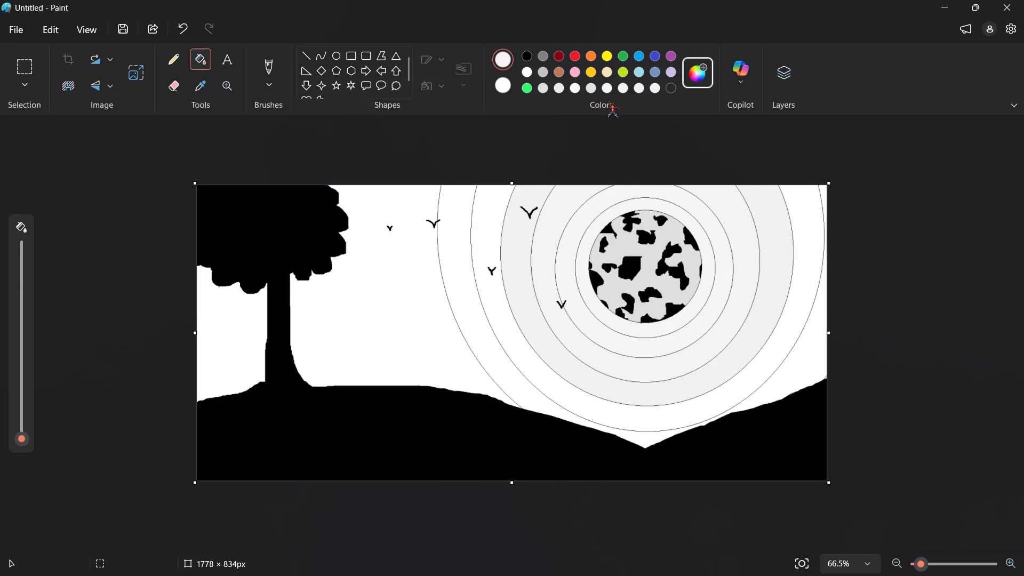
click(690, 68)
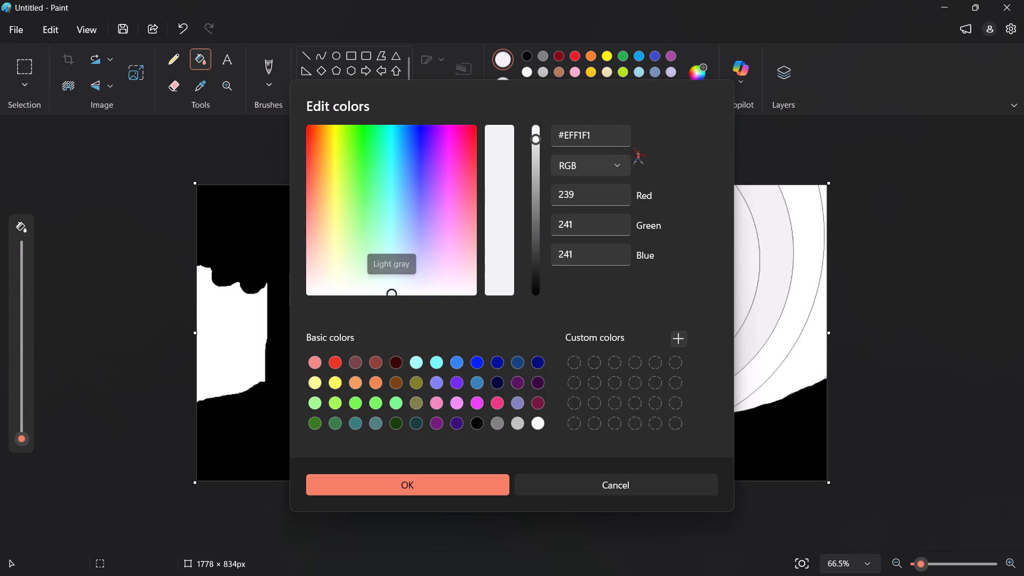
click(590, 214)
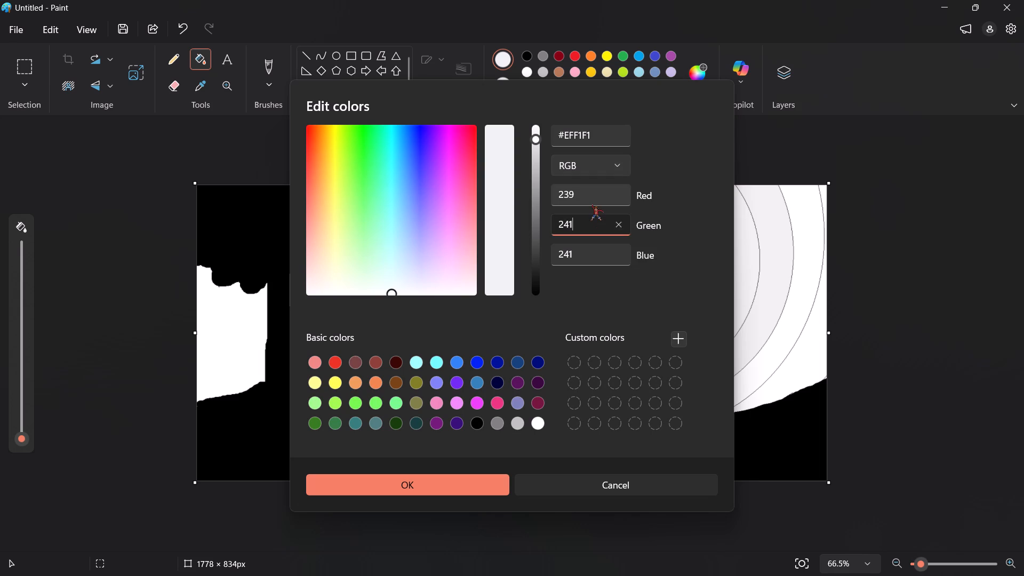
key(BackSpace)
key(BackSpace)
key(3)
key(9)
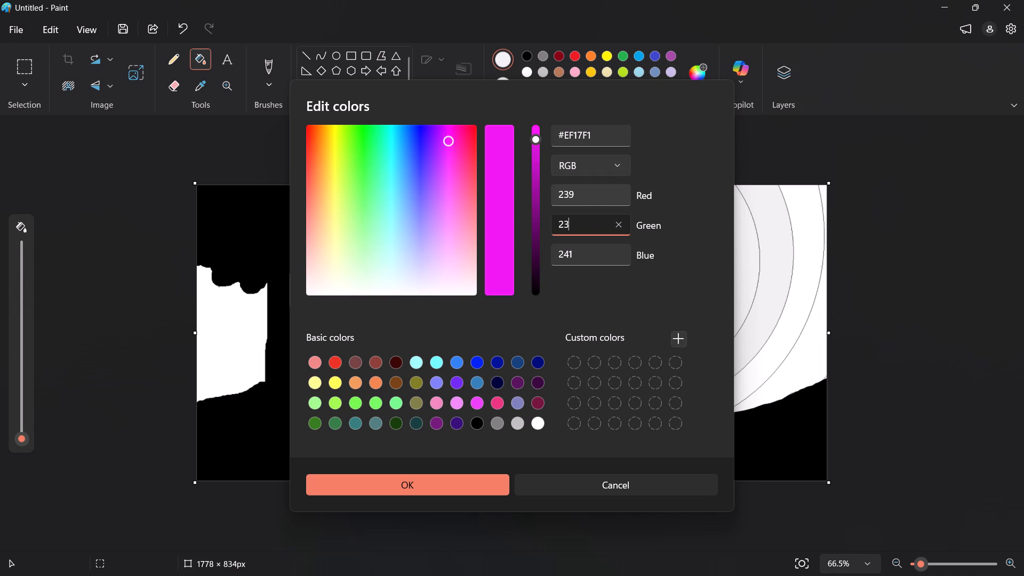
click(584, 247)
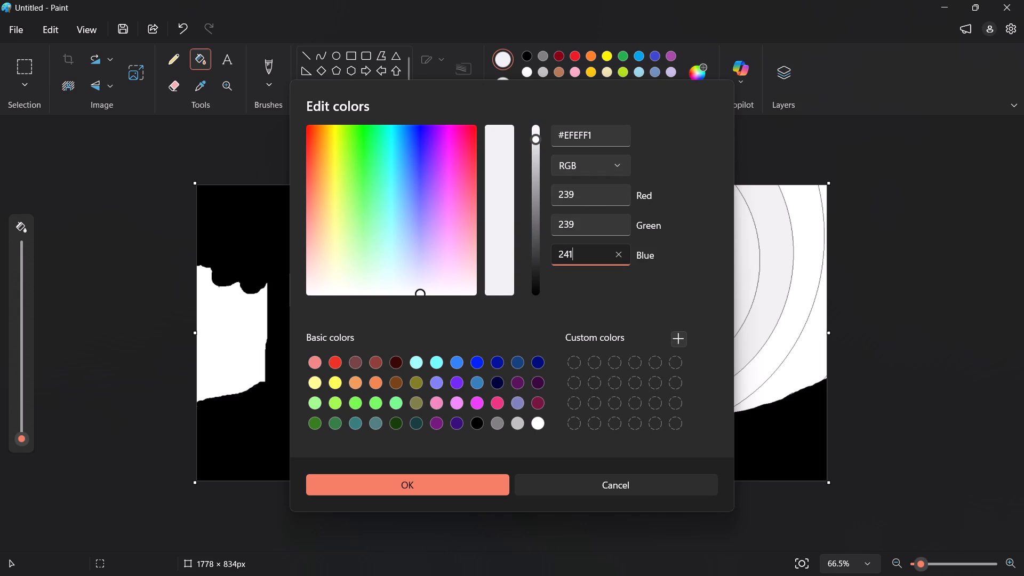
key(BackSpace)
key(BackSpace)
text(39)
click(470, 482)
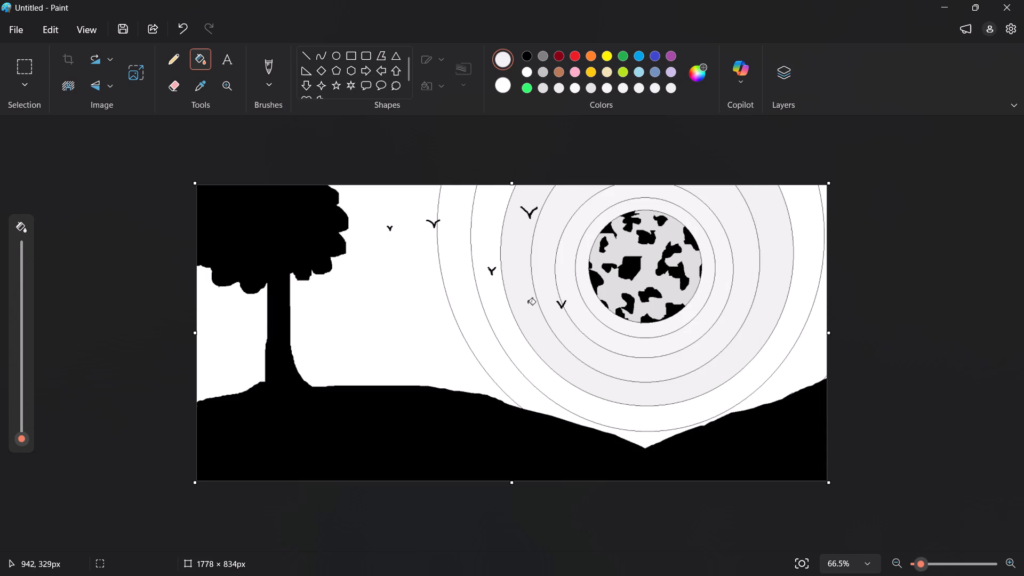
click(505, 326)
Mix #EDEDED by setting red, green and blue to 237, and fill the sixth, outermost band around the moon with it.
click(705, 73)
click(591, 191)
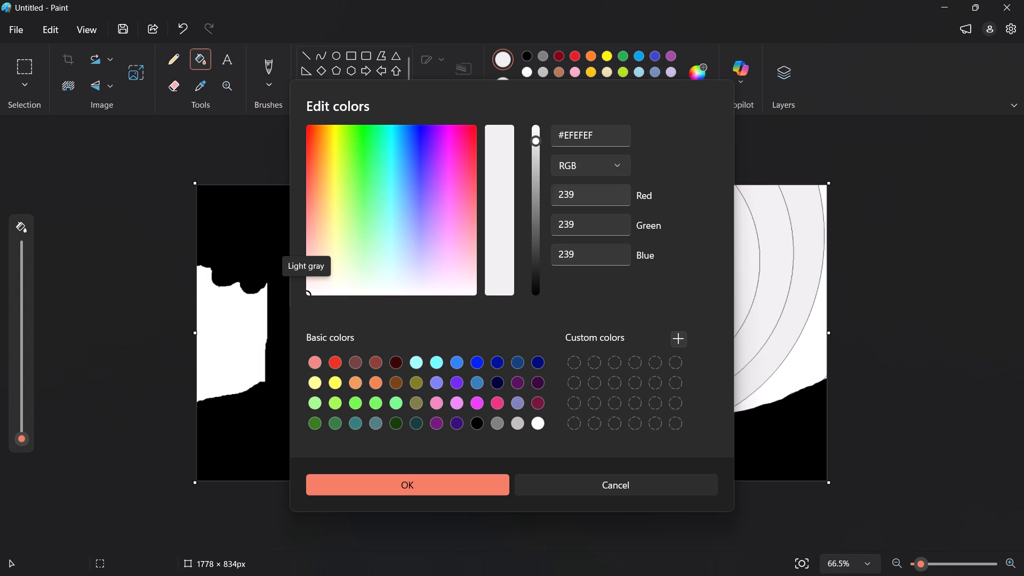
key(BackSpace)
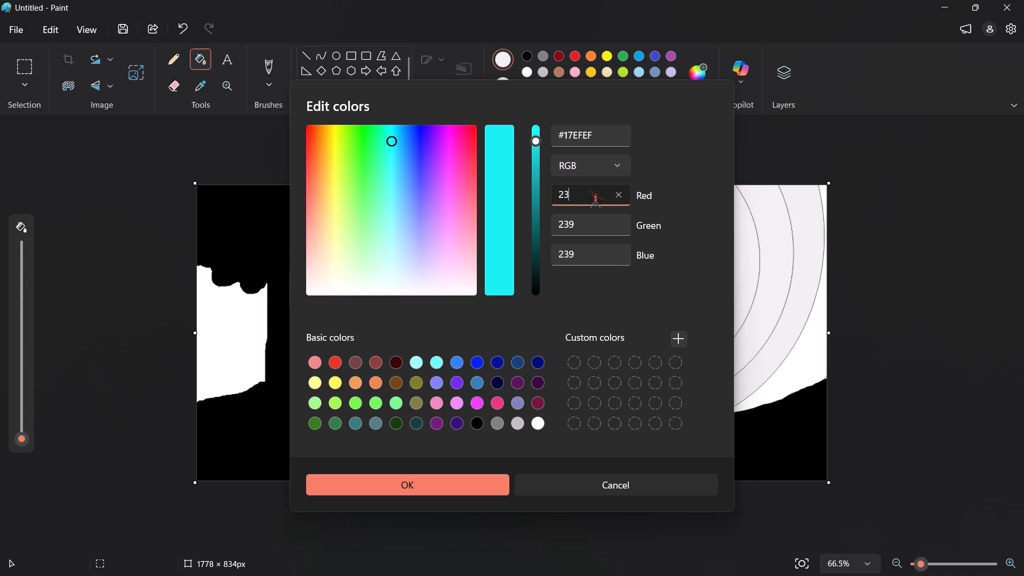
key(7)
click(593, 232)
key(BackSpace)
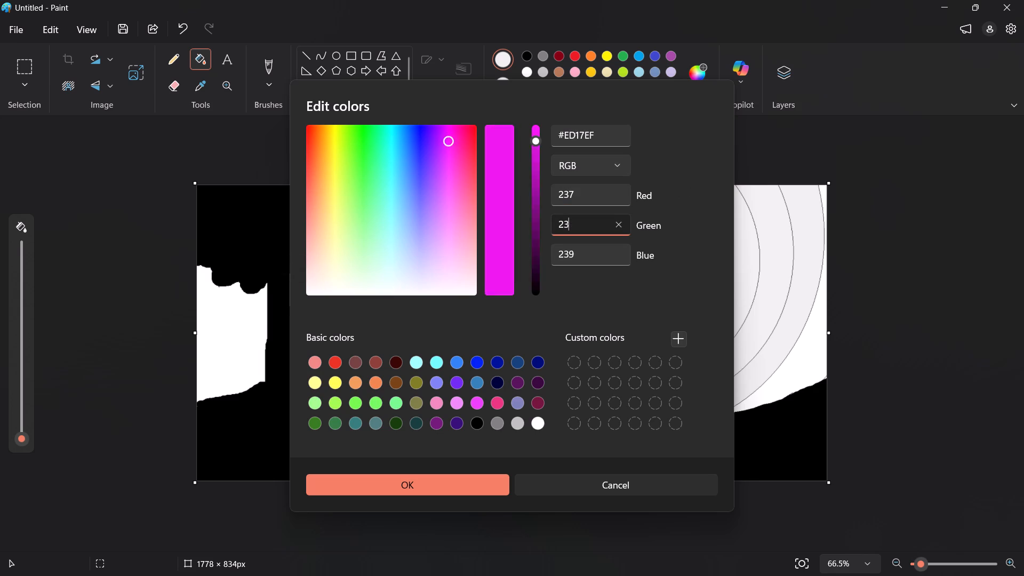
key(7)
click(604, 259)
key(BackSpace)
key(7)
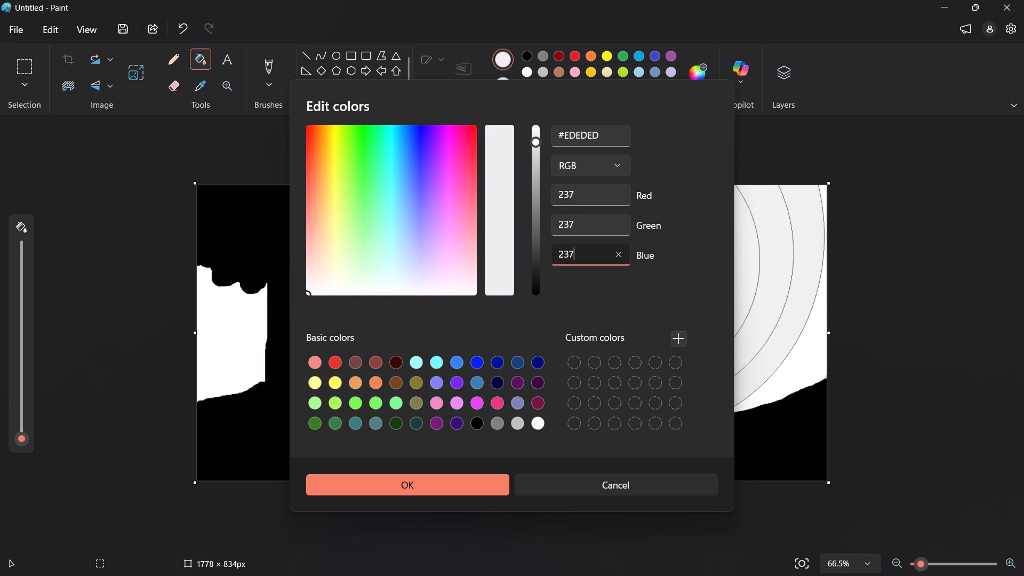
click(358, 480)
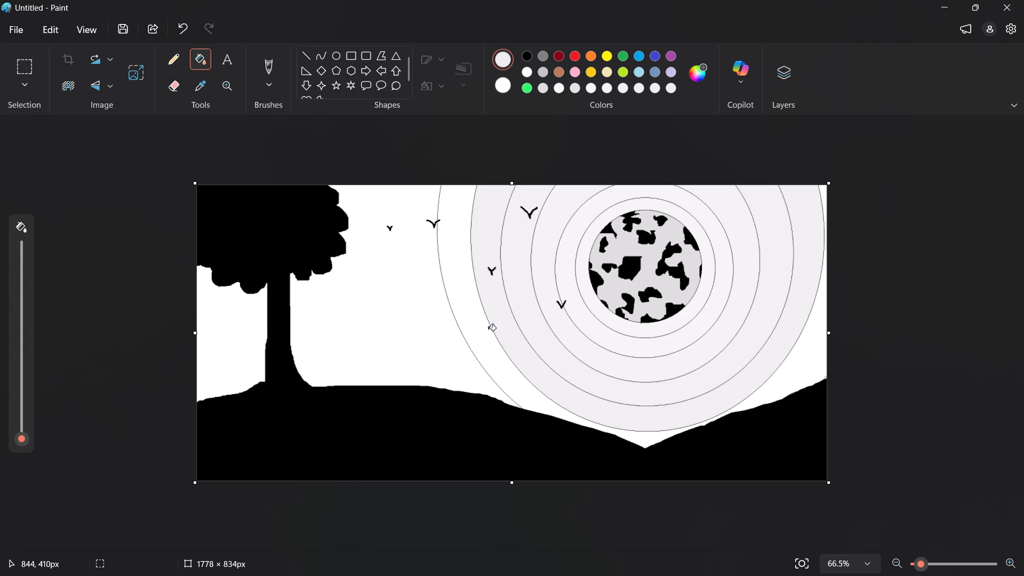
click(479, 331)
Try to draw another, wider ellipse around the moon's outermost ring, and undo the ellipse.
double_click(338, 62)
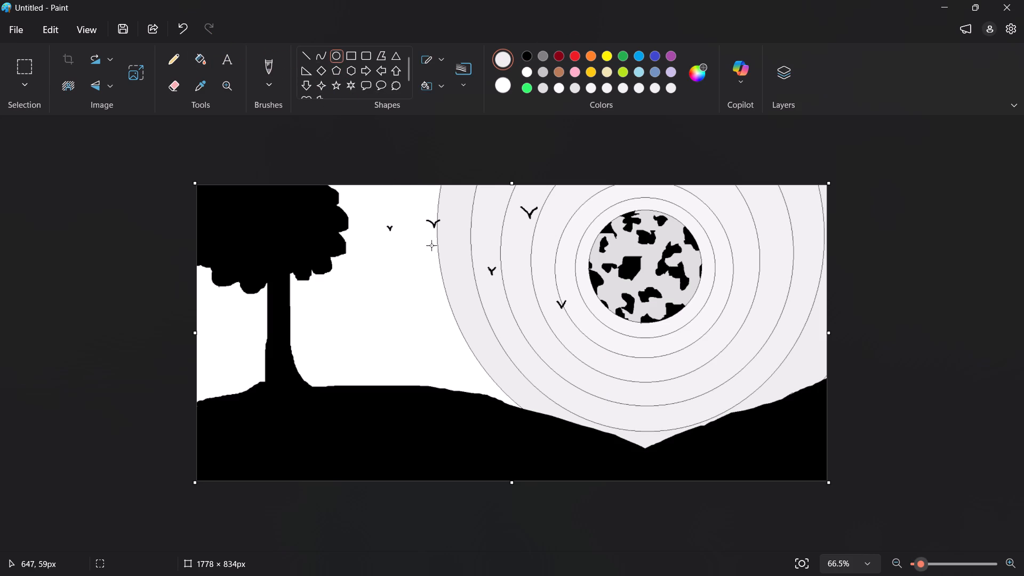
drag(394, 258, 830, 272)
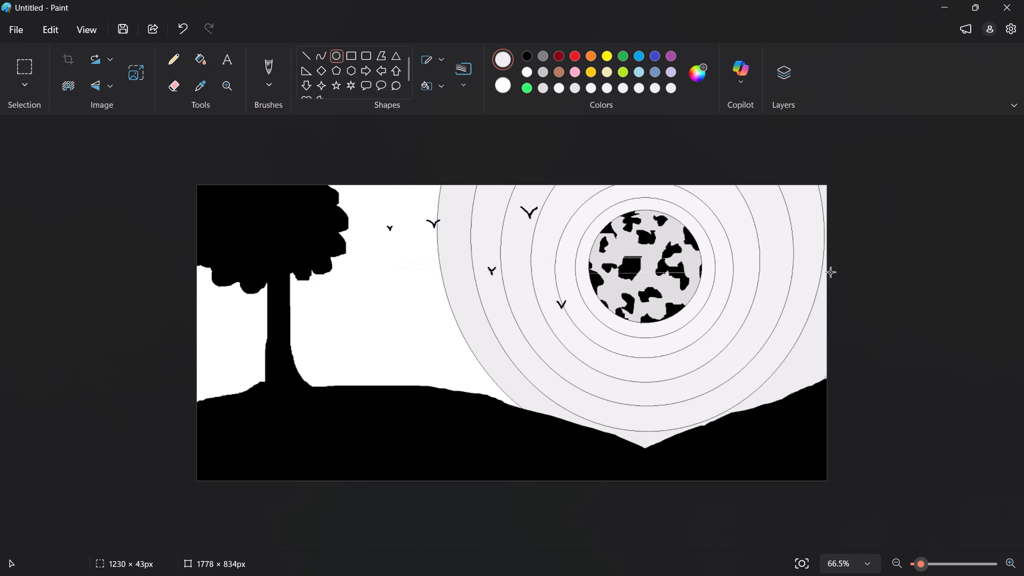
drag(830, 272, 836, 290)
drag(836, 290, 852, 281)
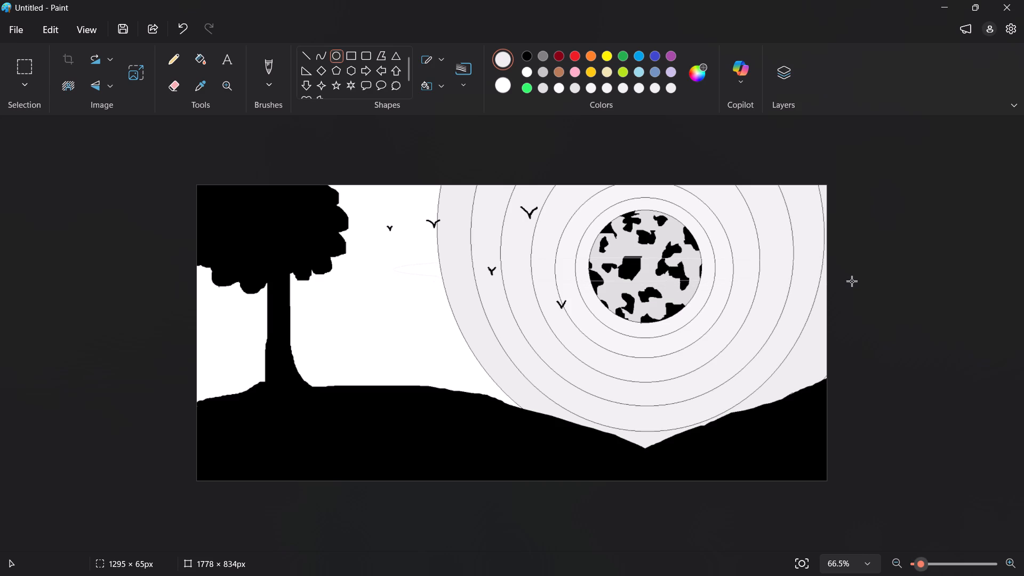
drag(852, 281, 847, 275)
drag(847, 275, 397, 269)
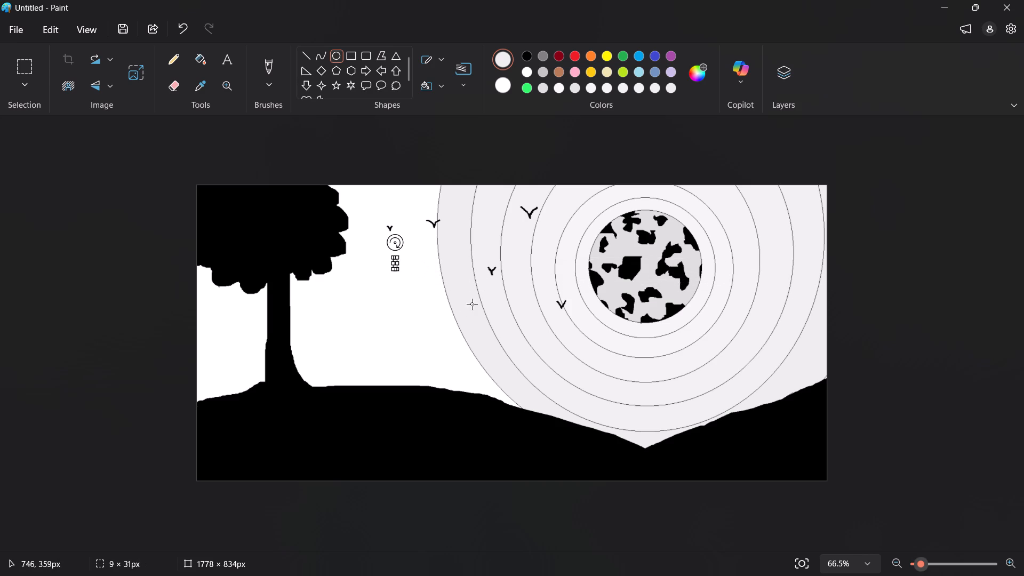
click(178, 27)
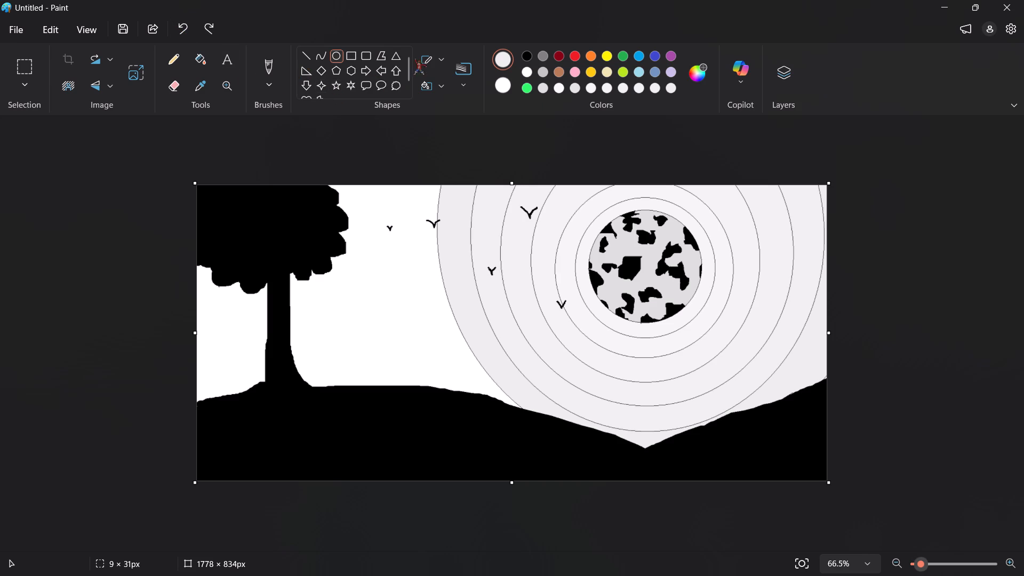
Fill the innermost band around the moon with #EDEDED.
click(210, 56)
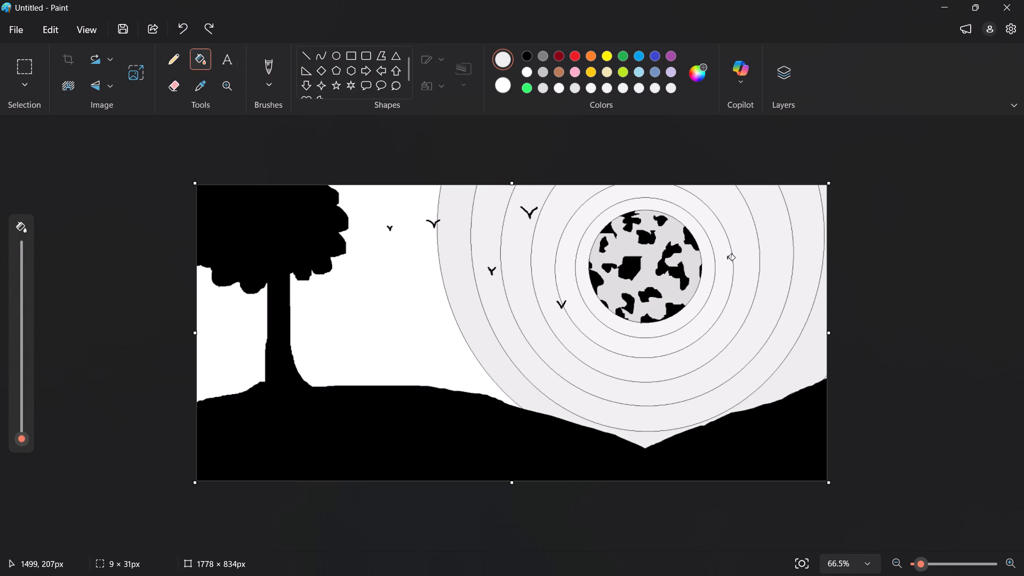
ctrl+scroll(719, 263, up, 3)
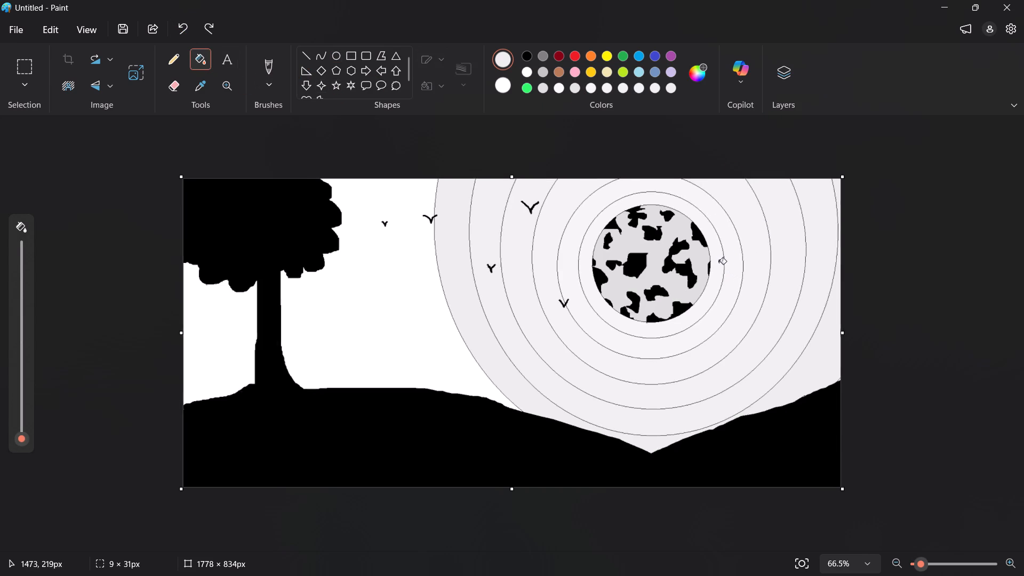
ctrl+scroll(719, 263, up, 4)
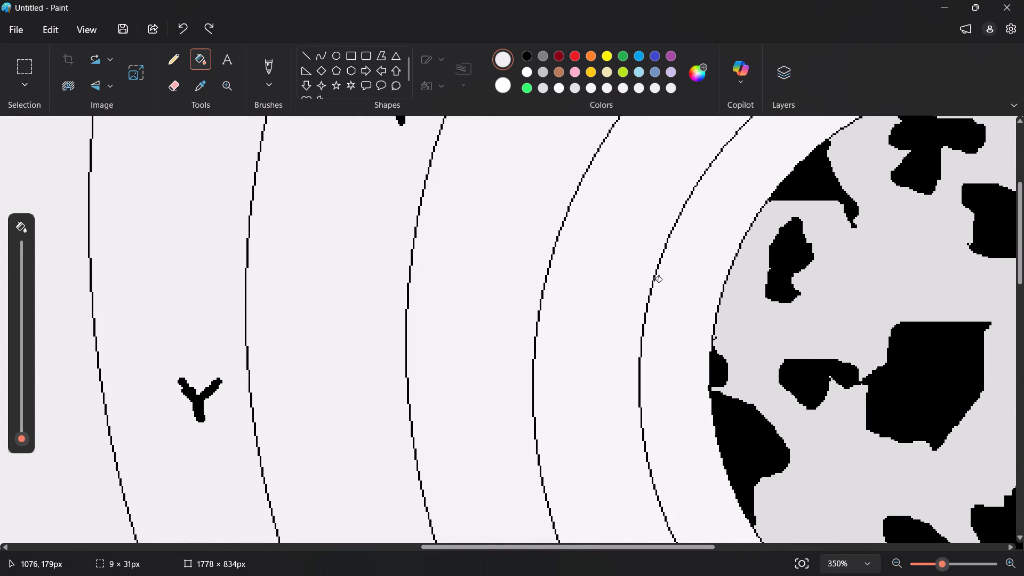
click(654, 281)
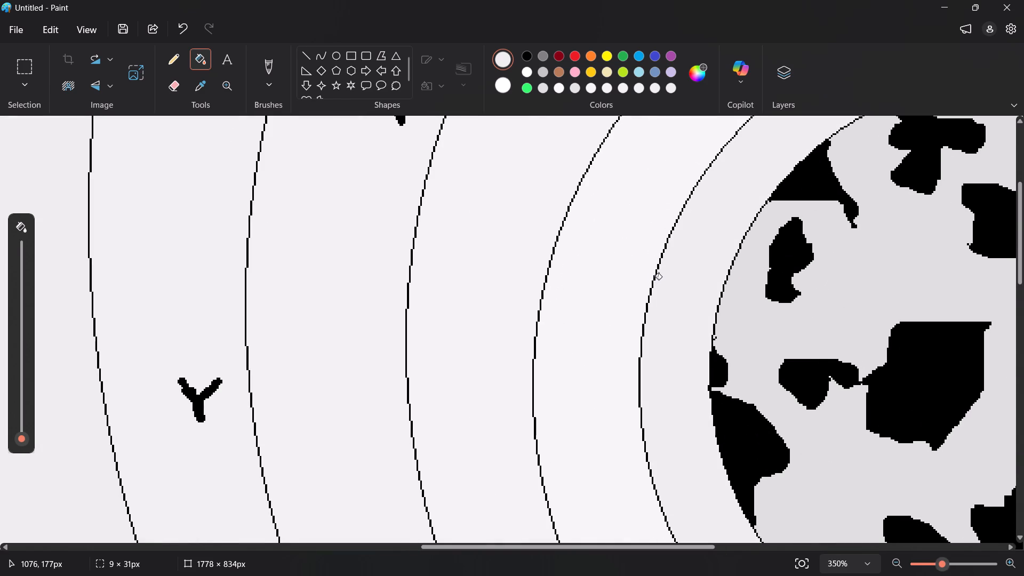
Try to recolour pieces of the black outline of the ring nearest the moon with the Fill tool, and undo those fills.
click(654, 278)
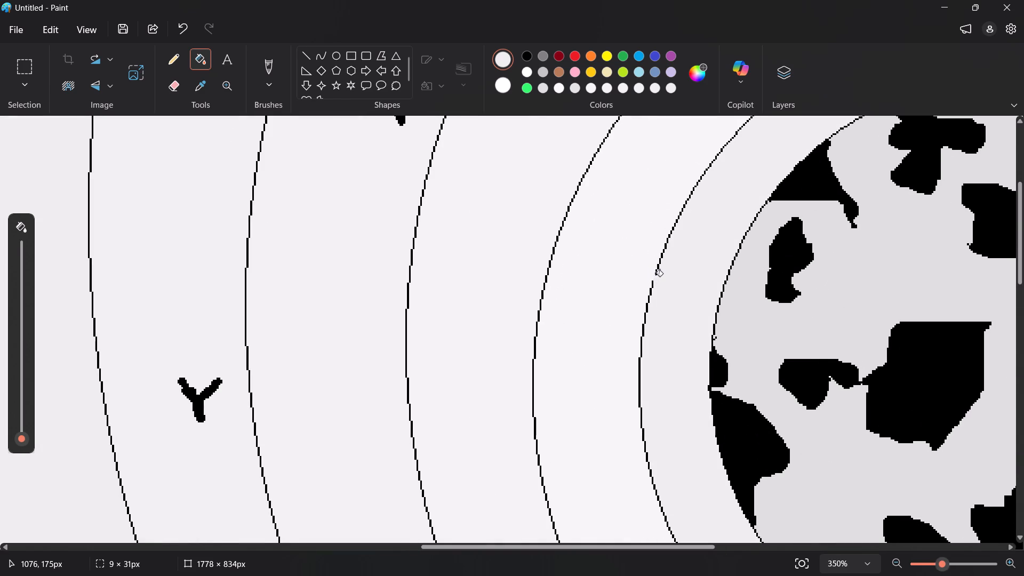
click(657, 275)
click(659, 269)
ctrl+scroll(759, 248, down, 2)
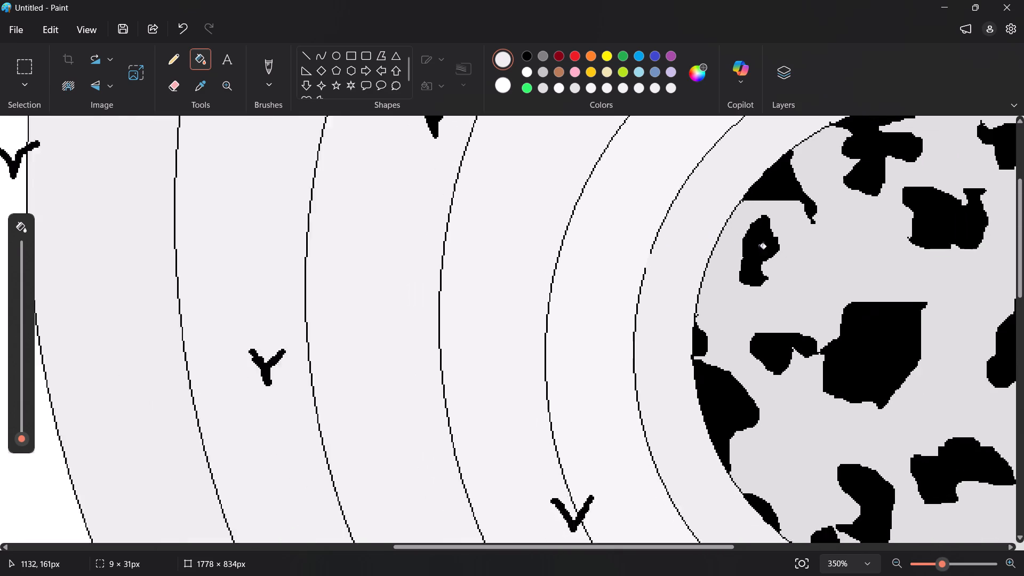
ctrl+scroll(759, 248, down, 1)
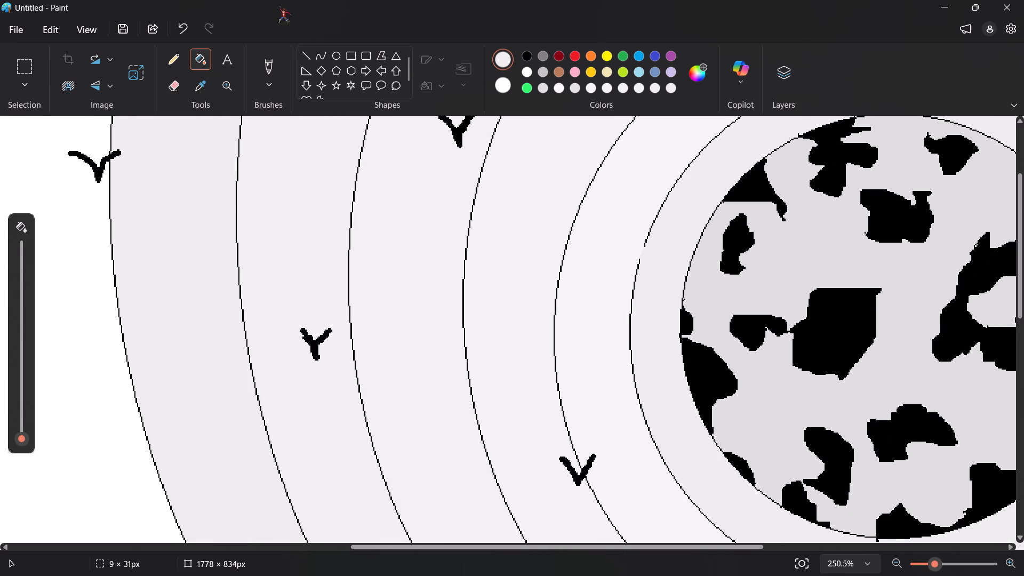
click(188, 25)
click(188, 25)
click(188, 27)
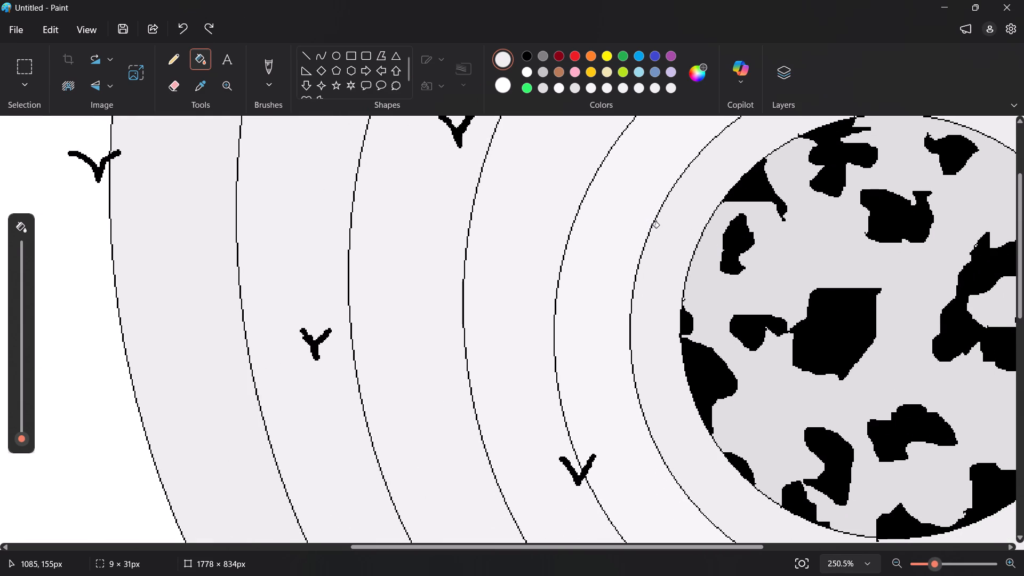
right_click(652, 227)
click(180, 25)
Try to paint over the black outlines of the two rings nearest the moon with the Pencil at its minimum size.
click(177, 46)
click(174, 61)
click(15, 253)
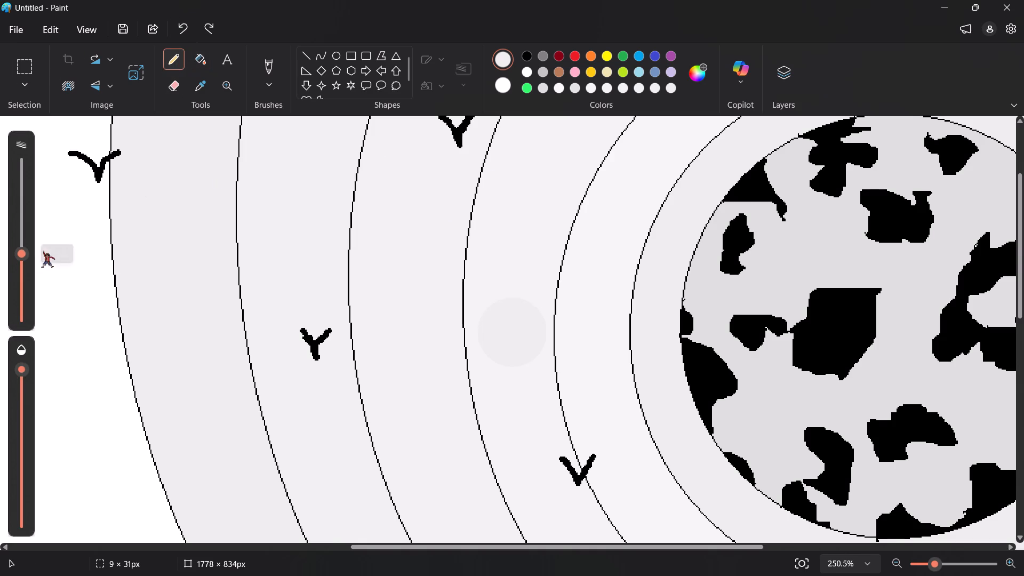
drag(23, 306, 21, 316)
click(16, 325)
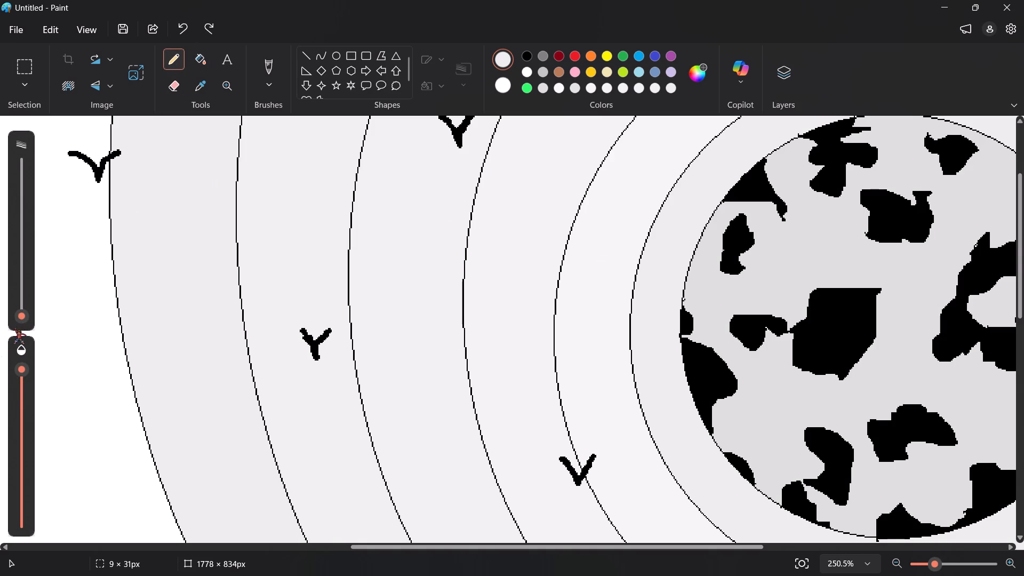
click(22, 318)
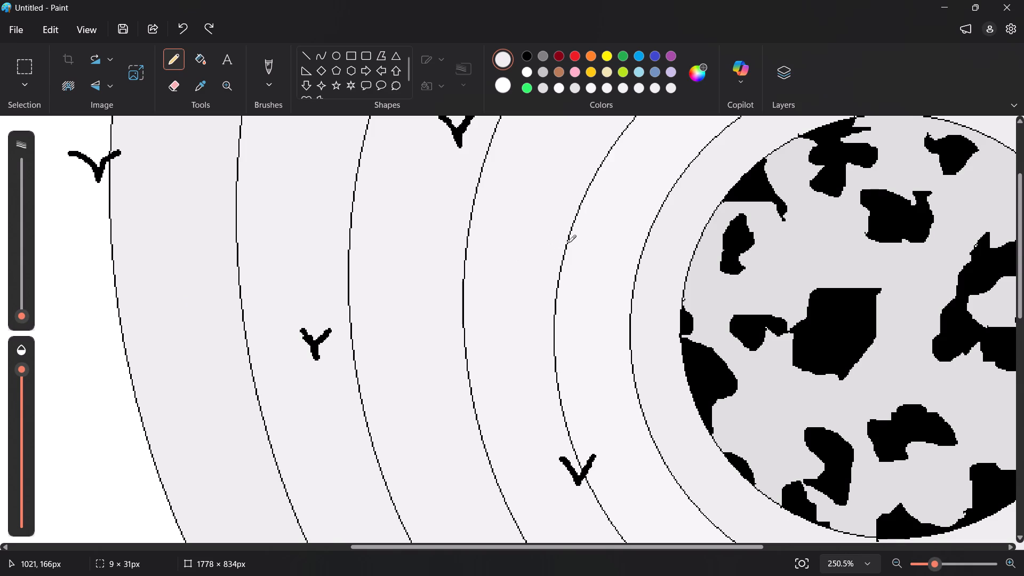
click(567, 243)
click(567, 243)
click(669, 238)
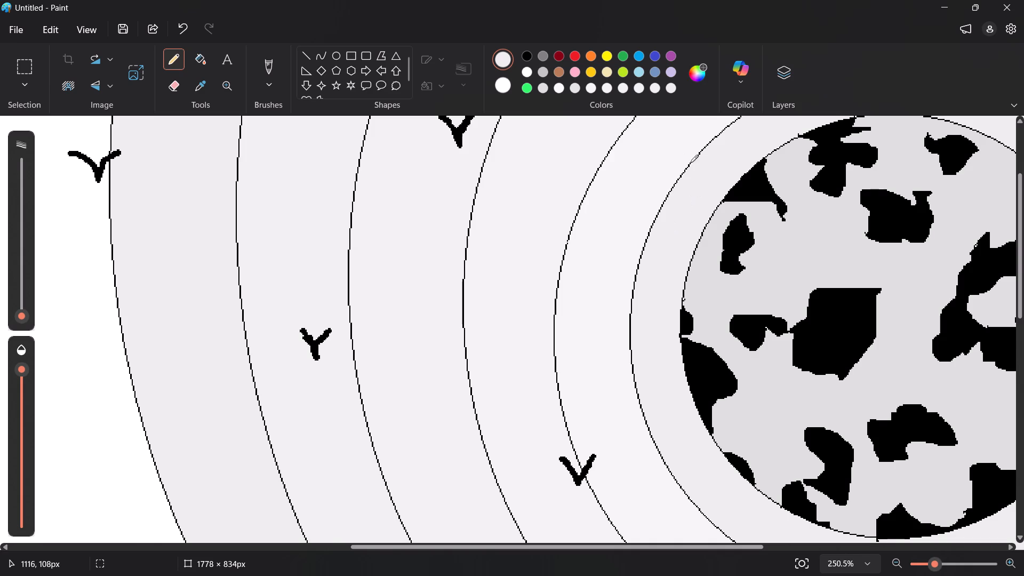
Undo the pencil marks on the ring outlines and the last fill of the innermost band around the moon.
ctrl+scroll(652, 228, down, 6)
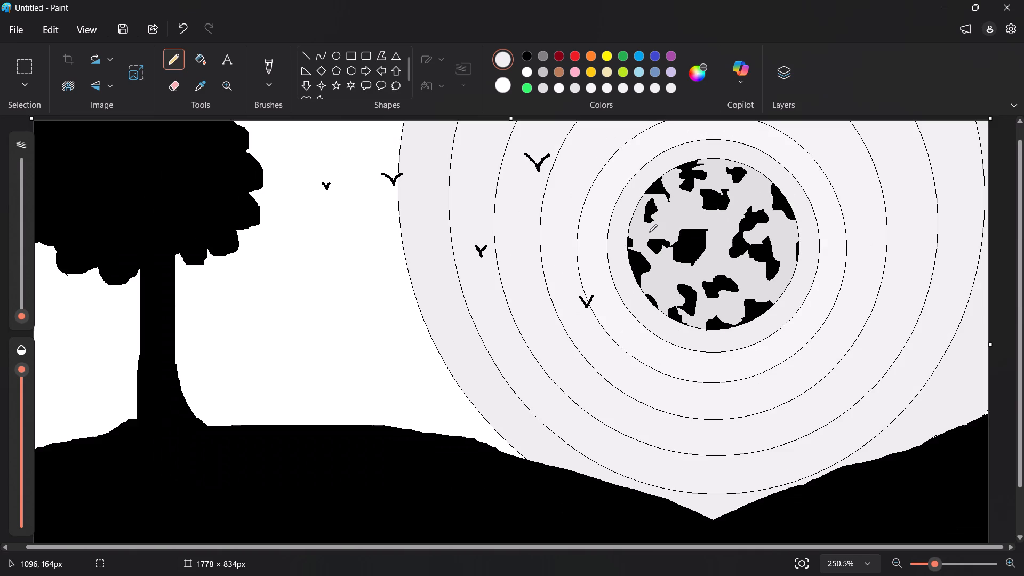
ctrl+scroll(649, 232, down, 3)
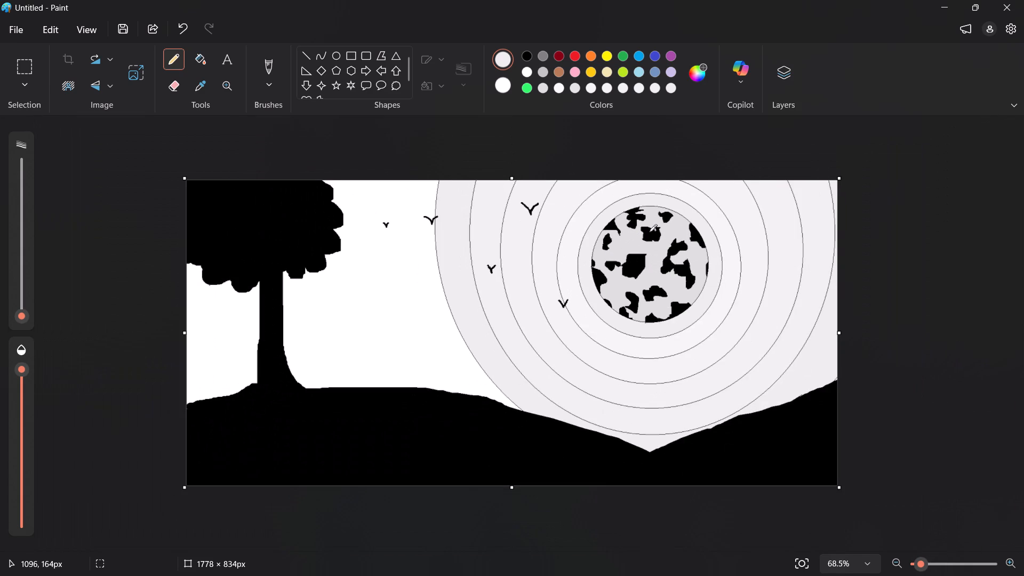
ctrl+scroll(649, 232, up, 1)
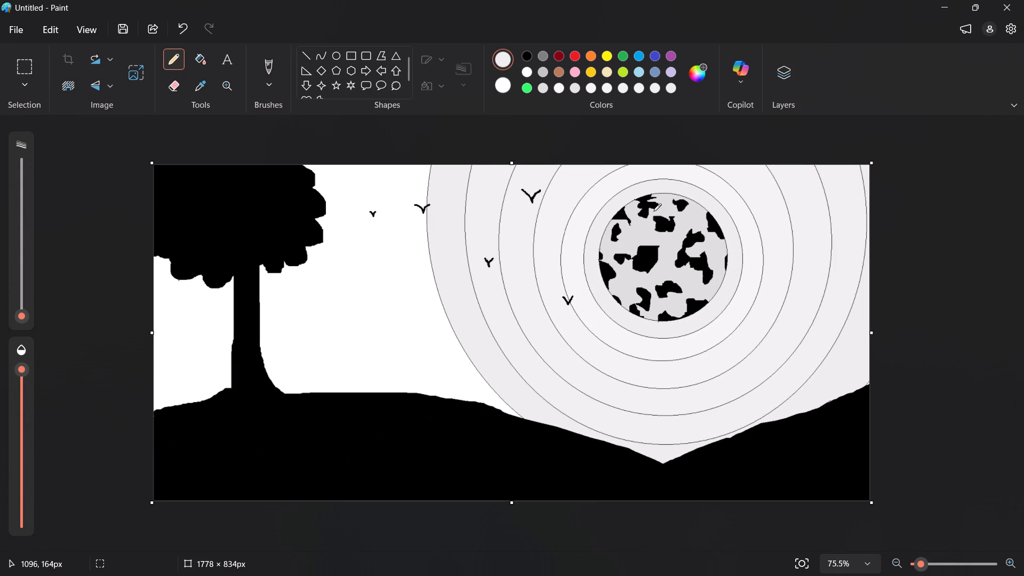
click(181, 27)
click(181, 27)
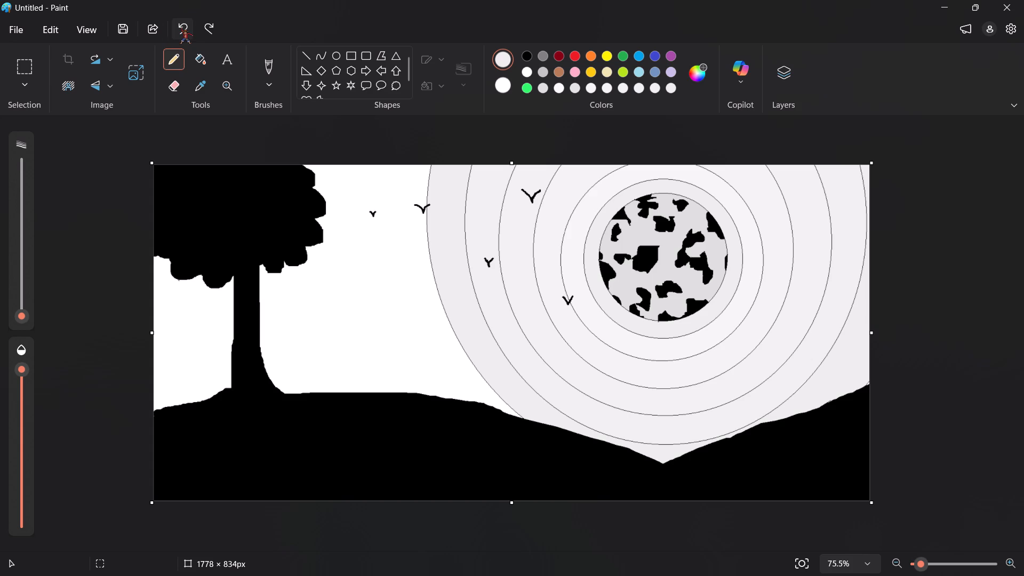
click(181, 27)
click(181, 27)
Draw an off-white ellipse about 1302 × 1241 px around the moon's outermost ring, with its lower edge over the black hills.
click(334, 56)
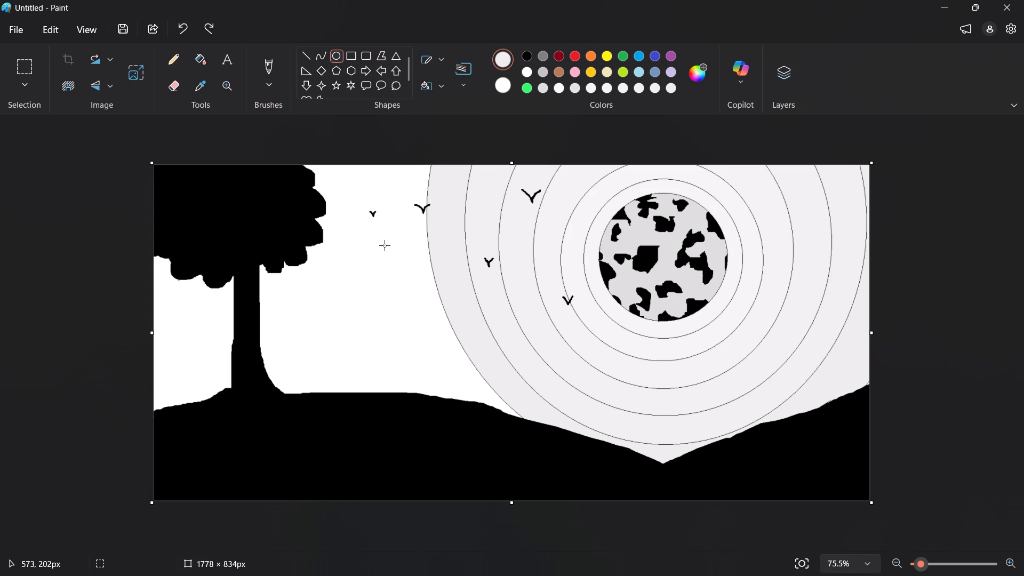
drag(384, 243, 913, 289)
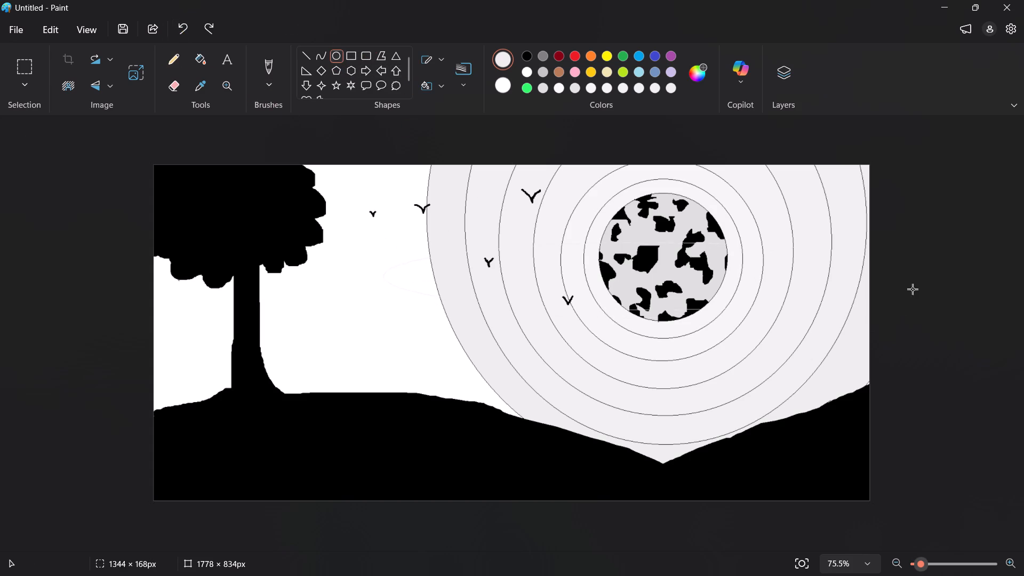
drag(913, 289, 908, 261)
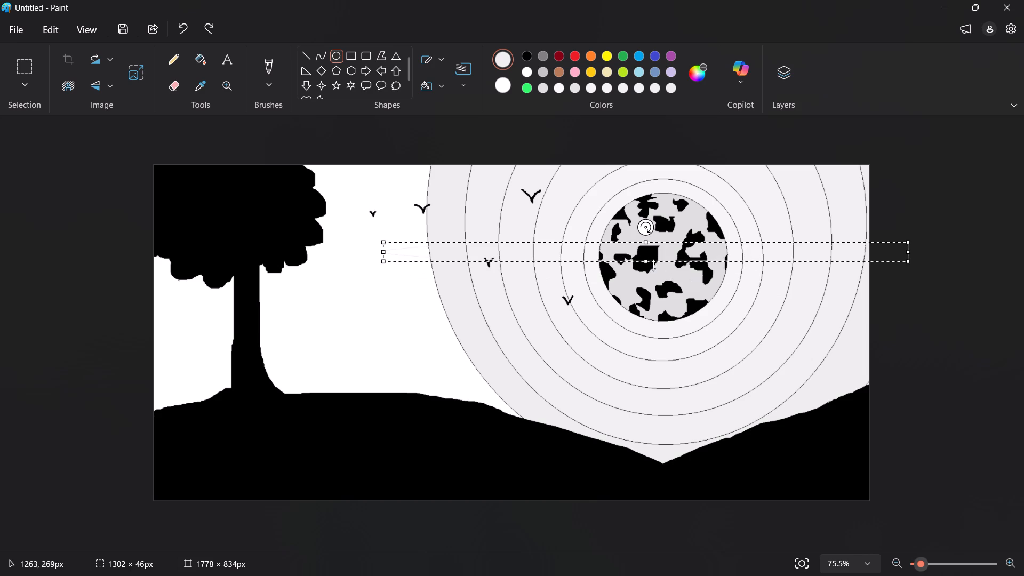
drag(645, 262, 694, 471)
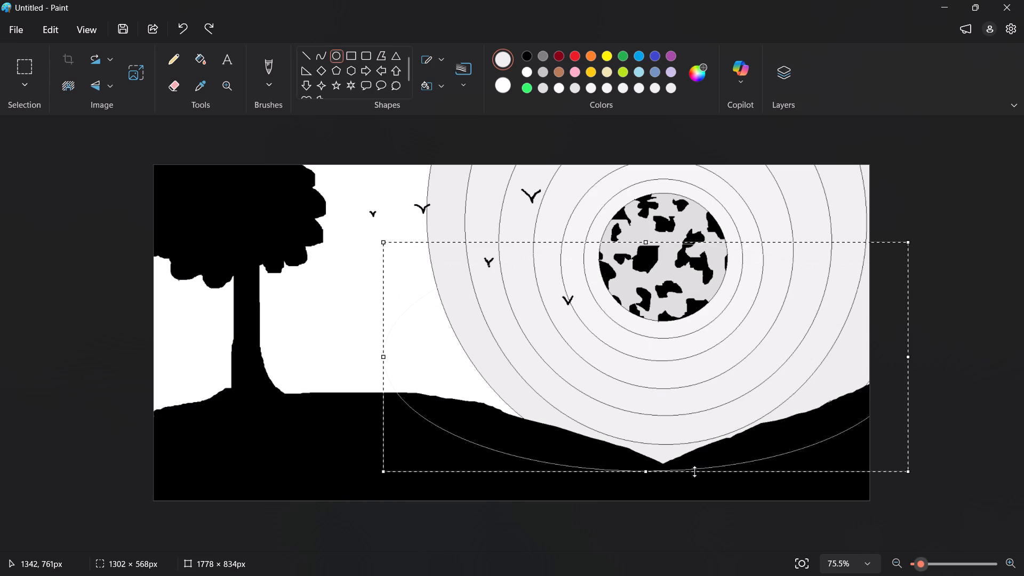
drag(694, 471, 684, 461)
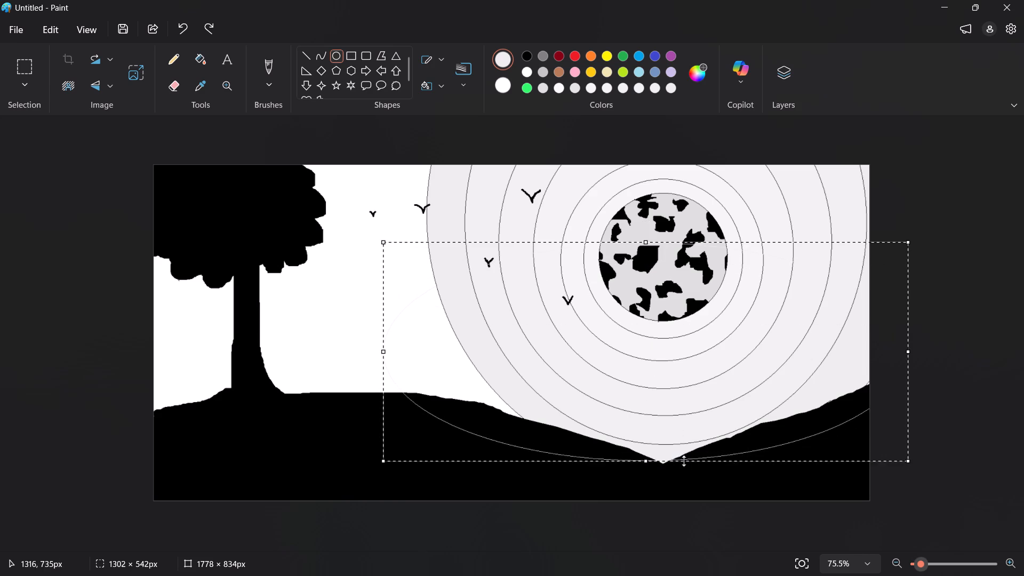
drag(684, 461, 701, 479)
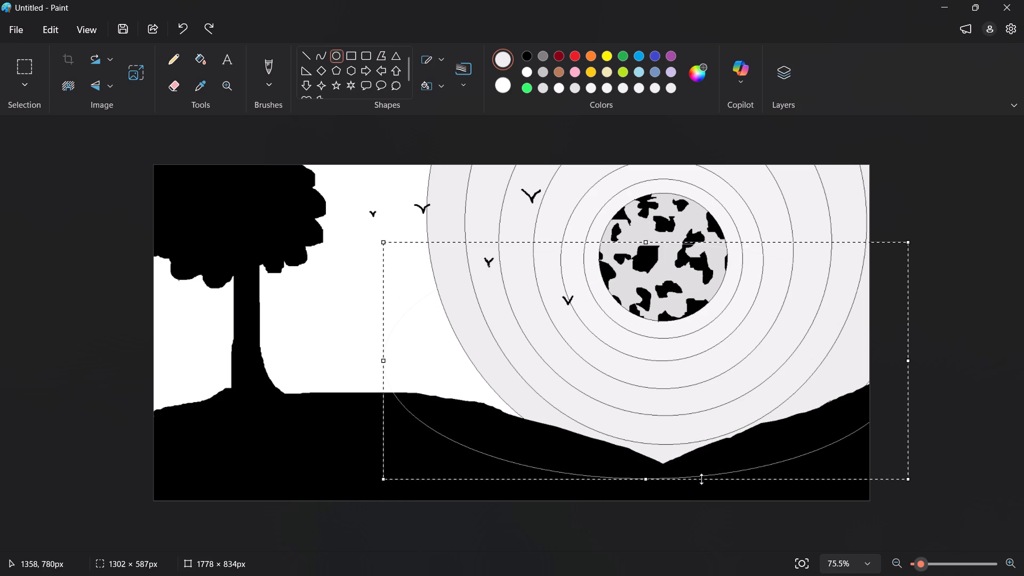
drag(701, 479, 704, 479)
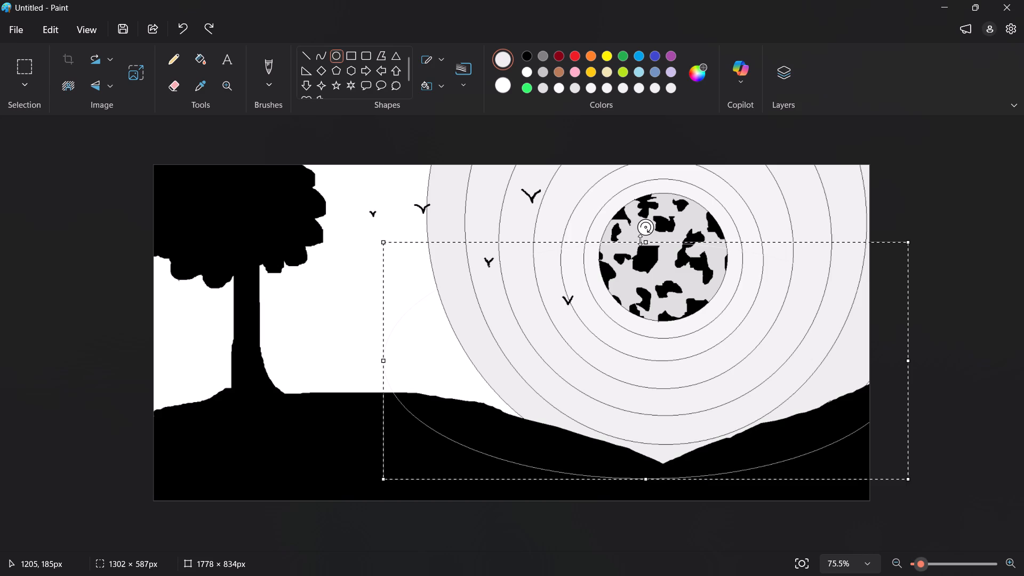
drag(641, 240, 662, 38)
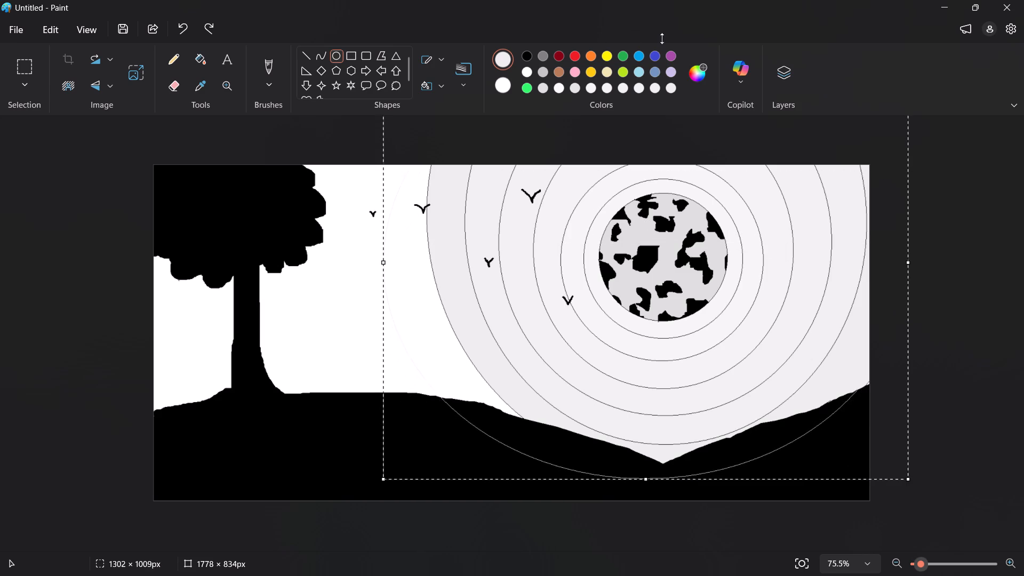
drag(662, 38, 662, 38)
drag(691, 243, 701, 239)
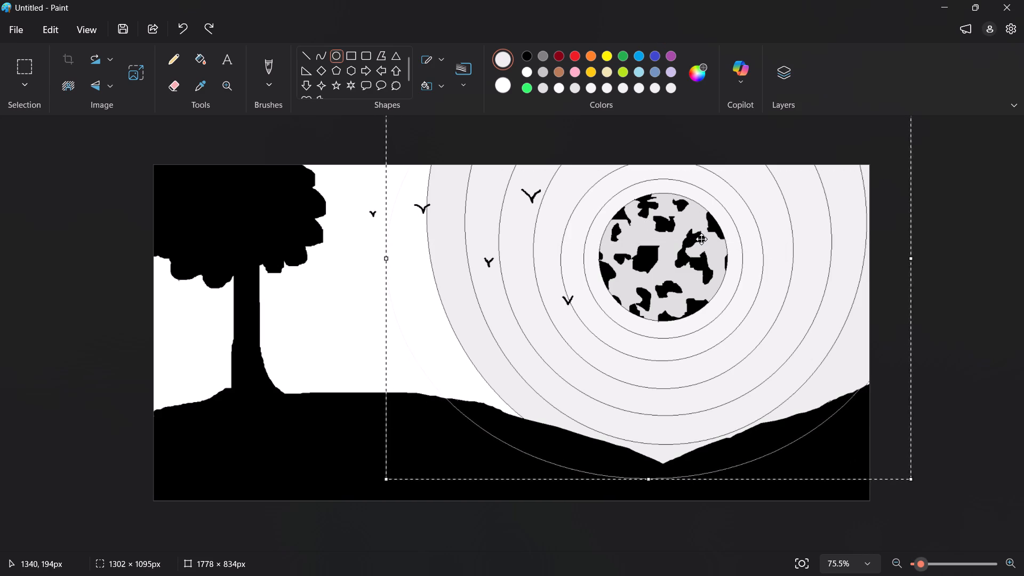
drag(701, 239, 706, 252)
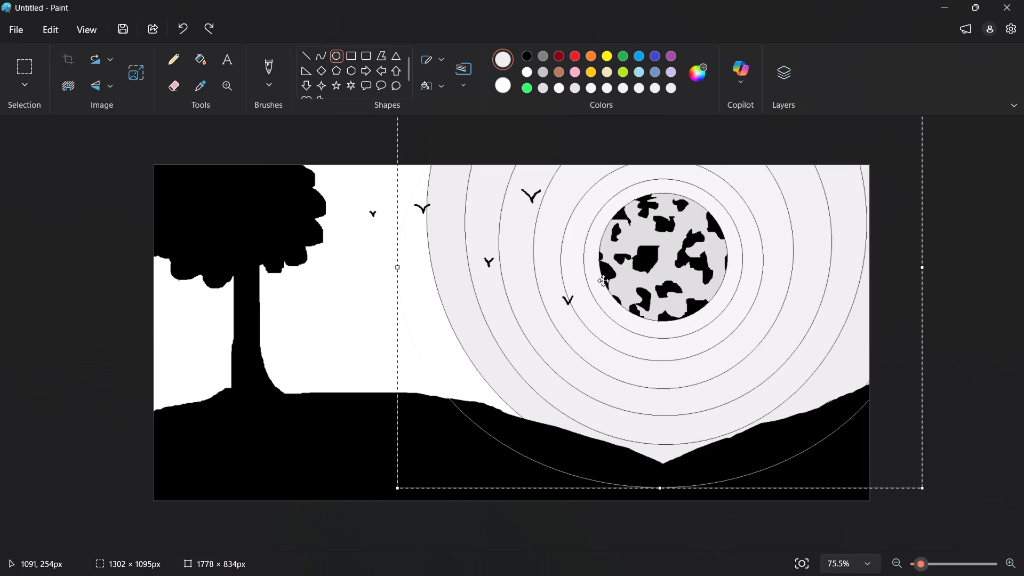
drag(663, 487, 672, 547)
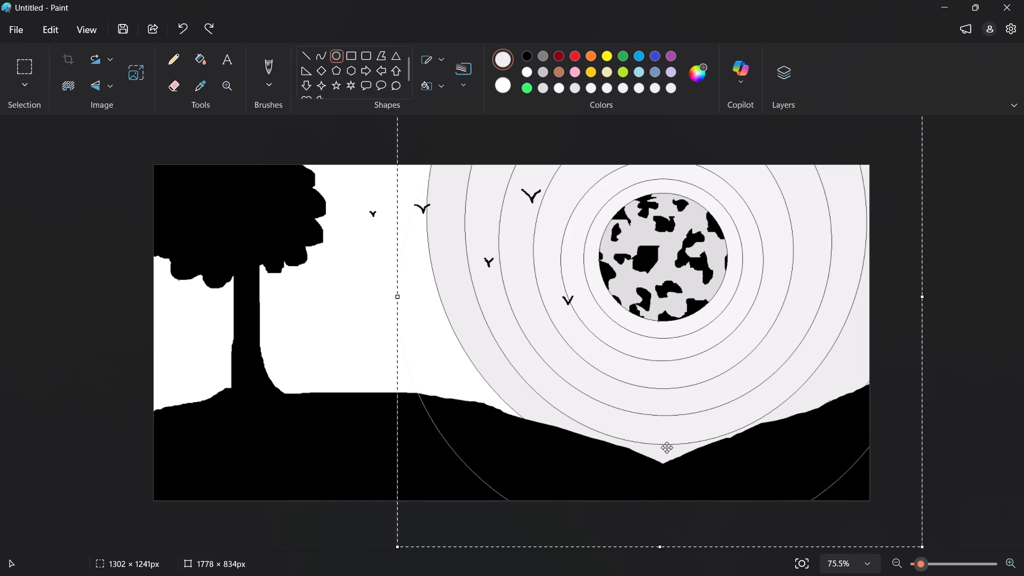
drag(667, 434, 678, 367)
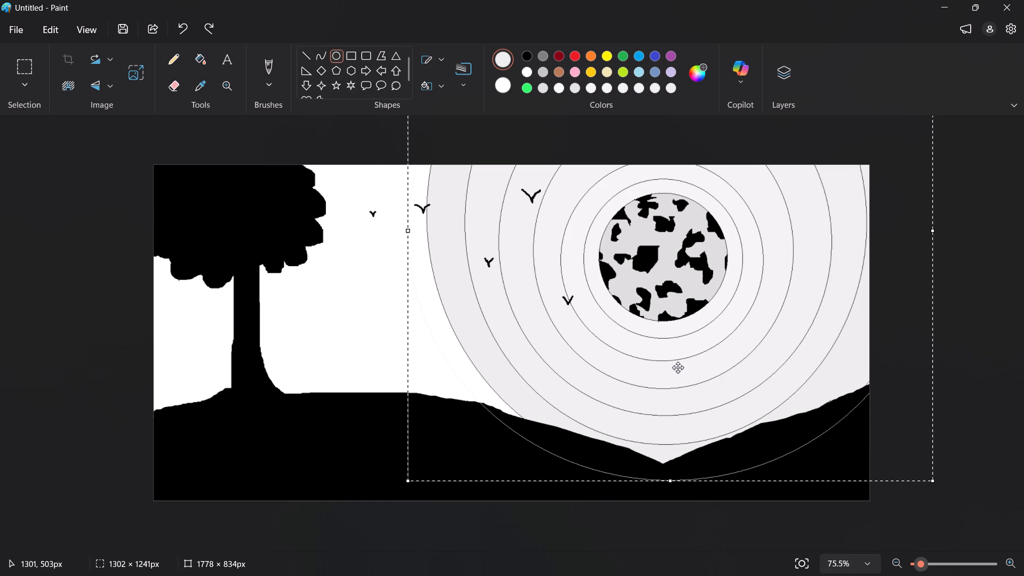
drag(678, 367, 662, 366)
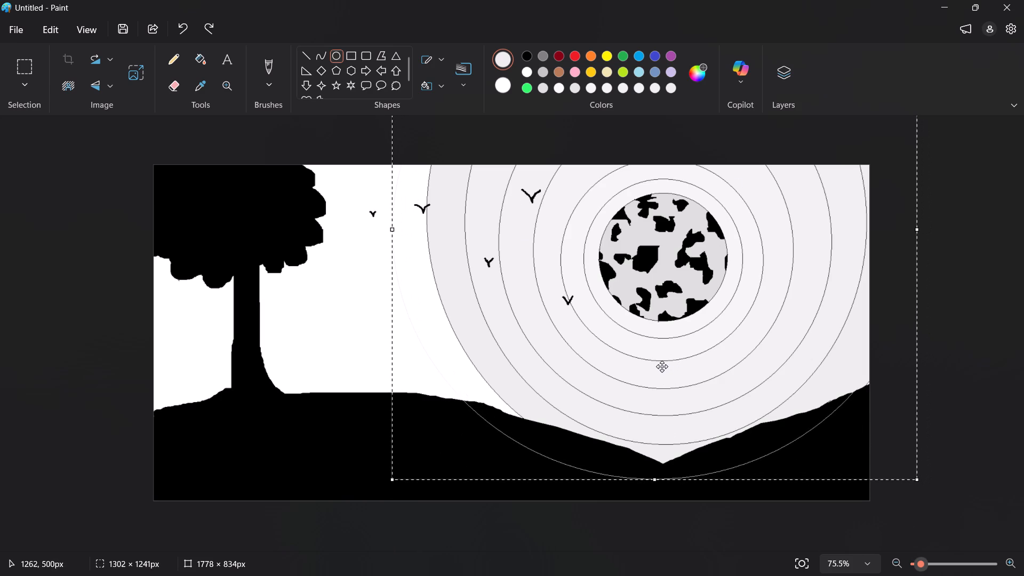
drag(662, 366, 659, 365)
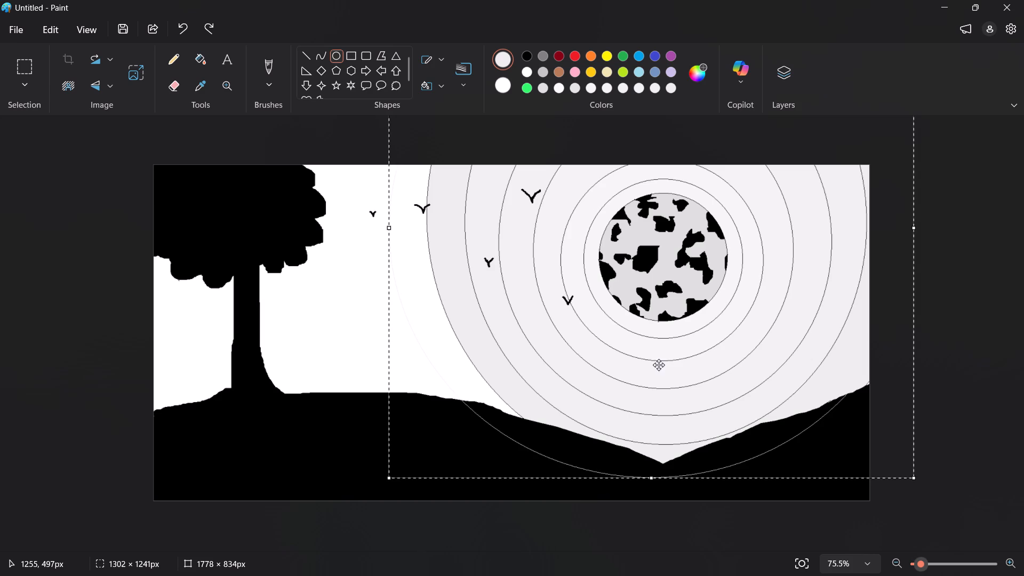
drag(659, 365, 659, 365)
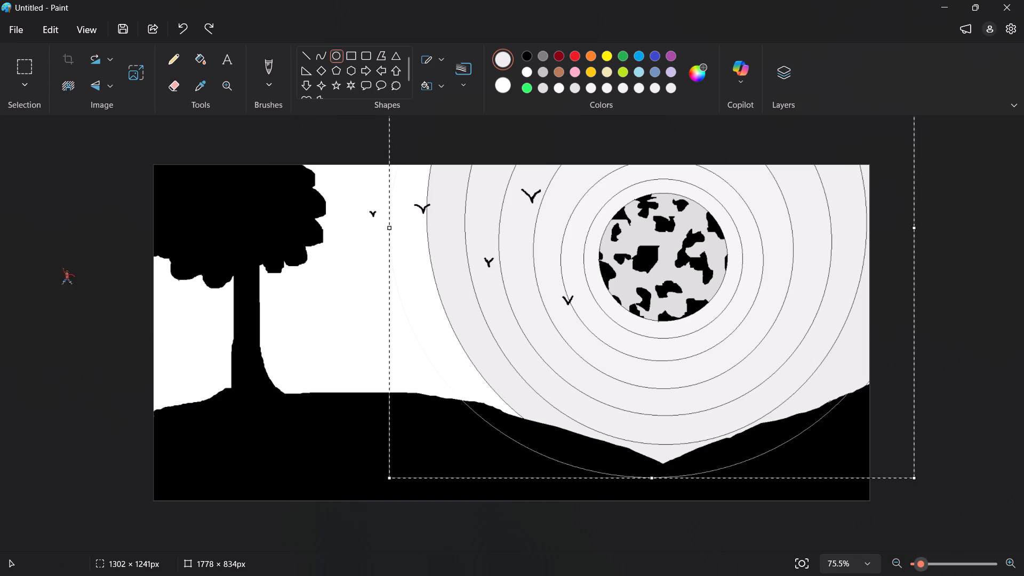
click(0, 310)
Mix a custom off-white colour by setting red to 235, green to 235 and blue to 225.
click(541, 58)
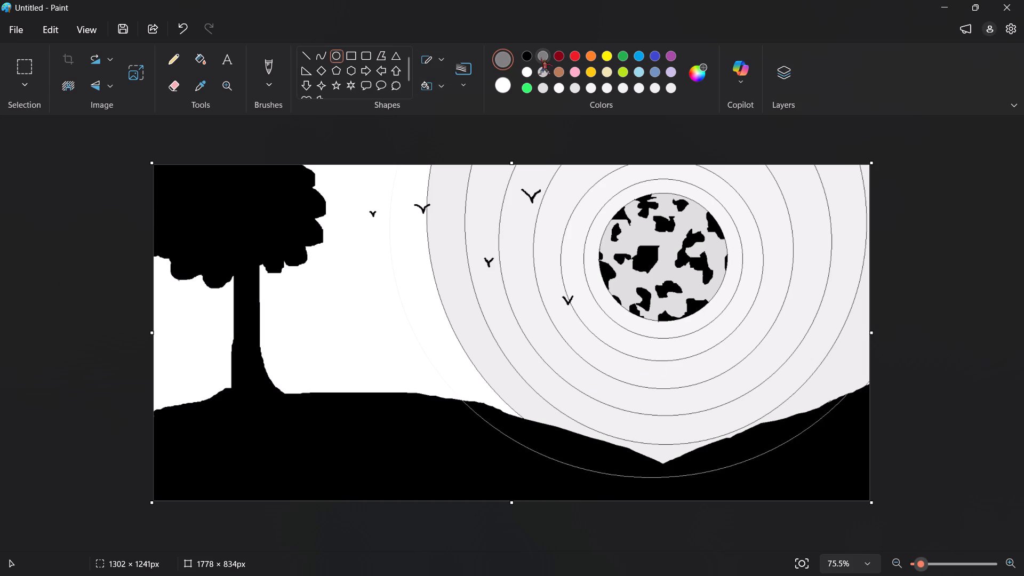
click(529, 68)
click(700, 78)
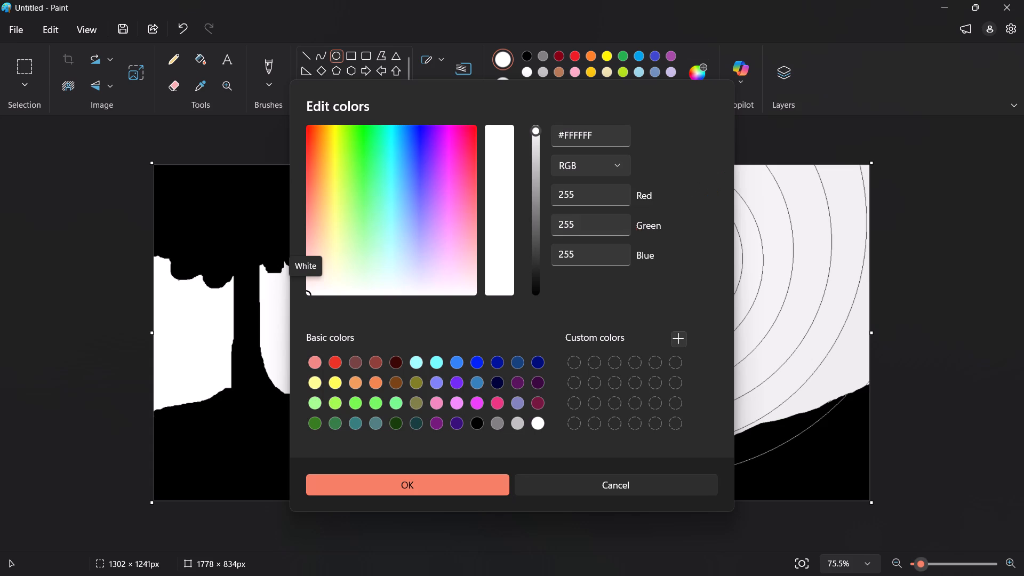
click(585, 198)
key(BackSpace)
key(BackSpace)
key(BackSpace)
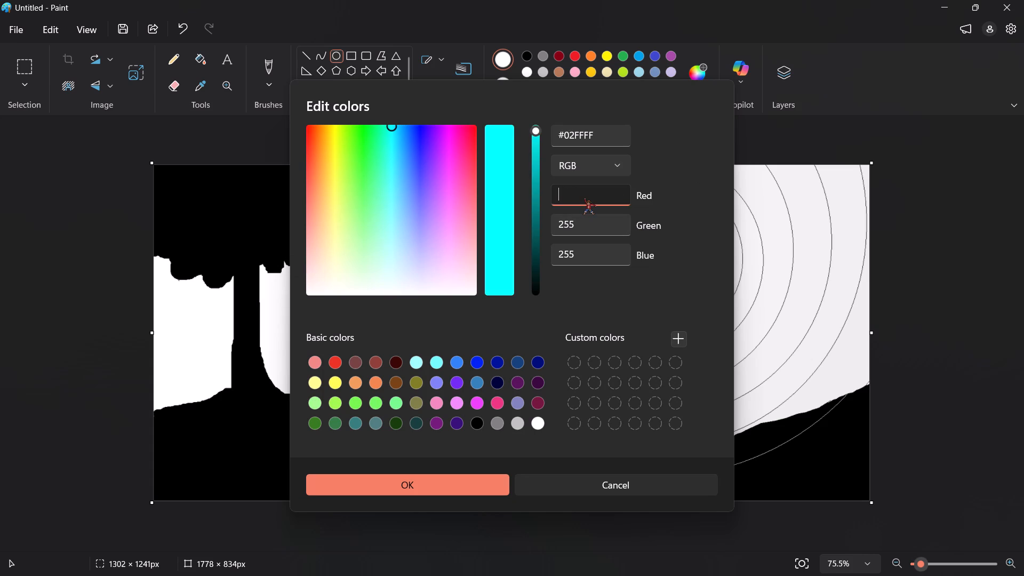
key(2)
key(3)
key(5)
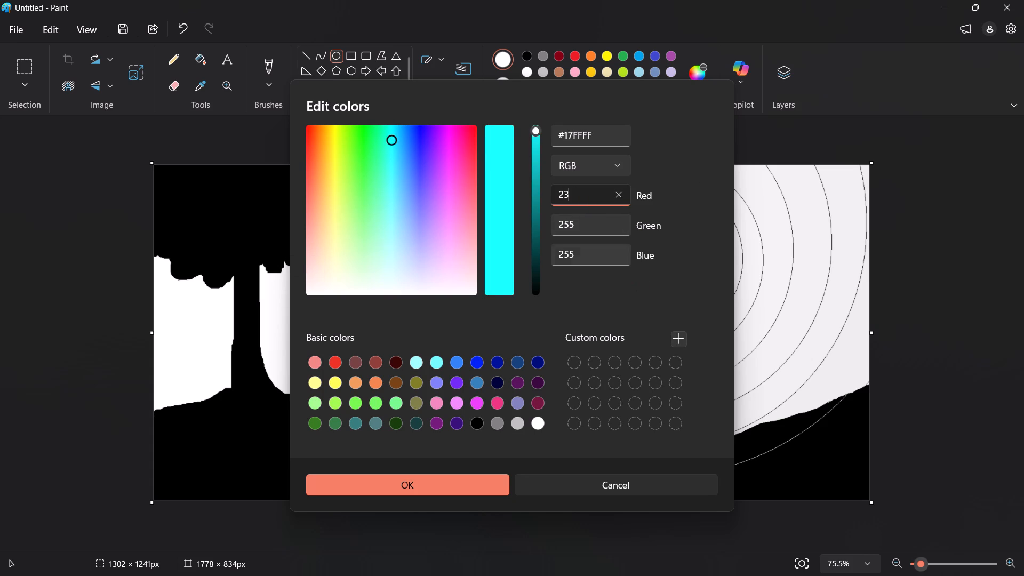
click(612, 228)
key(BackSpace)
key(BackSpace)
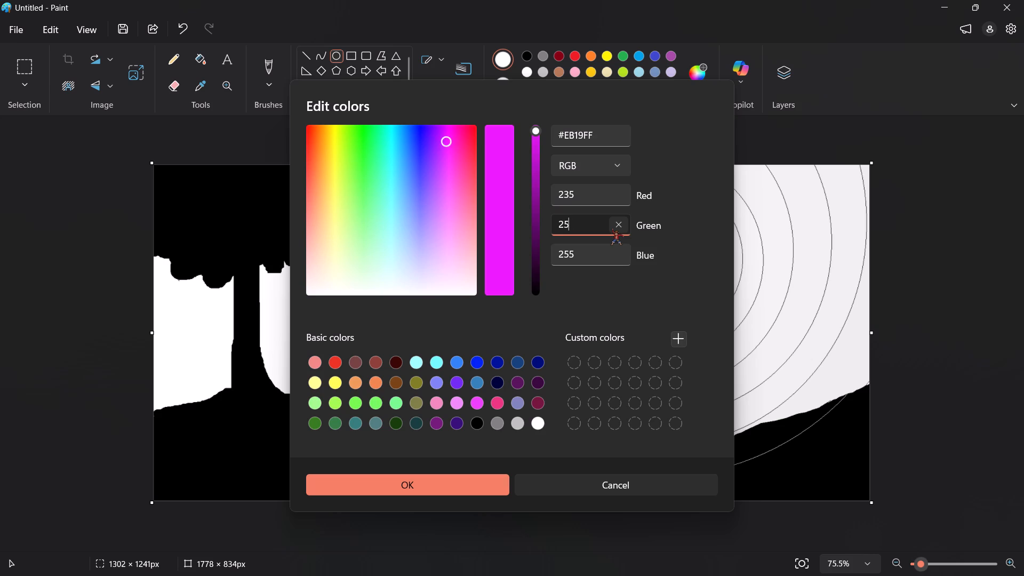
text(35)
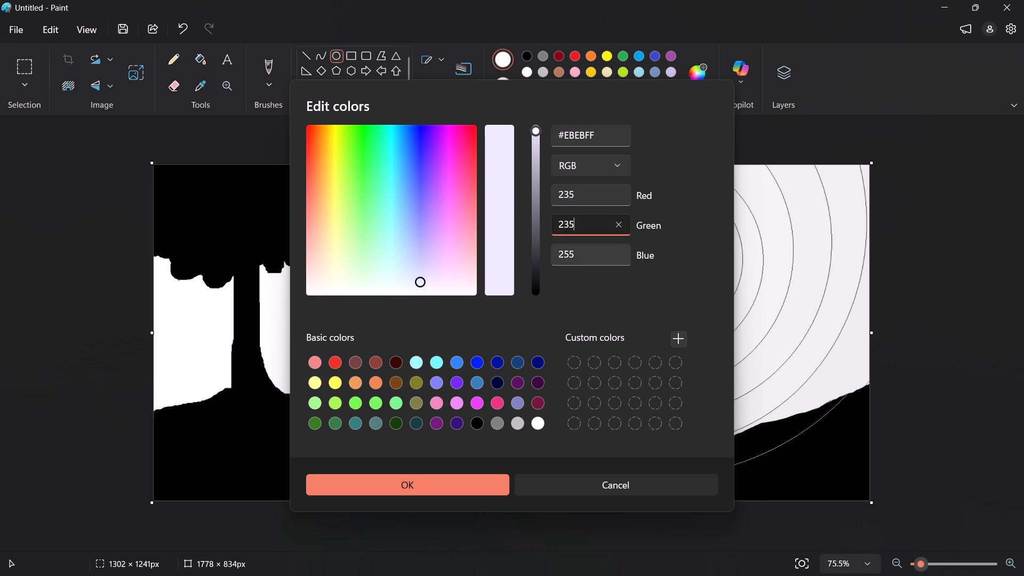
click(587, 258)
key(BackSpace)
key(BackSpace)
text(25)
click(435, 478)
click(426, 326)
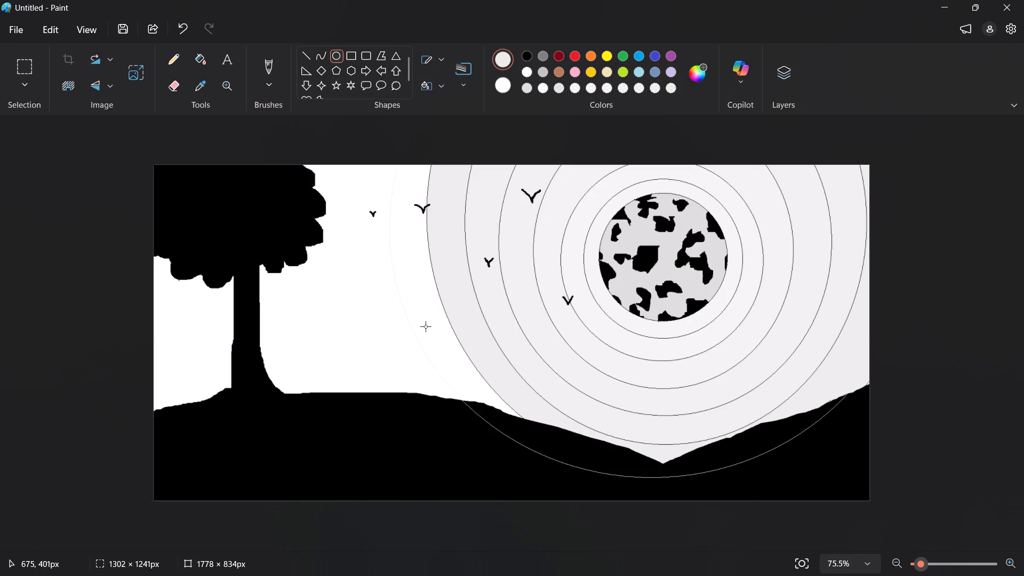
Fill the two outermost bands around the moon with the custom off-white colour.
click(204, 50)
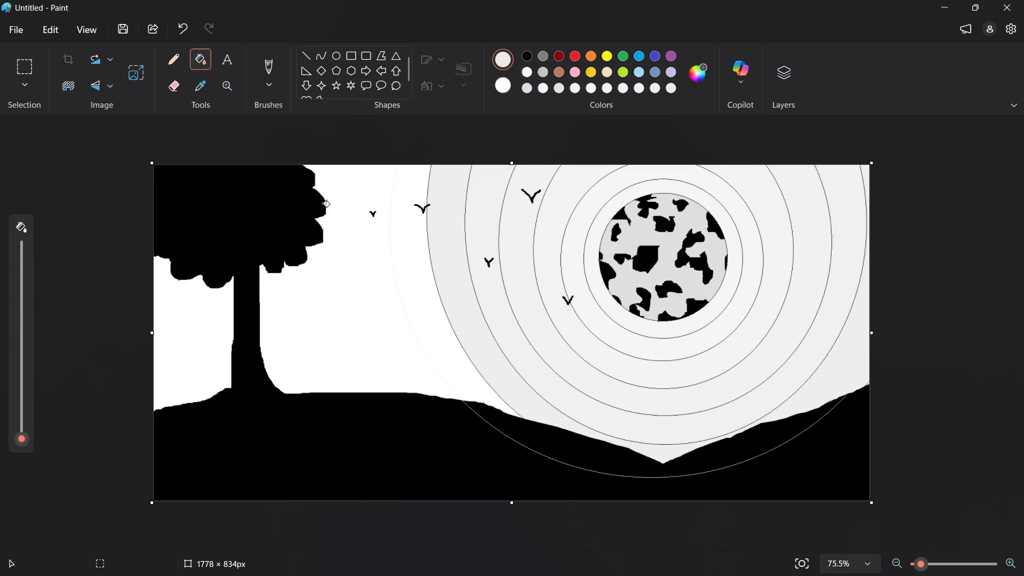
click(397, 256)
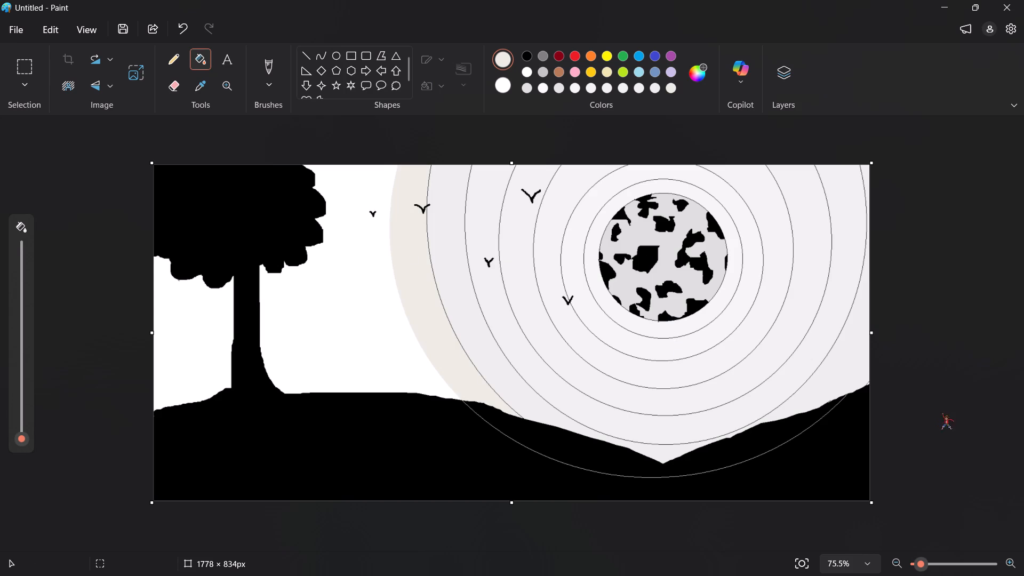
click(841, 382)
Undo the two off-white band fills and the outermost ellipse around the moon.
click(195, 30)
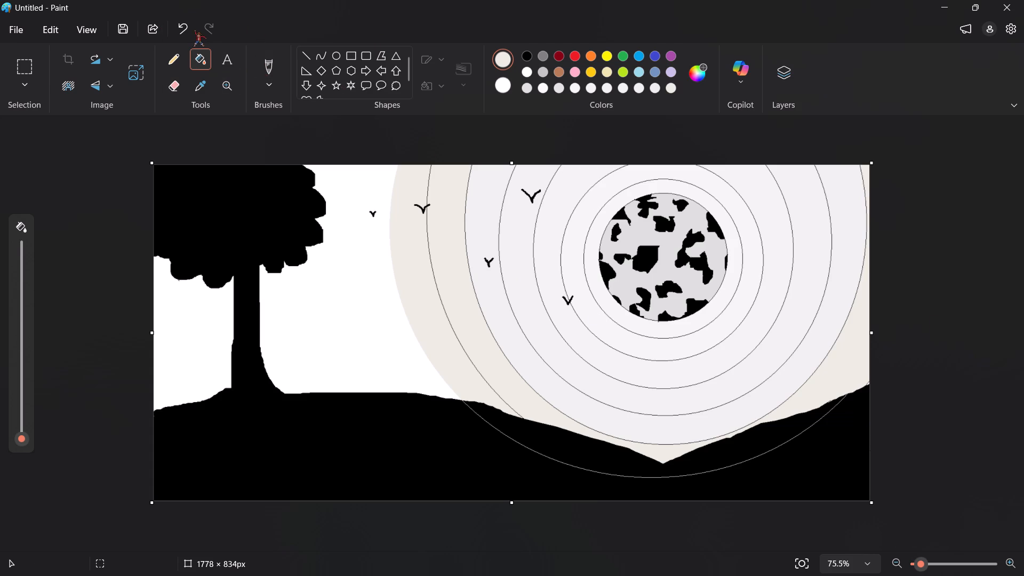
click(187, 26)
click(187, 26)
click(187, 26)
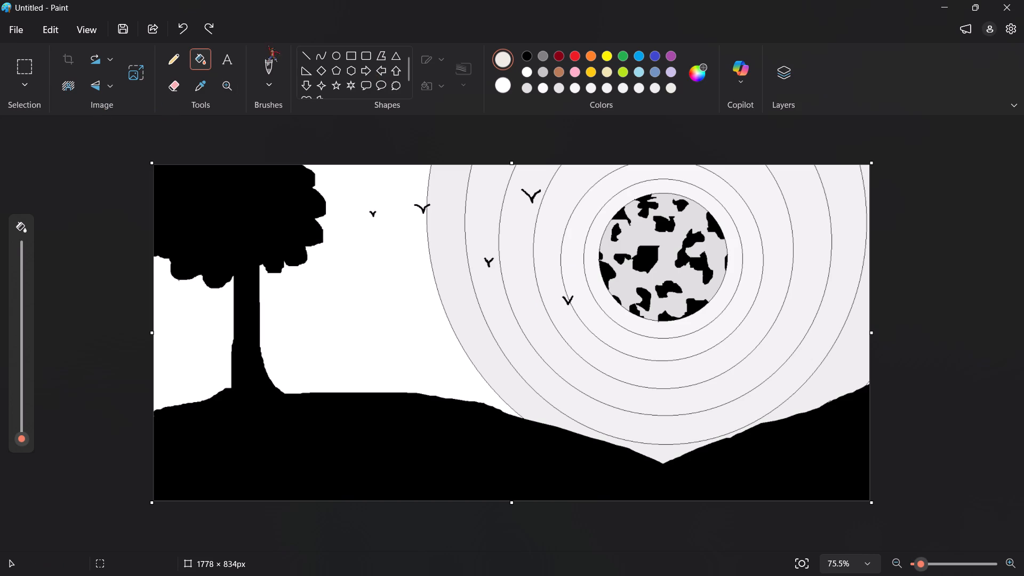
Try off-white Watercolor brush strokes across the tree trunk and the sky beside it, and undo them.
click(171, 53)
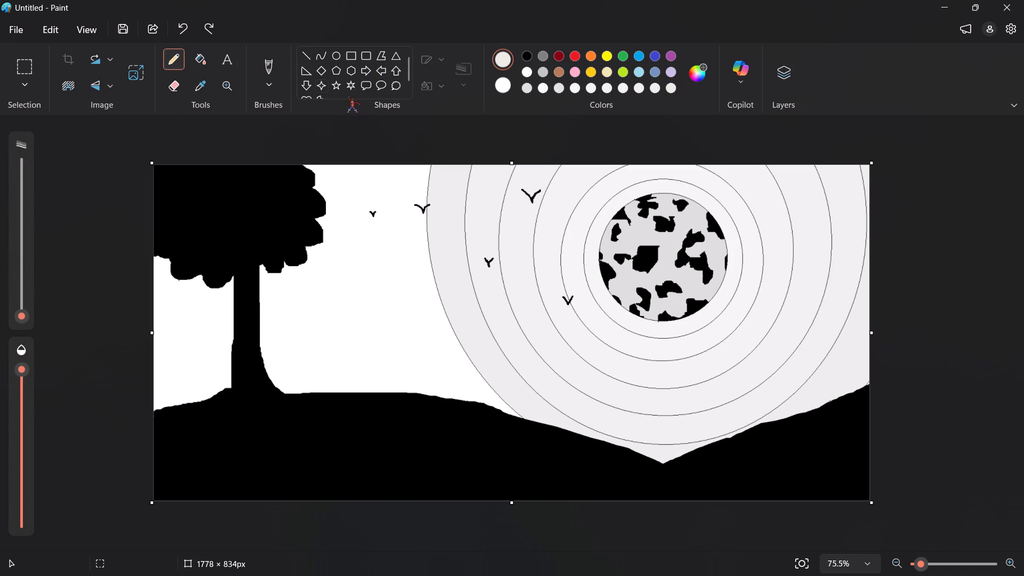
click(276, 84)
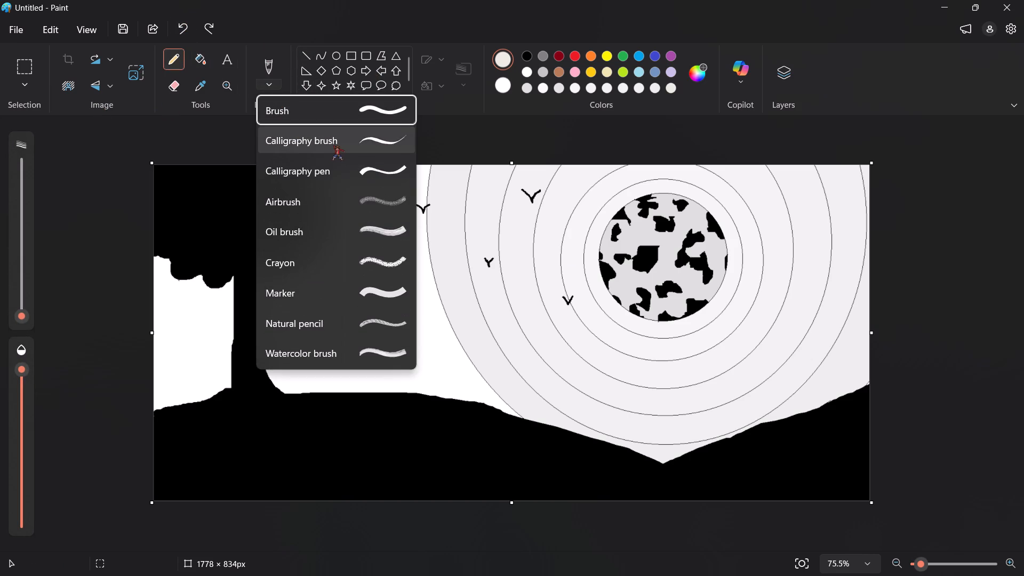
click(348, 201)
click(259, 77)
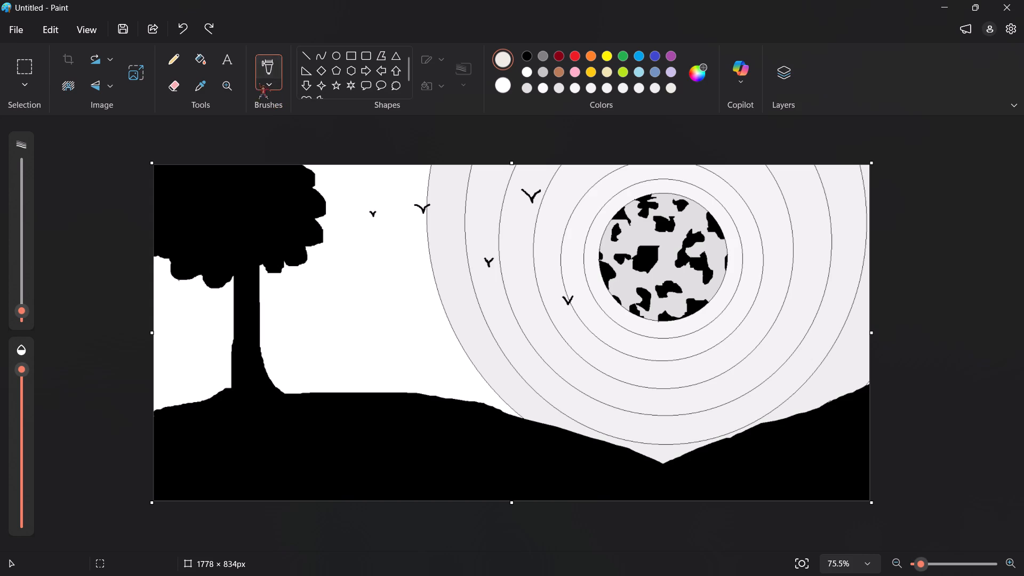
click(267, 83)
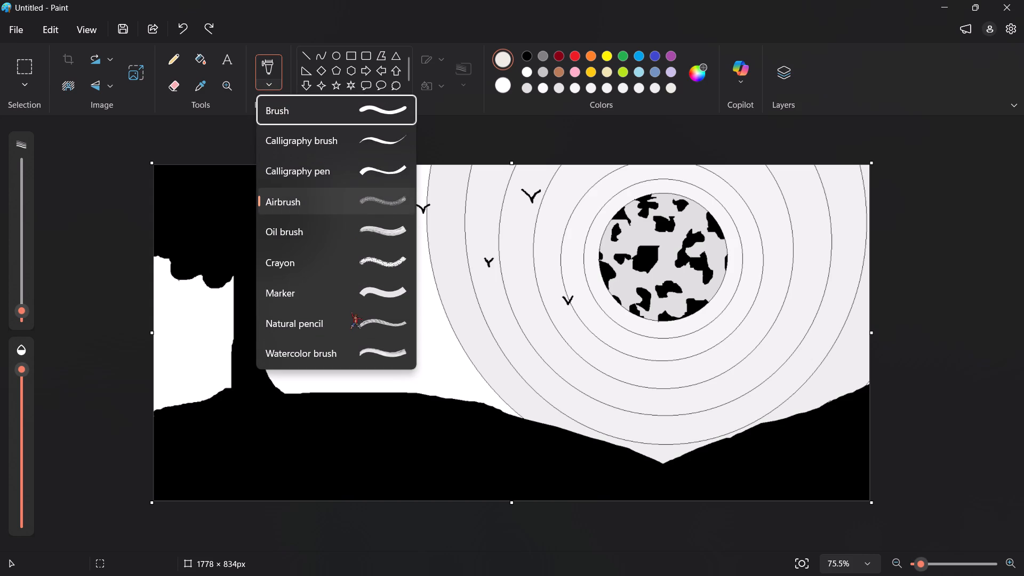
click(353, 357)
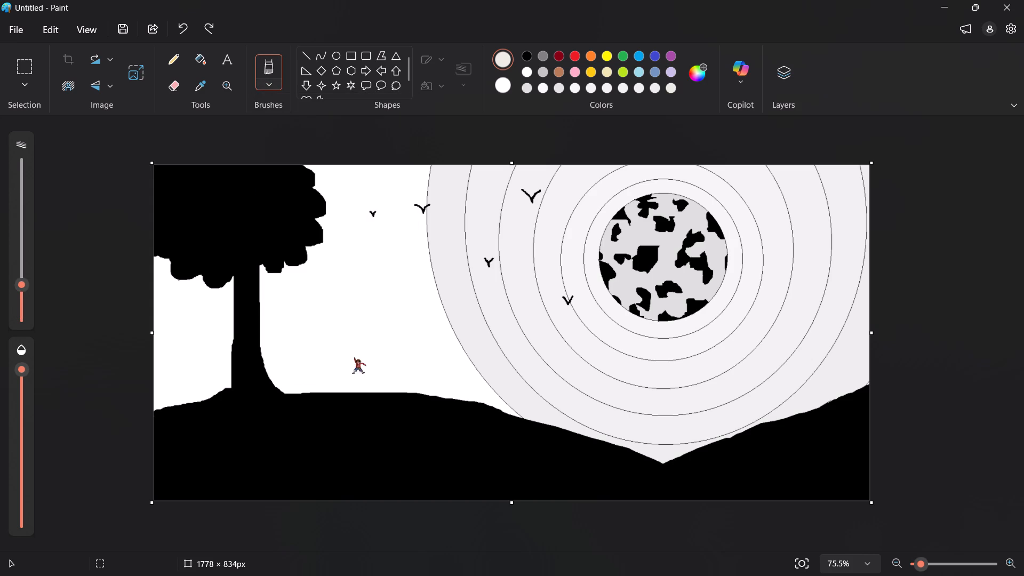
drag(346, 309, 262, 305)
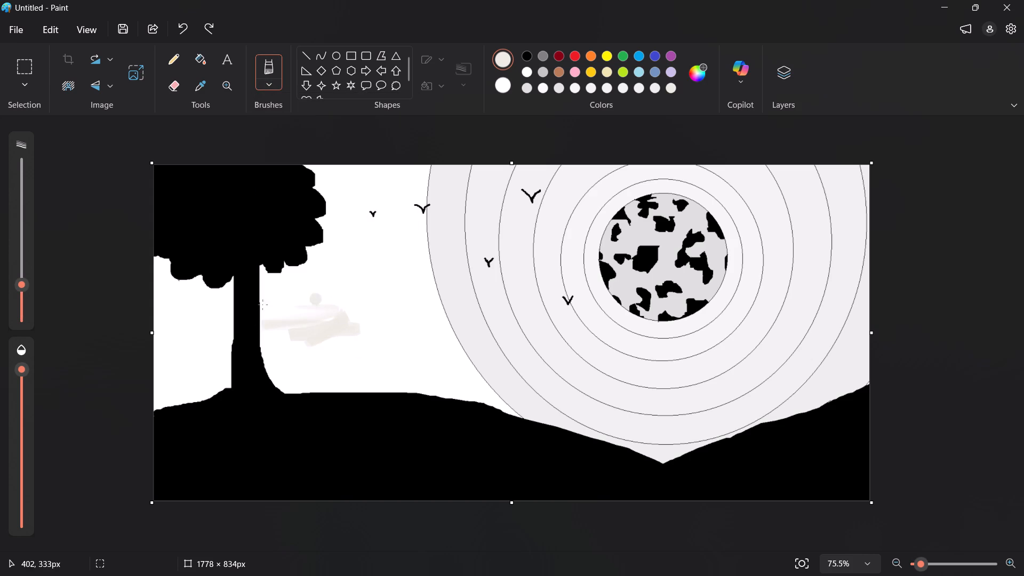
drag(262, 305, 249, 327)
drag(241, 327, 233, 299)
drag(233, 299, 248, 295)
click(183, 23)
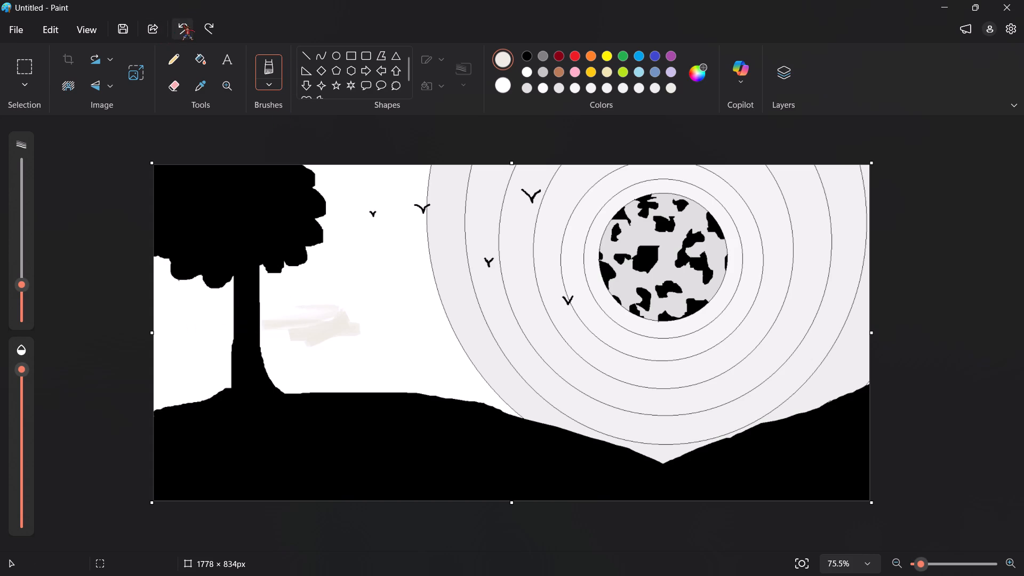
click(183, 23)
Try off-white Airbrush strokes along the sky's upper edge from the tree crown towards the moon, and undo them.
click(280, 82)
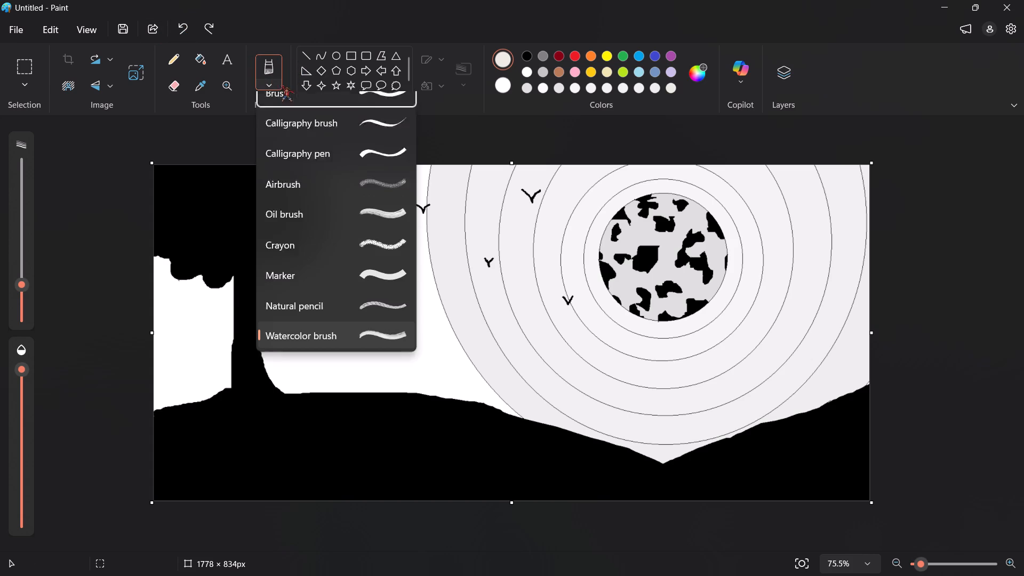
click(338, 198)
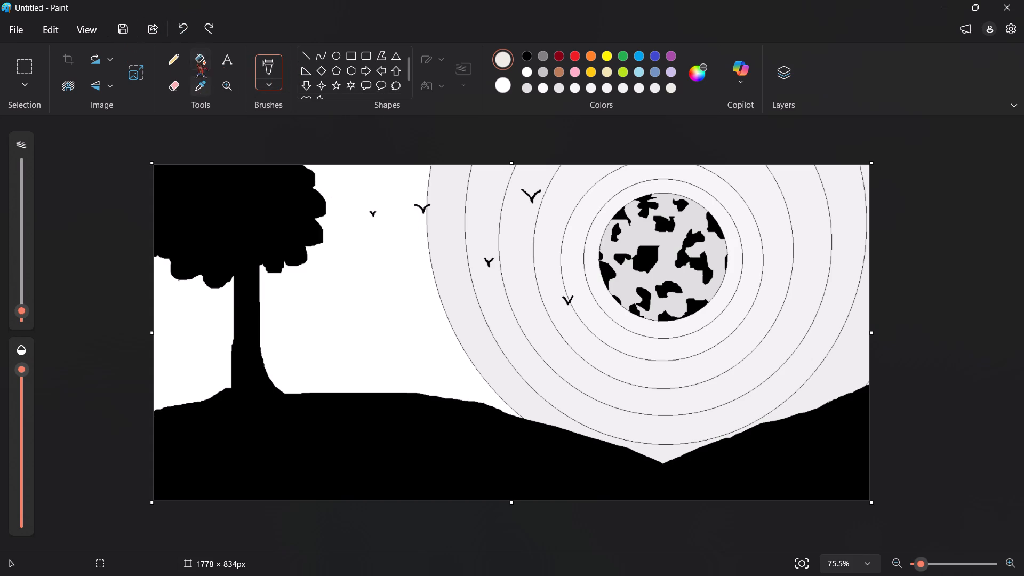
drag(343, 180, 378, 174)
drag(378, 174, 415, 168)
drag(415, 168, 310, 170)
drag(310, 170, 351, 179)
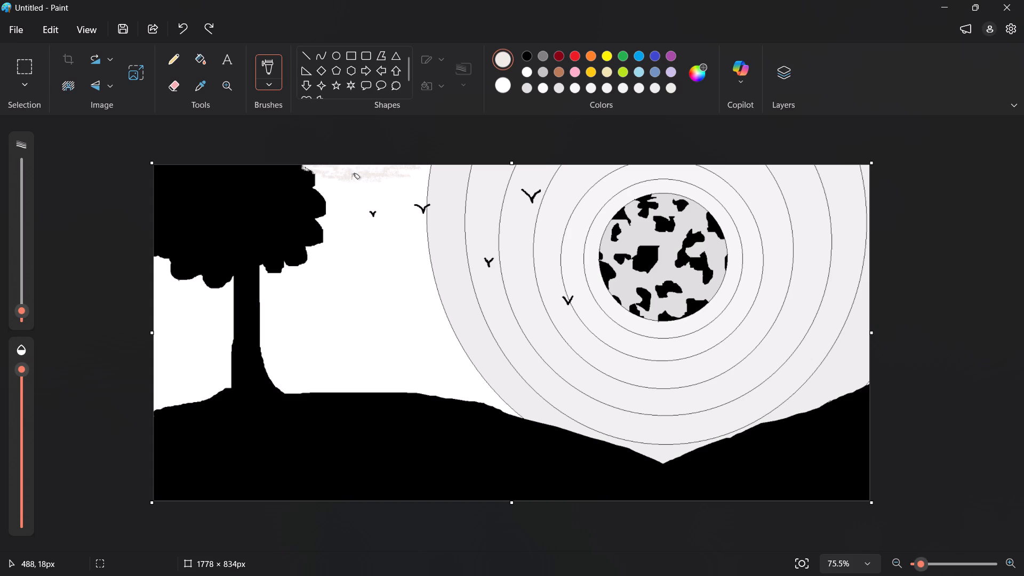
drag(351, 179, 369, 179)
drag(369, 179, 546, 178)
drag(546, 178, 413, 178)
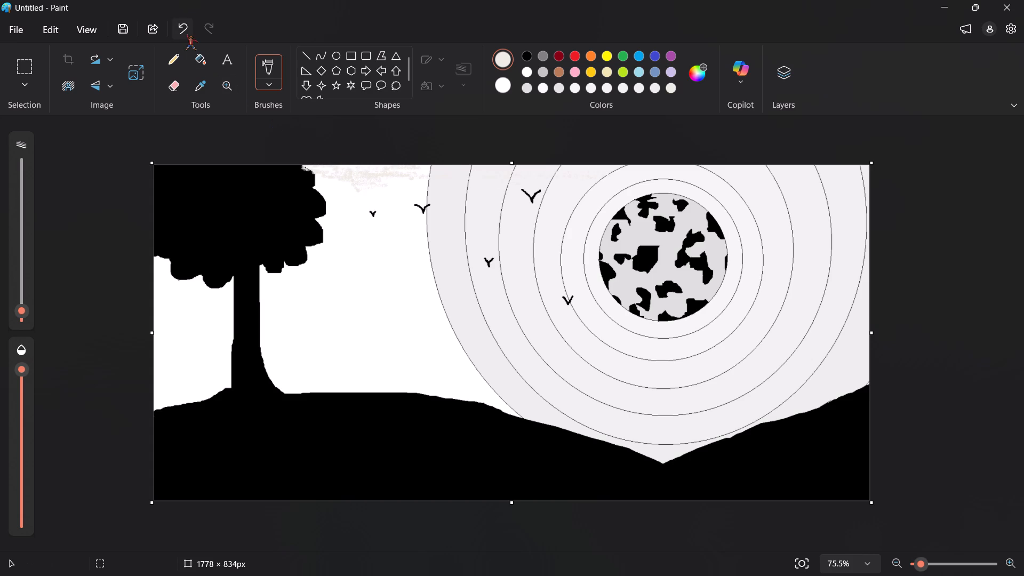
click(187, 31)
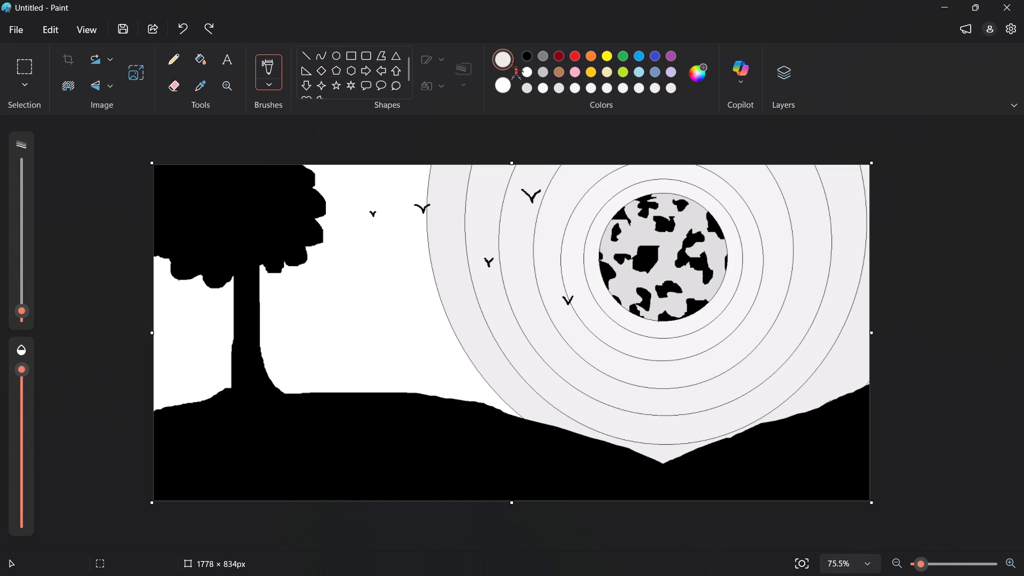
Paint a textured black Airbrush strip along the canvas's top edge from the tree crown to just before the moon.
click(519, 58)
drag(345, 174, 359, 169)
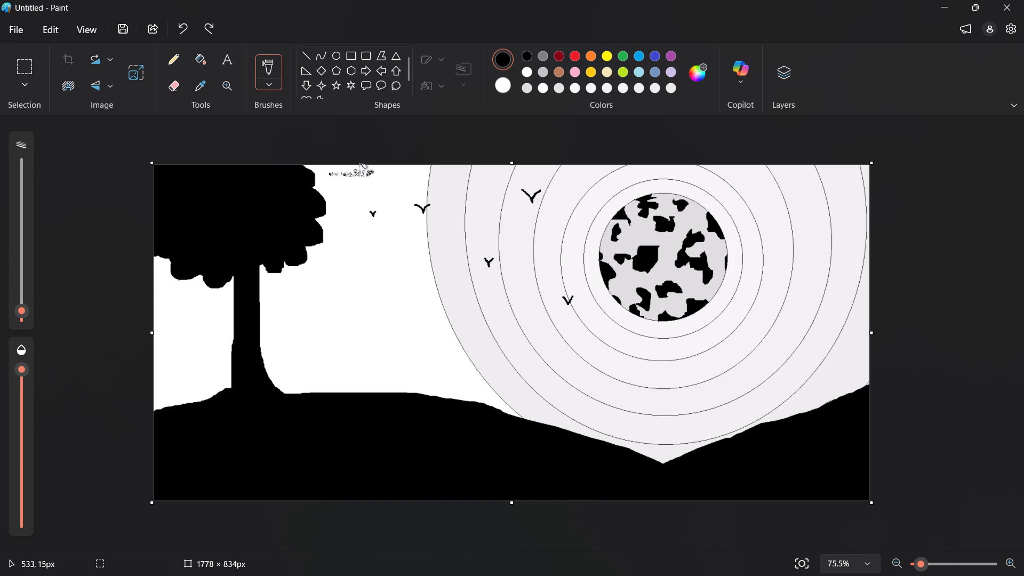
drag(359, 169, 342, 175)
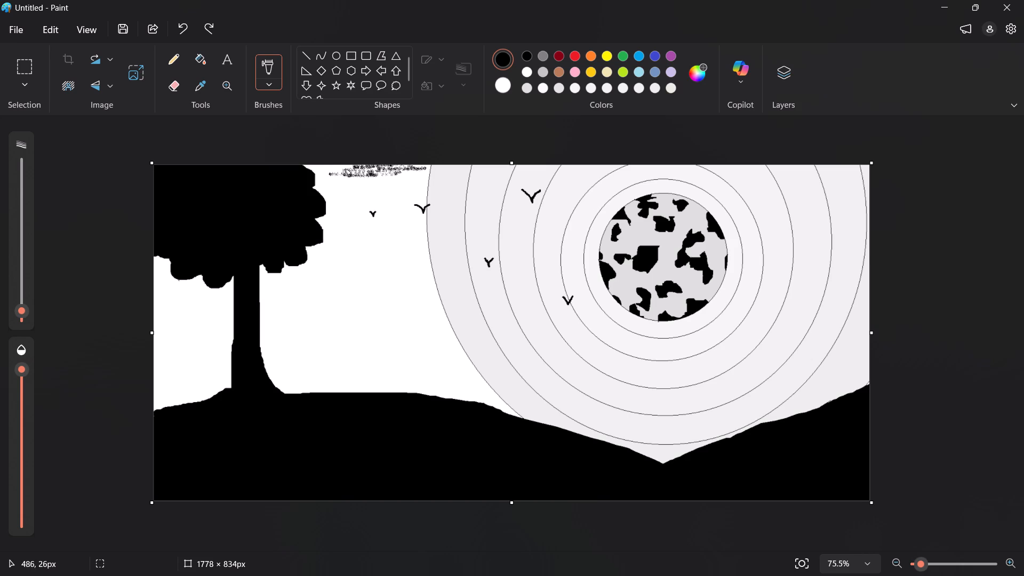
drag(342, 175, 324, 168)
drag(324, 168, 386, 172)
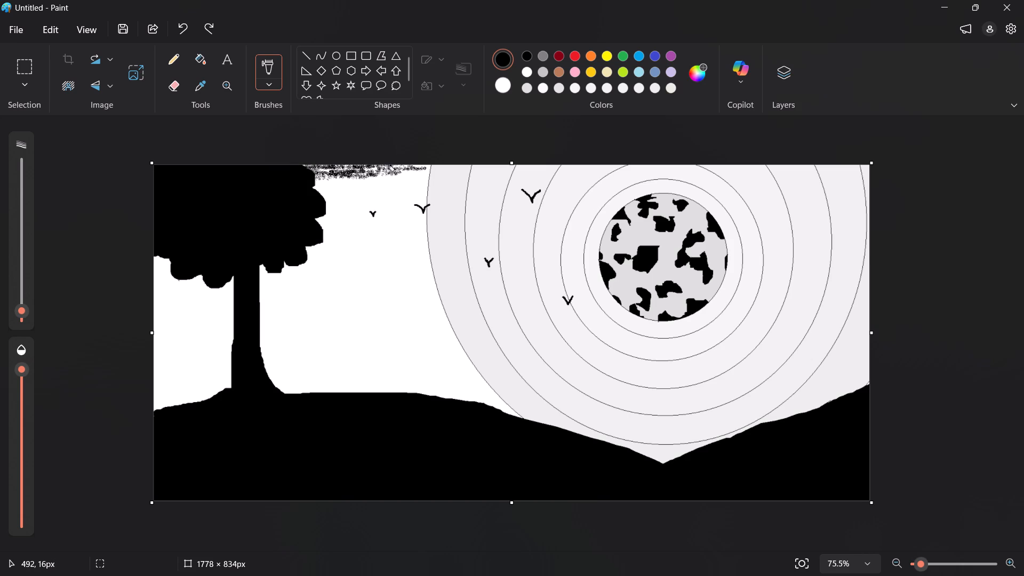
drag(386, 172, 428, 171)
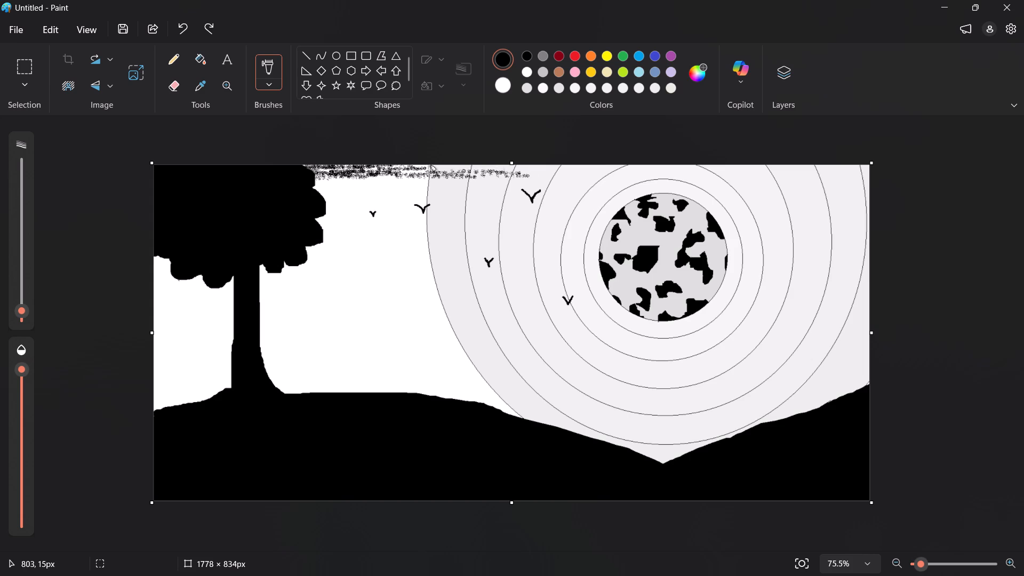
drag(428, 171, 458, 171)
drag(458, 171, 448, 186)
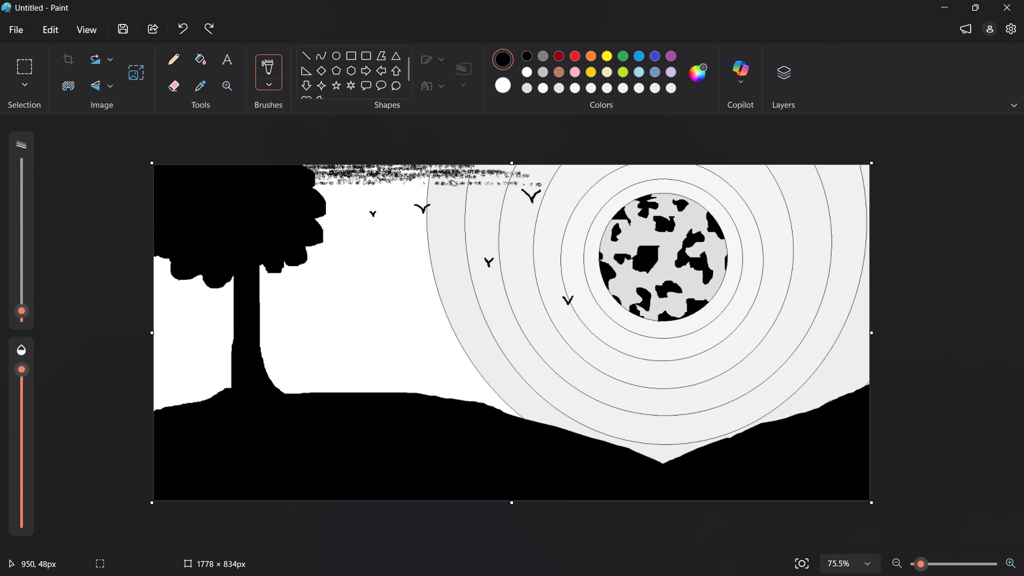
drag(448, 186, 507, 167)
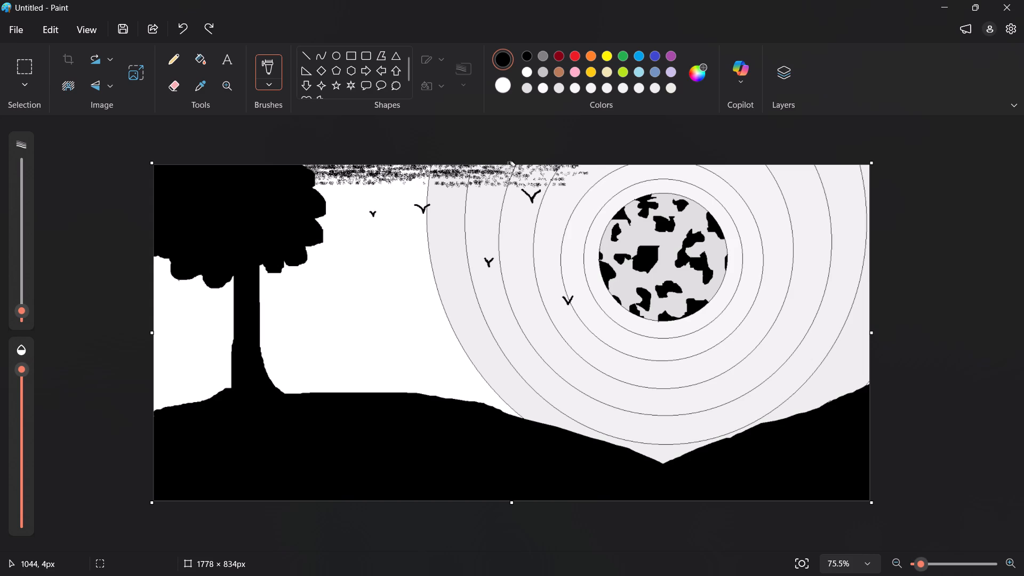
drag(507, 167, 437, 183)
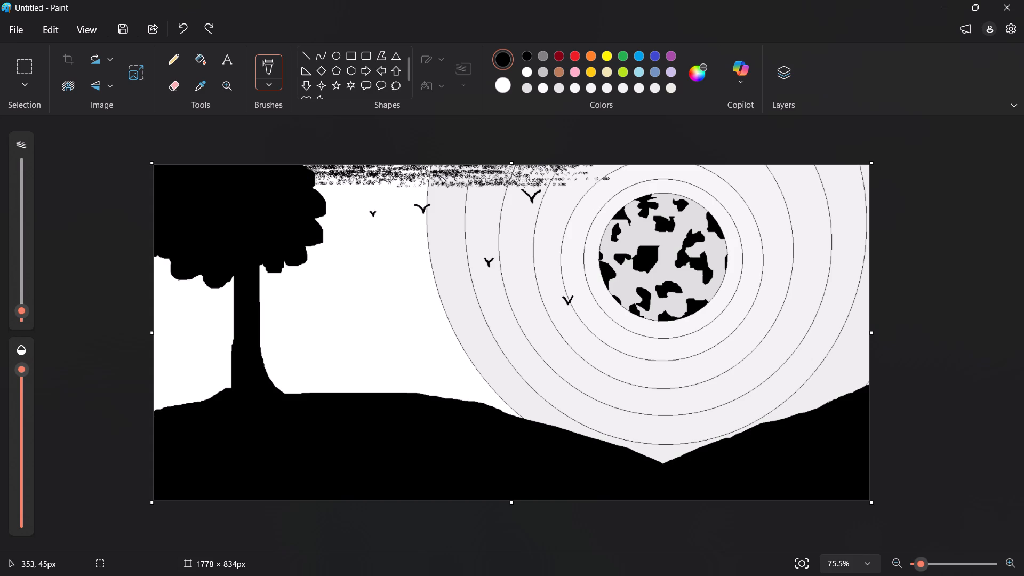
drag(437, 183, 385, 173)
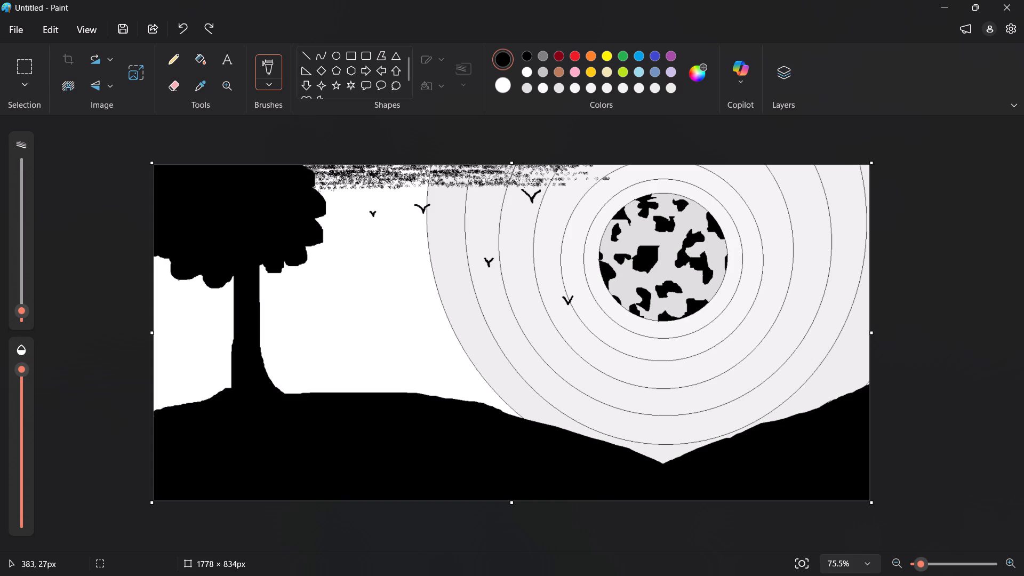
Extend the black Airbrush strip above the moon to the canvas's right edge and thicken its sparse parts.
drag(385, 173, 520, 177)
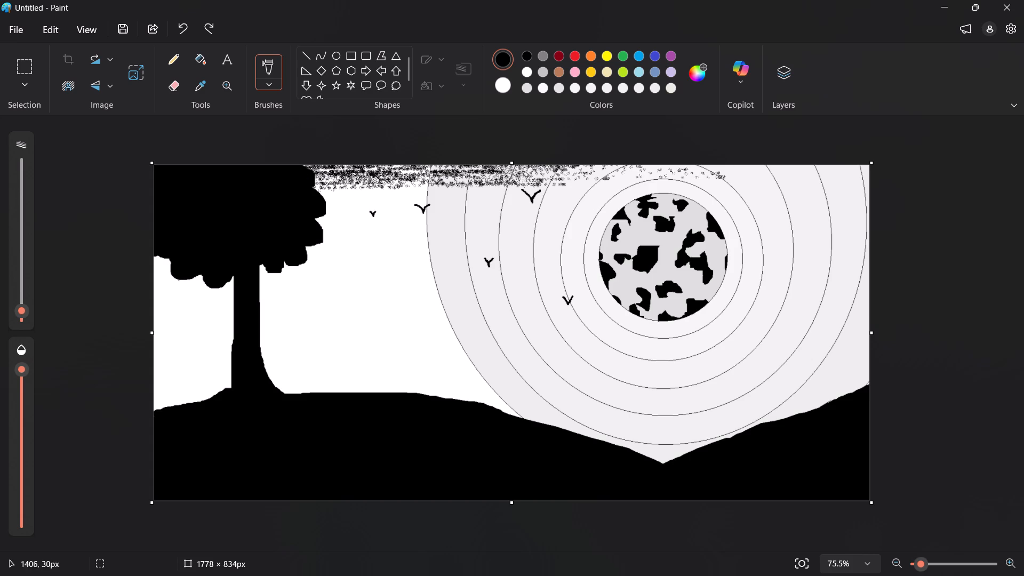
drag(520, 177, 787, 179)
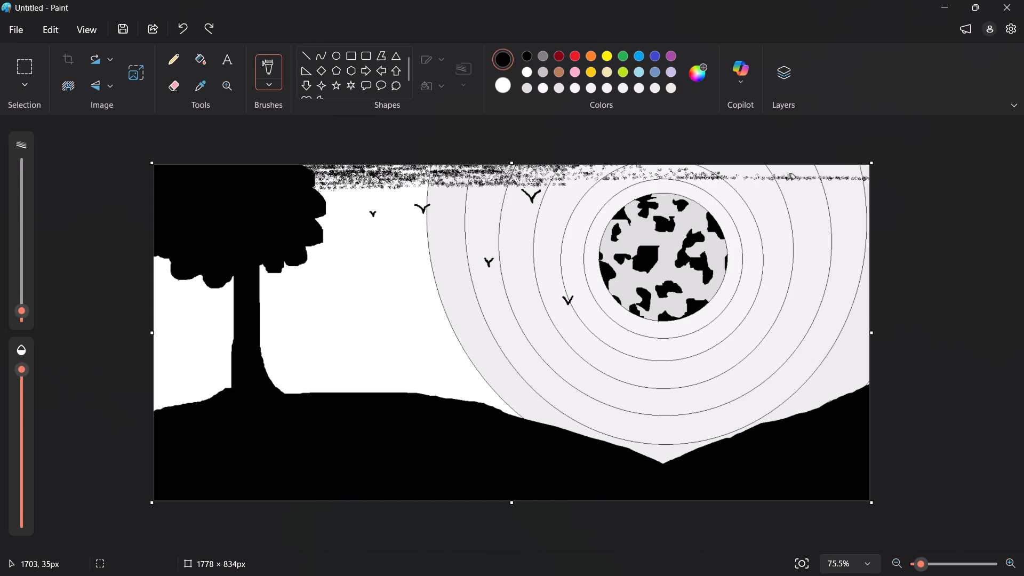
drag(787, 179, 841, 174)
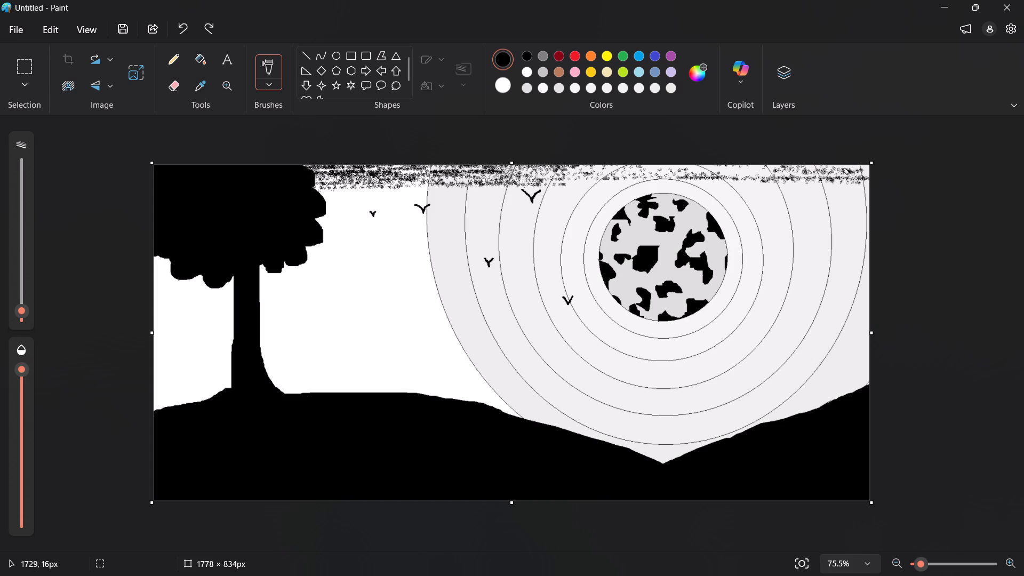
drag(841, 174, 726, 174)
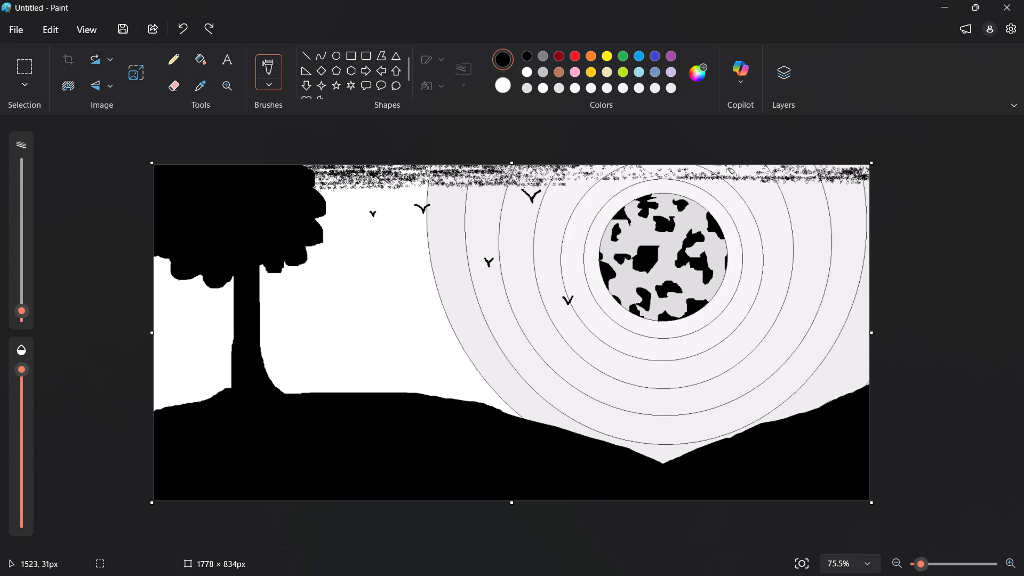
drag(726, 174, 704, 167)
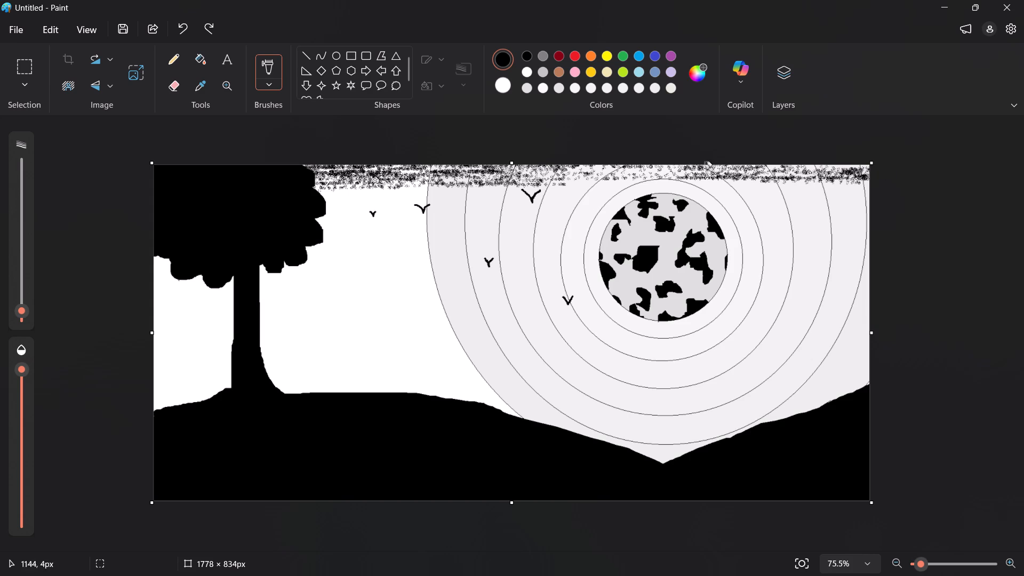
Deepen the textured black Airbrush strip downward above the moon and out to the canvas's right edge.
drag(704, 167, 619, 187)
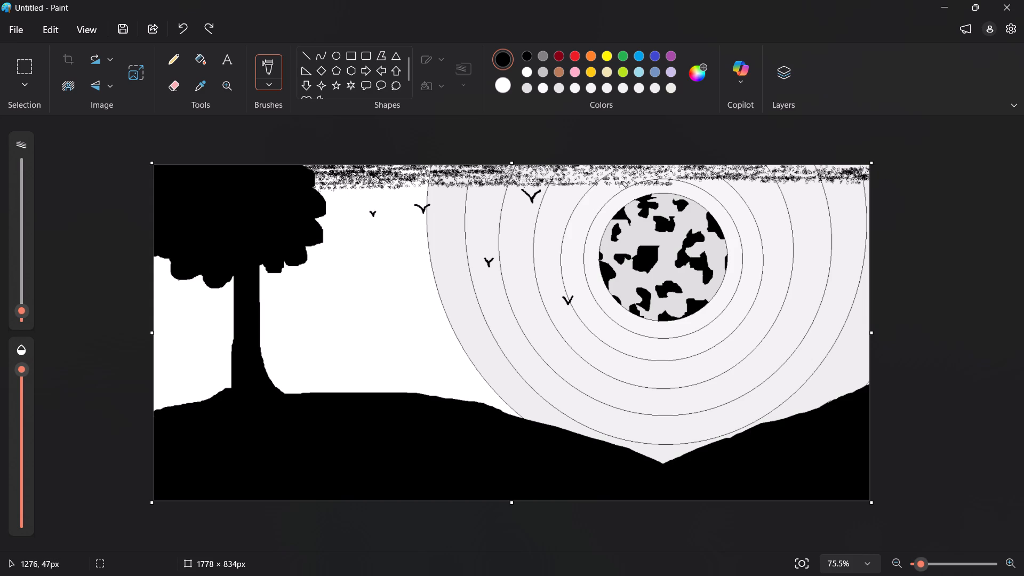
drag(619, 187, 801, 189)
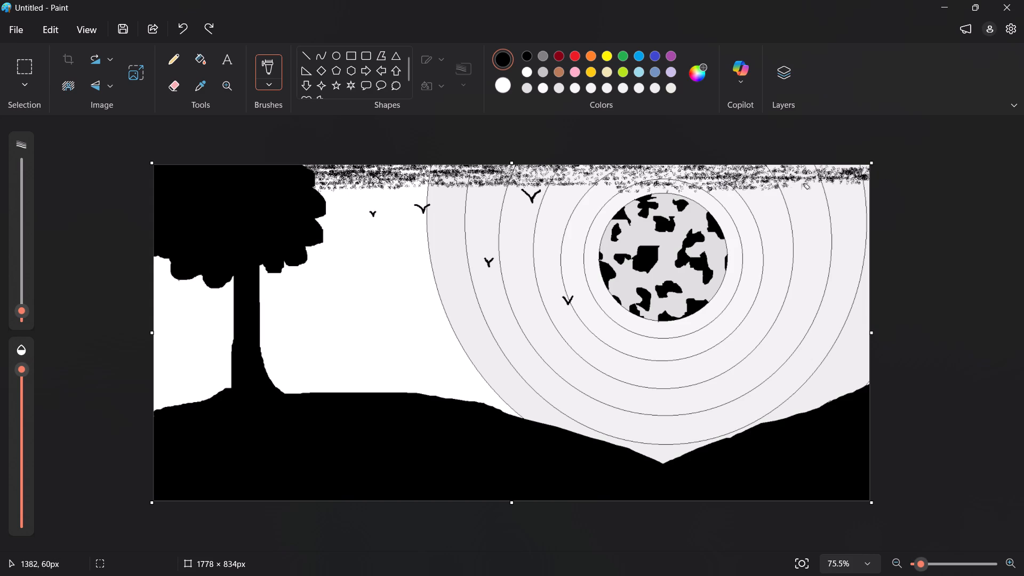
drag(801, 189, 846, 159)
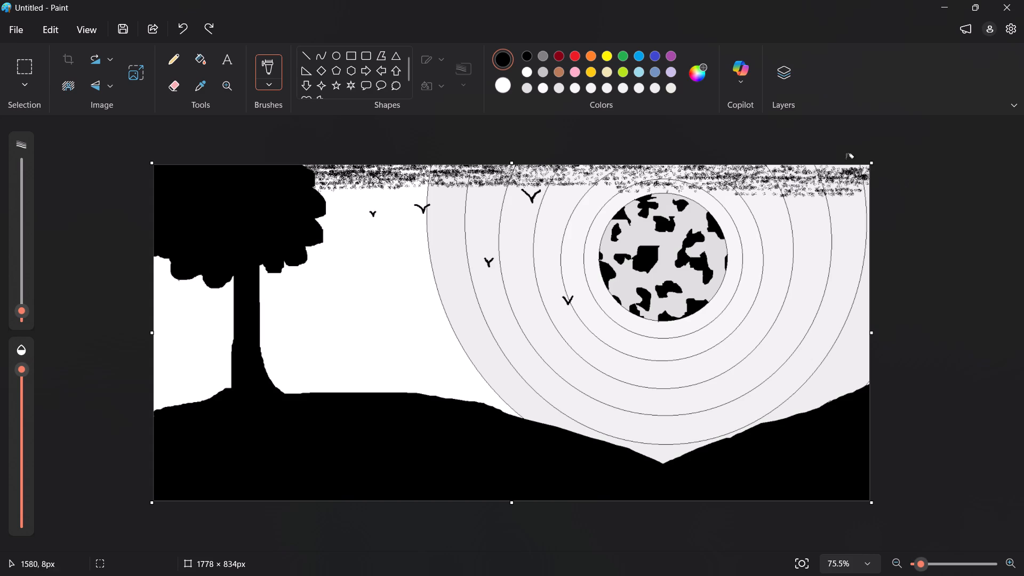
drag(846, 159, 551, 189)
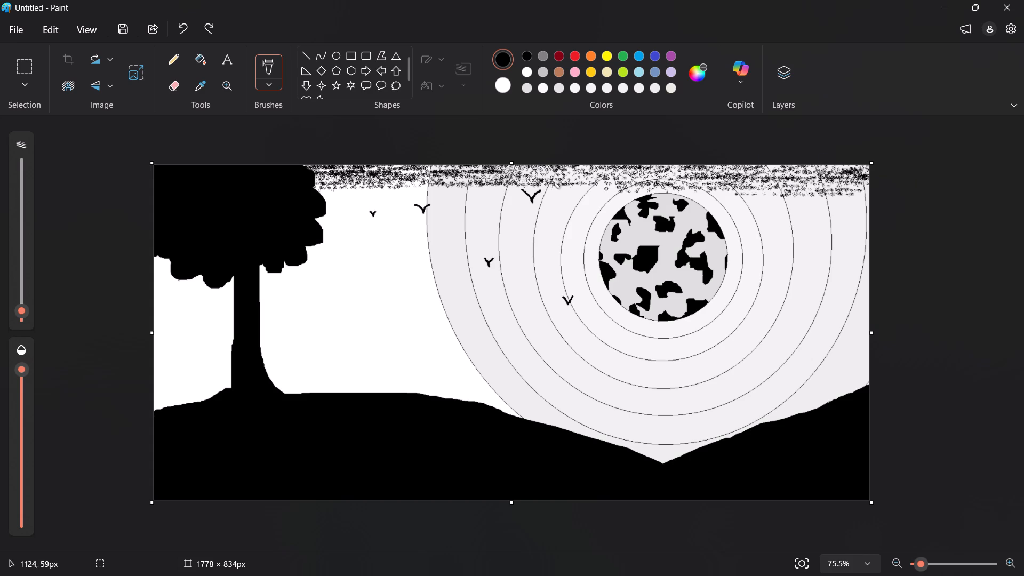
Extend the black Airbrush strip down to the two upper birds between the tree crown and the moon, thickening its sparse parts.
drag(551, 189, 527, 197)
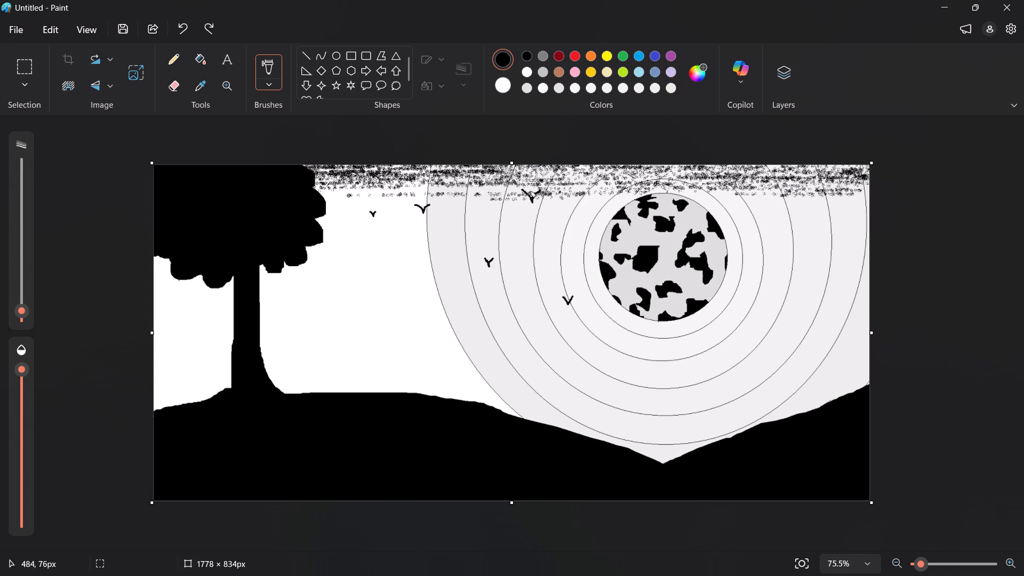
drag(527, 197, 594, 192)
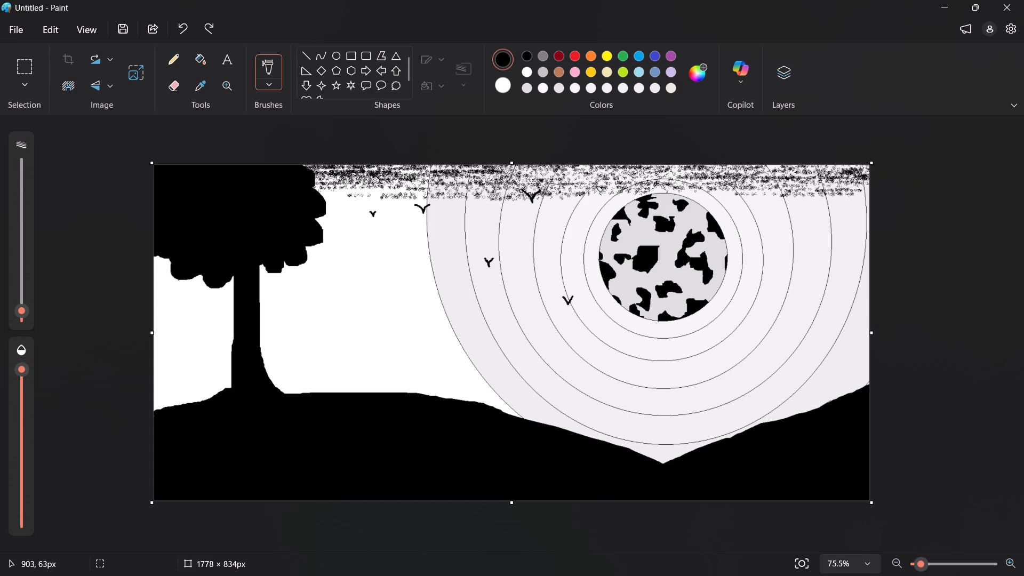
drag(594, 192, 349, 203)
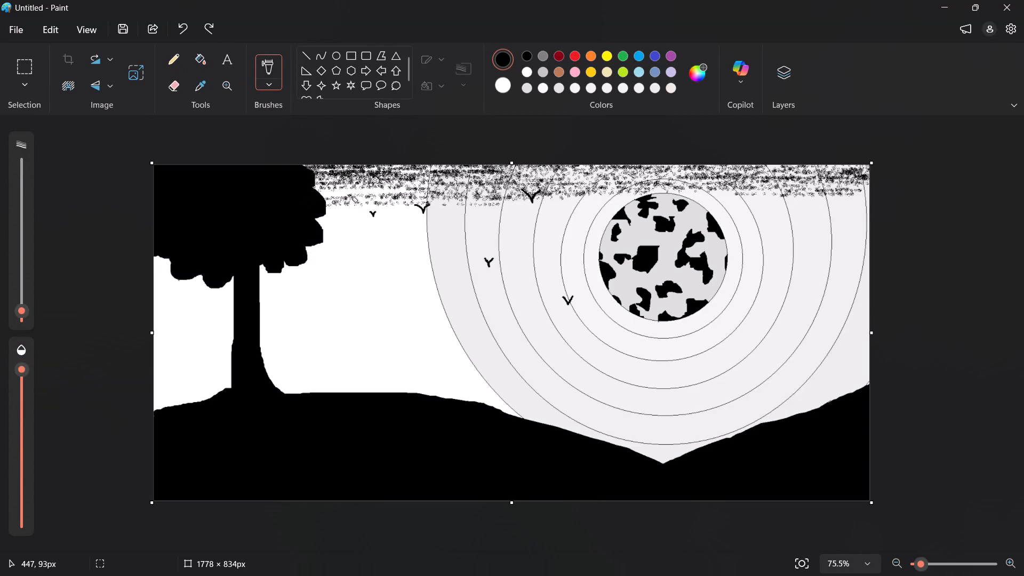
drag(349, 203, 361, 189)
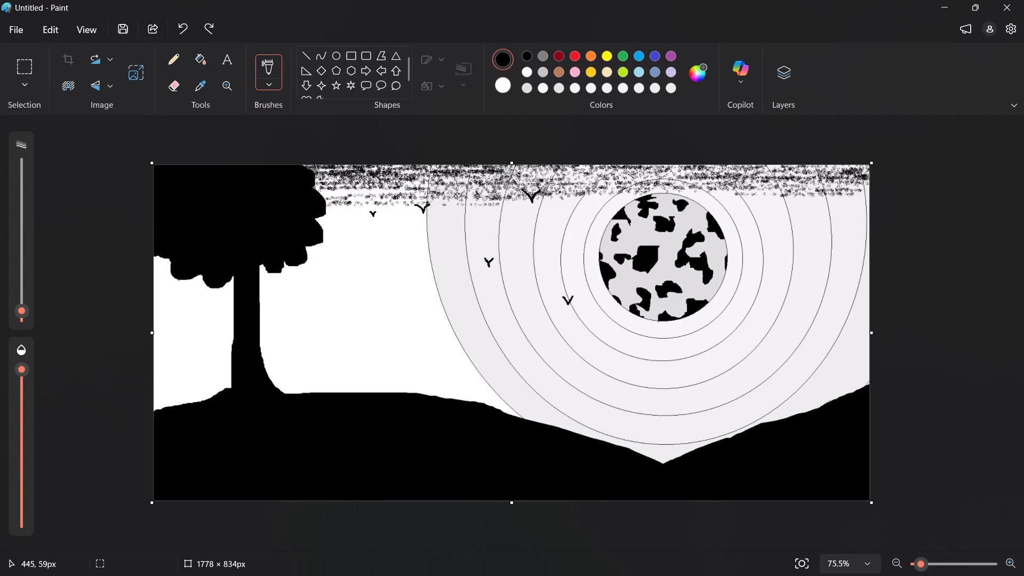
drag(361, 189, 357, 195)
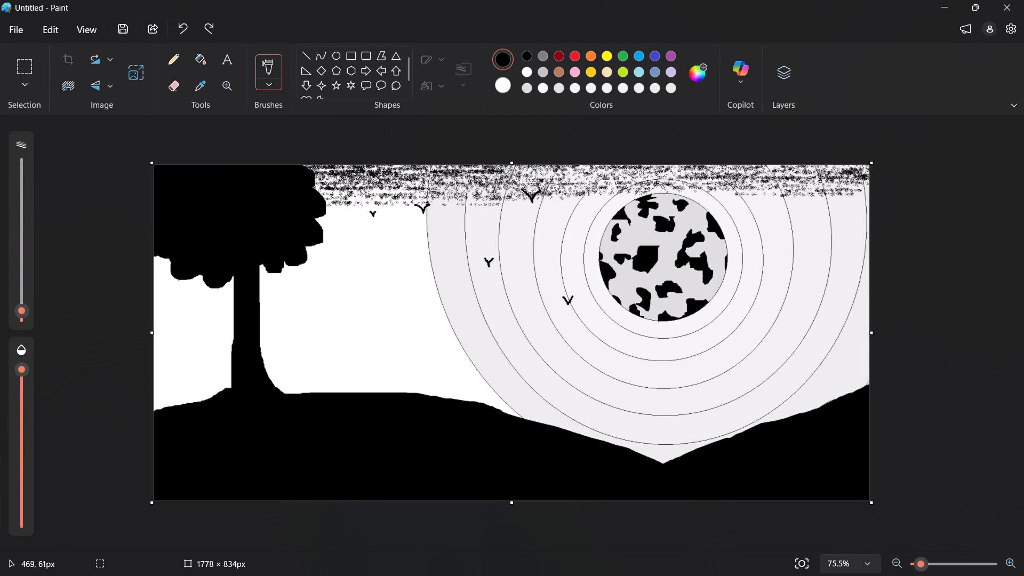
drag(357, 195, 384, 174)
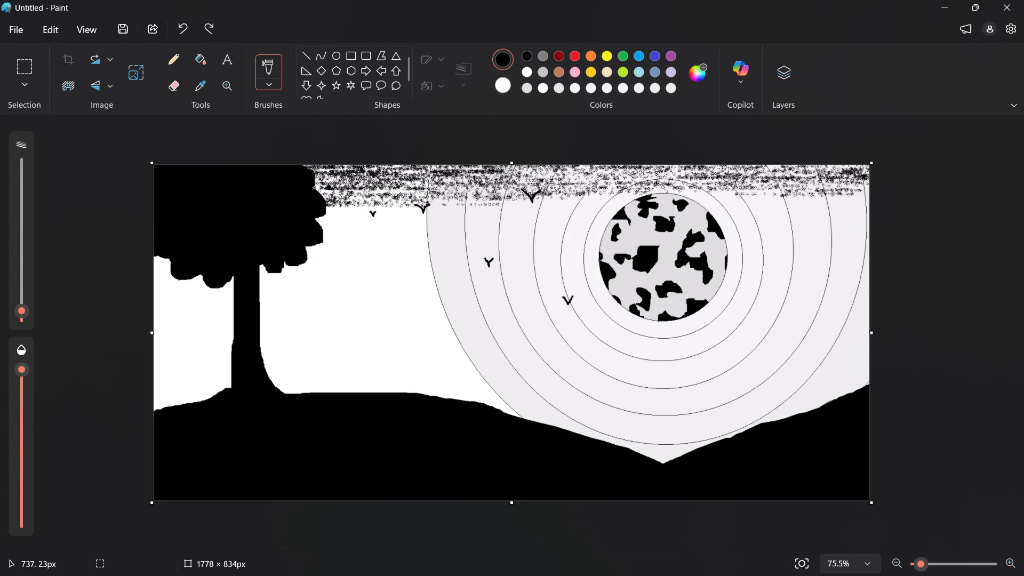
drag(384, 174, 621, 162)
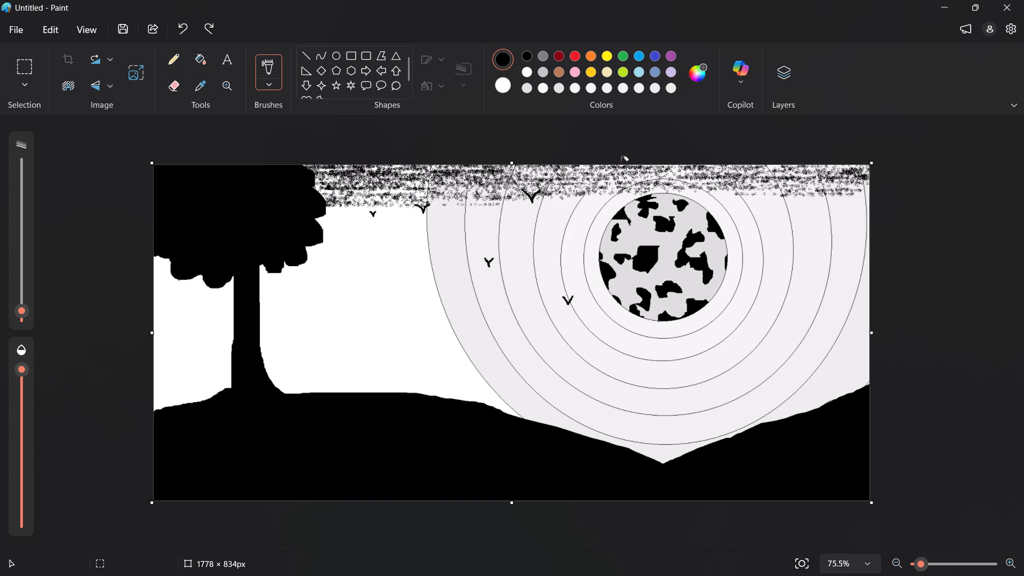
Continue the black Airbrush strip's lower edge across the moon's upper rim to the canvas's right edge, evening out its depth.
drag(621, 162, 541, 195)
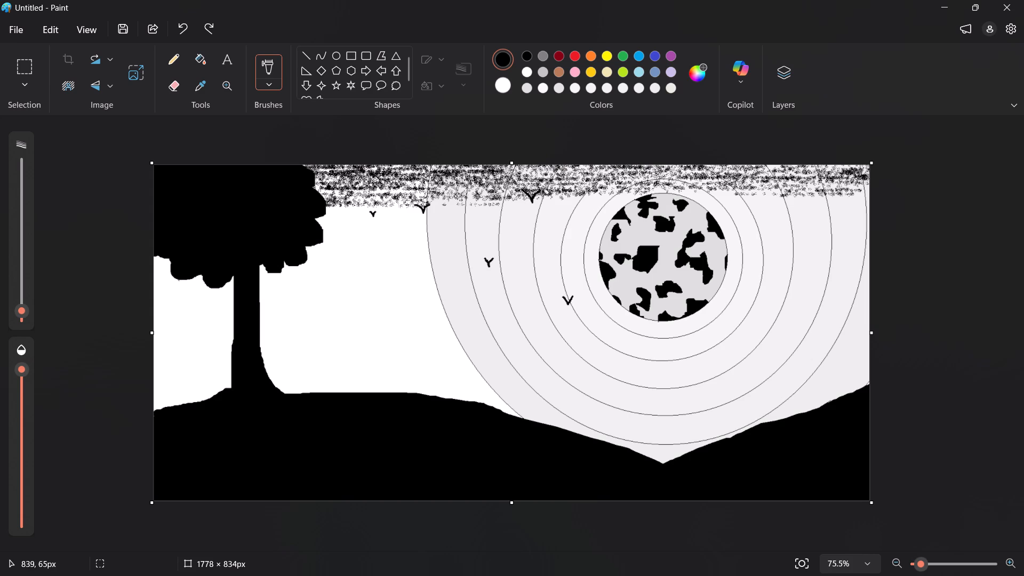
drag(541, 195, 705, 204)
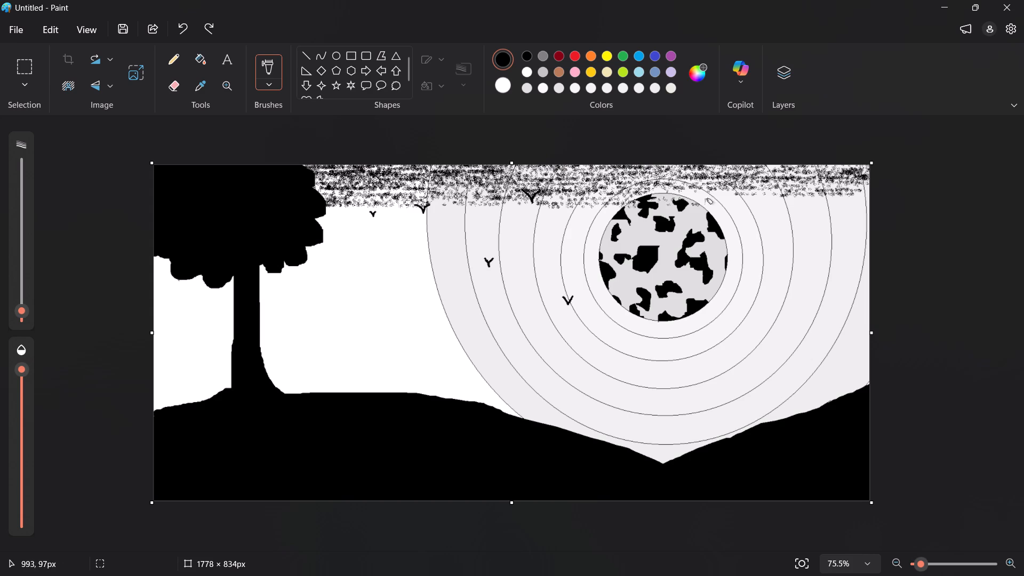
drag(705, 204, 625, 193)
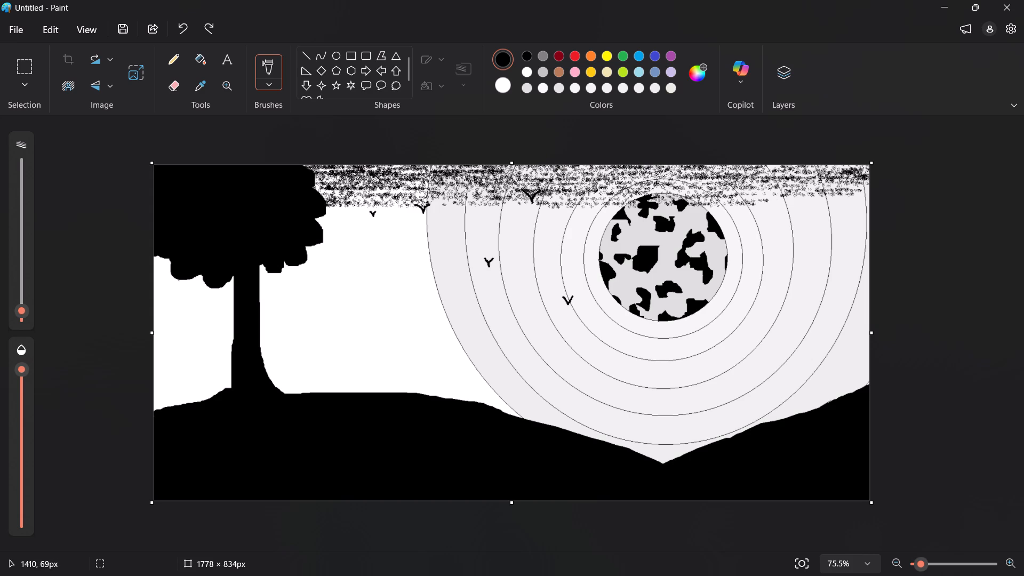
drag(625, 193, 759, 188)
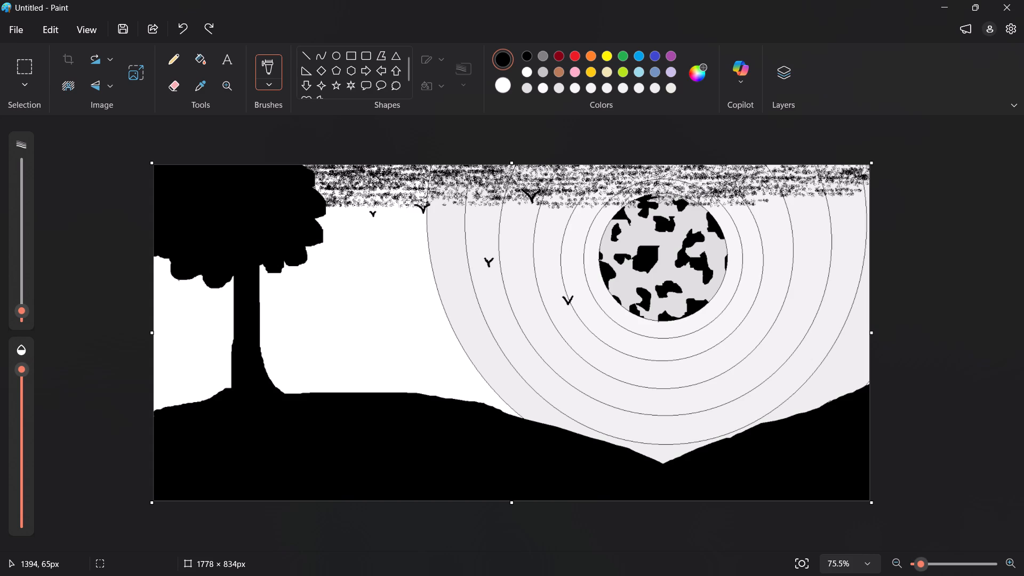
drag(759, 188, 814, 203)
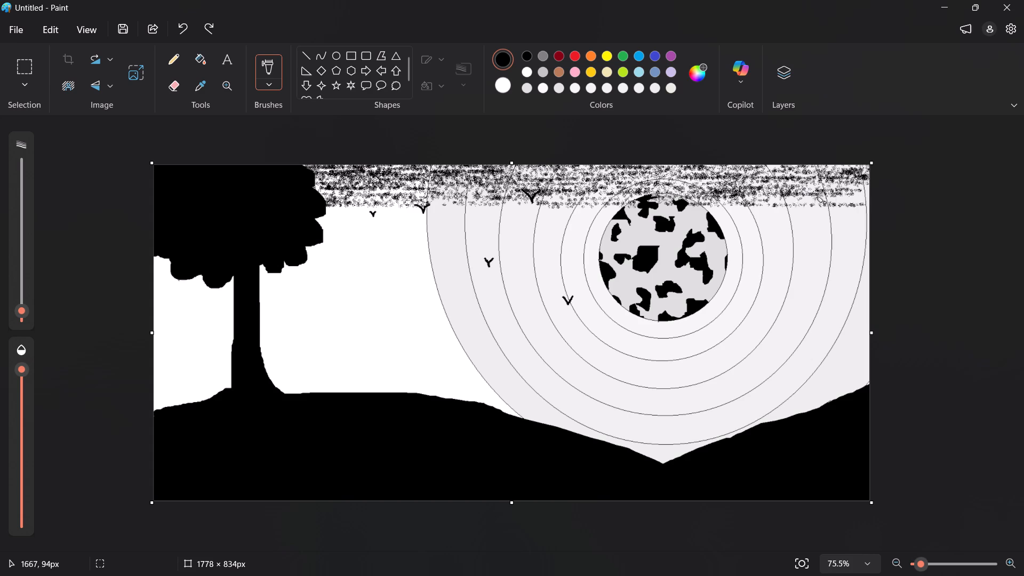
drag(814, 203, 825, 196)
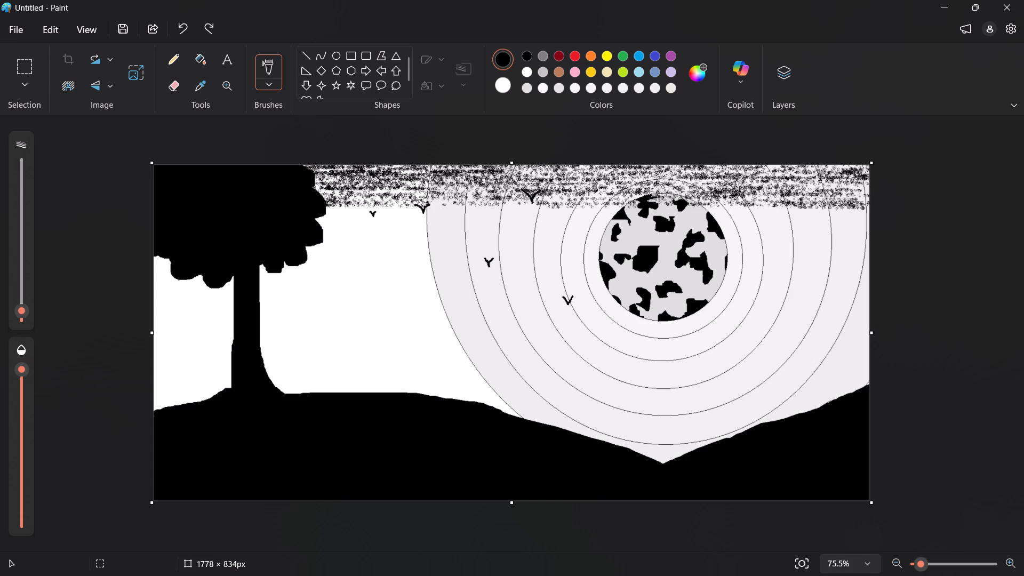
drag(825, 196, 607, 172)
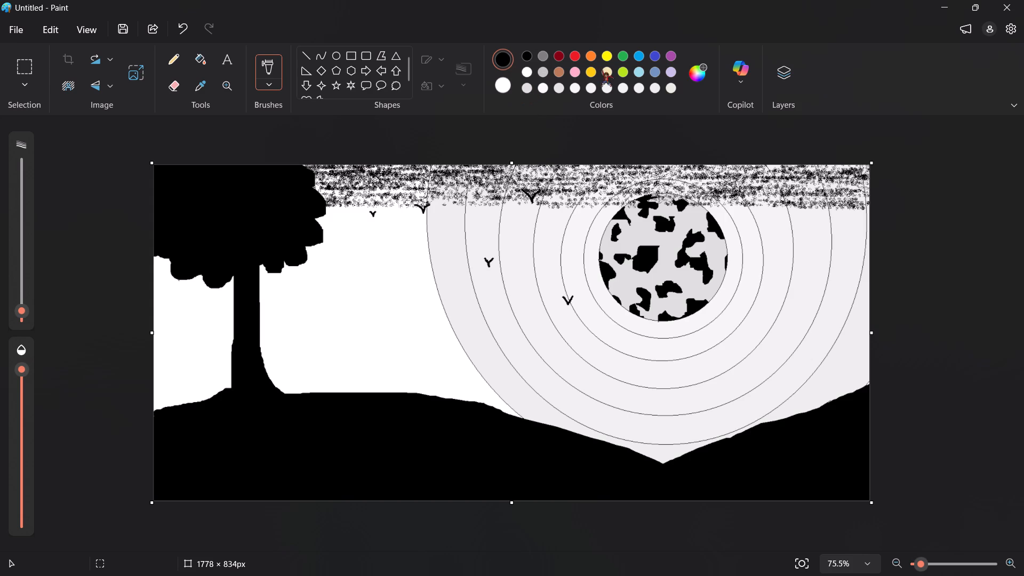
Paint thin black Calligraphy brush strokes over the textured strip along the top edge beside the tree crown.
scroll(657, 204, up, 3)
ctrl+scroll(651, 217, up, 4)
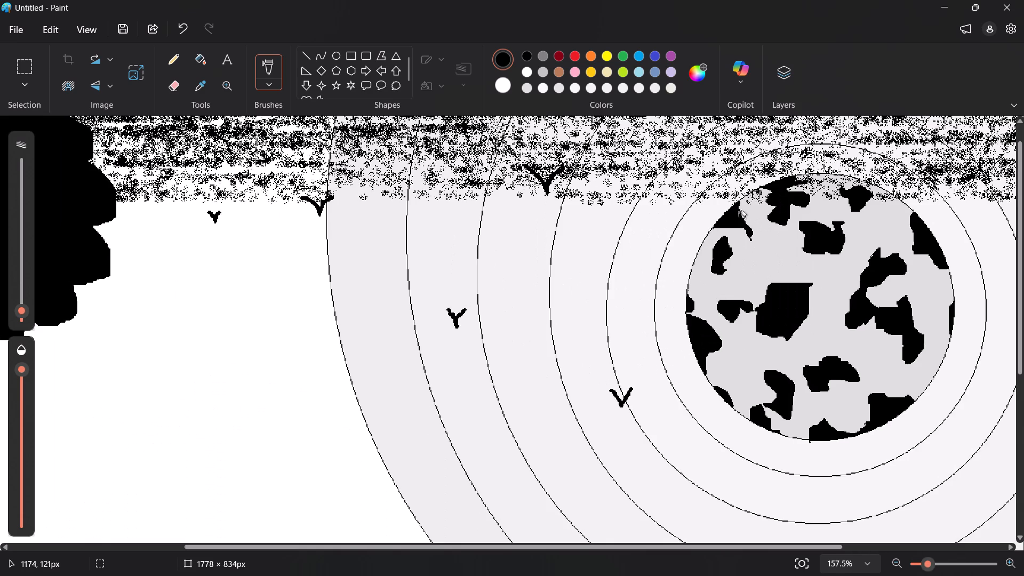
scroll(730, 222, left, 1)
ctrl+scroll(729, 222, down, 7)
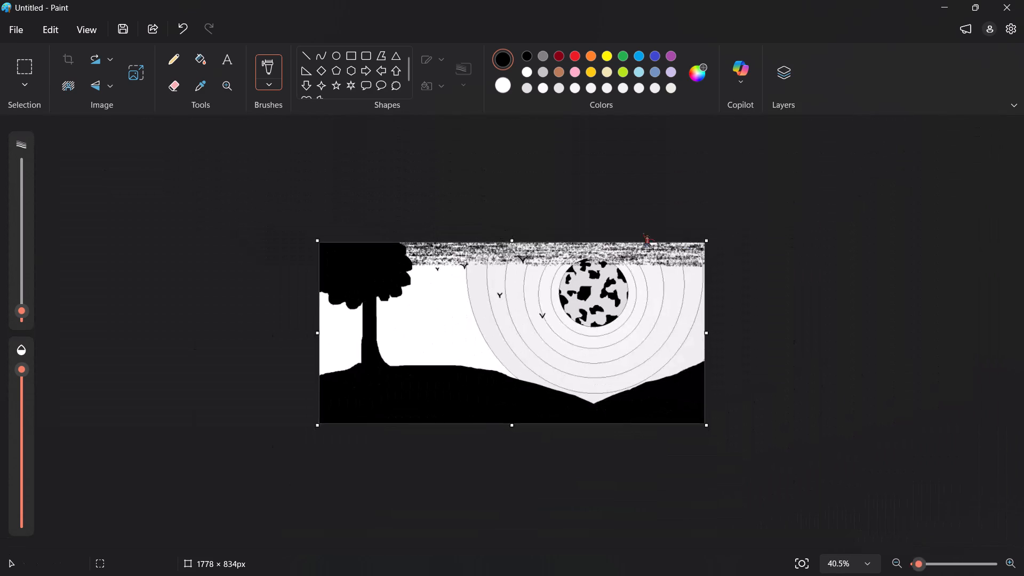
ctrl+scroll(621, 245, up, 3)
ctrl+scroll(378, 227, up, 1)
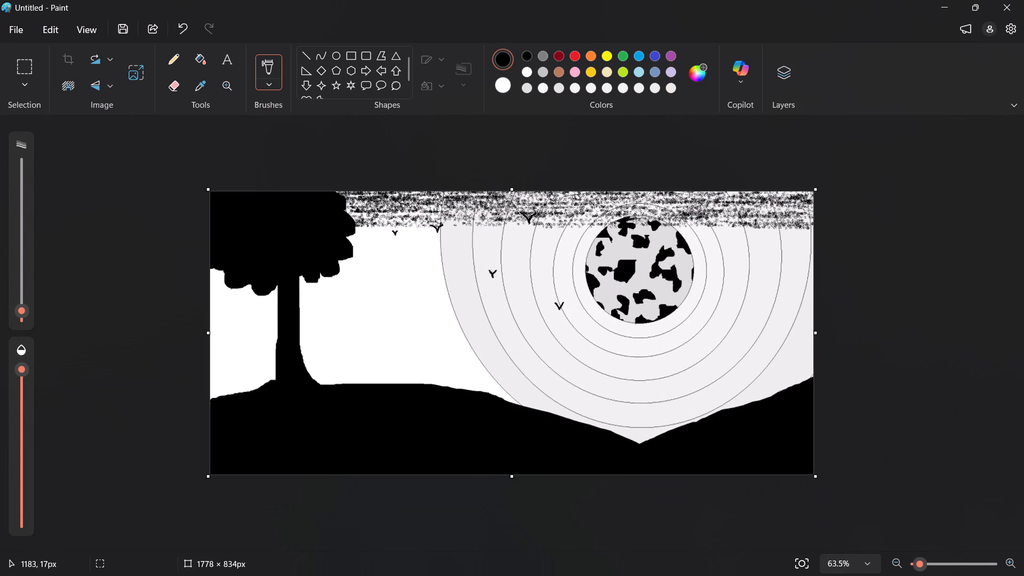
drag(554, 198, 465, 191)
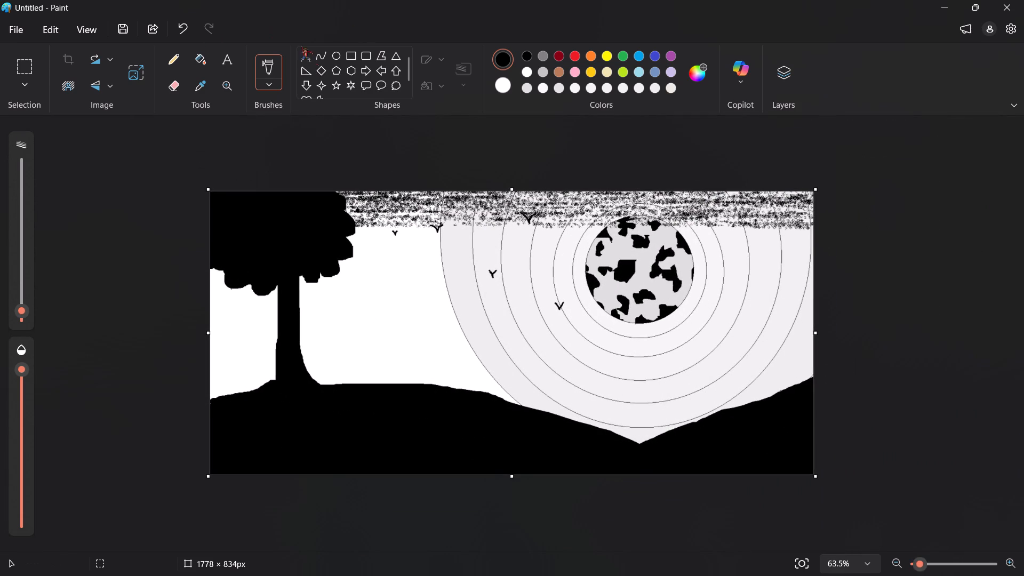
click(268, 77)
click(272, 84)
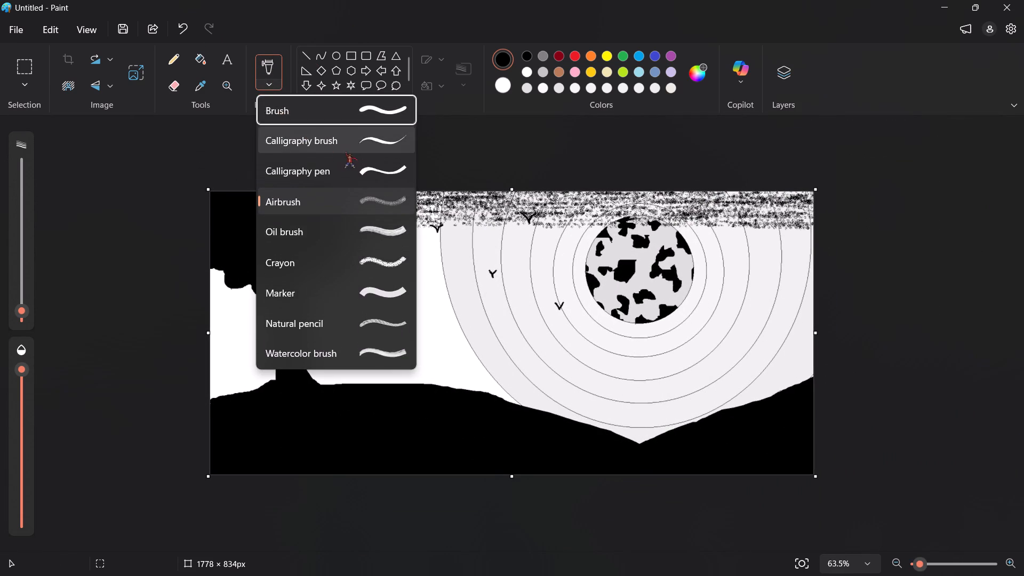
click(339, 141)
drag(403, 198, 363, 189)
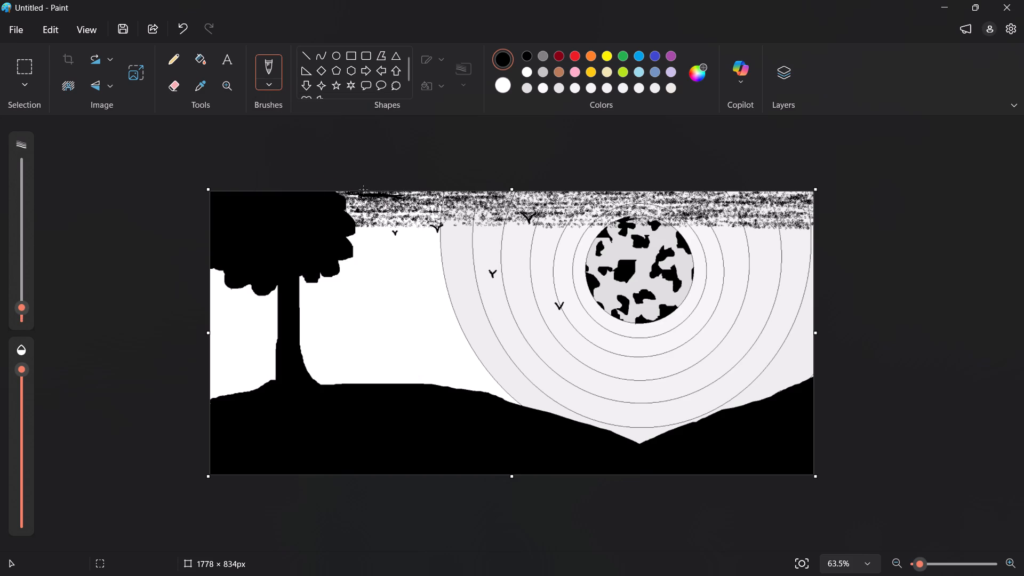
drag(363, 189, 409, 184)
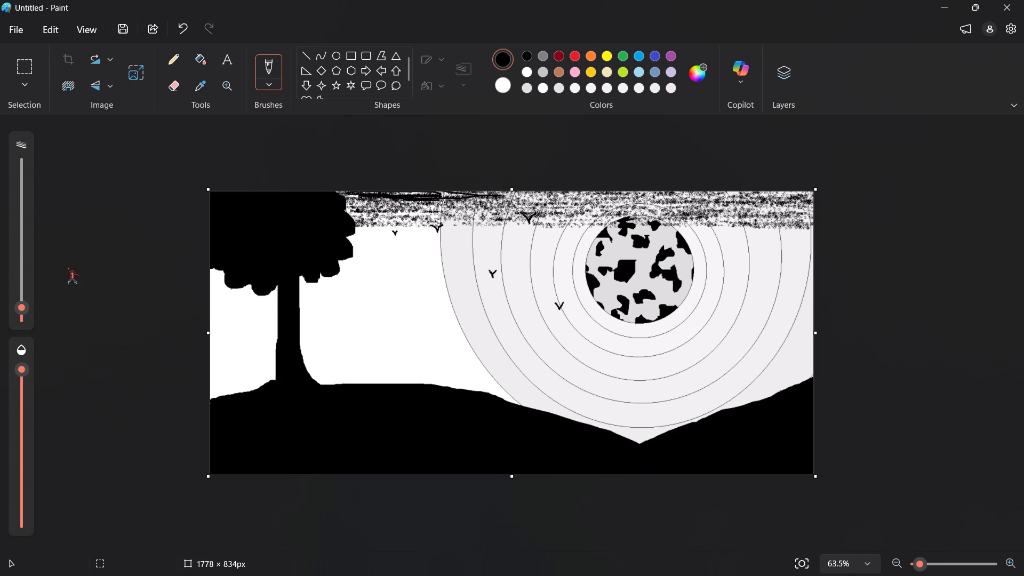
Enlarge the Calligraphy brush and paint a solid black band along the canvas's top edge from the tree crown to the right edge.
drag(30, 302, 28, 260)
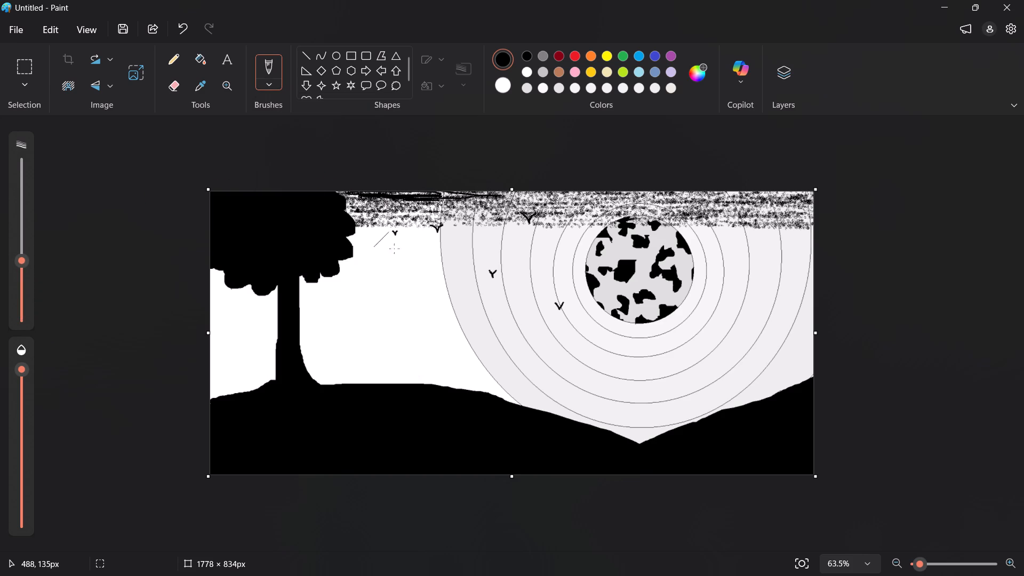
drag(340, 193, 433, 193)
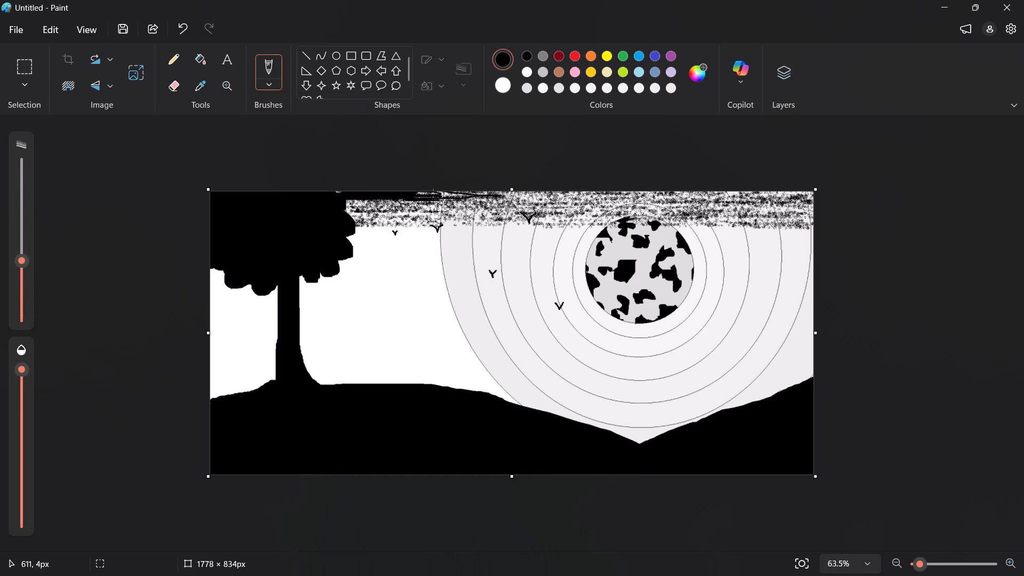
drag(433, 193, 818, 194)
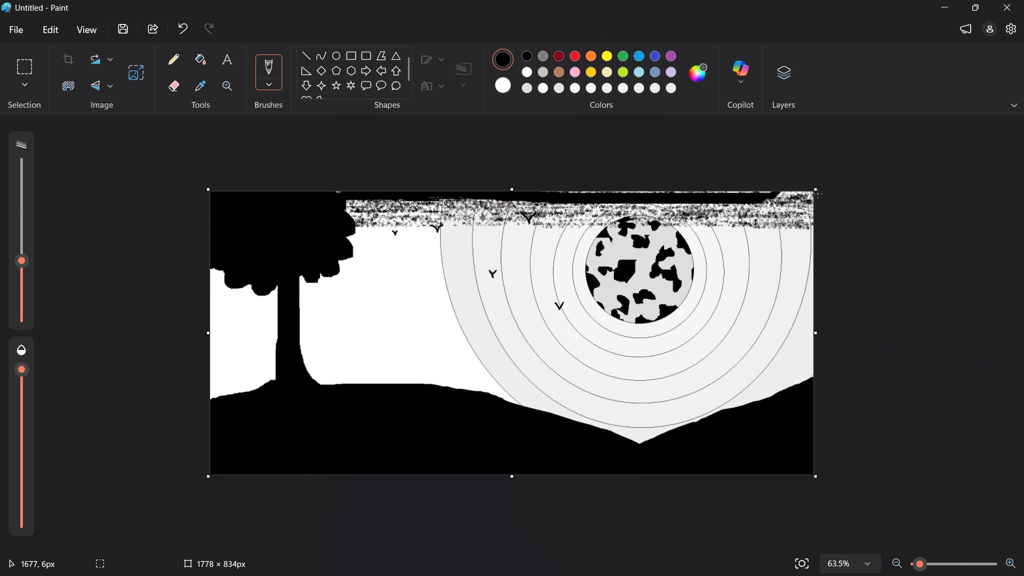
drag(818, 194, 709, 195)
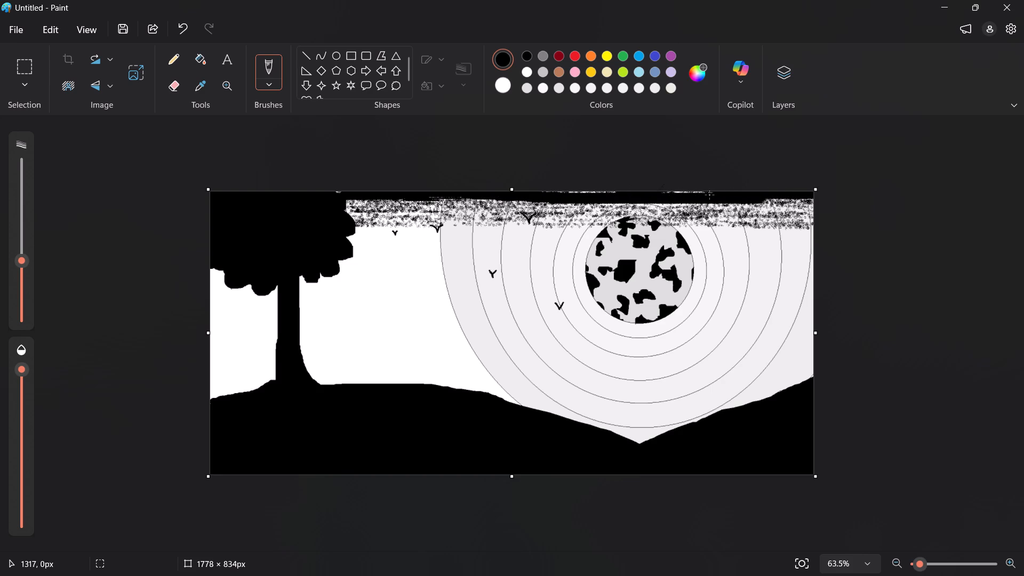
drag(709, 195, 378, 190)
Thicken the solid black band downward with the Calligraphy brush, from the tree crown across to the canvas's right edge.
drag(378, 190, 383, 200)
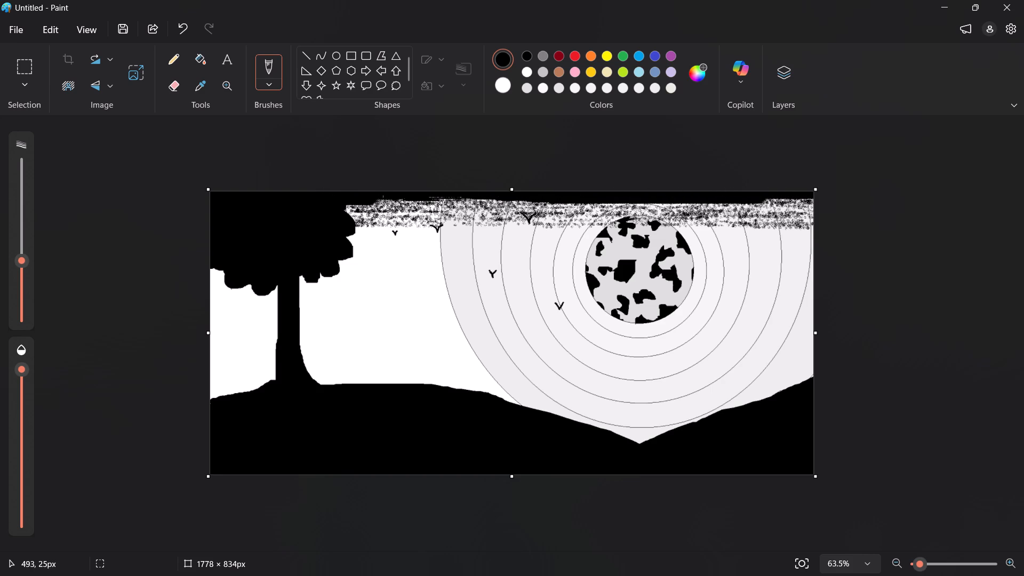
drag(383, 200, 616, 202)
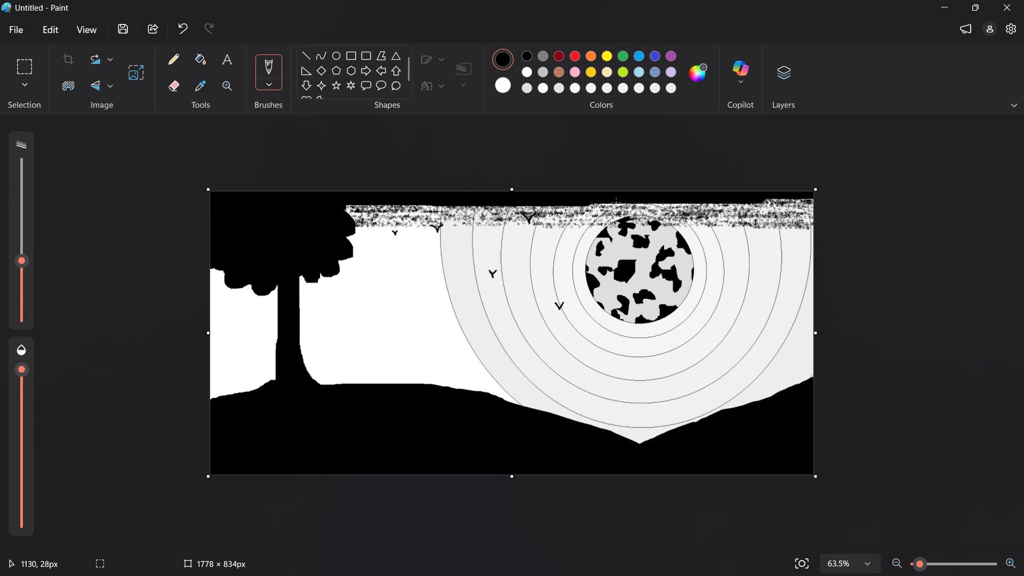
drag(616, 202, 816, 198)
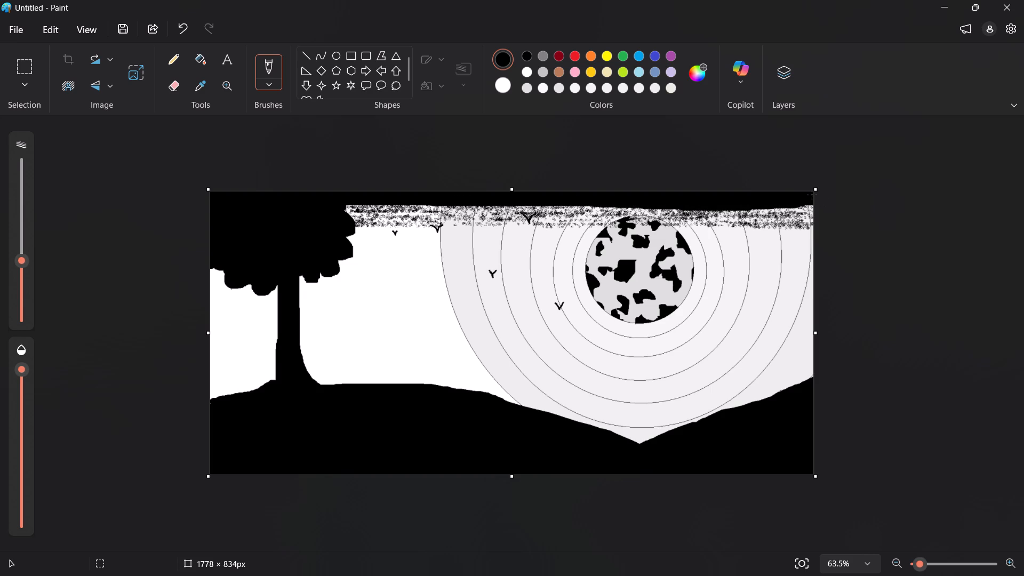
drag(334, 201, 349, 202)
drag(349, 202, 504, 206)
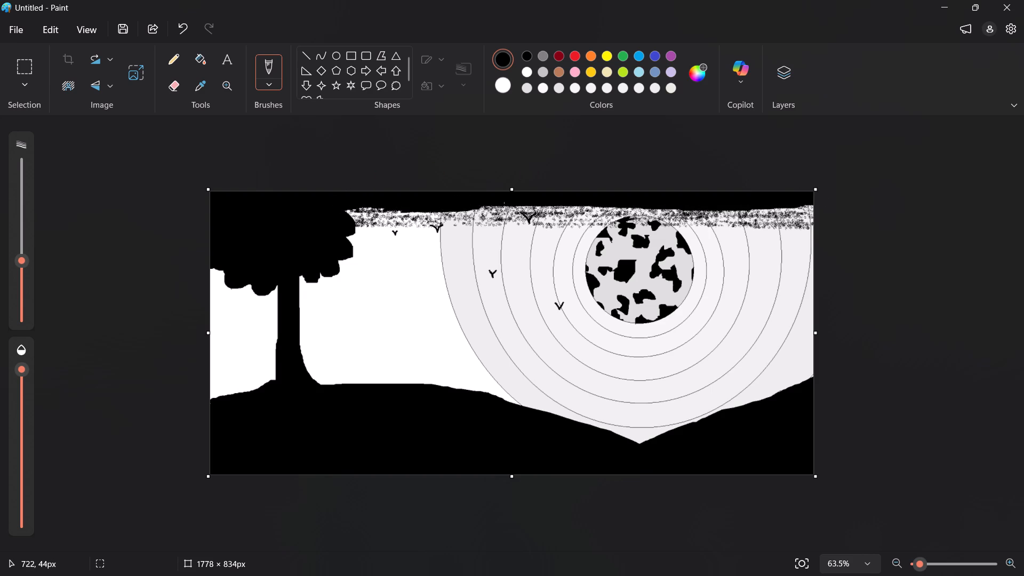
drag(504, 206, 650, 210)
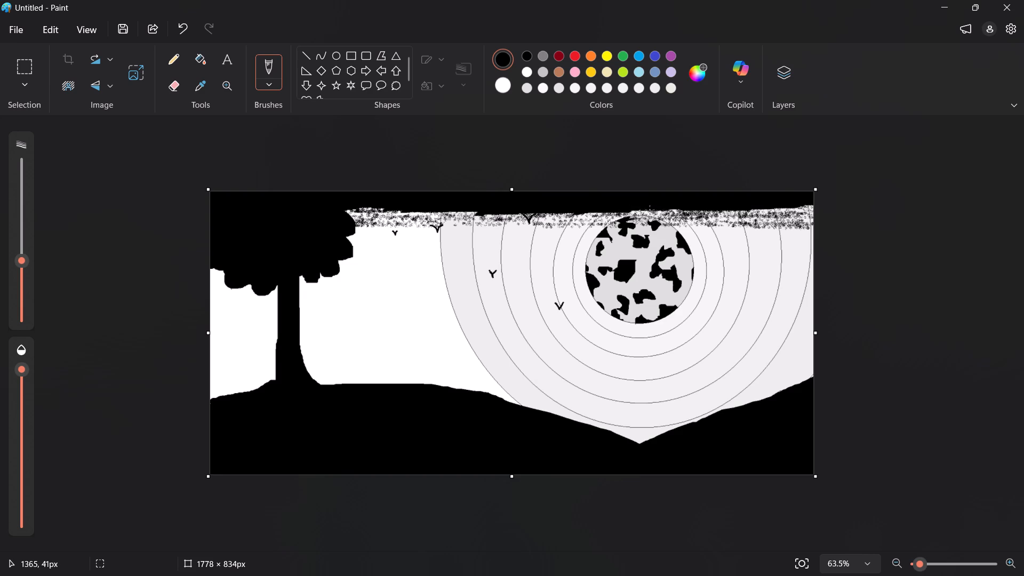
drag(650, 210, 817, 211)
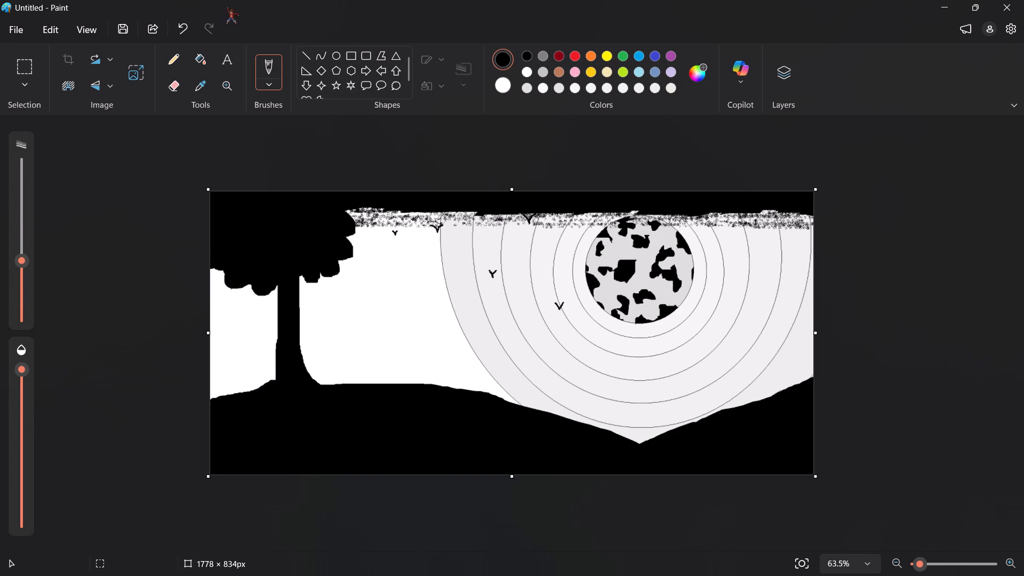
Switch to a different, thinner brush and darken the textured strip in black over the moon's upper rim and toward the right edge.
click(258, 77)
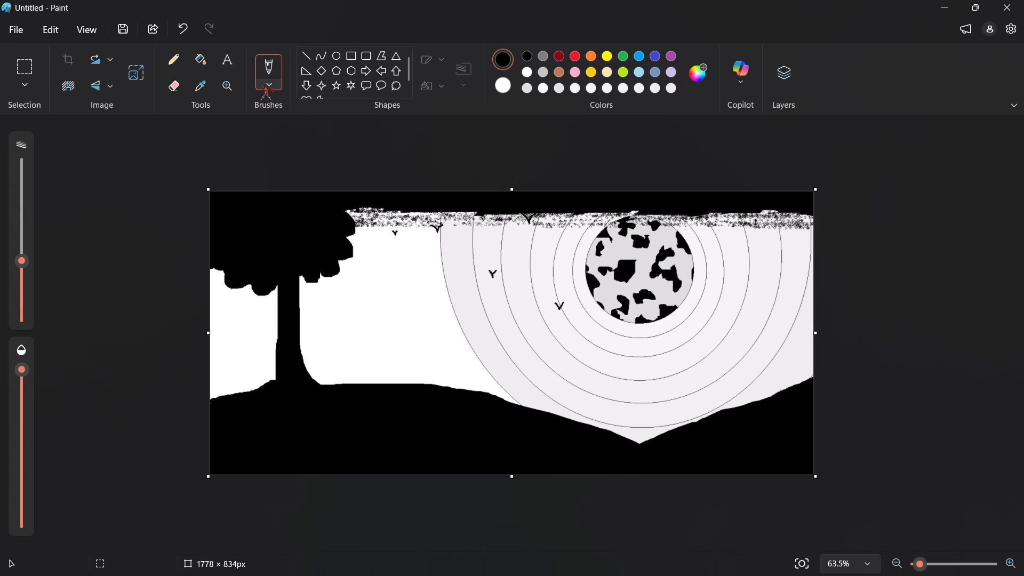
click(262, 83)
click(376, 207)
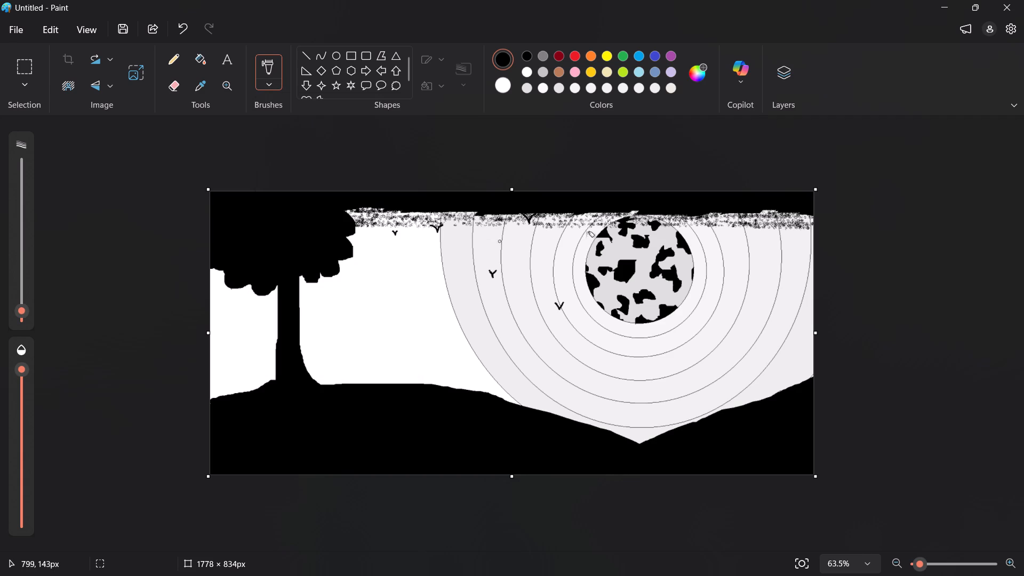
drag(656, 219, 627, 219)
drag(627, 219, 743, 225)
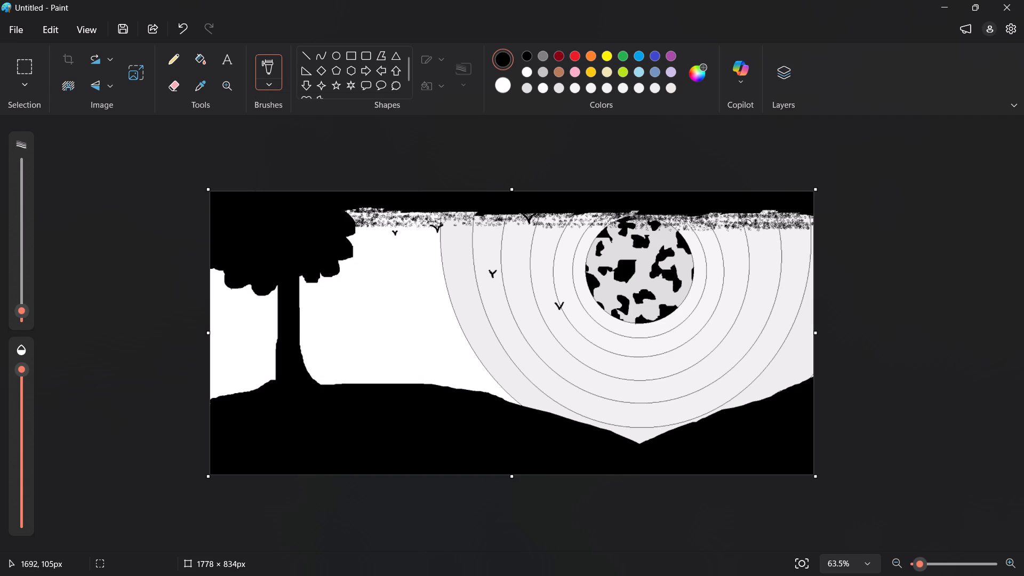
drag(743, 225, 803, 213)
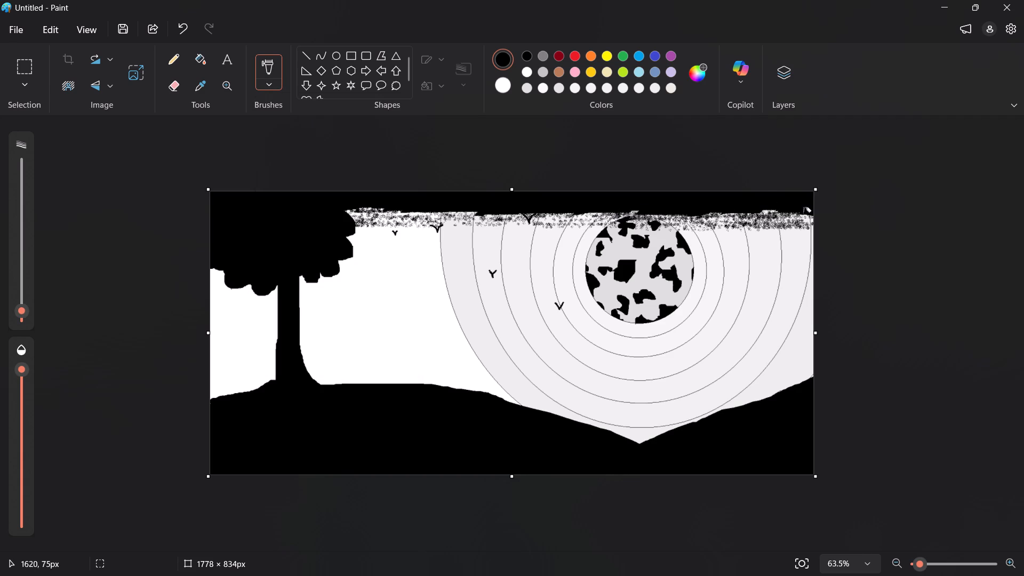
Fill the gaps along the black band's lower edge, working from the right edge past the moon to the ring's left side.
drag(803, 213, 766, 212)
drag(766, 212, 706, 215)
drag(706, 215, 640, 211)
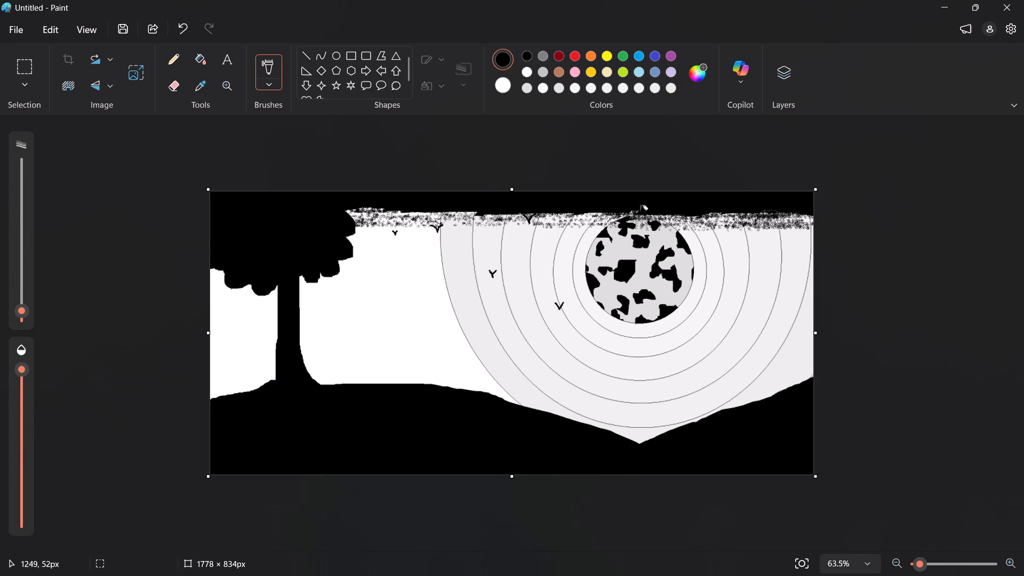
drag(640, 211, 634, 212)
drag(634, 212, 467, 209)
drag(467, 209, 444, 213)
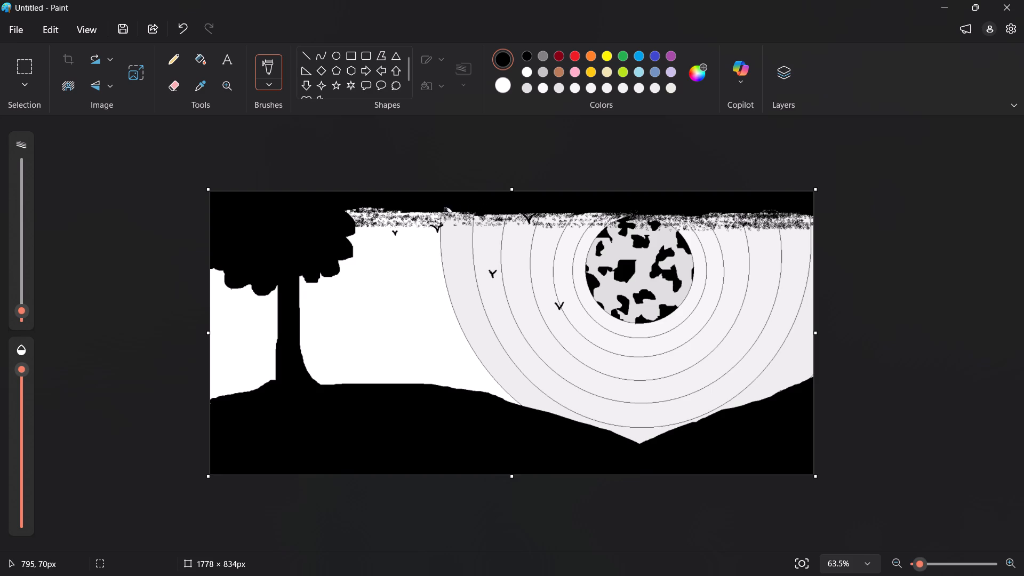
Fill the remaining light specks in the black band's lower edge beside the tree crown with black.
drag(444, 213, 378, 211)
drag(378, 211, 393, 211)
drag(393, 211, 373, 207)
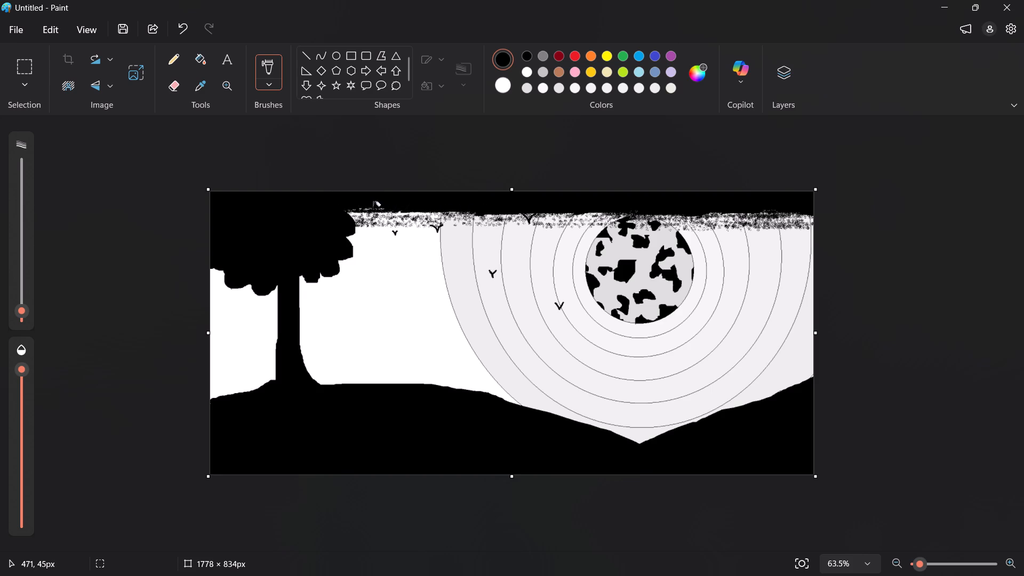
drag(373, 207, 383, 208)
drag(383, 208, 377, 207)
drag(377, 207, 363, 210)
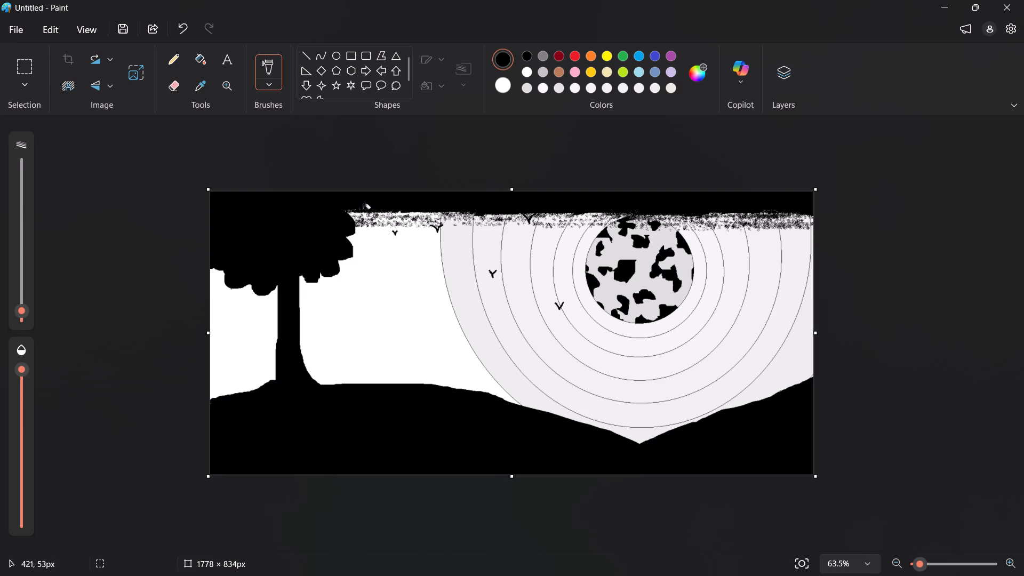
drag(363, 210, 888, 194)
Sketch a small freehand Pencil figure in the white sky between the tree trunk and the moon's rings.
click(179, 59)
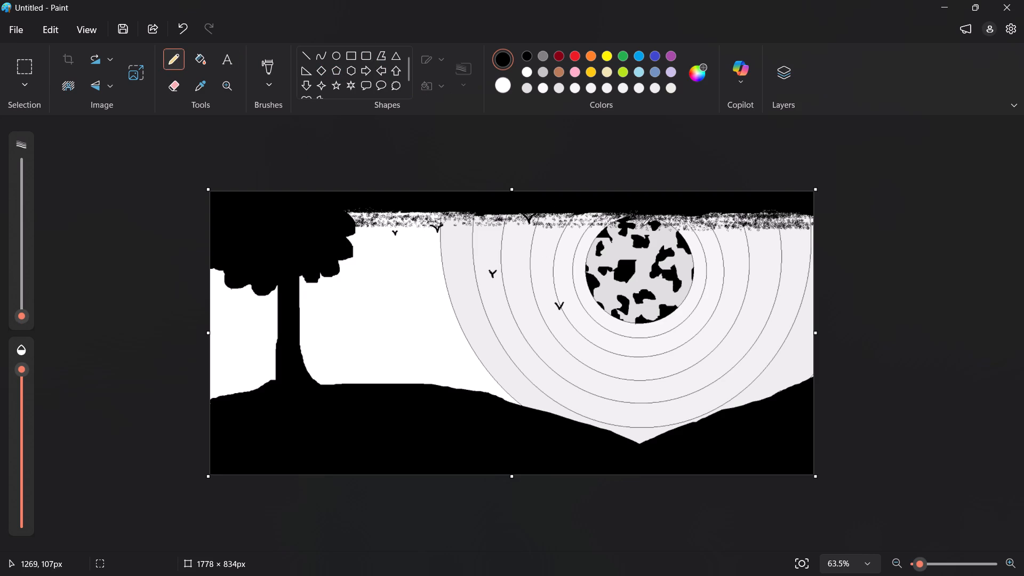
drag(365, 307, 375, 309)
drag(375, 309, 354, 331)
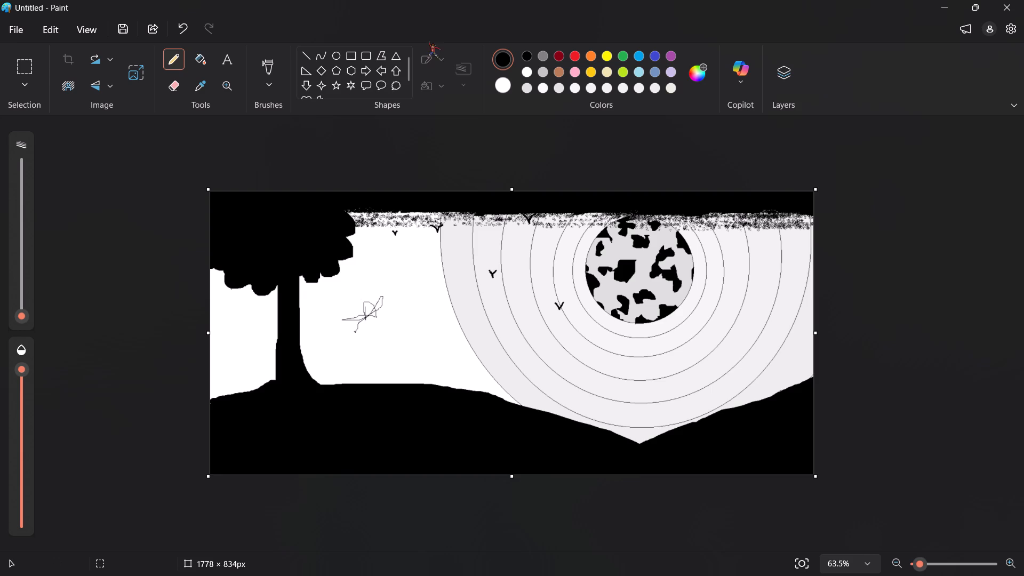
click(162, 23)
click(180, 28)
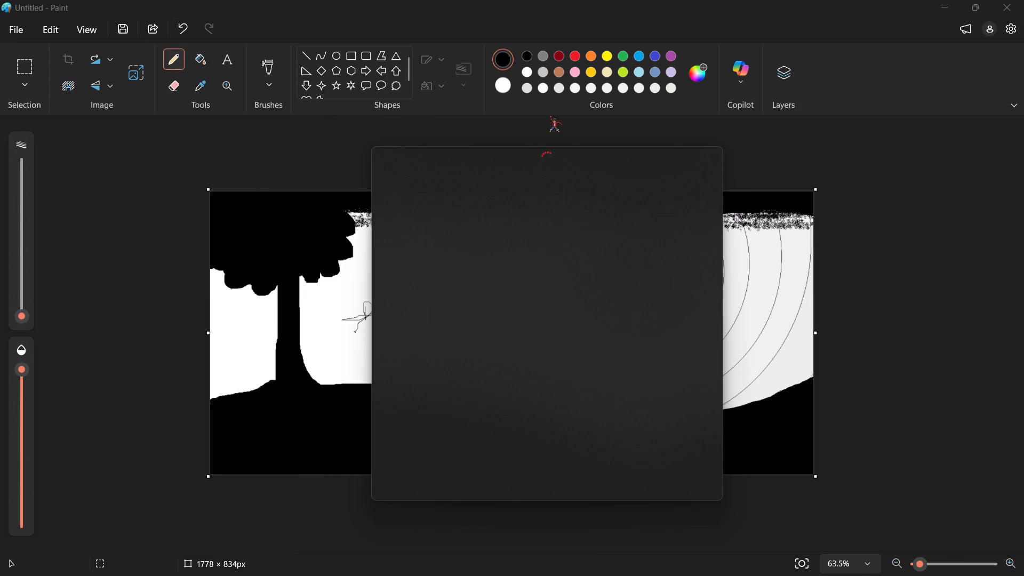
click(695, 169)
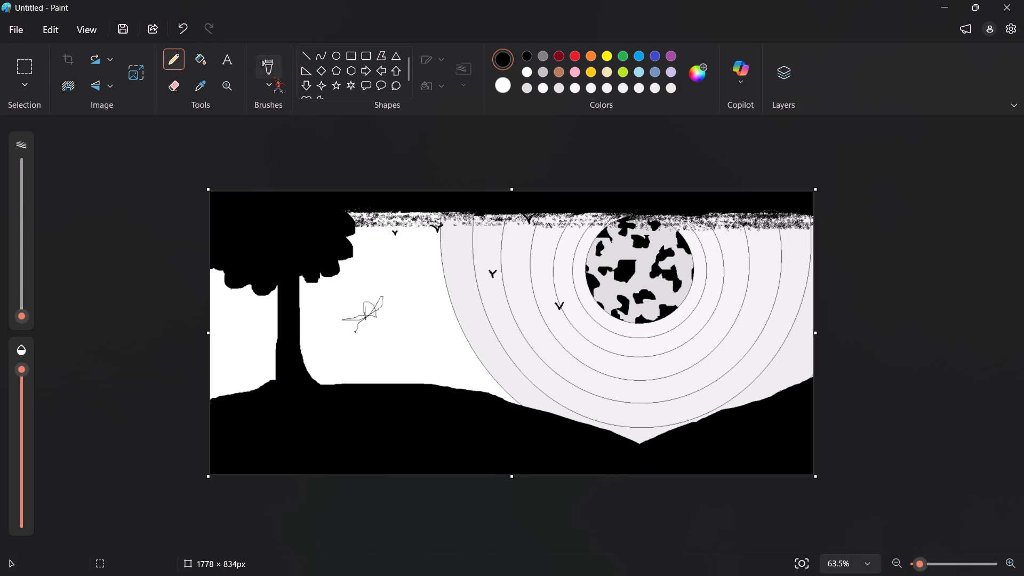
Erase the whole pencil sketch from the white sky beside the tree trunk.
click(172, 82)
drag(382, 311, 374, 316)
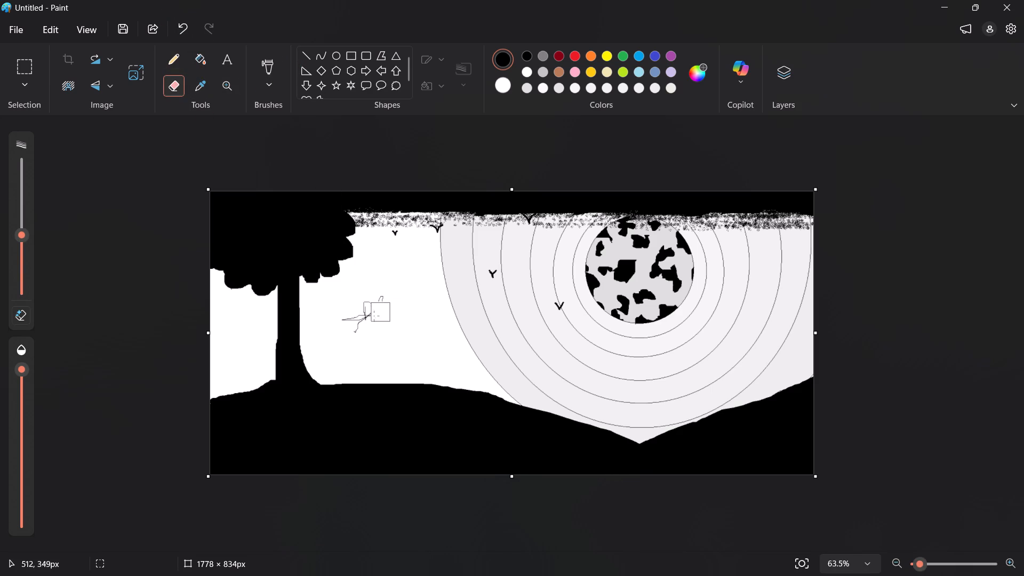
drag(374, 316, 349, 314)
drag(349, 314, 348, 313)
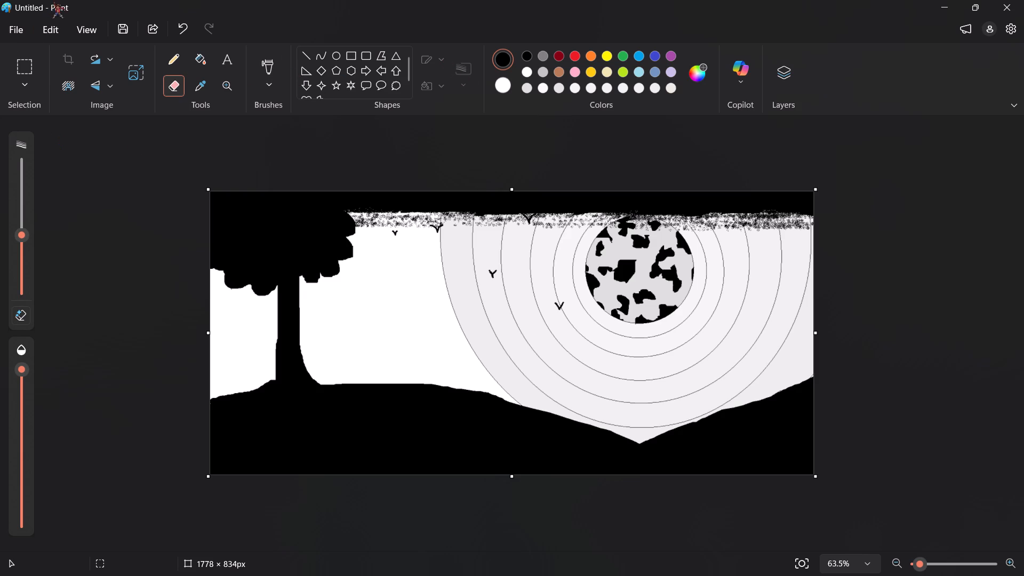
Sample the white of the sky and erase the small bird nearest the tree crown.
click(195, 82)
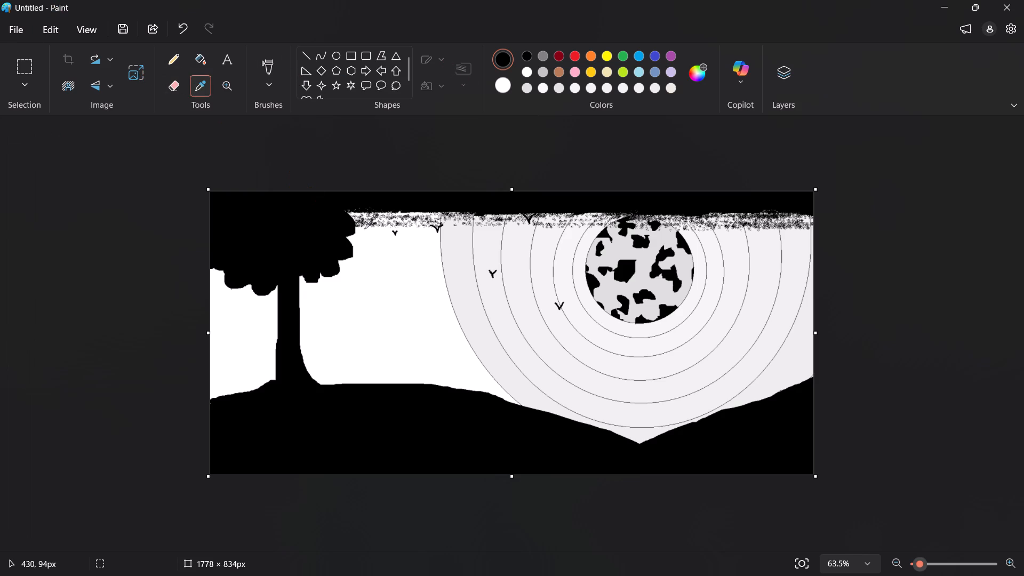
click(384, 261)
drag(375, 251, 380, 243)
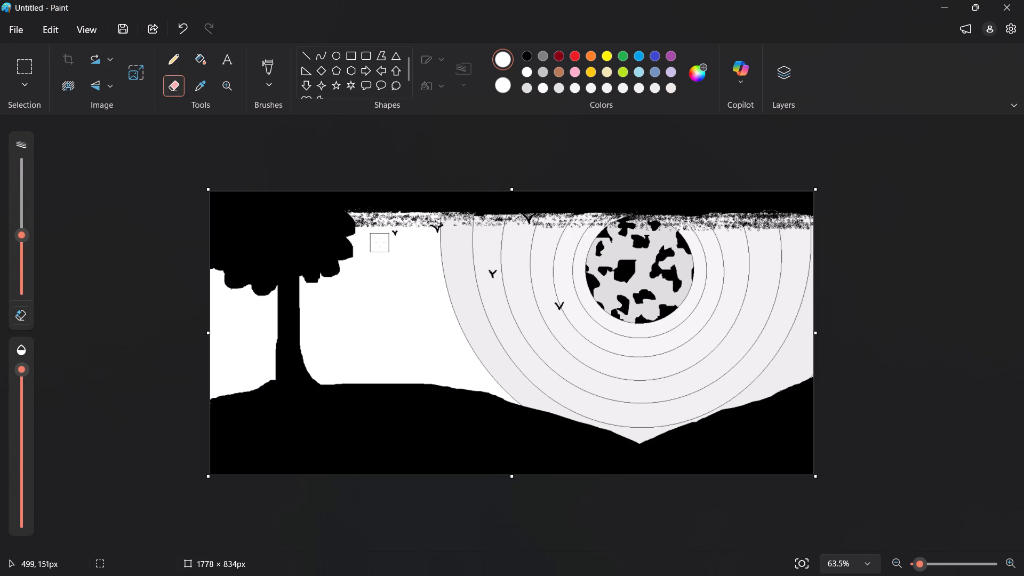
drag(380, 243, 401, 259)
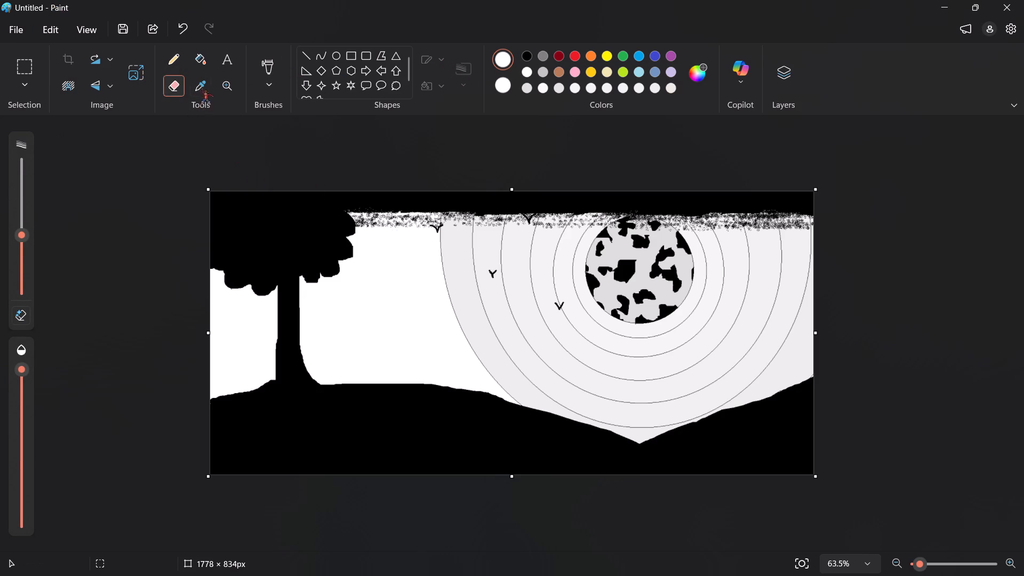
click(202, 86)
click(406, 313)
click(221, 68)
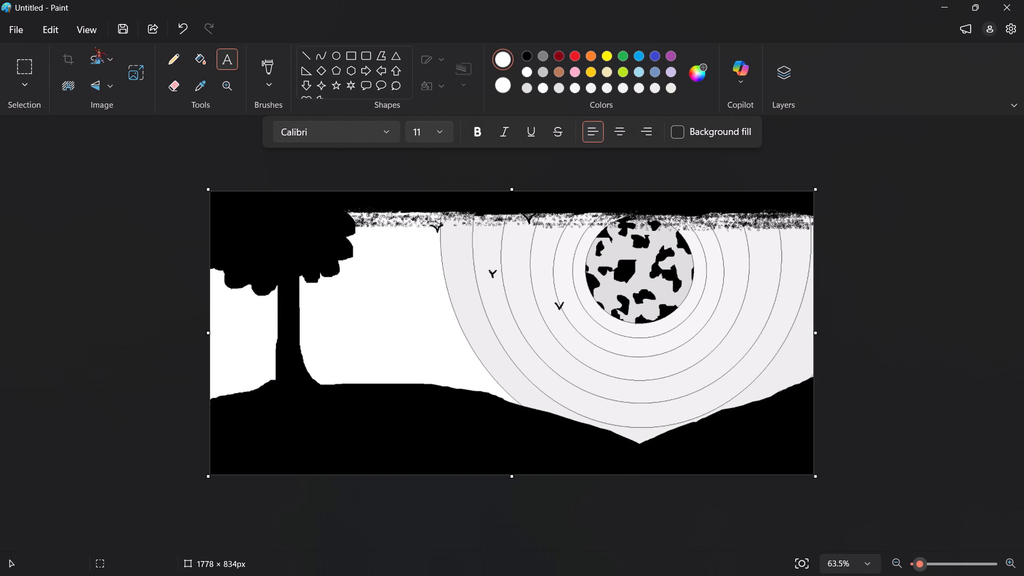
Draw a cluster of short black Pencil strokes as an animal's hind legs on the flat ground between the tree and the moon's rings.
click(177, 58)
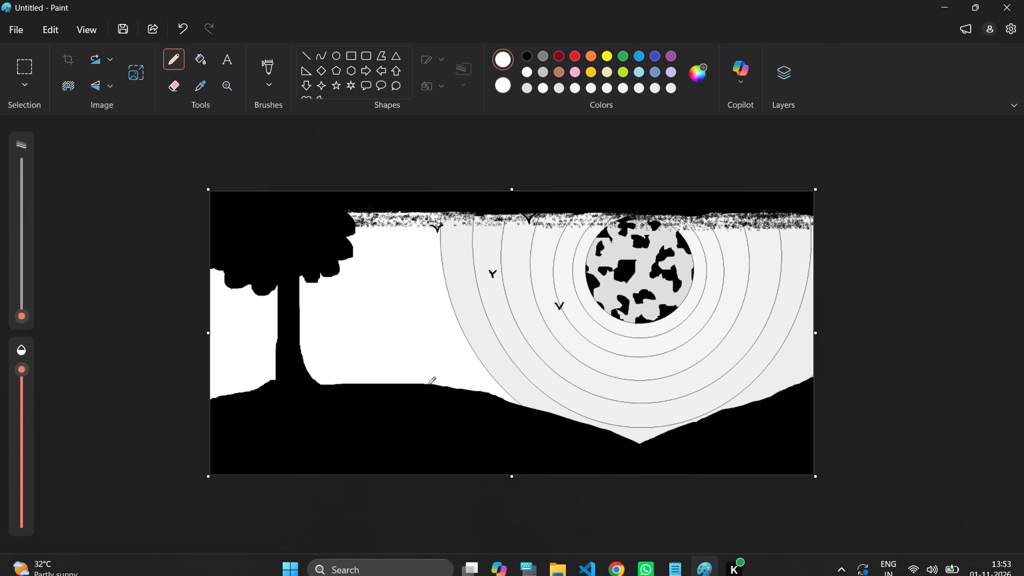
scroll(348, 332, up, 1)
ctrl+scroll(379, 359, up, 2)
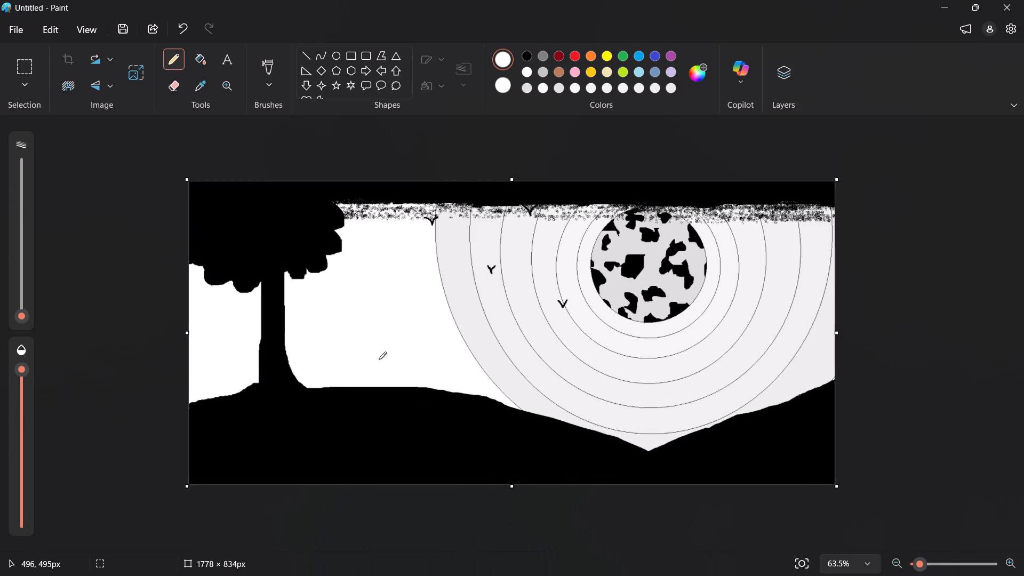
ctrl+scroll(379, 359, up, 4)
scroll(379, 359, up, 1)
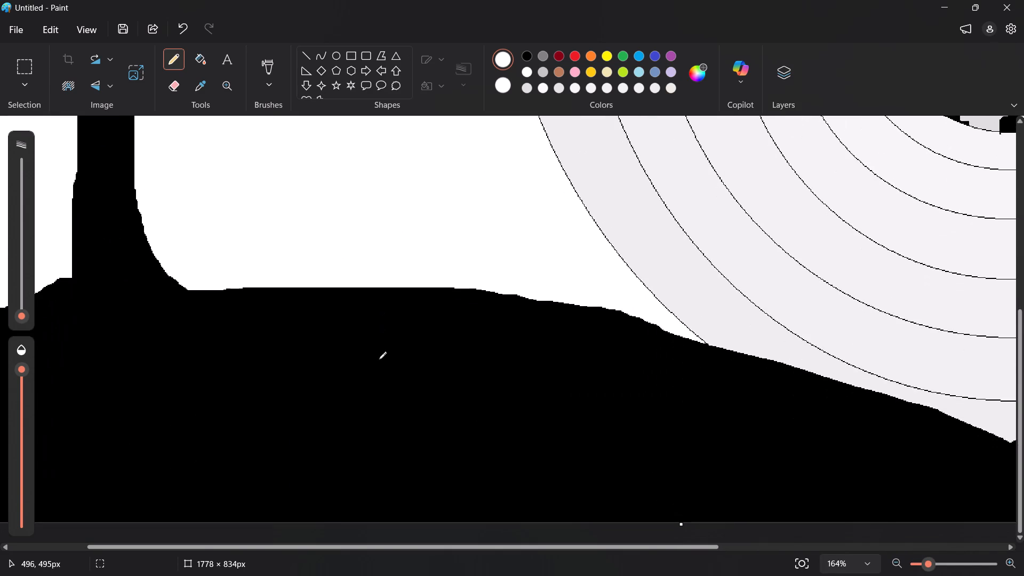
scroll(379, 359, up, 1)
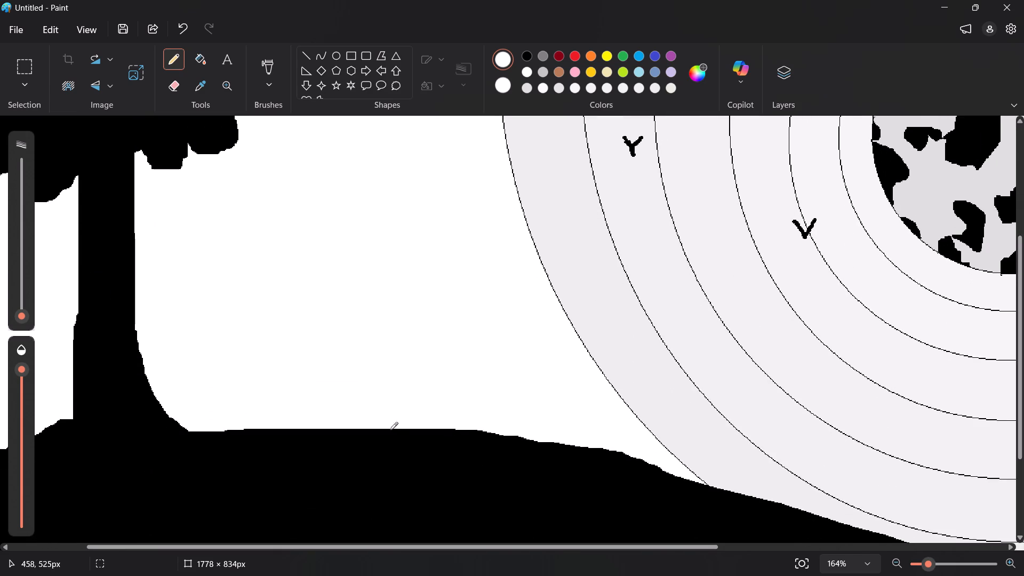
drag(336, 409, 336, 409)
drag(336, 409, 337, 425)
click(530, 52)
drag(327, 409, 330, 412)
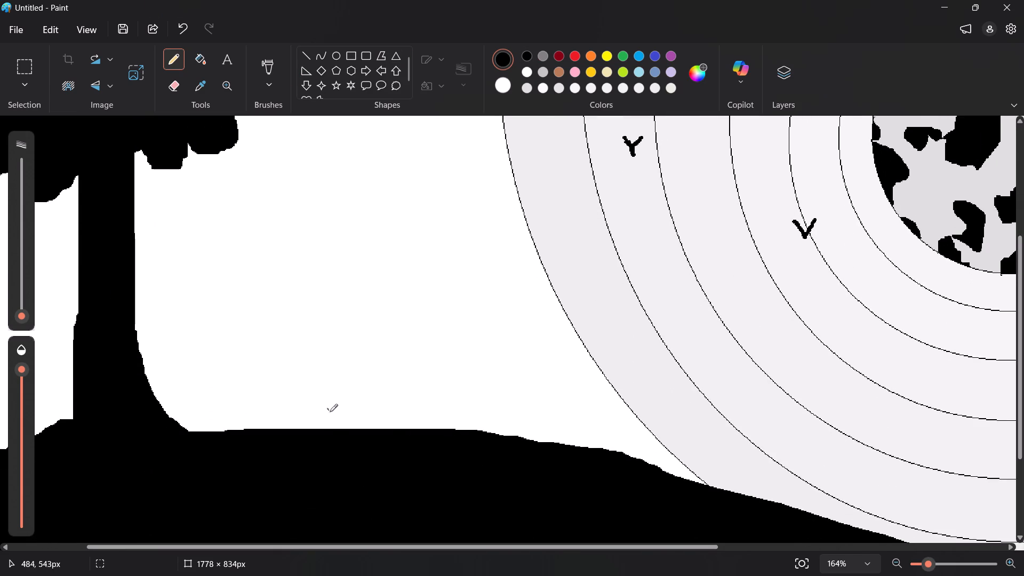
drag(330, 412, 334, 426)
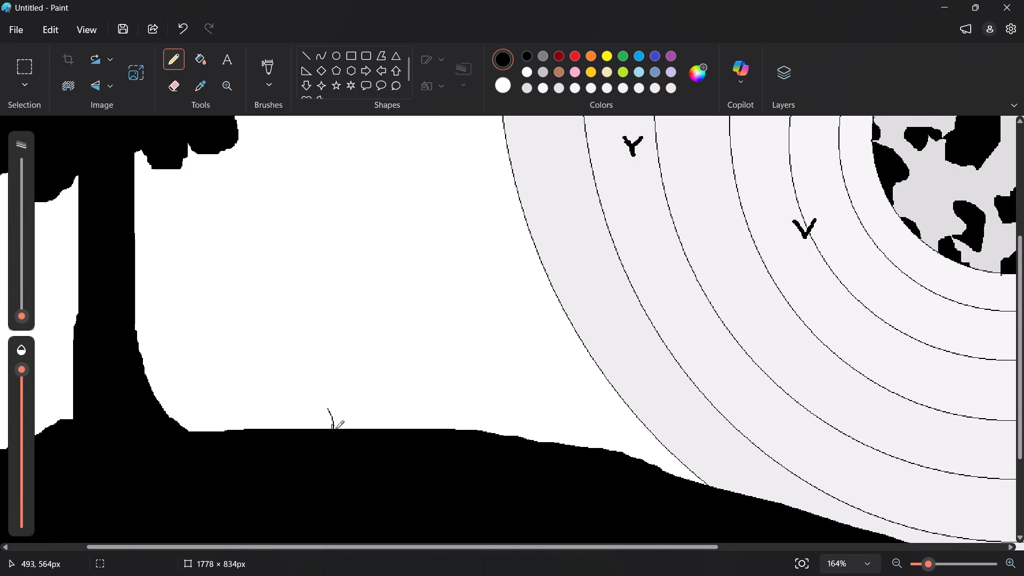
click(337, 430)
drag(342, 431, 340, 421)
drag(340, 421, 336, 407)
drag(345, 430, 342, 407)
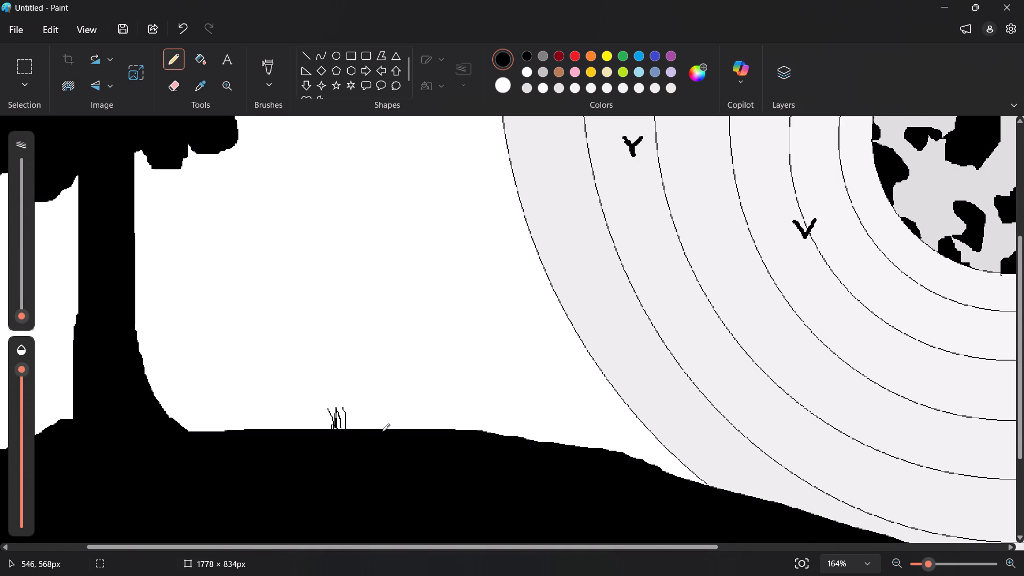
Draw a second cluster of short black Pencil strokes as the animal's front legs, a short distance nearer the moon's rings.
drag(380, 429, 380, 428)
drag(380, 428, 385, 420)
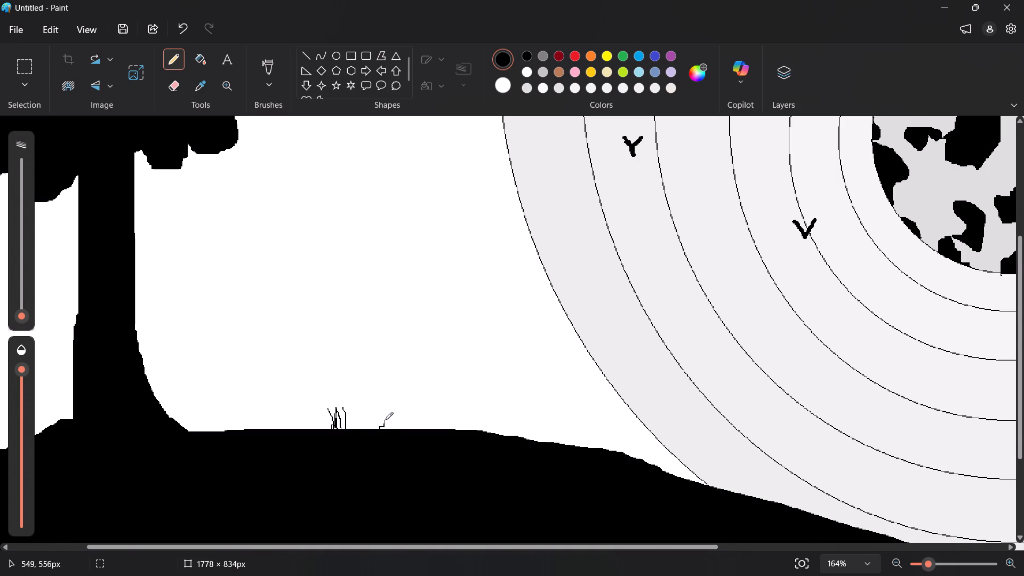
drag(385, 420, 387, 410)
drag(389, 427, 390, 411)
click(390, 411)
drag(385, 433, 385, 433)
drag(385, 433, 391, 412)
drag(393, 431, 394, 415)
drag(394, 415, 394, 404)
drag(388, 414, 390, 413)
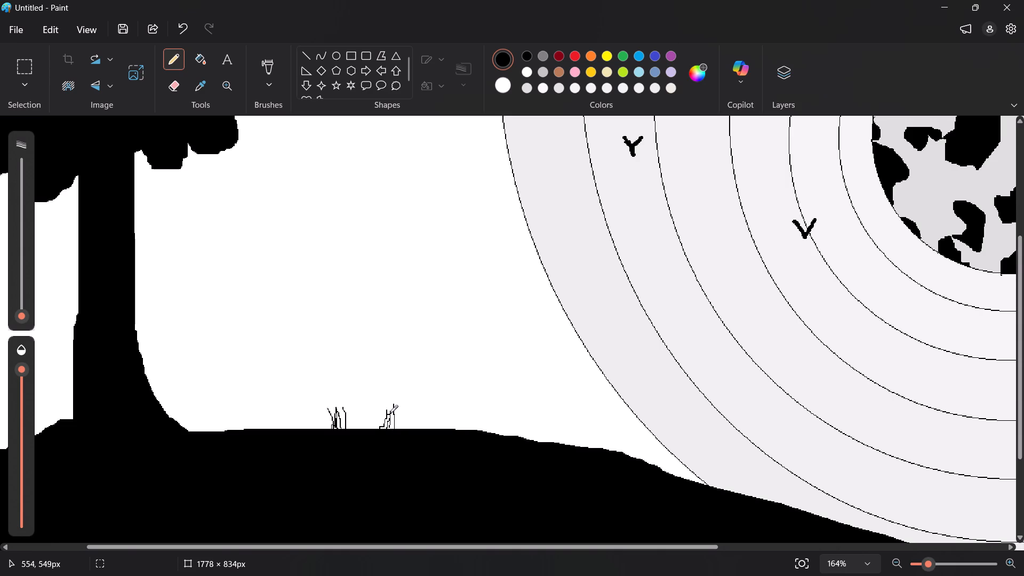
drag(390, 413, 390, 405)
Join the tops of the two leg clusters with a slightly sagging Pencil line for the animal's belly.
ctrl+scroll(352, 393, up, 3)
scroll(354, 394, right, 1)
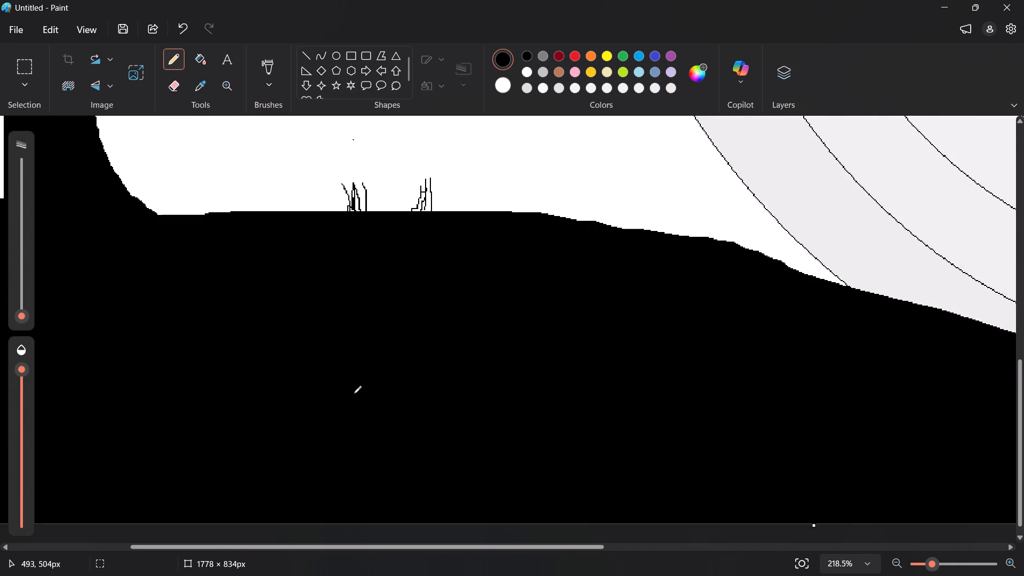
scroll(354, 394, right, 2)
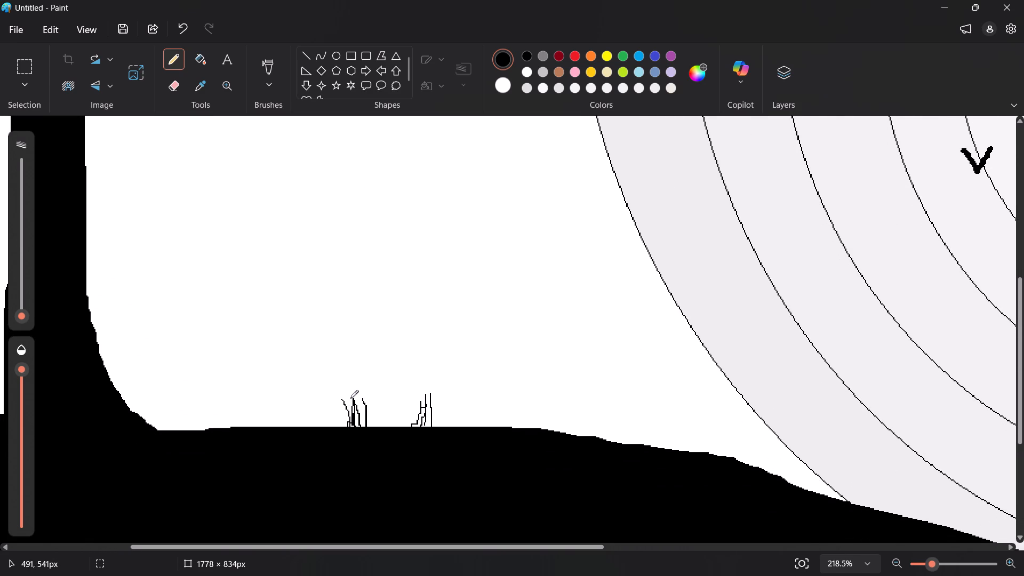
drag(363, 398, 370, 399)
drag(370, 399, 426, 394)
drag(426, 394, 428, 392)
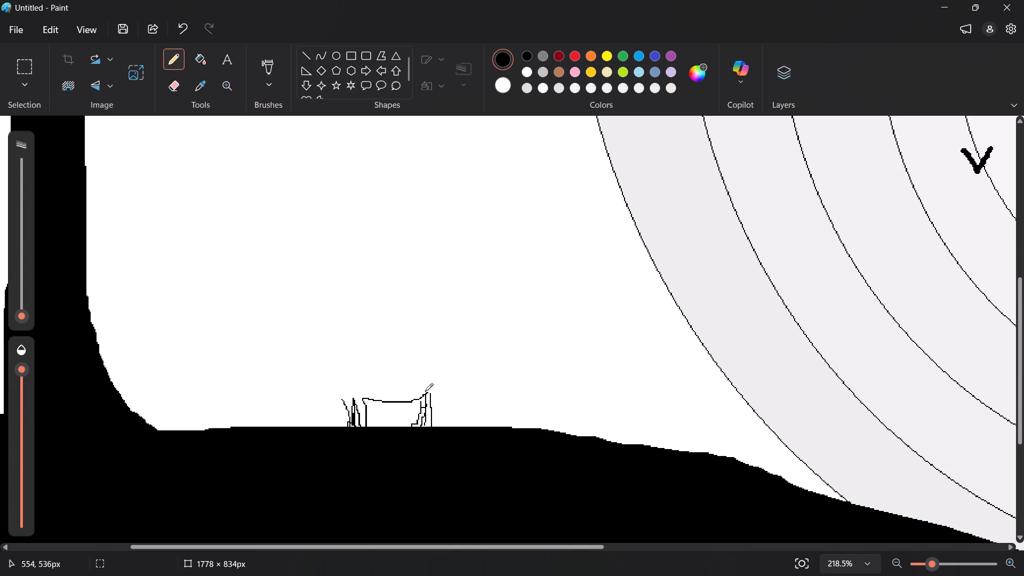
Draw the animal's chest and head line above the front legs, with a long narrow trunk sloping down toward the ground.
drag(430, 391, 426, 367)
drag(438, 373, 476, 412)
drag(437, 378, 467, 410)
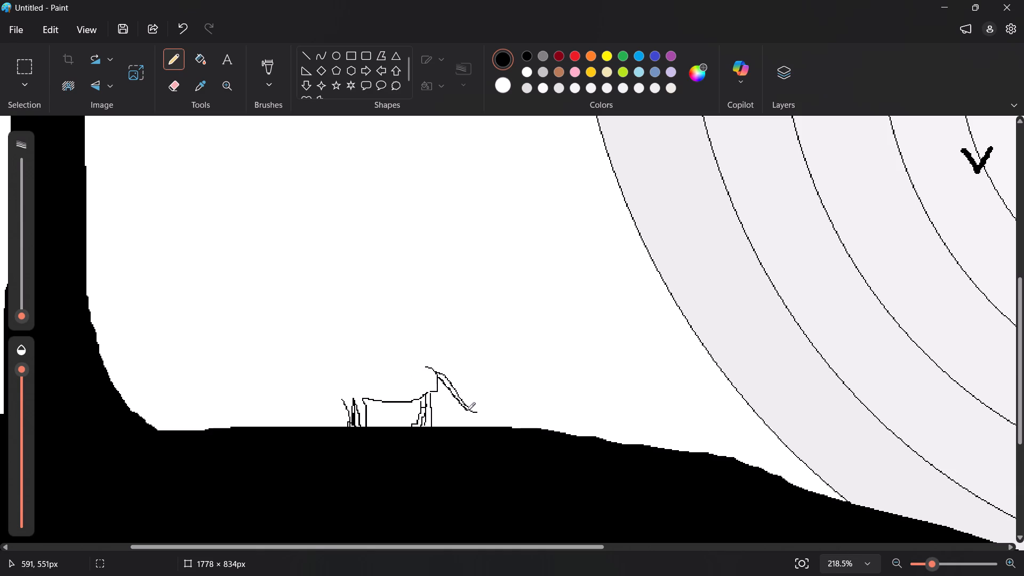
drag(467, 410, 481, 415)
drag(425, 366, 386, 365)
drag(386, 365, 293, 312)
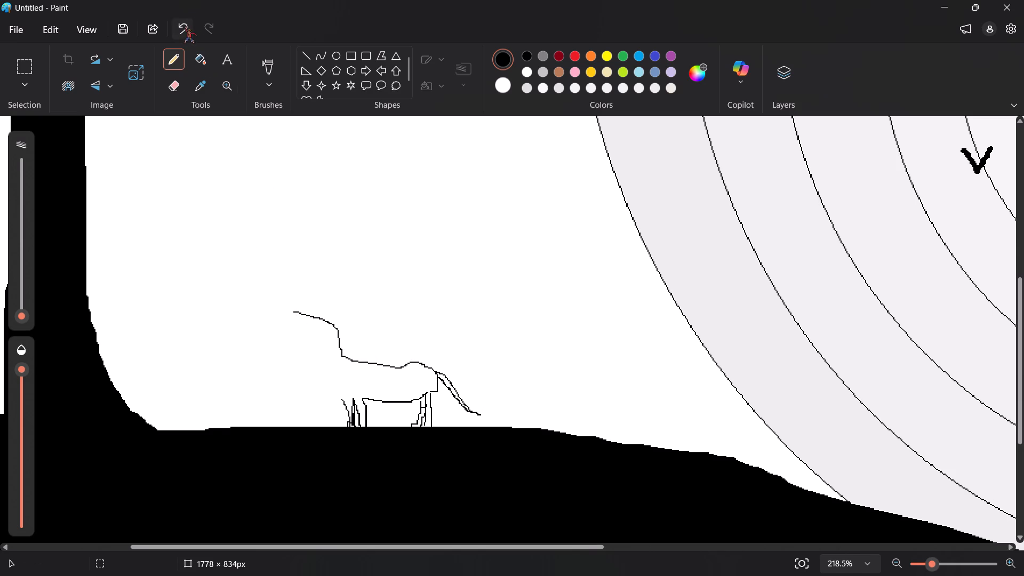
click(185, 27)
Draw the animal's back as a gently arched Pencil line from the sloping tail strokes to the base of the neck above the tree-side legs.
drag(428, 369, 400, 364)
drag(400, 364, 349, 361)
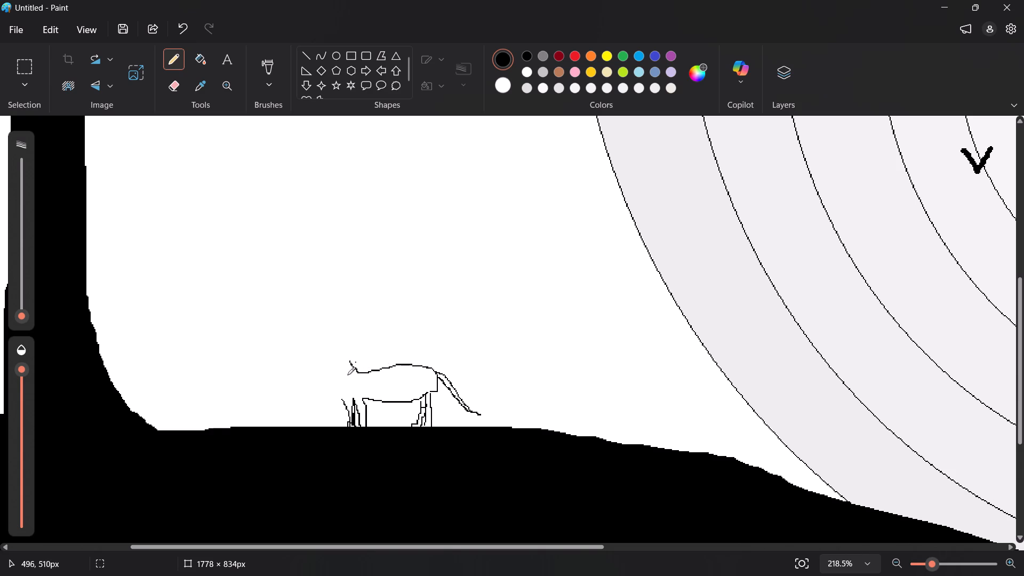
Outline the animal's upright neck and rounded, open-mouthed head facing the tree, joining it to the tree-side legs and the back line.
drag(342, 402, 337, 364)
drag(337, 364, 335, 354)
drag(351, 361, 351, 354)
drag(351, 354, 308, 328)
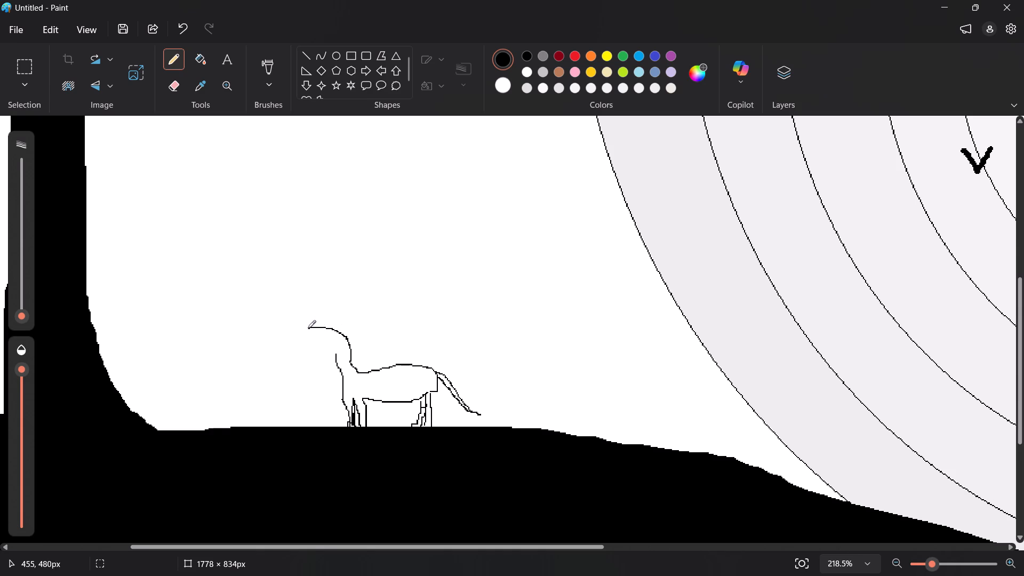
drag(308, 328, 305, 366)
drag(305, 366, 337, 360)
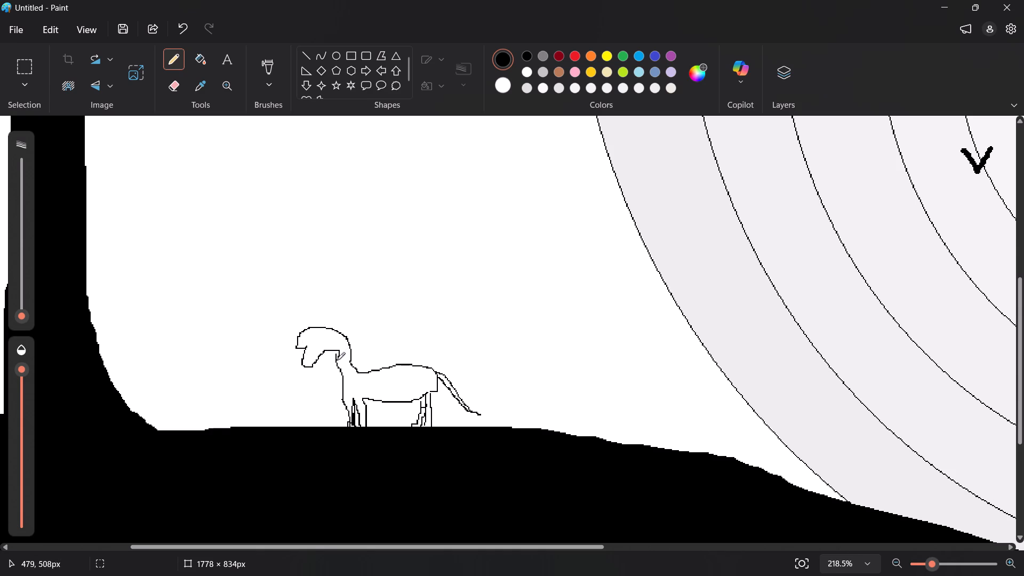
drag(337, 360, 337, 359)
drag(338, 358, 334, 350)
Add three thin Pencil stalks to the animal's head, two curving toward the tree and one short upright, each ending in a small box.
drag(299, 334, 274, 345)
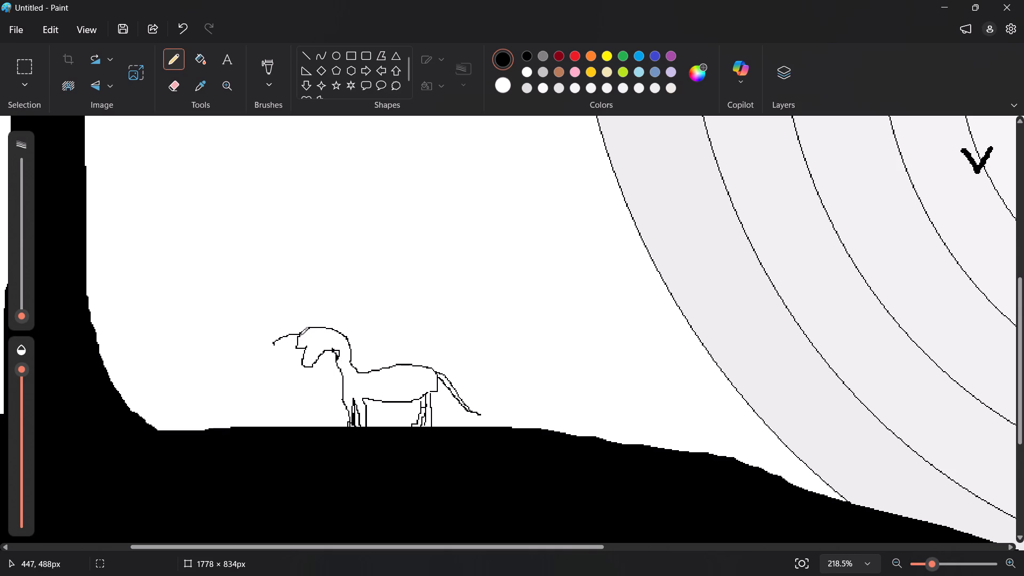
drag(302, 330, 277, 296)
drag(309, 331, 309, 317)
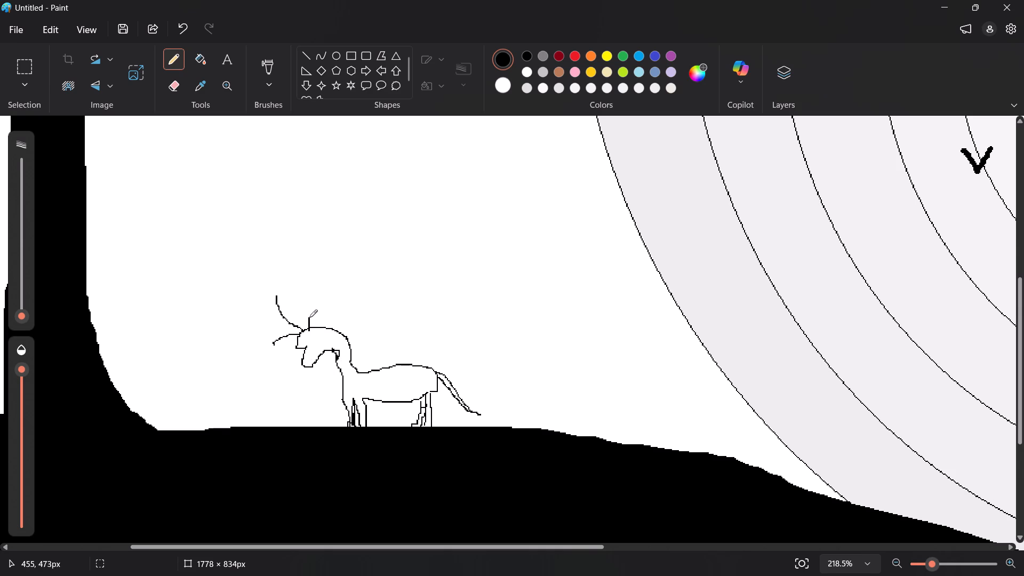
drag(309, 317, 313, 312)
click(313, 313)
click(274, 294)
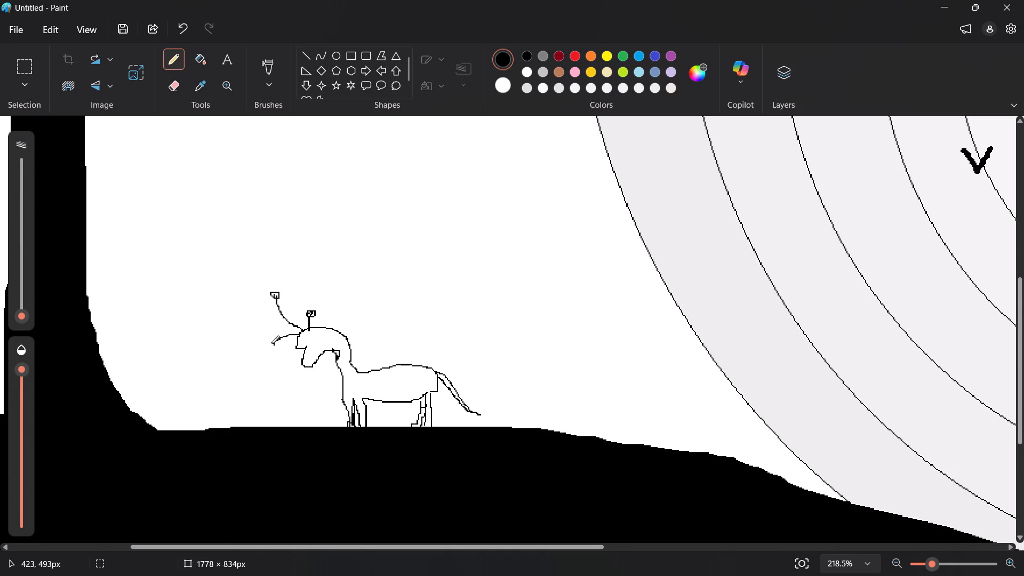
click(271, 343)
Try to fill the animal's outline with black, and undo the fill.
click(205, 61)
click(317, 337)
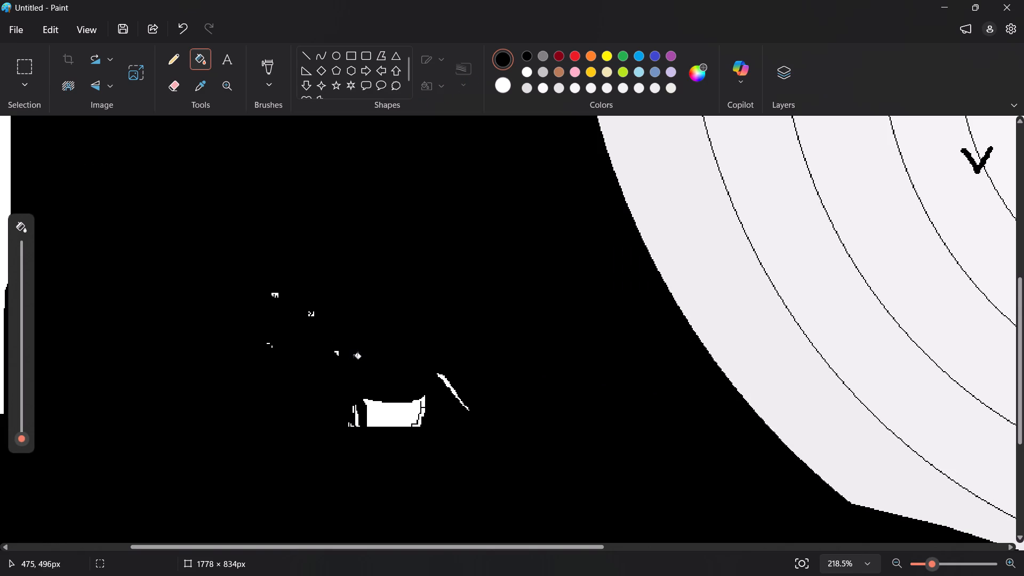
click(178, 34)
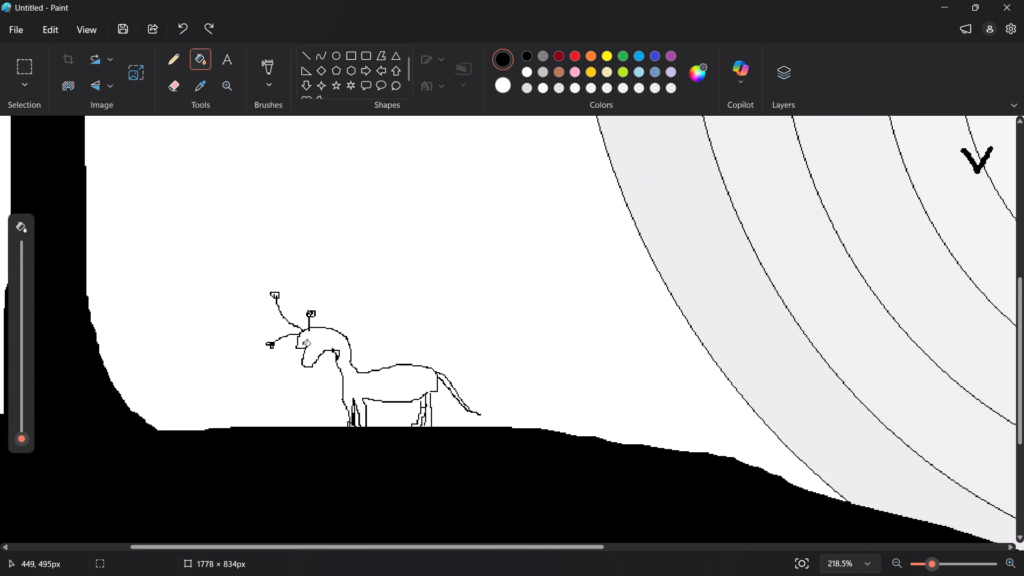
Close the gaps in the animal's outline with small black Pencil marks at the tail-side legs, the throat and chest, and the tree-side legs.
click(176, 54)
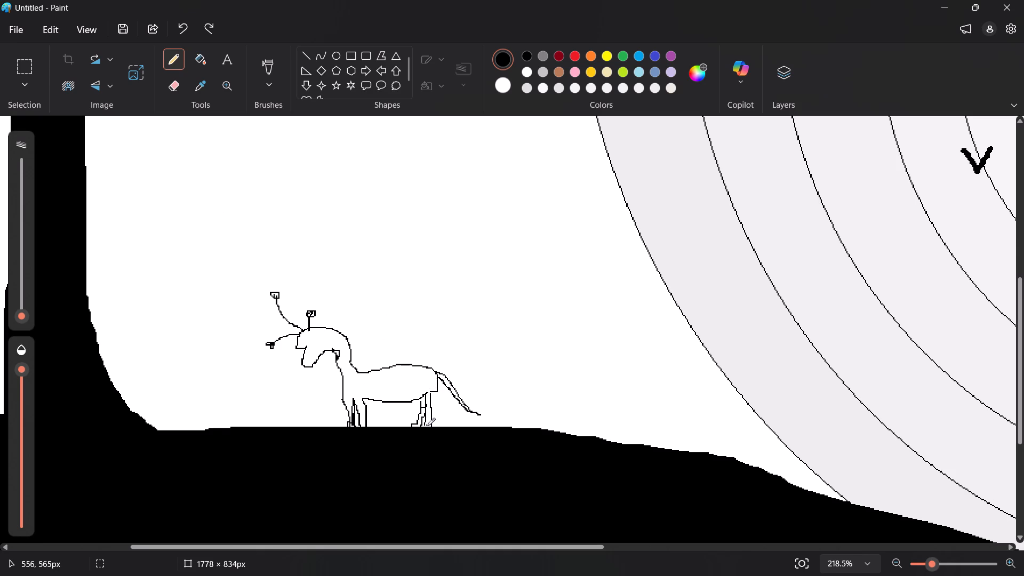
drag(427, 426, 424, 417)
click(428, 393)
click(337, 362)
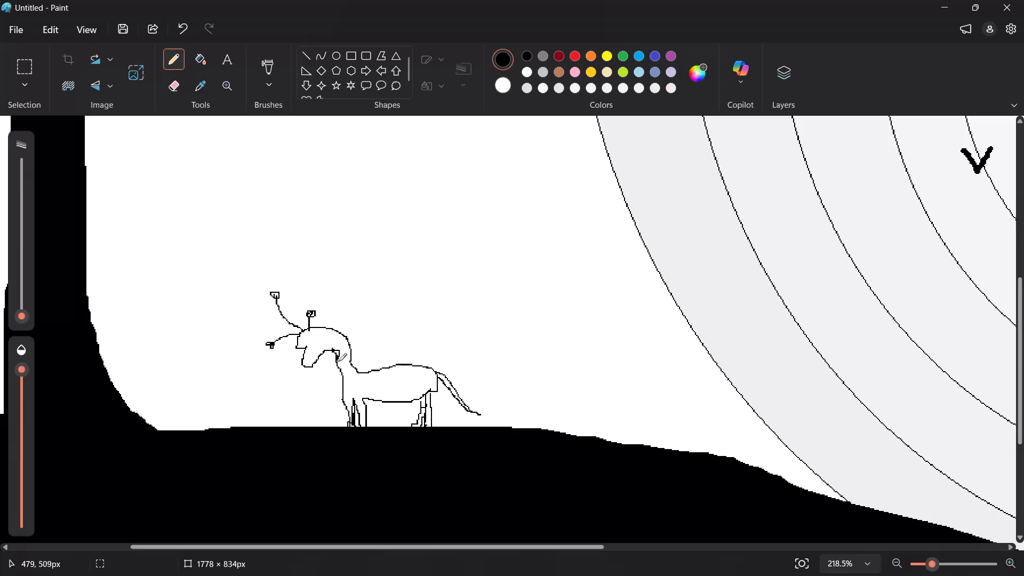
drag(343, 375, 339, 369)
drag(339, 369, 335, 360)
click(362, 426)
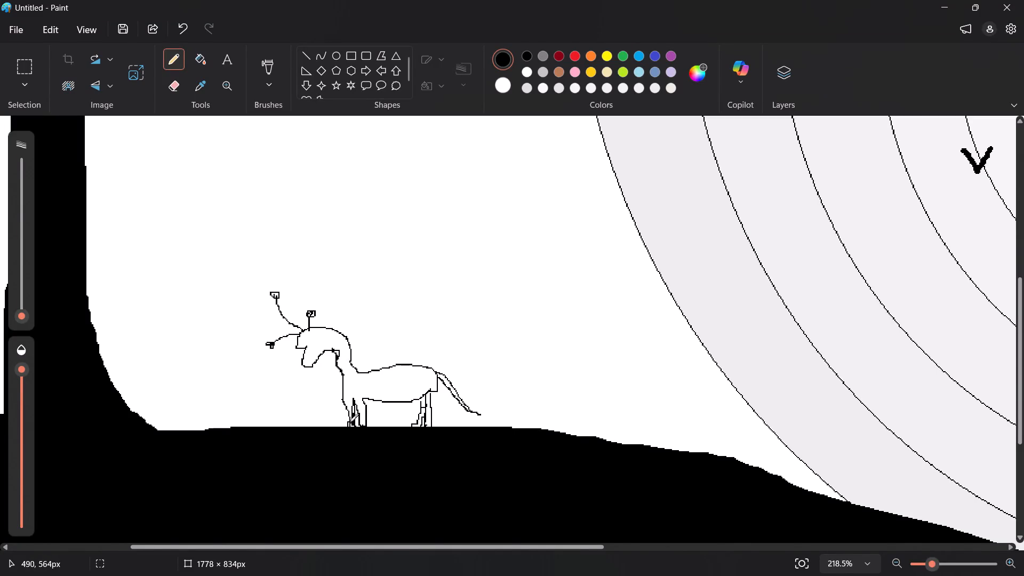
Fill the animal's outlined head, neck and body with black.
click(208, 58)
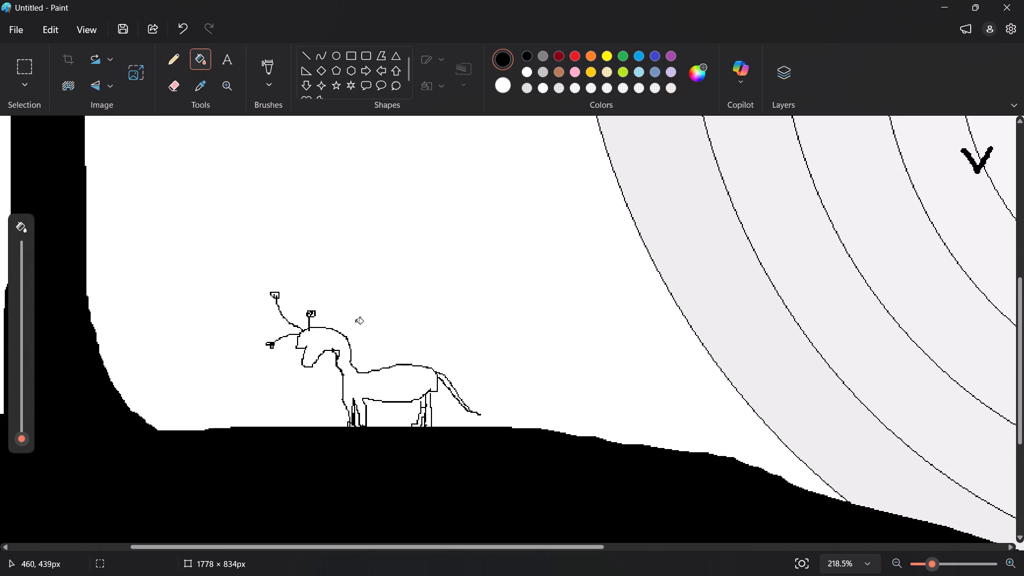
click(325, 341)
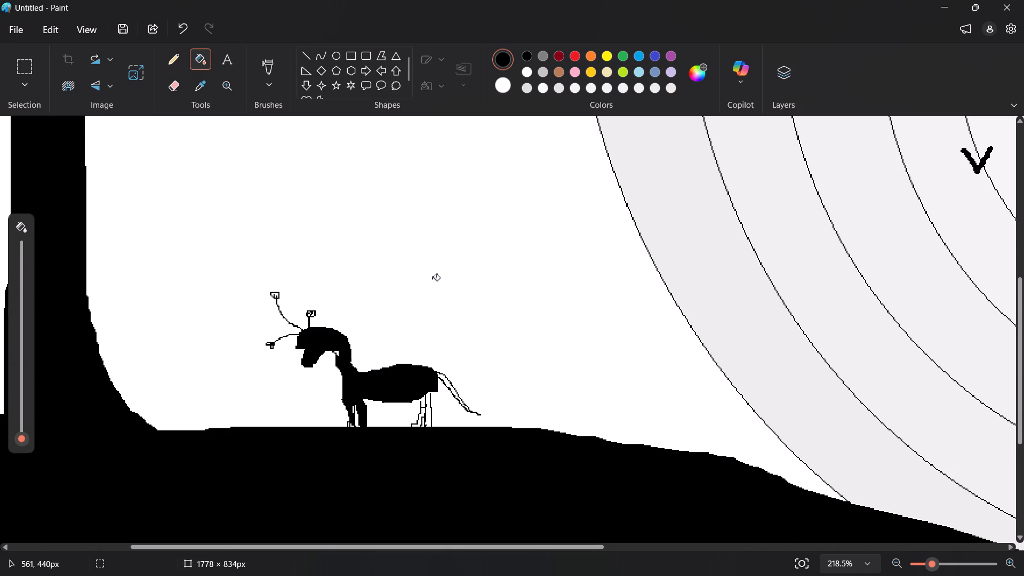
Paint over the small white gap at the animal's throat with the black Pencil, working at 497% zoom.
click(177, 61)
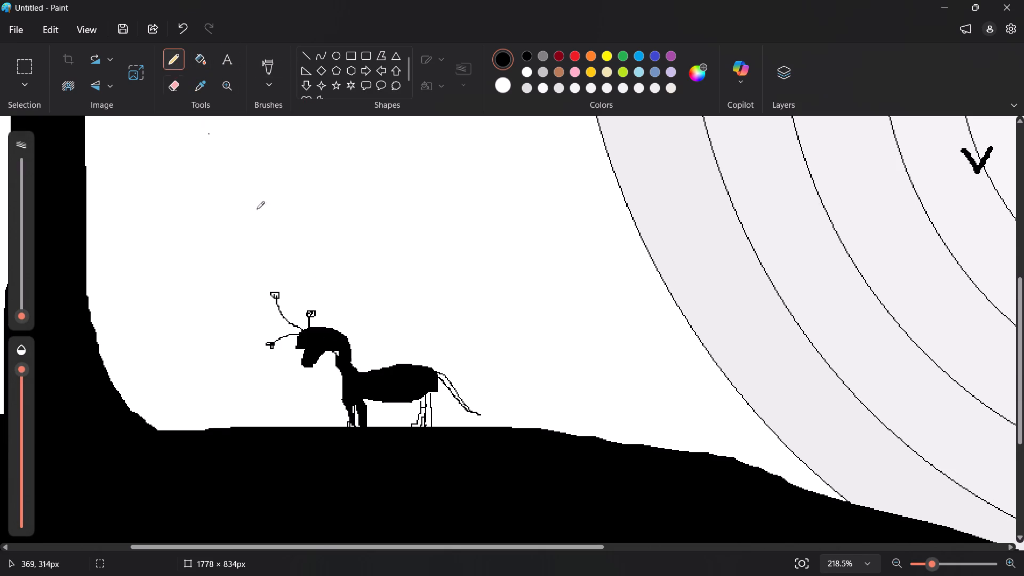
ctrl+scroll(342, 345, up, 5)
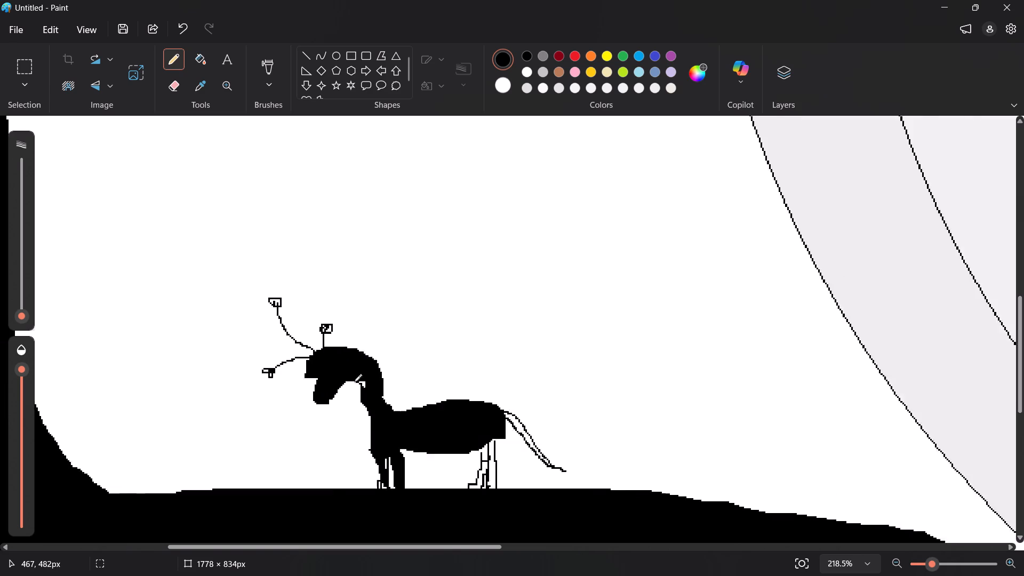
scroll(356, 385, down, 1)
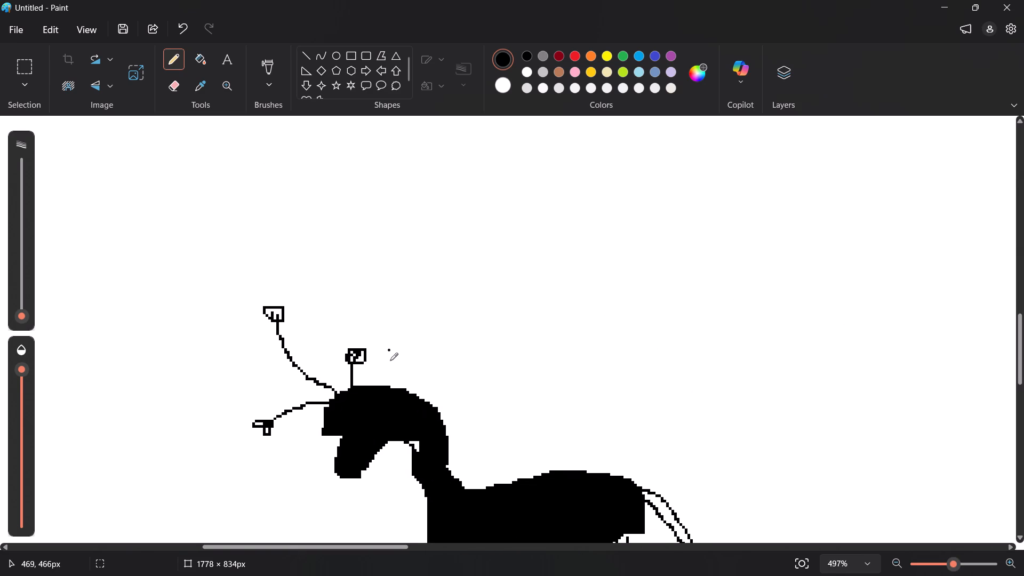
scroll(390, 361, down, 2)
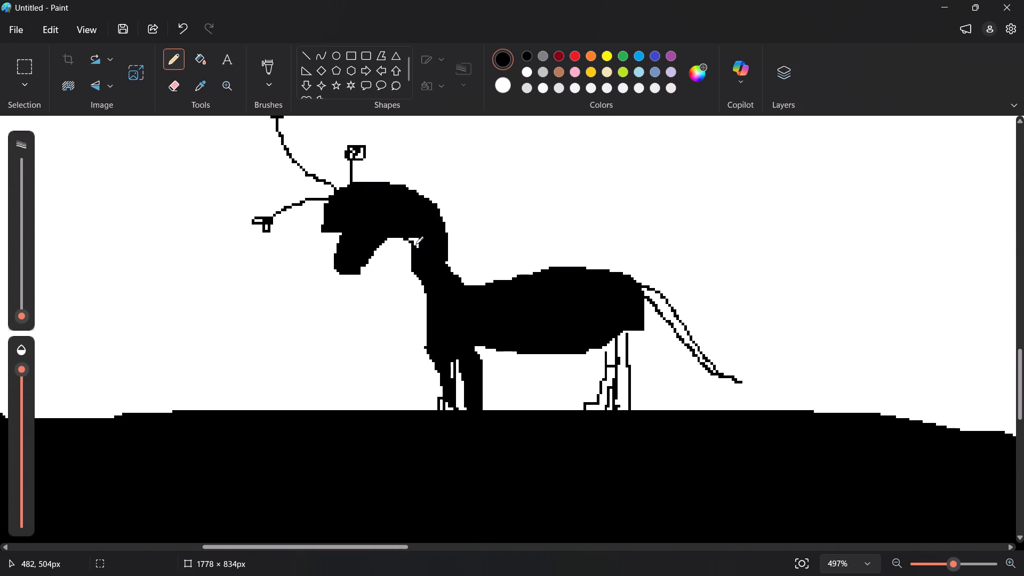
drag(412, 243, 417, 243)
drag(417, 243, 421, 241)
Close the small gaps between the animal's belly and the tops of its tail-side legs with black Pencil marks.
click(205, 69)
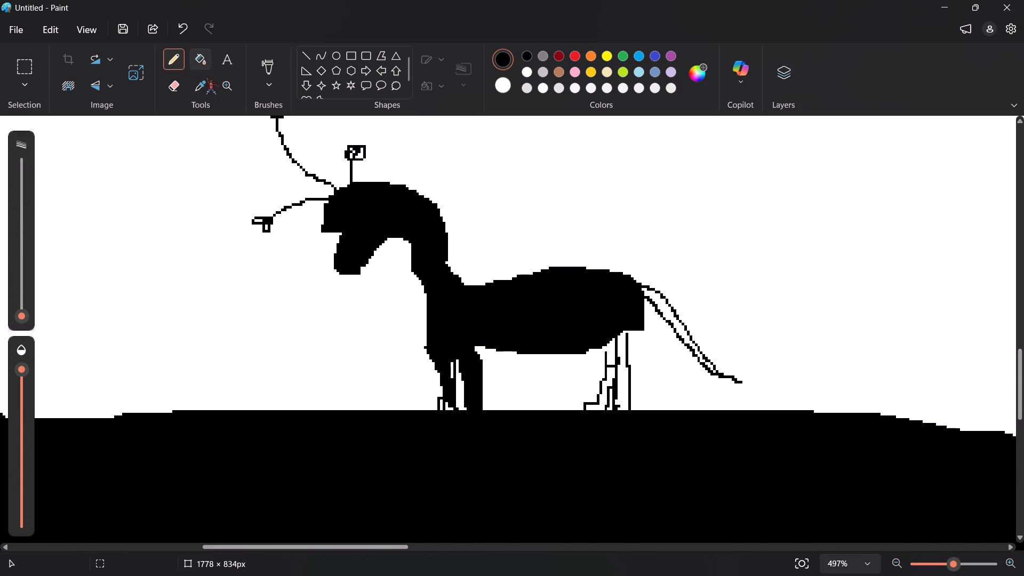
click(164, 65)
drag(626, 331, 625, 326)
drag(607, 353, 605, 349)
drag(605, 349, 601, 340)
Fill the outlined tail-side legs of the animal with black, including the narrow gap near the feet.
click(197, 47)
click(202, 53)
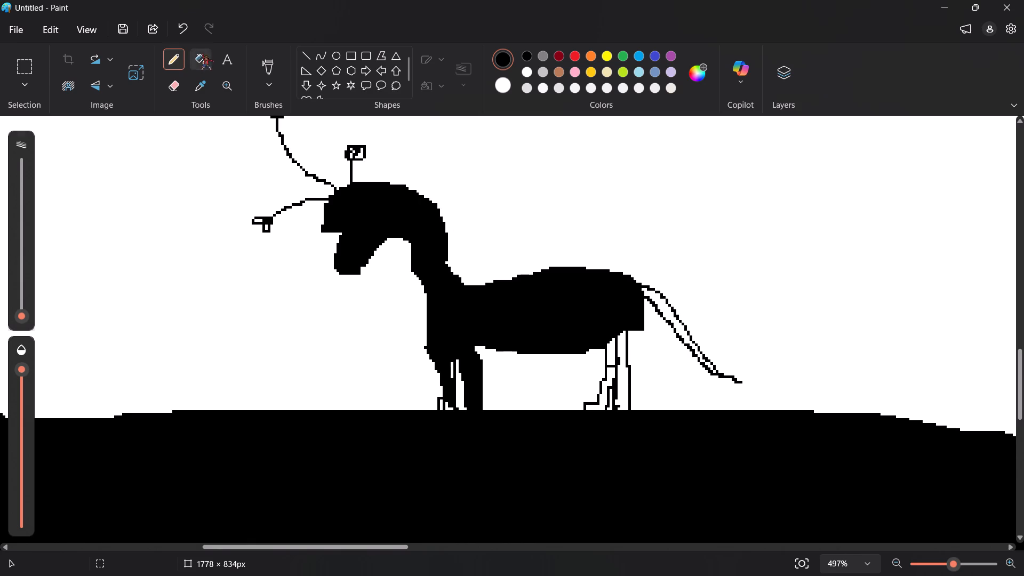
click(620, 343)
click(608, 353)
click(612, 370)
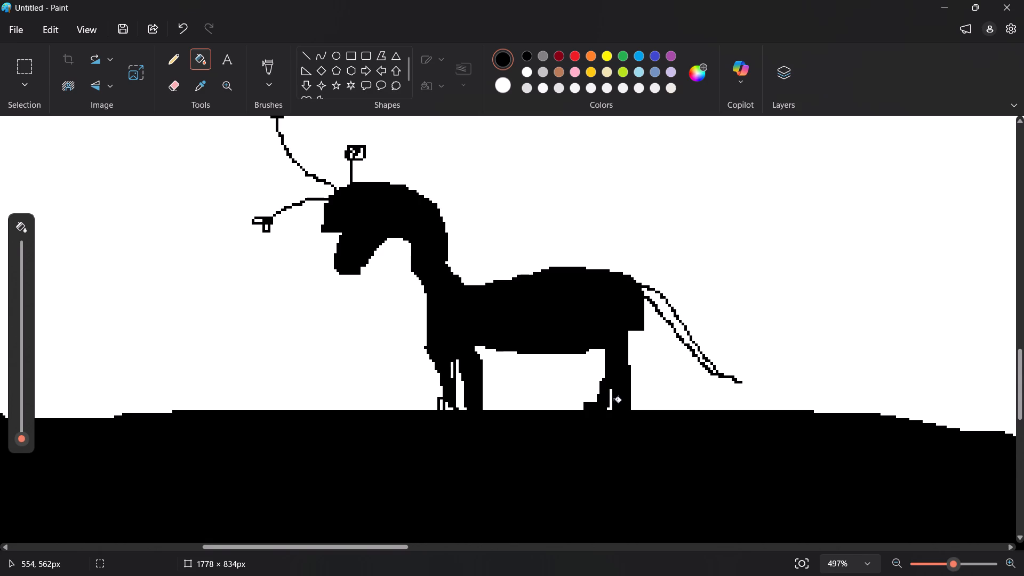
click(613, 403)
click(612, 405)
Fill the animal's outlined tail with black, down to the small white spots near its tip.
click(669, 314)
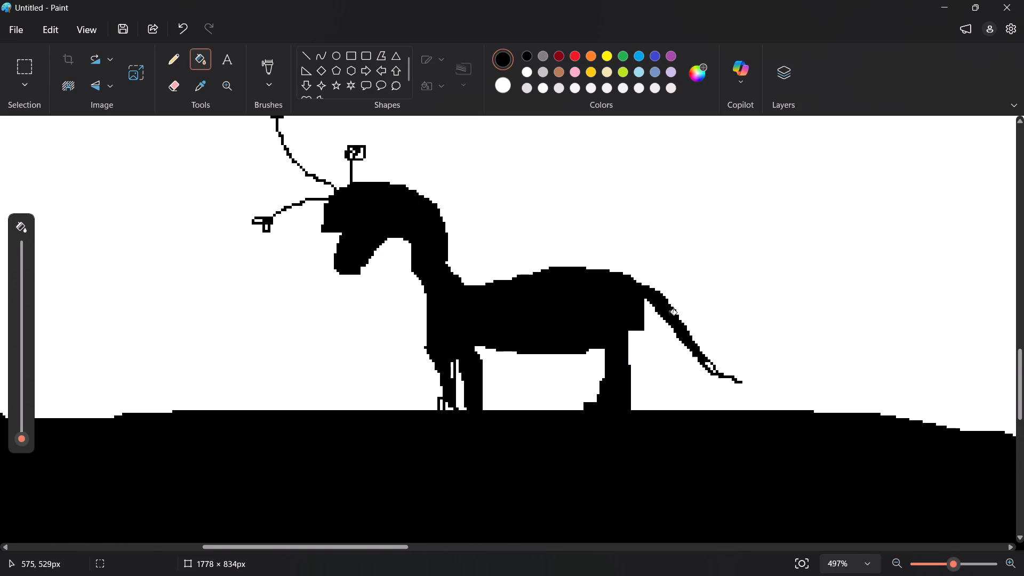
click(710, 367)
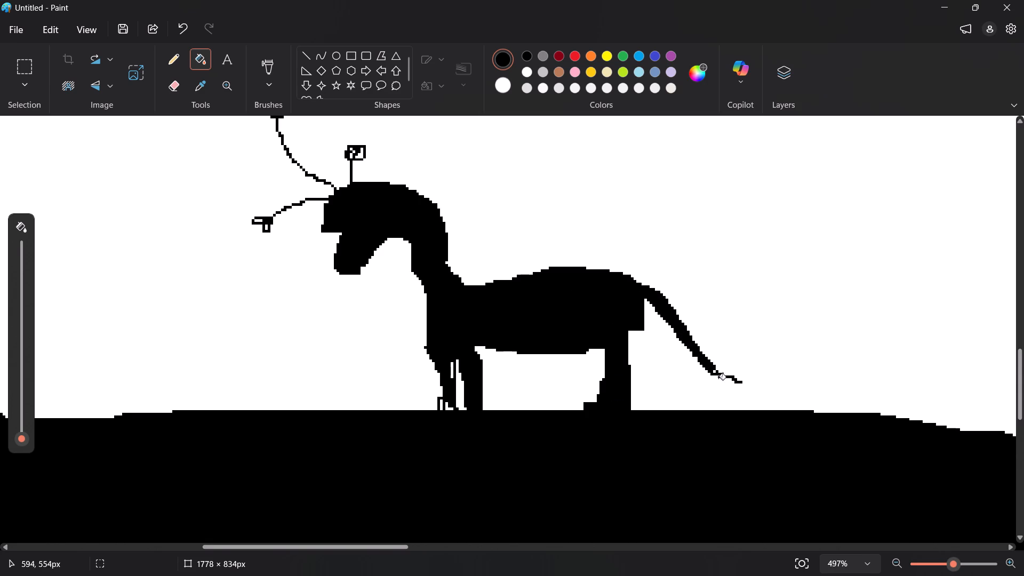
click(715, 373)
click(713, 371)
click(714, 371)
Fill the remaining white slivers inside the animal's front leg and foot on the tree side with black.
click(453, 366)
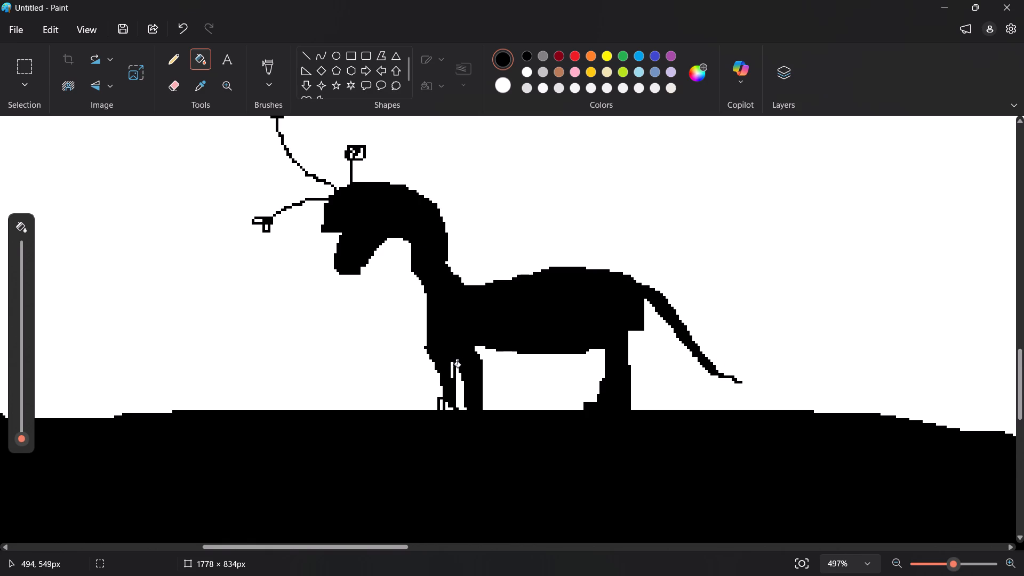
click(453, 365)
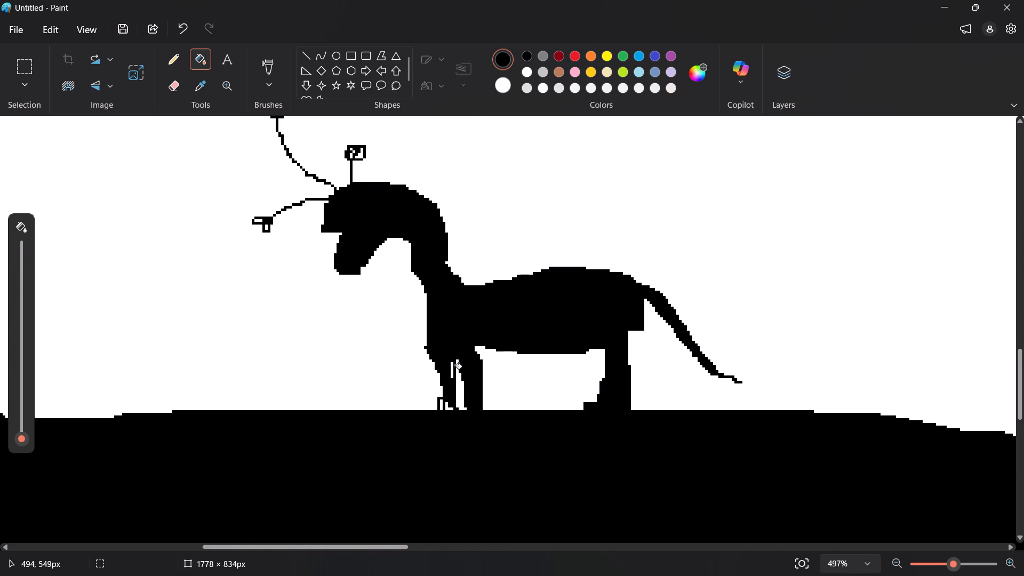
click(454, 368)
click(453, 369)
click(451, 408)
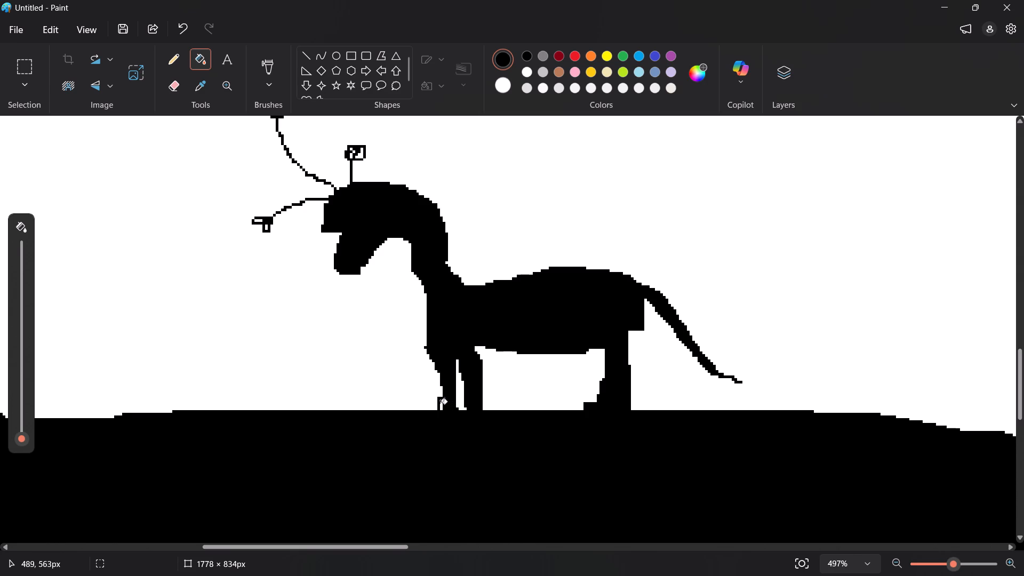
click(443, 405)
click(442, 409)
Fill the white spots inside the tip of the short upright antenna on the animal's head with black.
scroll(371, 168, up, 1)
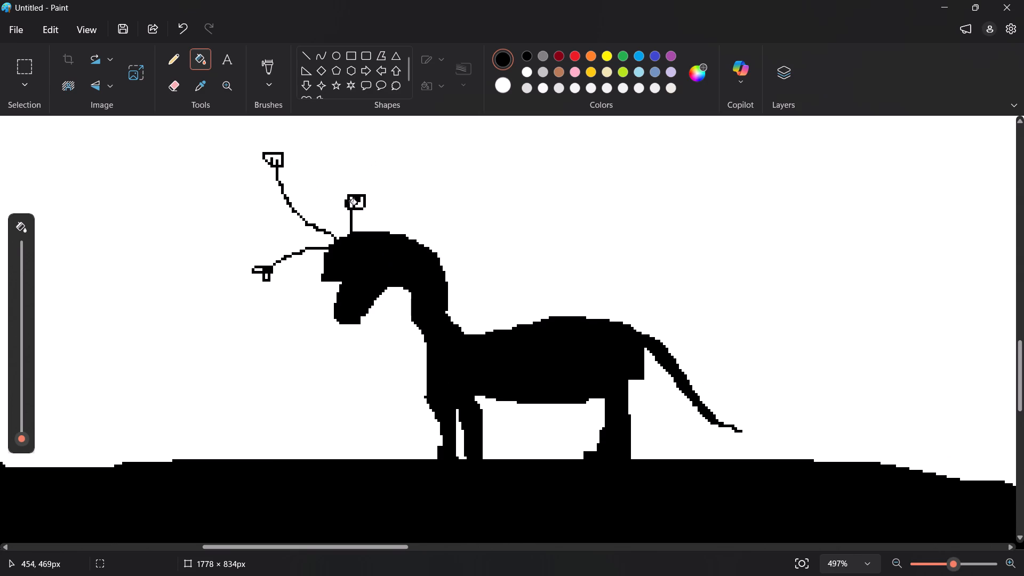
click(349, 204)
click(354, 201)
click(362, 209)
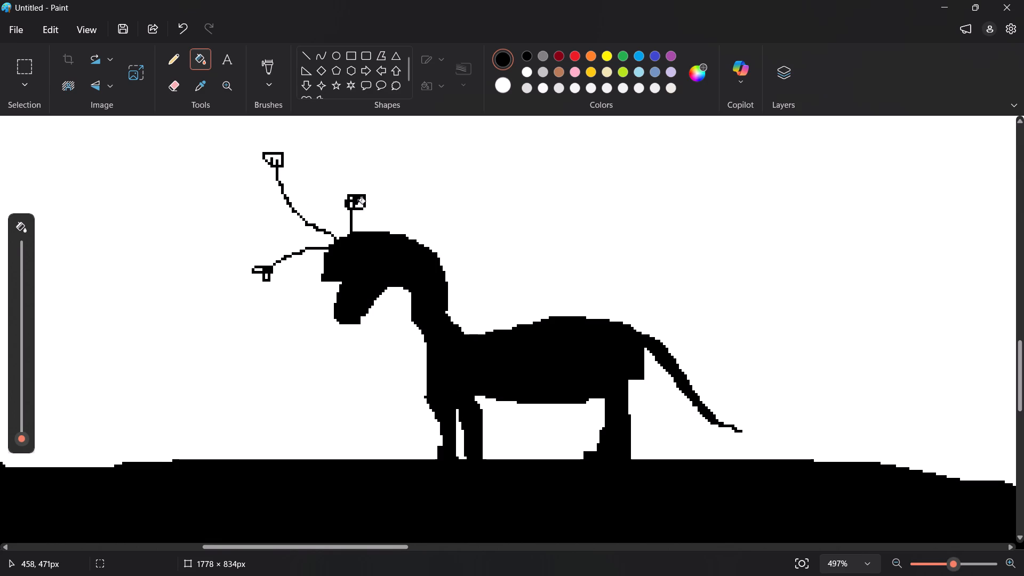
click(358, 203)
click(349, 198)
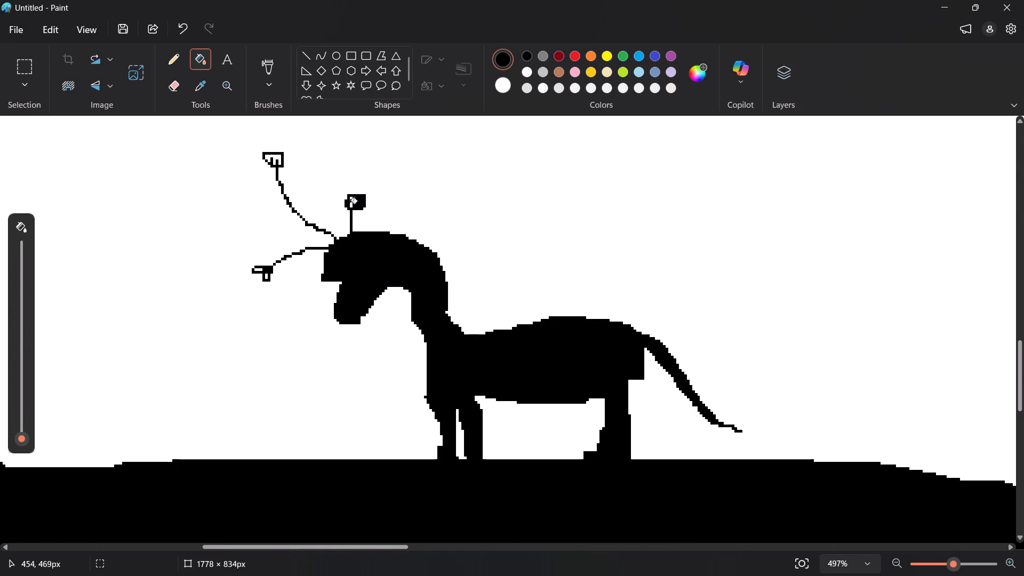
click(351, 201)
click(353, 200)
click(350, 200)
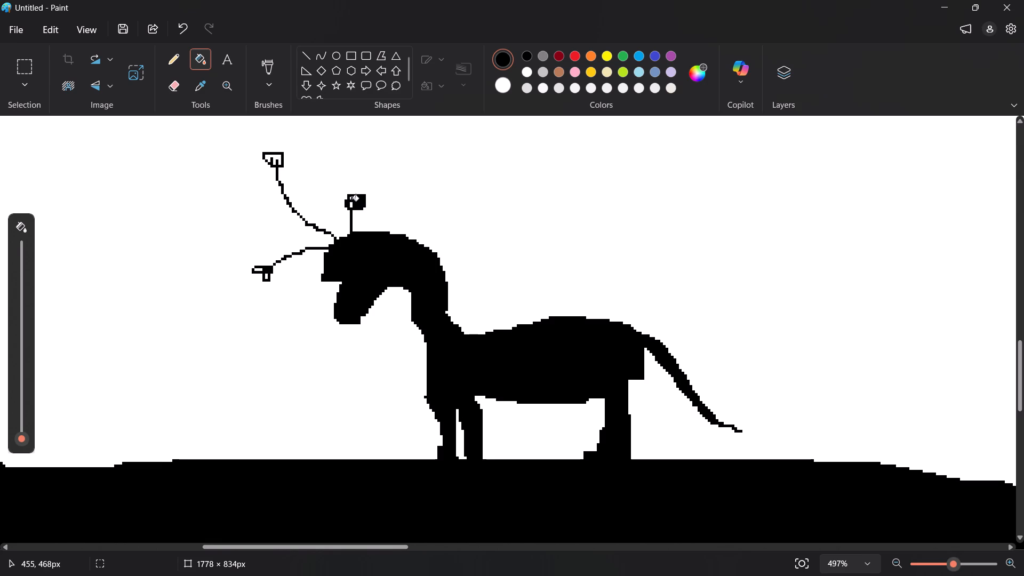
click(351, 200)
click(351, 207)
click(351, 198)
Fill the tips of the animal's other two antennae, the long raised one and the forward-pointing one, with black.
click(276, 152)
click(278, 160)
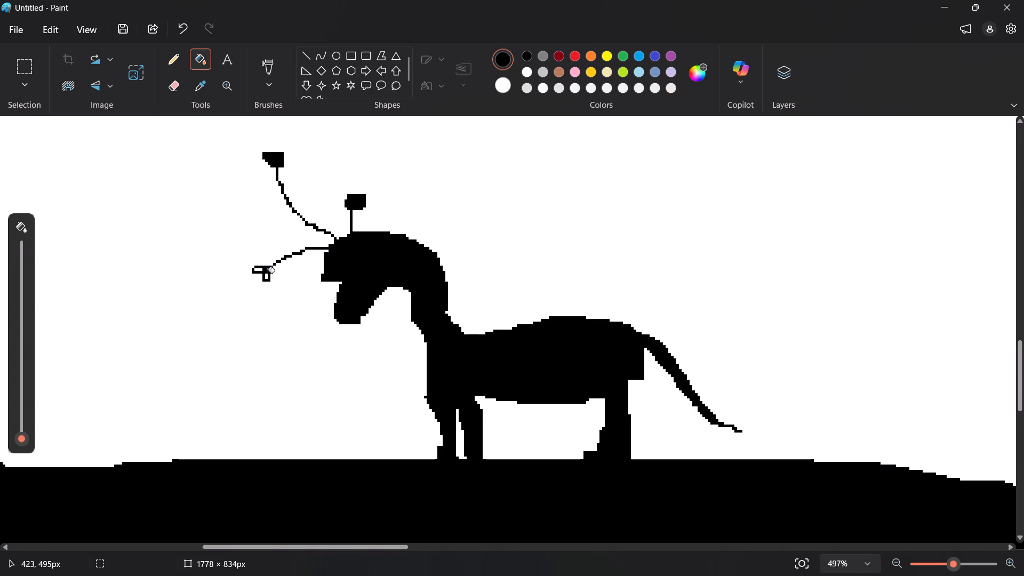
click(267, 278)
click(258, 270)
Thicken the forward-pointing antenna, the base of the long one and the upright one's stalk with the black Pencil.
click(183, 59)
click(170, 60)
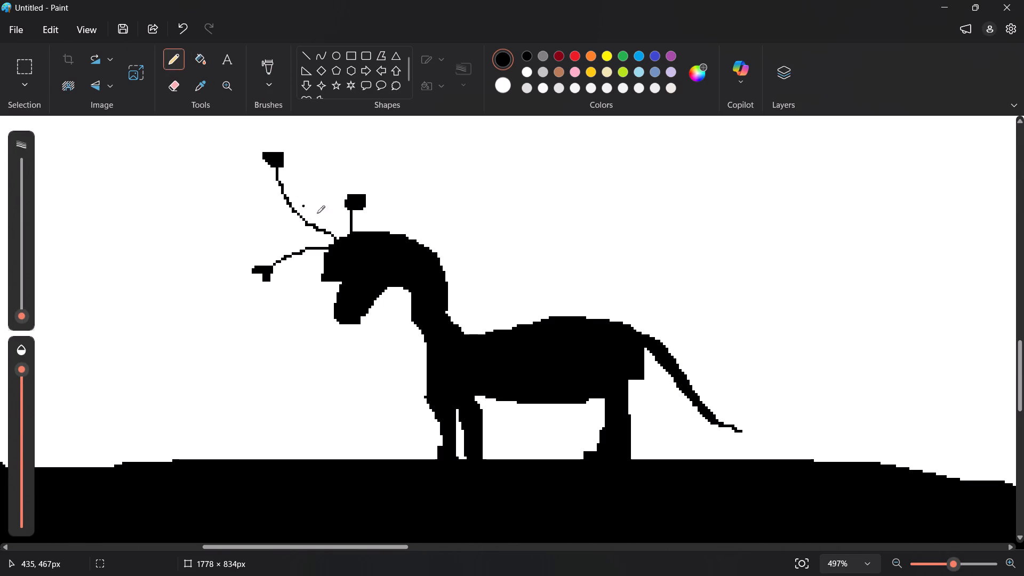
drag(277, 263, 272, 264)
drag(272, 264, 312, 249)
drag(312, 249, 329, 249)
click(337, 240)
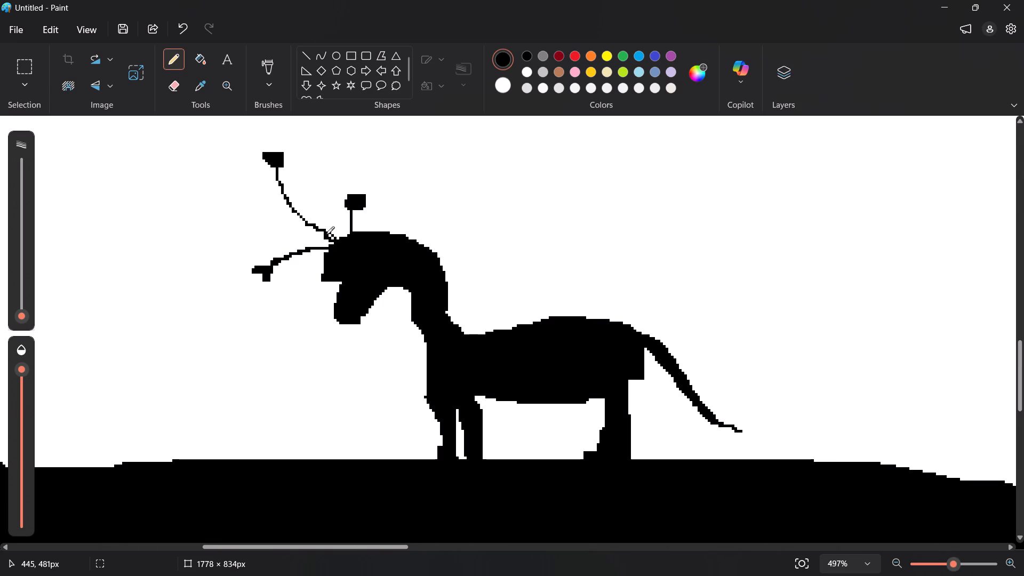
click(354, 210)
Switch from the Pencil to a brush, with the whole picture in view at 74% zoom.
ctrl+scroll(439, 287, down, 6)
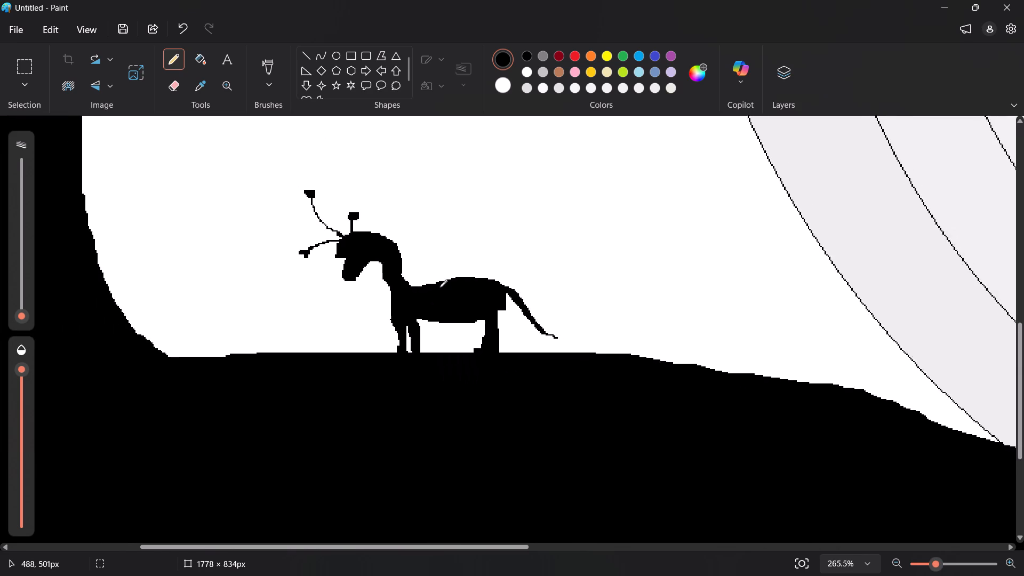
ctrl+scroll(439, 287, down, 5)
scroll(439, 287, up, 1)
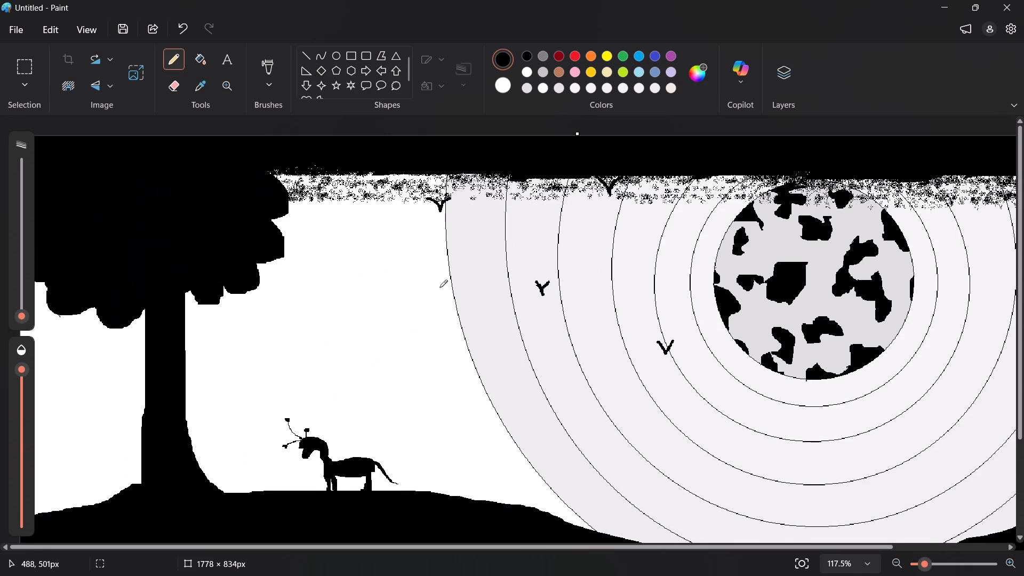
ctrl+scroll(439, 287, down, 3)
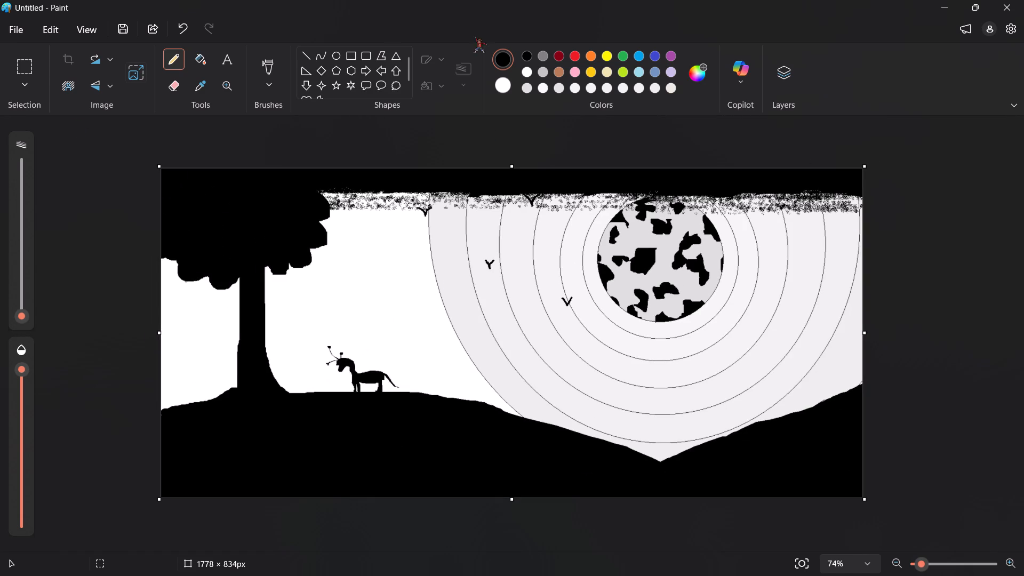
click(268, 82)
click(355, 204)
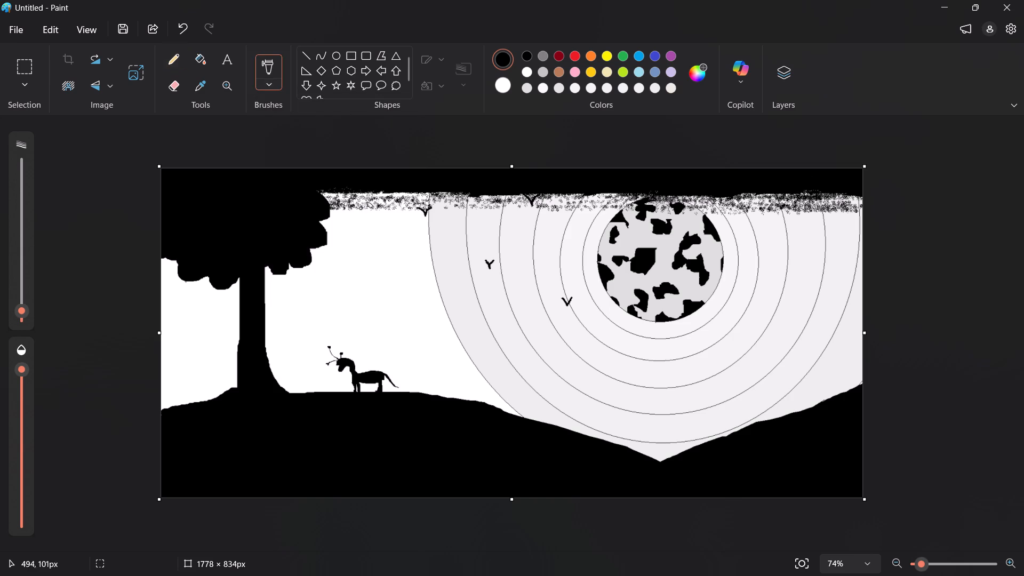
Mix a custom medium gray from white by lowering its value, and make it the drawing colour.
click(541, 68)
click(517, 74)
click(525, 72)
click(530, 70)
click(530, 70)
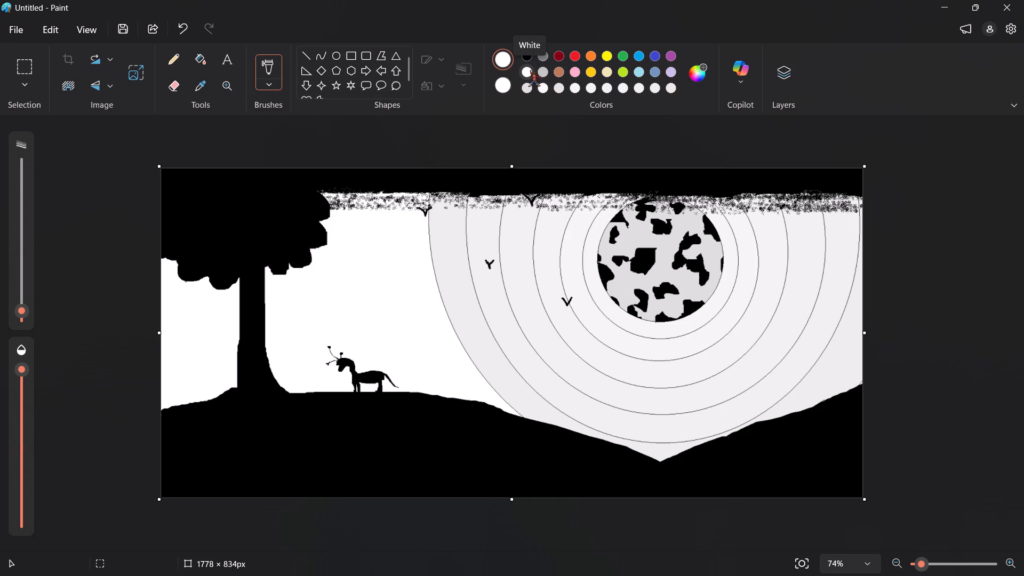
click(691, 75)
drag(532, 135, 542, 171)
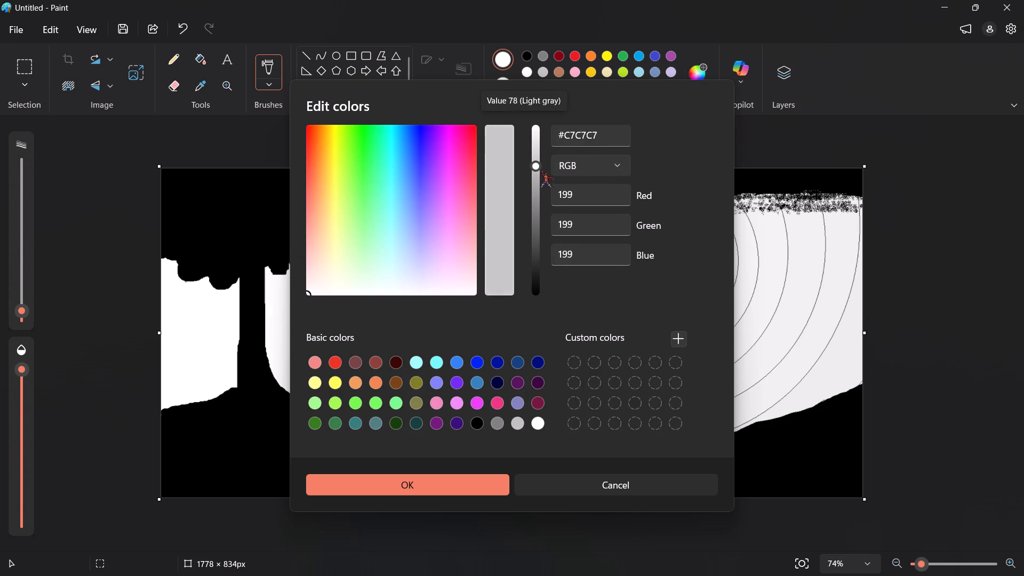
drag(542, 171, 543, 187)
click(428, 488)
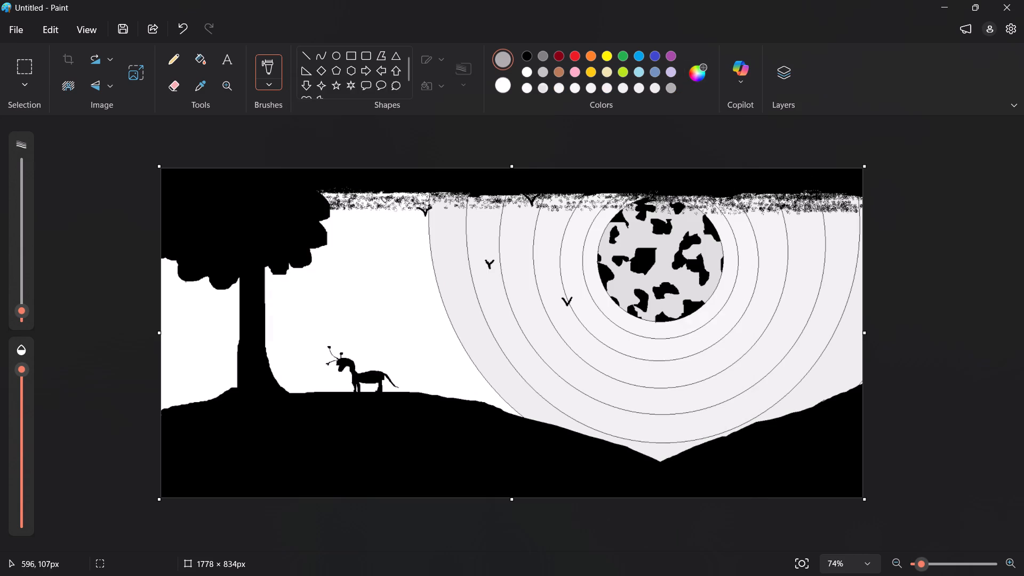
Scatter gray brush speckles across the upper sky, the moon and the tree's crown.
drag(340, 195, 688, 241)
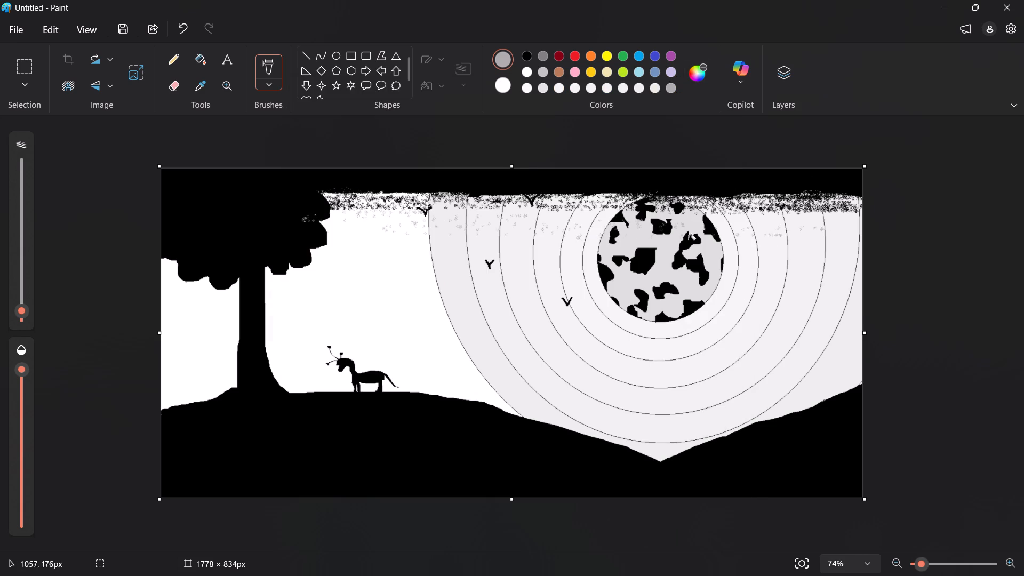
drag(688, 241, 624, 228)
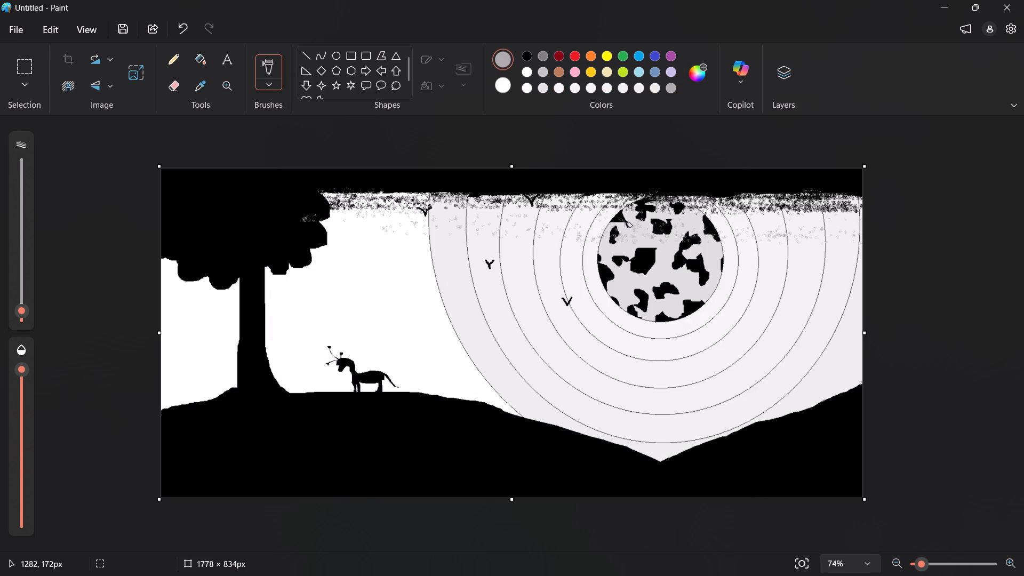
drag(624, 228, 276, 223)
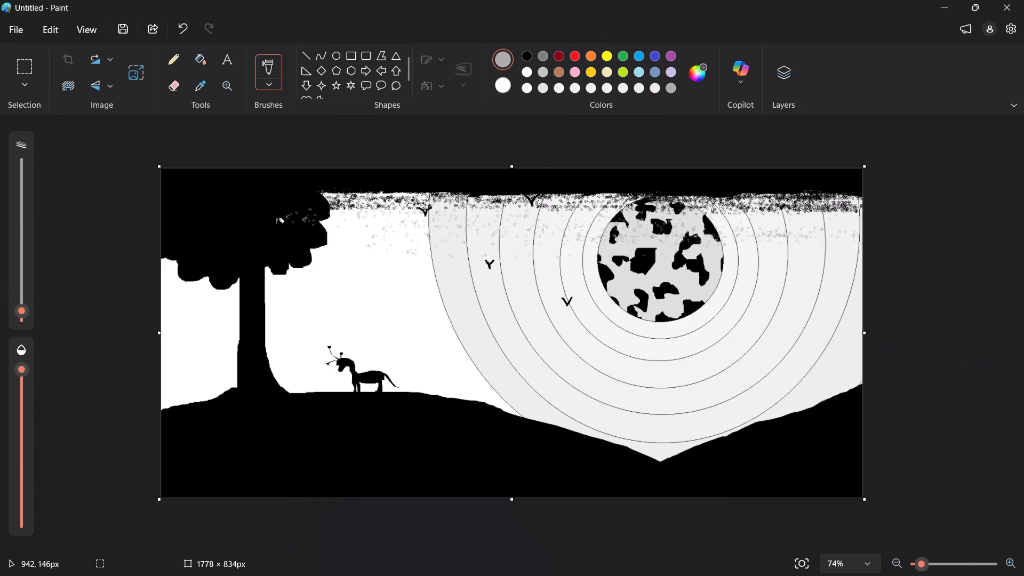
drag(276, 223, 331, 267)
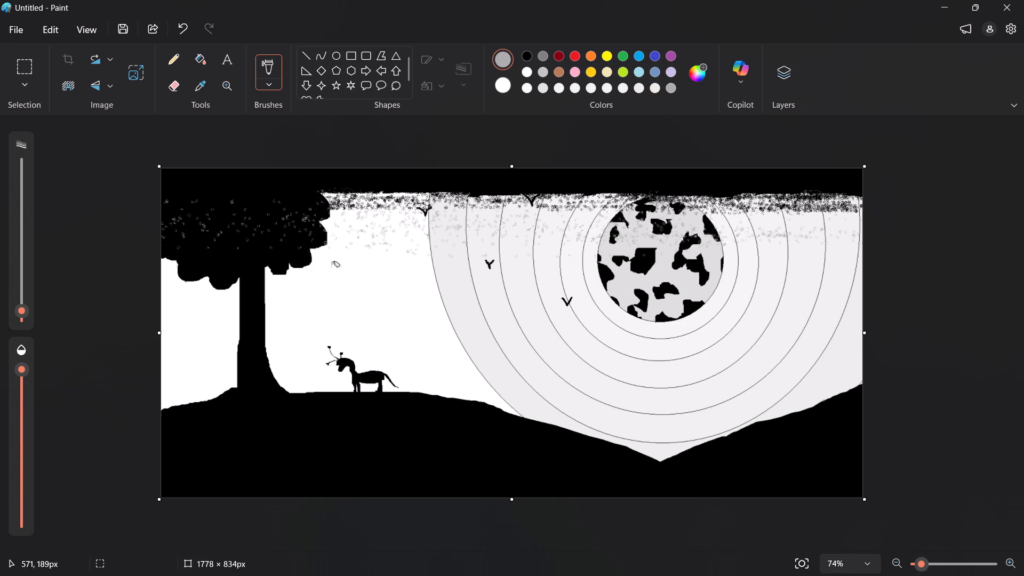
drag(331, 267, 881, 265)
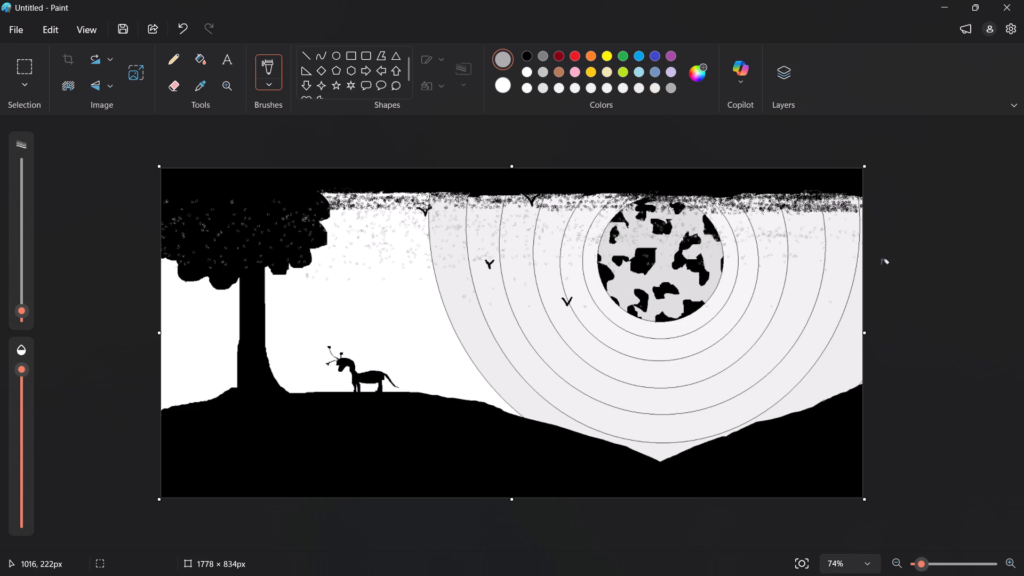
Extend the gray speckles over the middle and lower sky, the moon's rings and the tree trunk, down to the hill edges.
drag(881, 265, 637, 276)
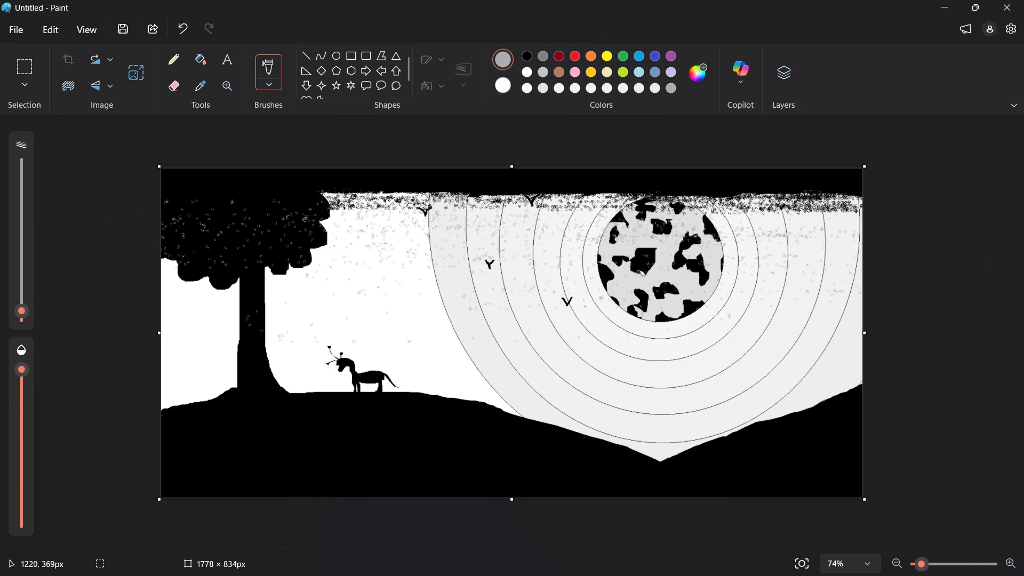
drag(637, 276, 94, 388)
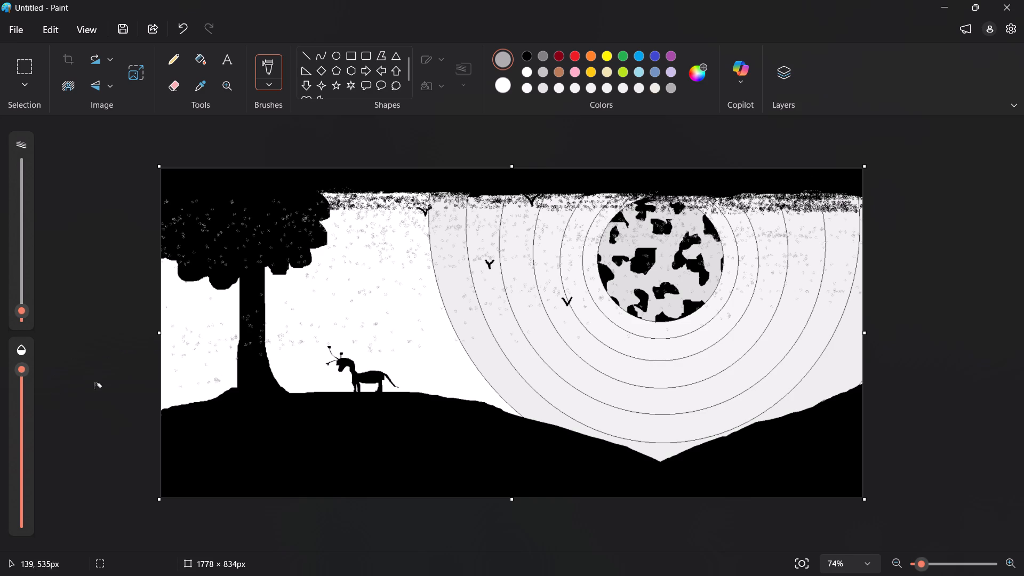
drag(94, 388, 137, 334)
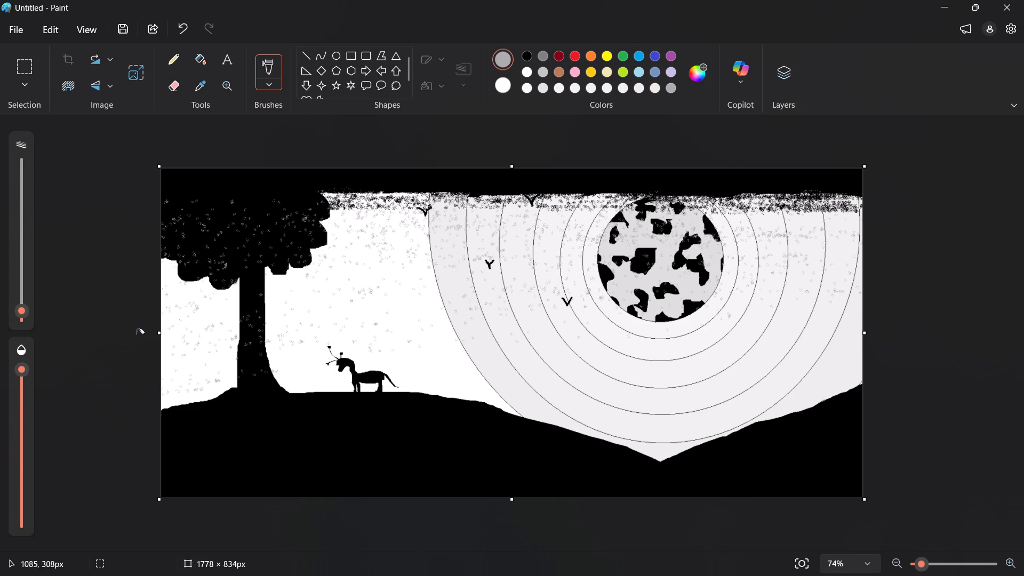
drag(137, 334, 581, 400)
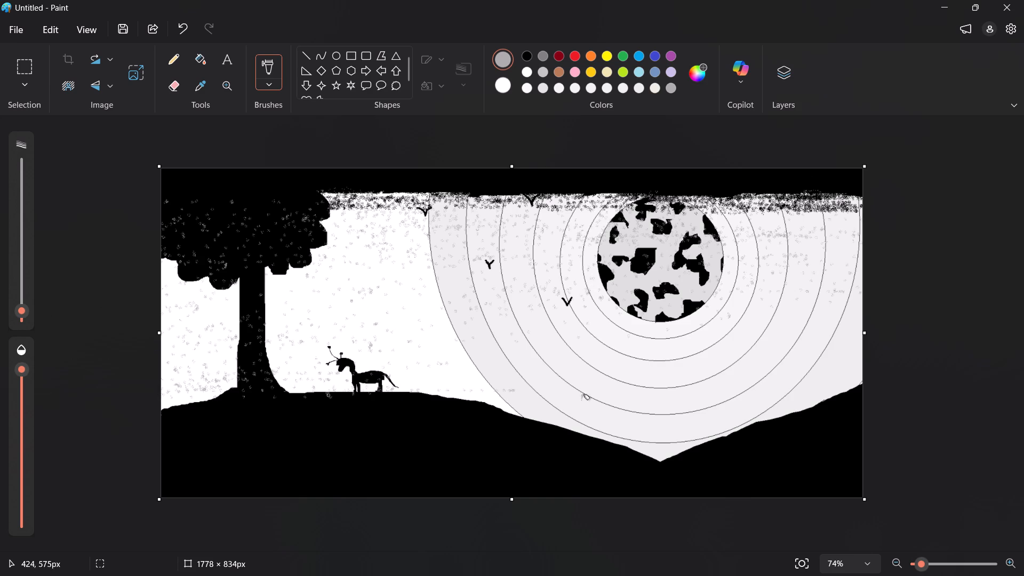
drag(581, 400, 471, 334)
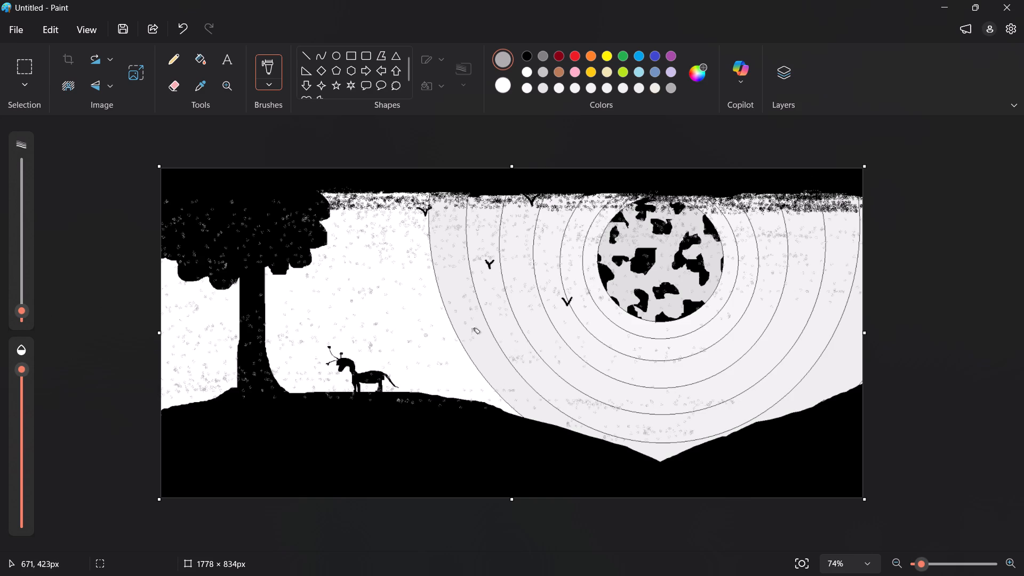
drag(471, 334, 835, 316)
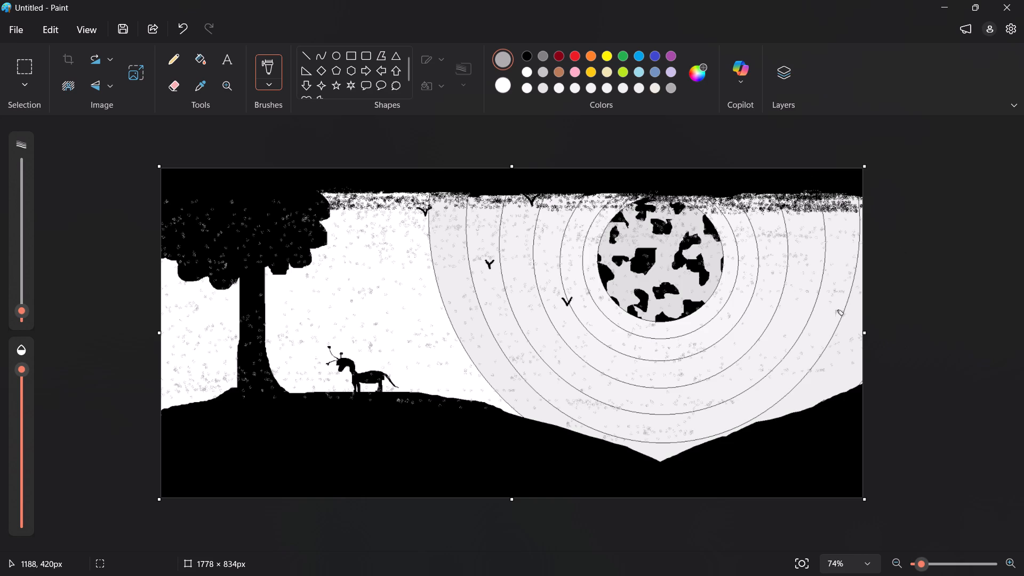
drag(835, 316, 899, 342)
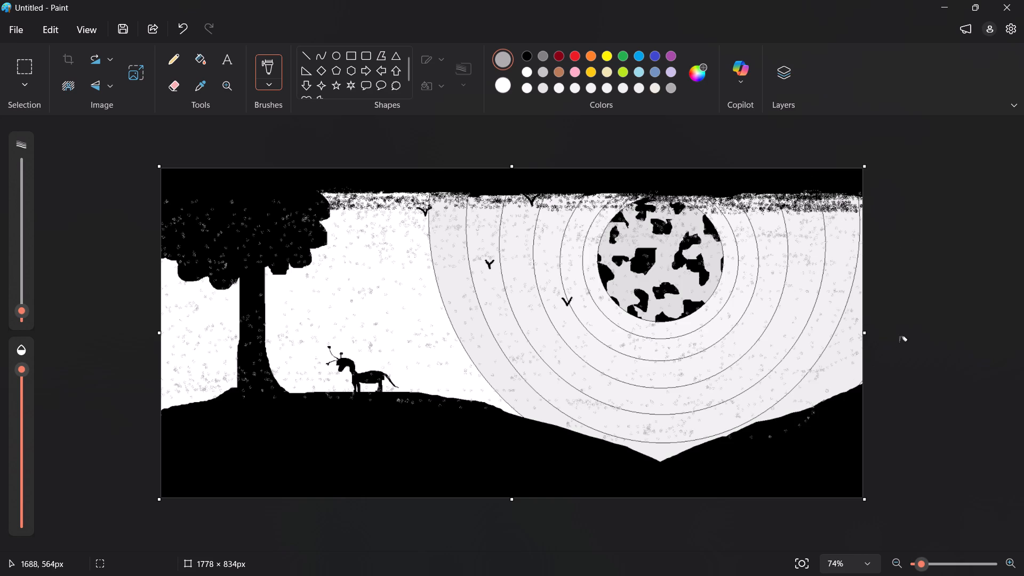
drag(899, 342, 526, 331)
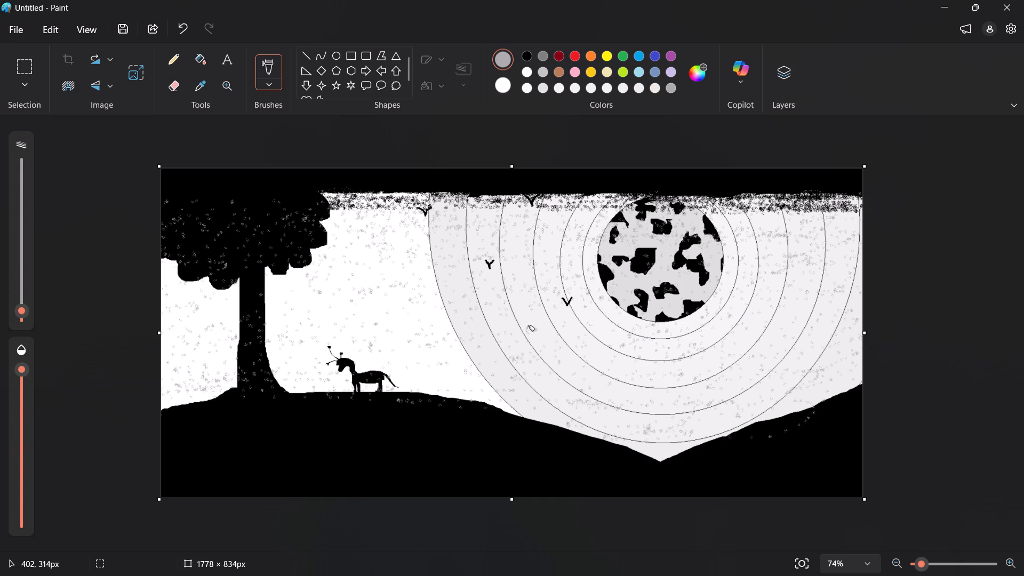
drag(526, 331, 90, 233)
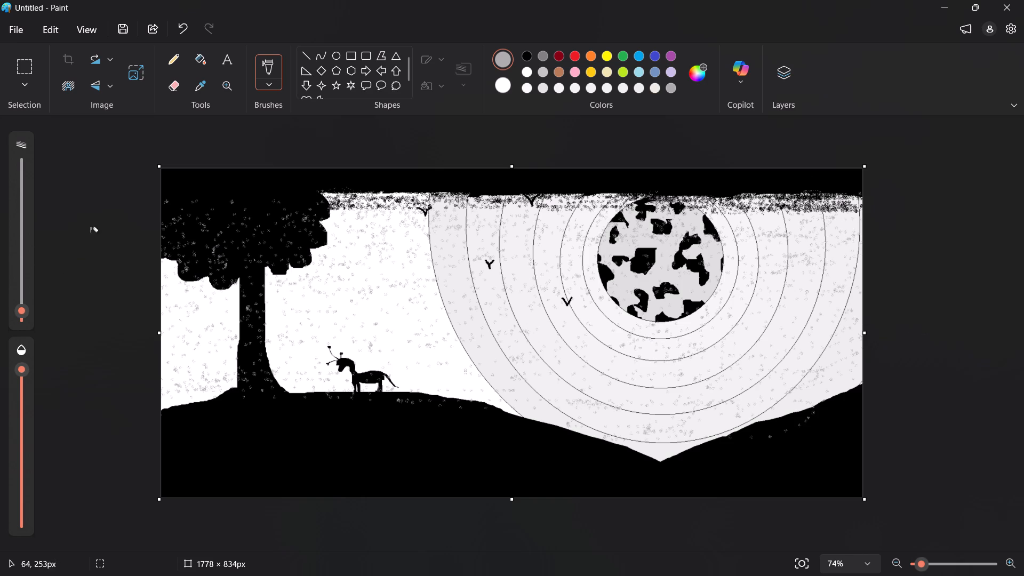
Speckle the black top band along its full width and the upper tree crown with the gray brush.
drag(90, 233, 653, 200)
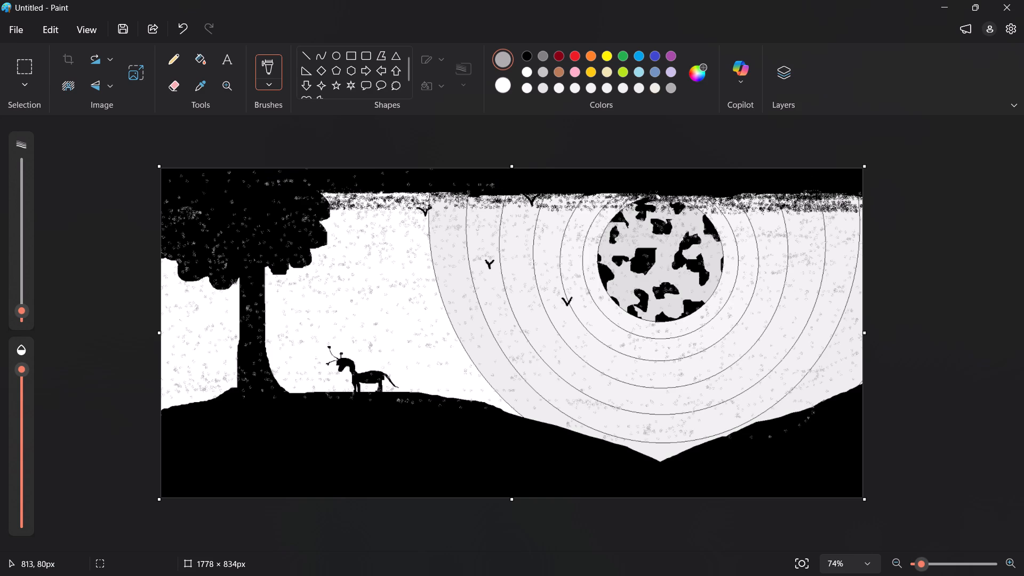
drag(653, 200, 893, 187)
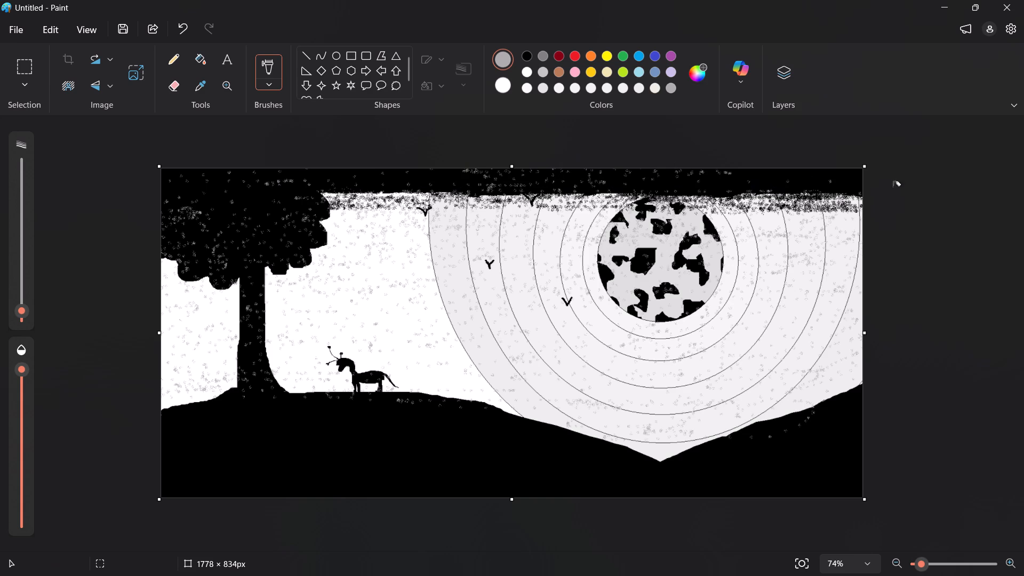
drag(893, 187, 773, 166)
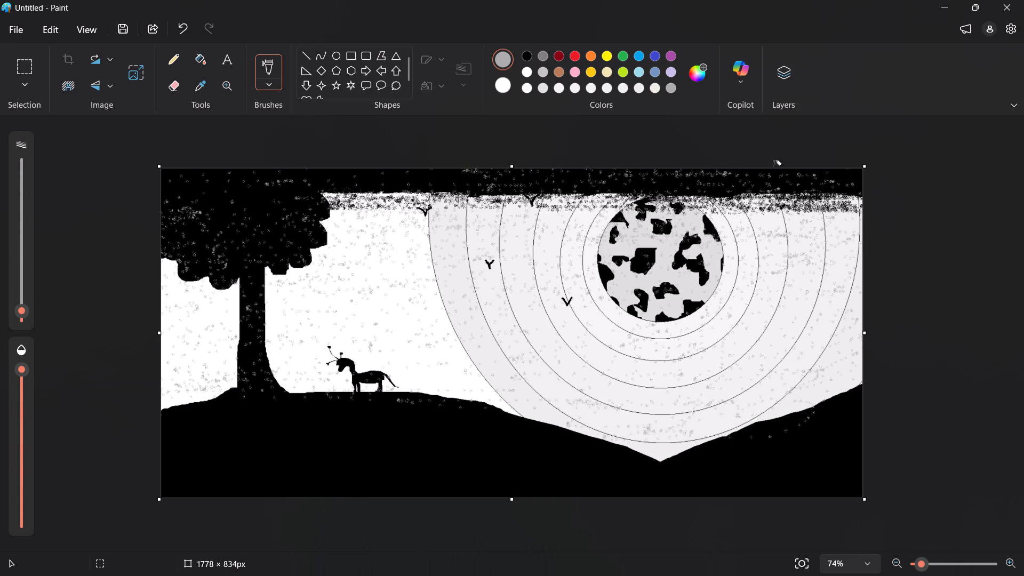
drag(773, 166, 394, 183)
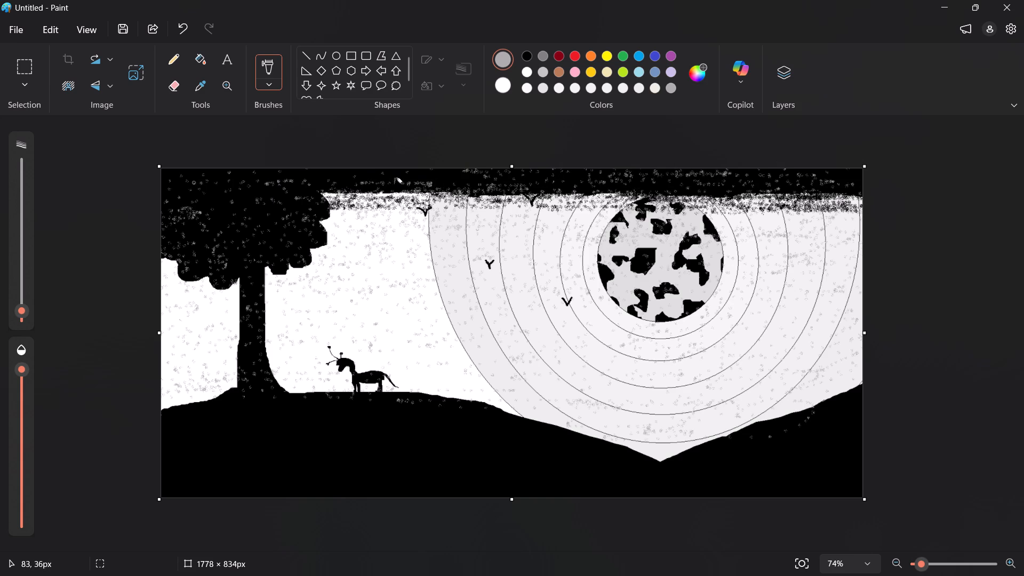
drag(394, 183, 210, 282)
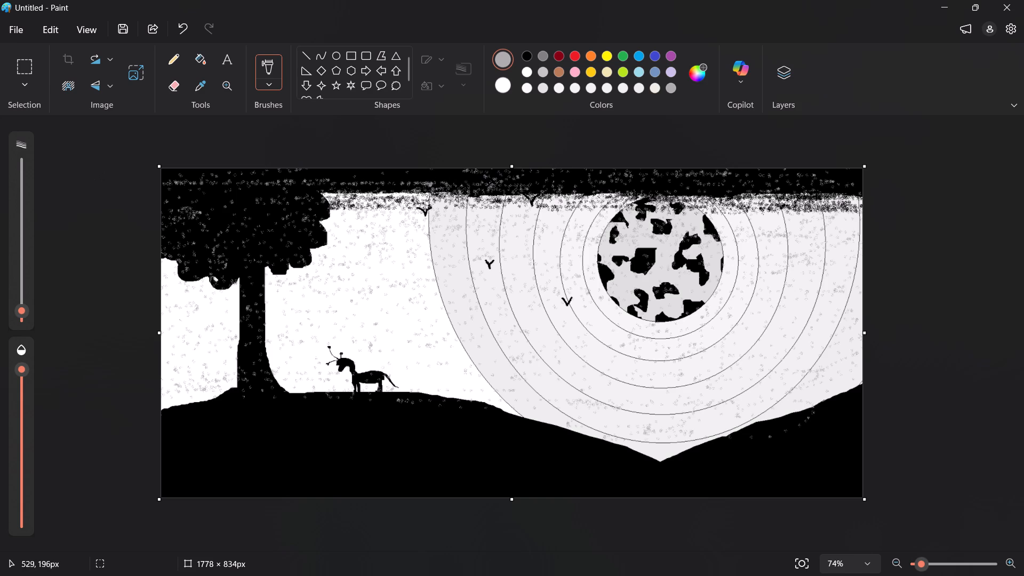
Add more gray speckles over the lower tree crown, the animal, the ringed sky and the slope into the valley.
drag(210, 282, 432, 372)
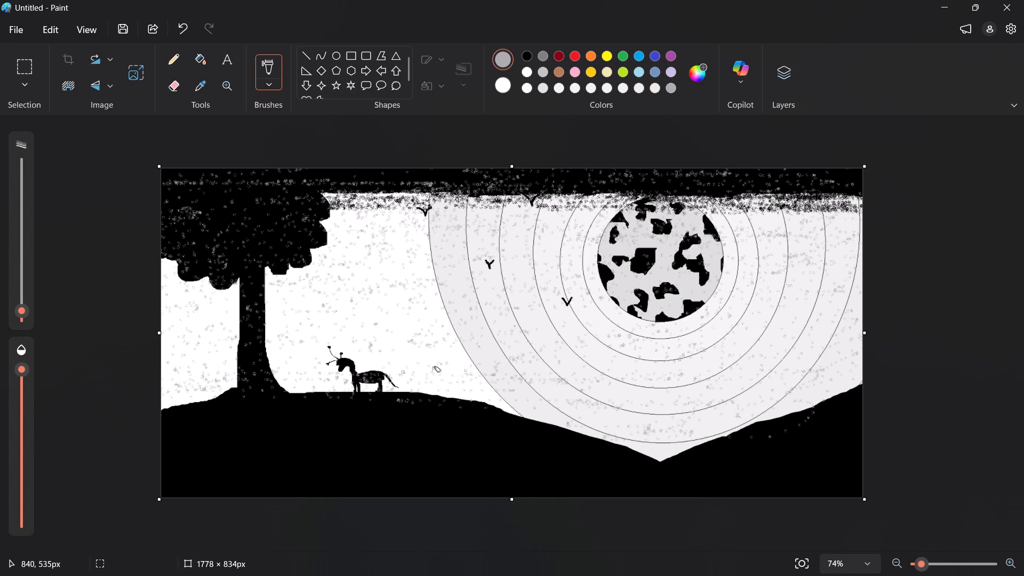
drag(432, 372, 836, 365)
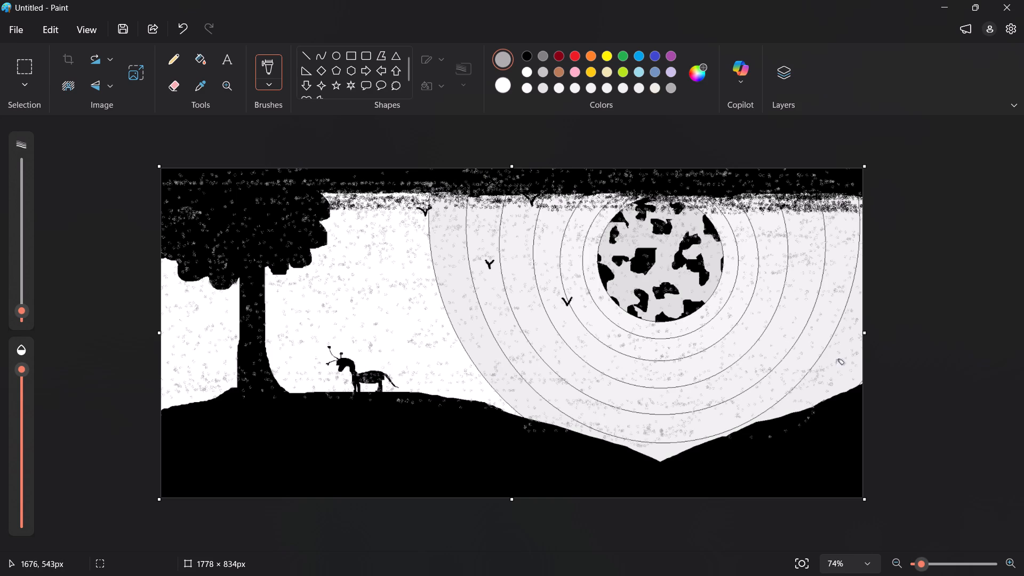
drag(836, 365, 205, 264)
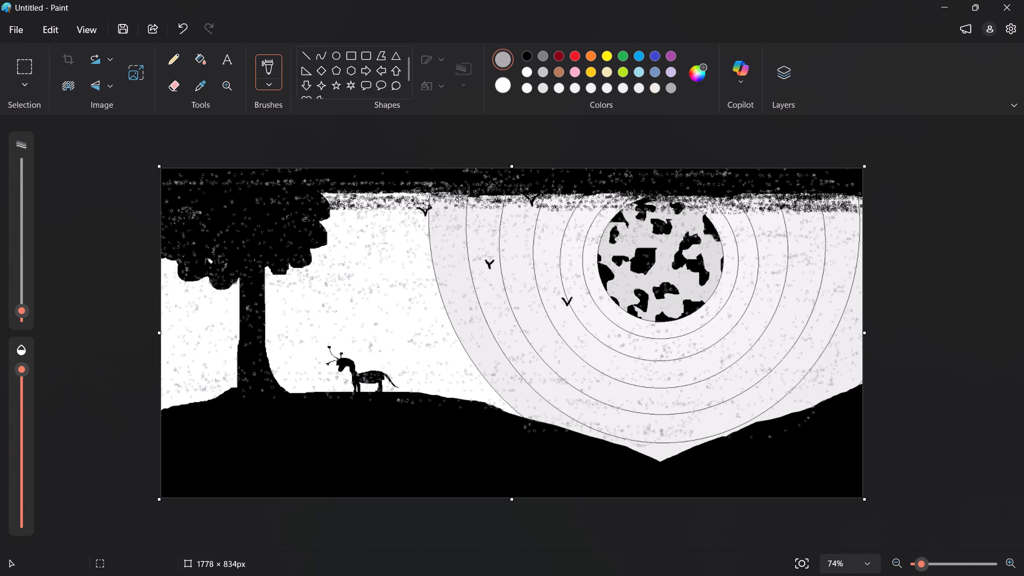
drag(205, 264, 536, 281)
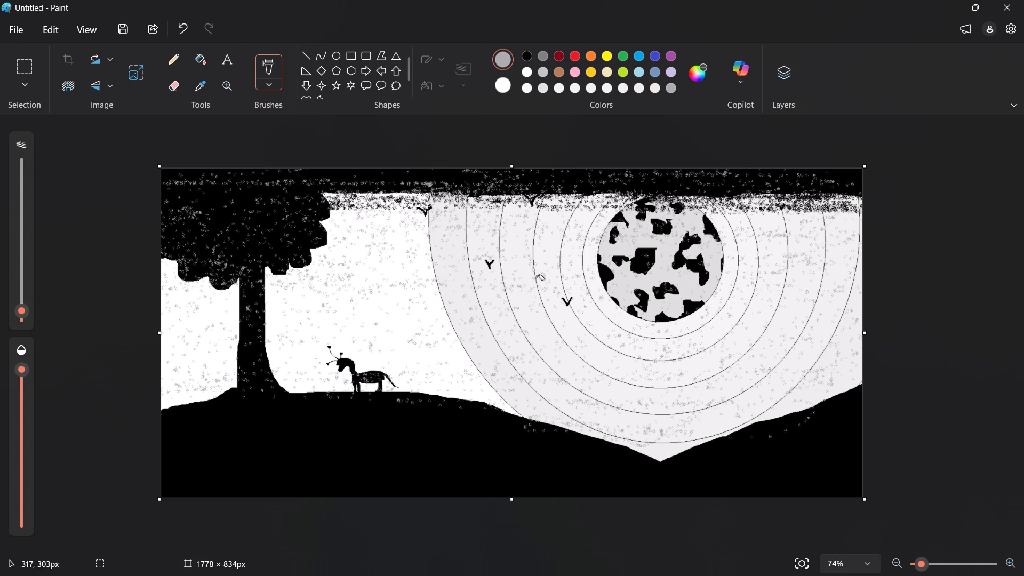
drag(536, 281, 647, 279)
Cover the black hills with gray brush speckles from the foot of the tree to the far slope and bottom edge.
drag(599, 407, 244, 436)
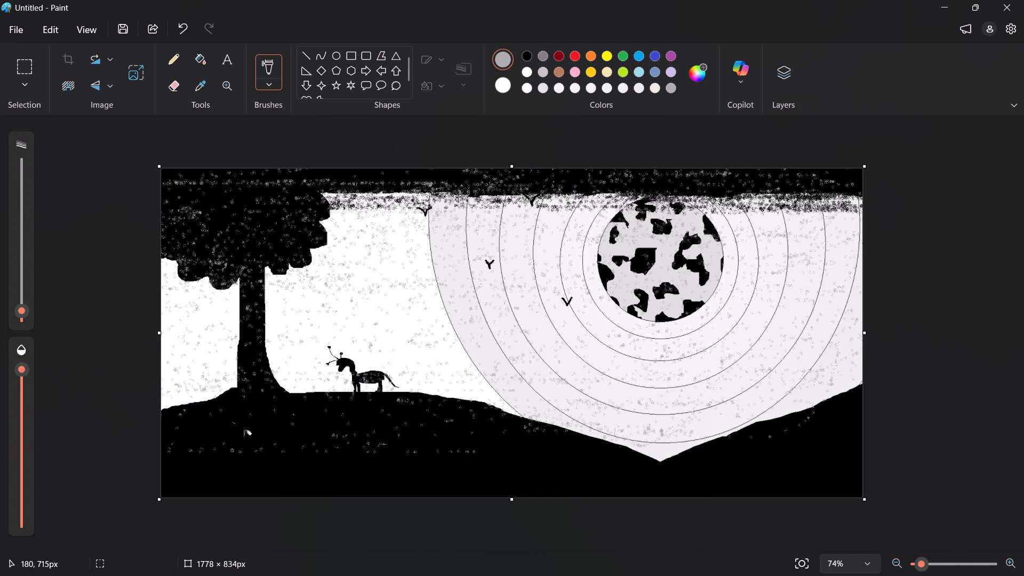
drag(244, 436, 126, 490)
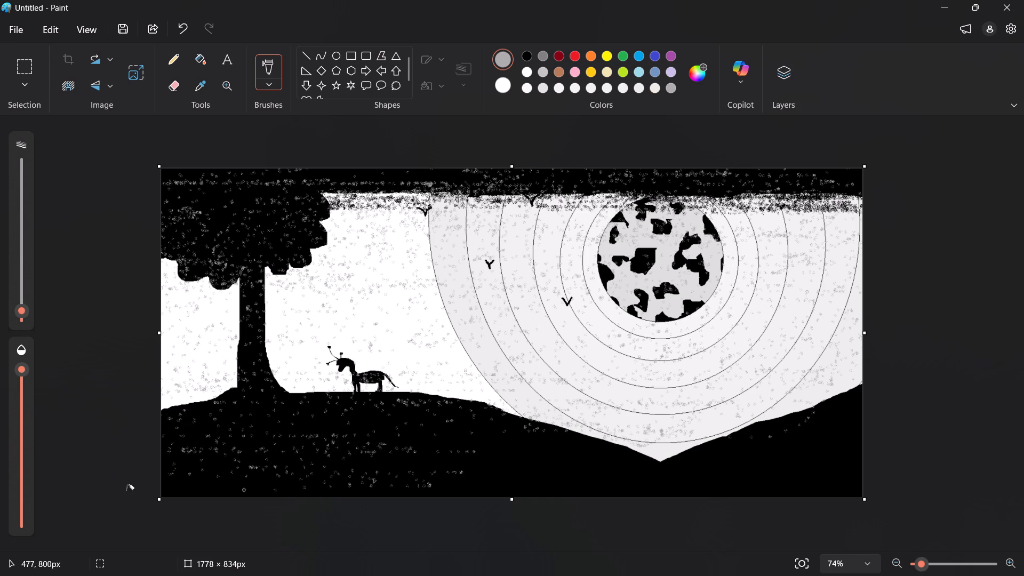
drag(126, 490, 738, 459)
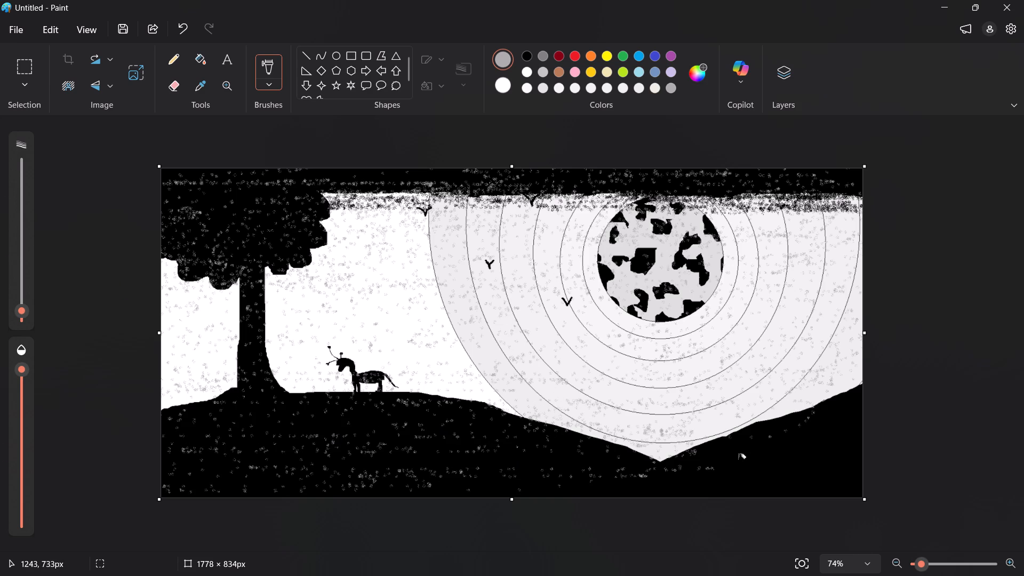
drag(738, 459, 586, 503)
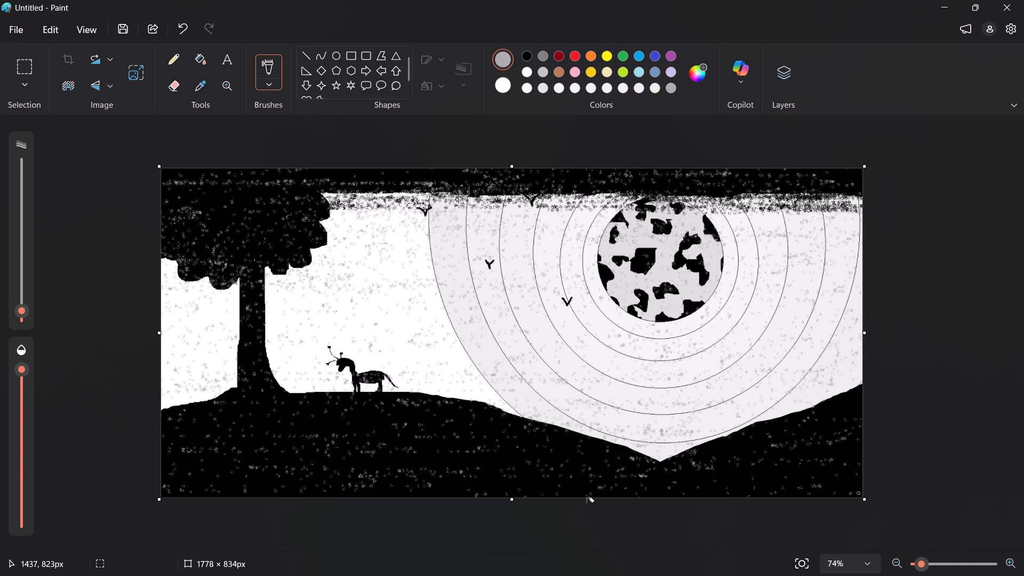
drag(586, 503, 526, 457)
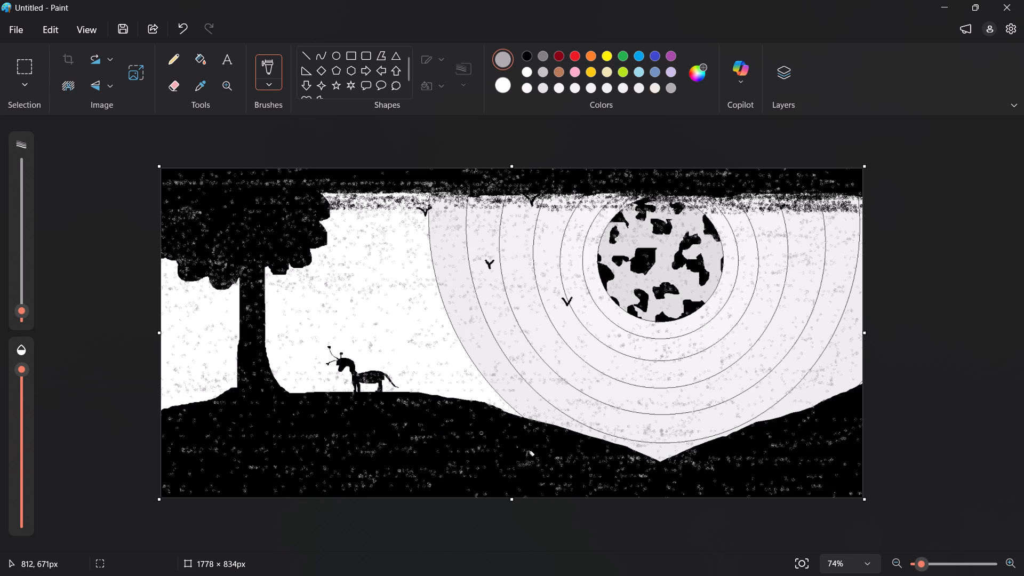
drag(526, 457, 407, 483)
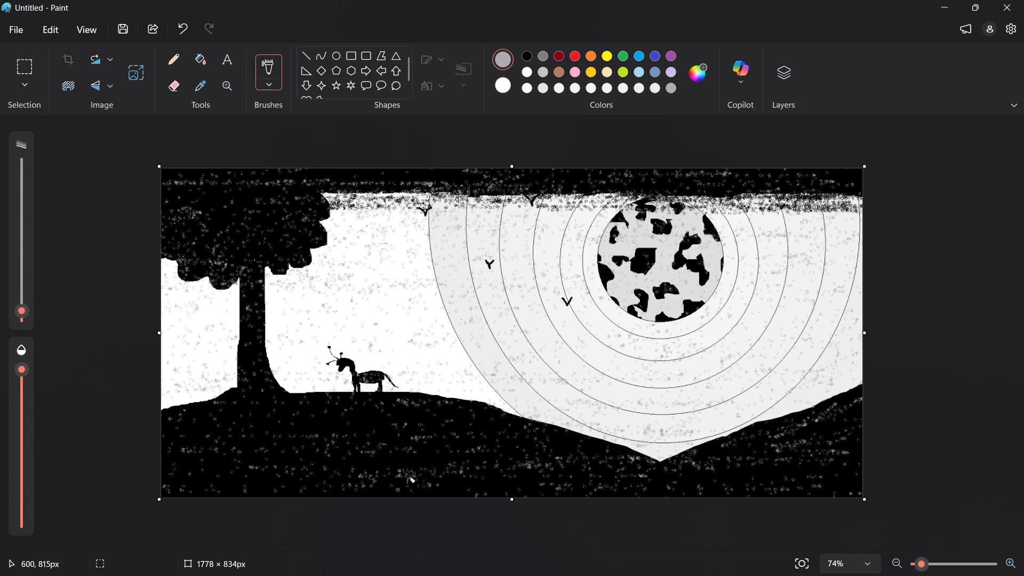
drag(407, 483, 294, 484)
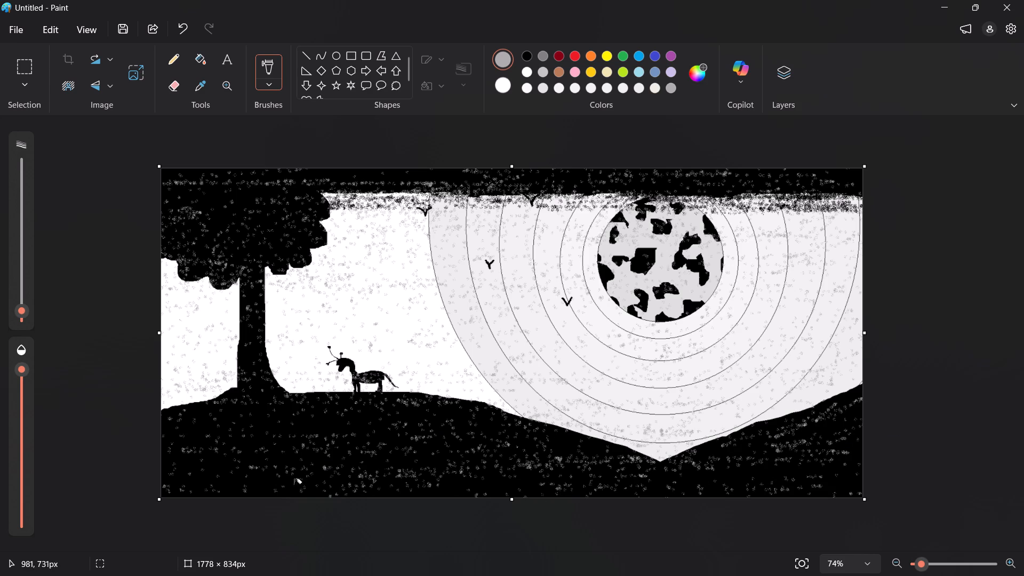
drag(294, 484, 13, 510)
Draw a small gray V-shaped bird mark in the sky just beside the tree crown with the Pencil.
click(168, 61)
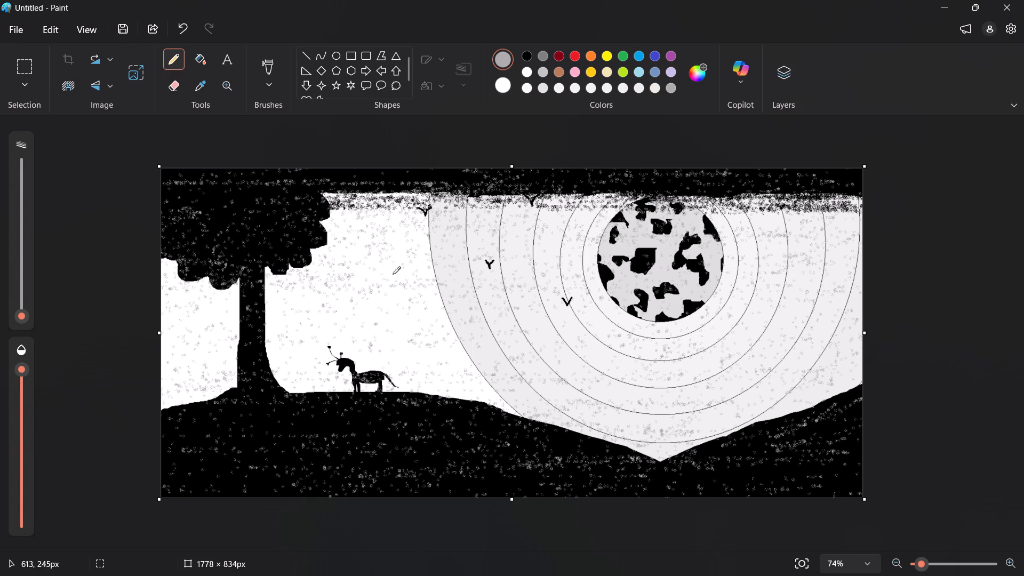
drag(327, 276, 335, 285)
drag(335, 285, 342, 279)
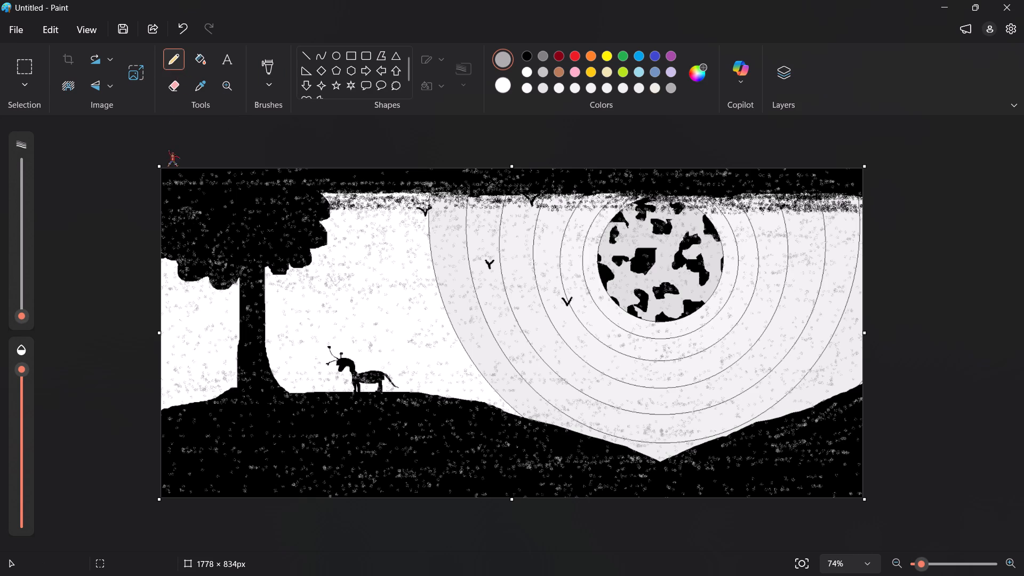
Draw a black V-shaped bird in the white sky above the antennaed animal with a slightly thicker Pencil.
click(527, 57)
click(21, 305)
click(20, 305)
triple_click(19, 310)
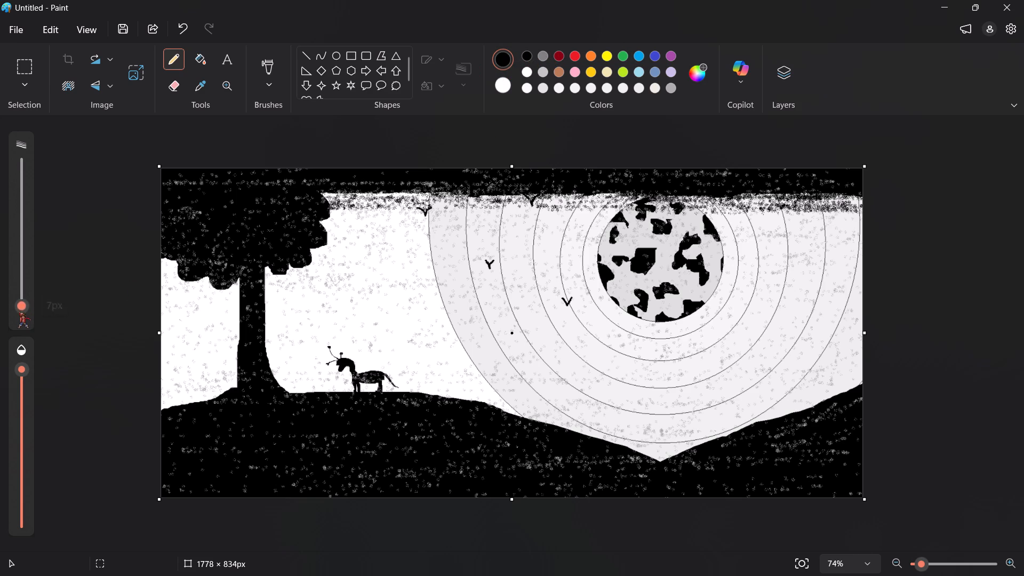
double_click(20, 316)
drag(324, 319, 325, 318)
drag(325, 318, 336, 325)
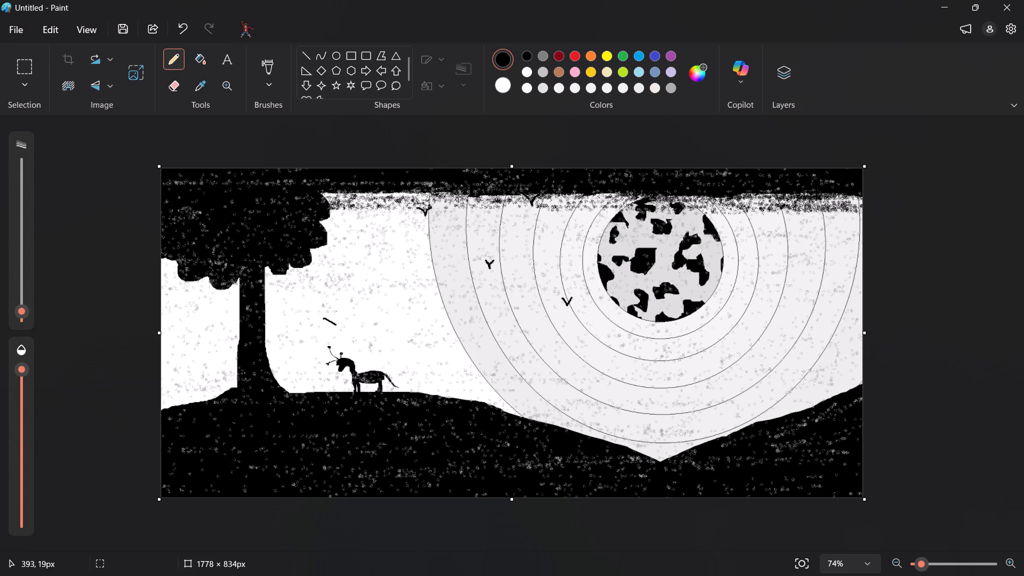
click(182, 29)
drag(366, 305, 372, 314)
drag(372, 314, 378, 304)
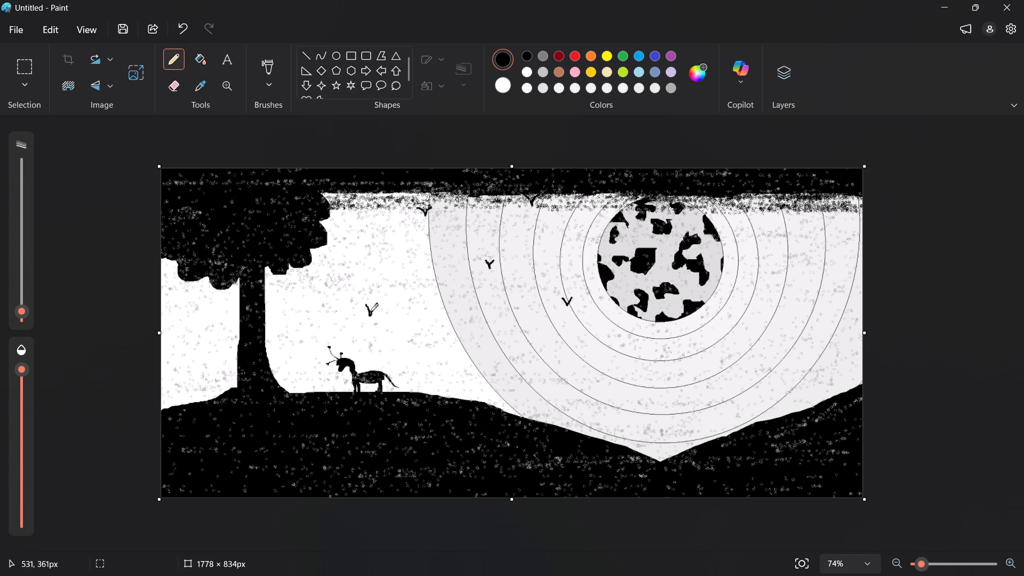
drag(370, 312, 369, 308)
drag(369, 308, 366, 303)
Add small black-outlined five-point stars across the upper sky, just below the dark band and on both sides of the moon.
click(339, 89)
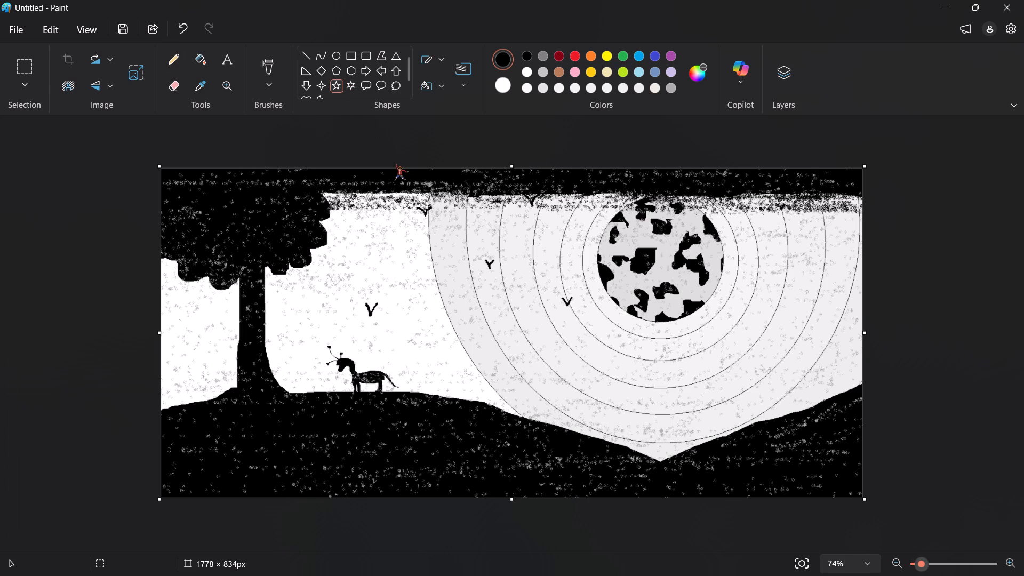
drag(372, 222, 379, 228)
drag(499, 228, 503, 233)
drag(503, 233, 508, 236)
drag(778, 250, 783, 255)
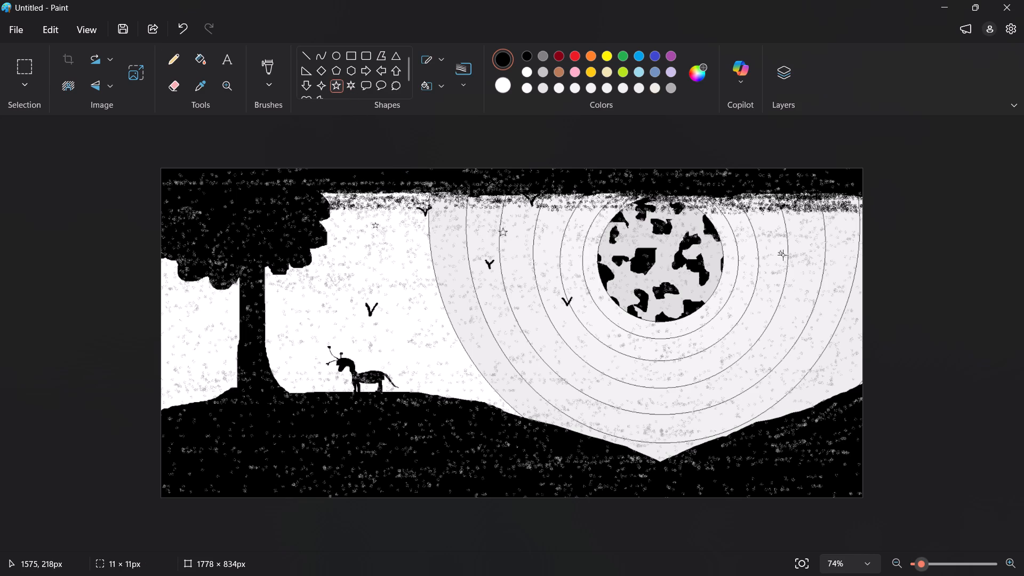
drag(783, 255, 783, 257)
drag(802, 234, 809, 240)
drag(810, 187, 814, 191)
drag(842, 226, 851, 231)
drag(851, 231, 851, 233)
drag(563, 225, 570, 230)
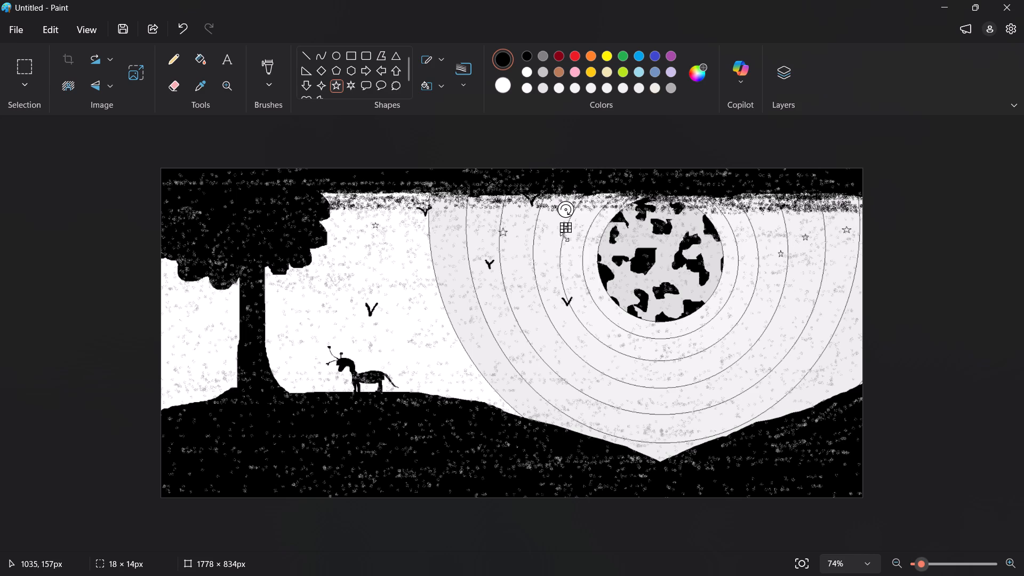
Scatter more outlined stars in the white sky around the tree, beside the black bird and above the animal.
drag(407, 226, 418, 229)
drag(359, 243, 363, 253)
drag(324, 274, 335, 282)
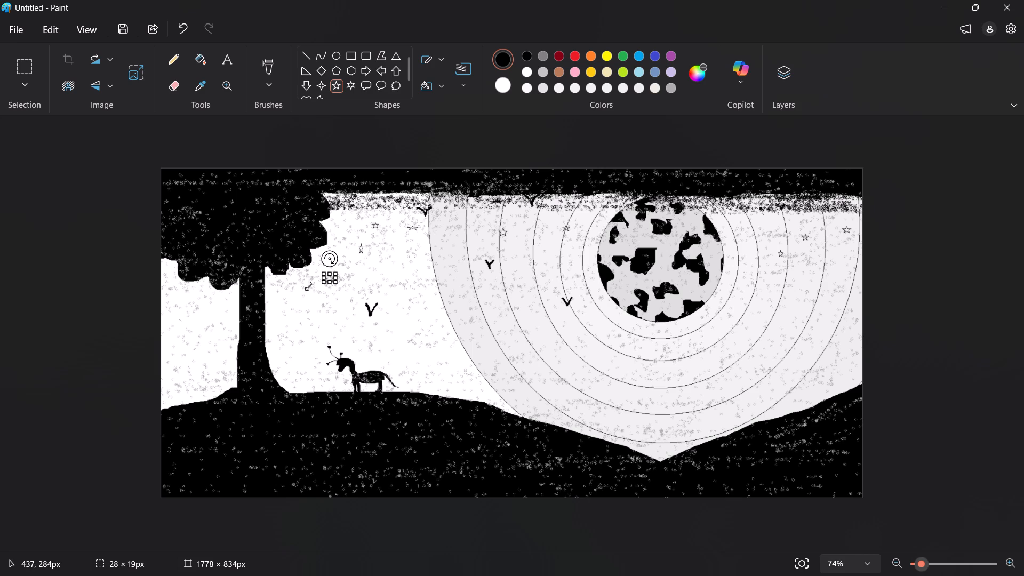
drag(168, 273, 174, 282)
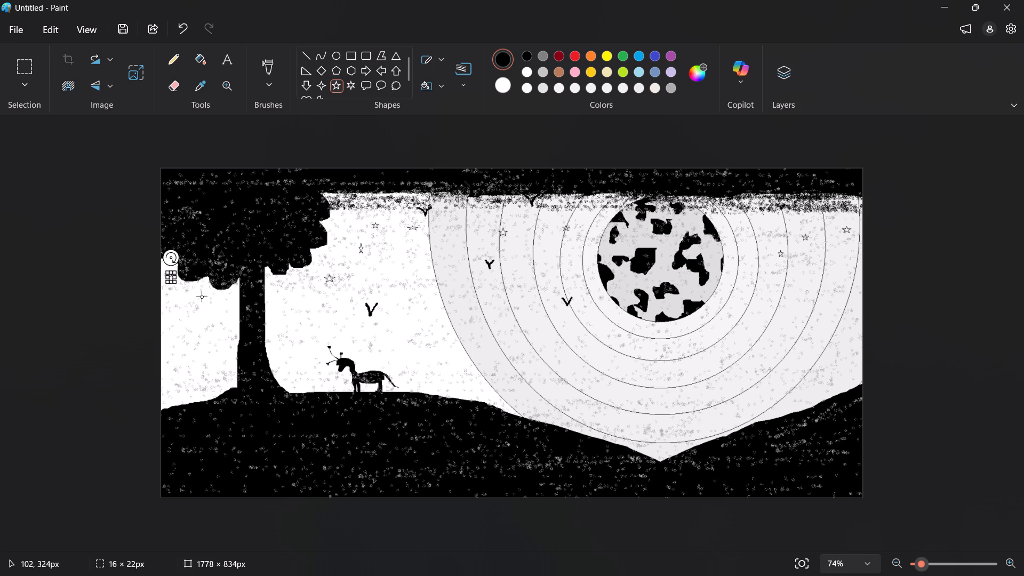
drag(202, 297, 212, 309)
drag(298, 305, 308, 315)
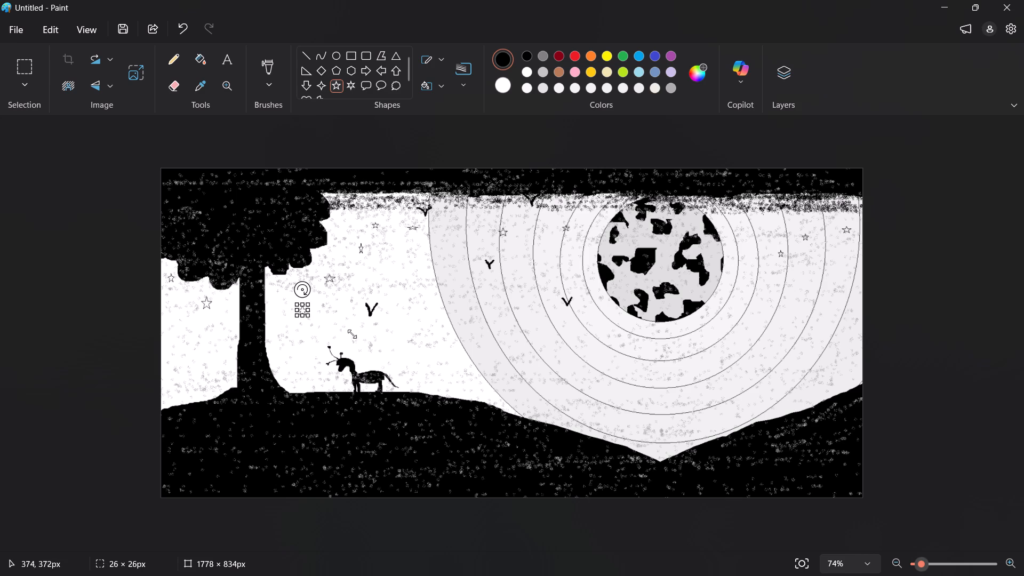
drag(415, 347, 422, 355)
drag(412, 286, 417, 290)
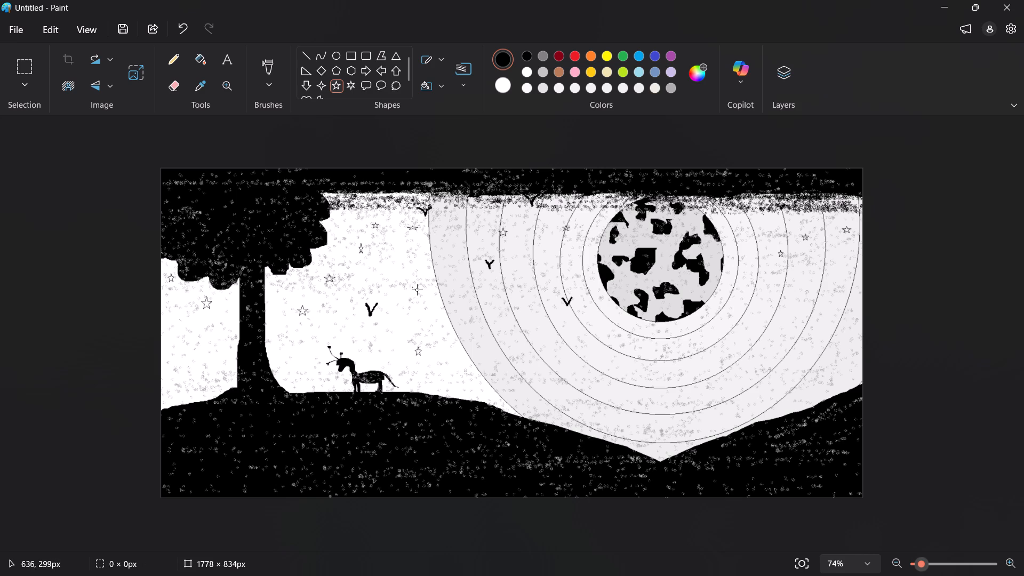
drag(417, 290, 428, 302)
Draw four outlined stars in a row across the lower sky rings beneath the moon.
drag(511, 370, 526, 384)
drag(591, 372, 601, 389)
drag(640, 364, 649, 372)
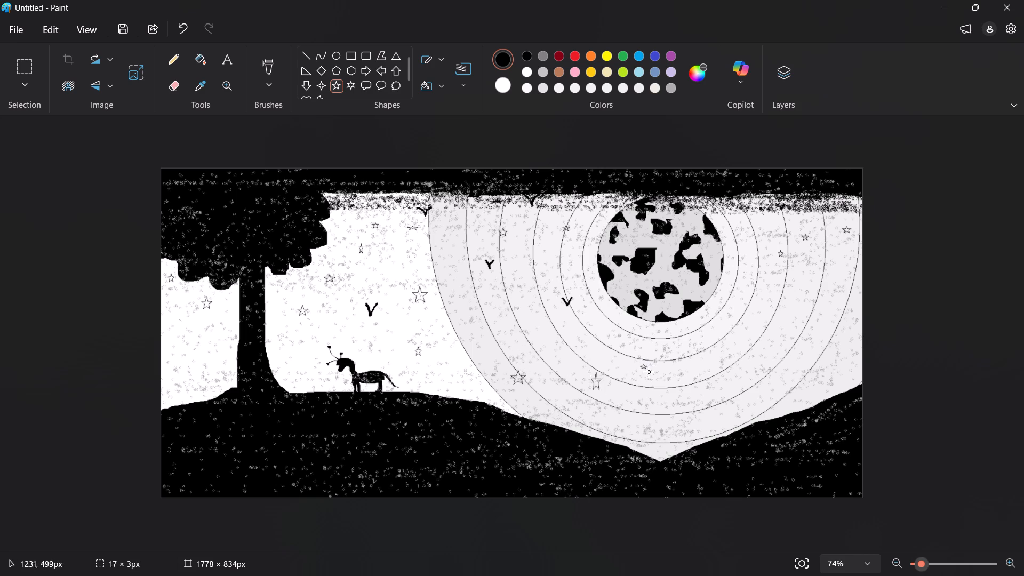
drag(649, 372, 649, 373)
drag(706, 370, 717, 381)
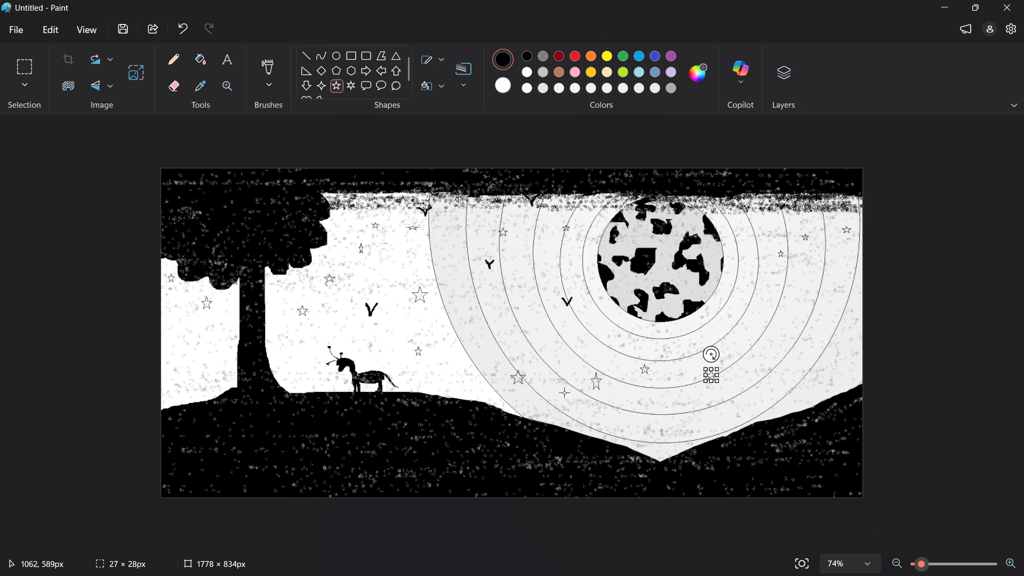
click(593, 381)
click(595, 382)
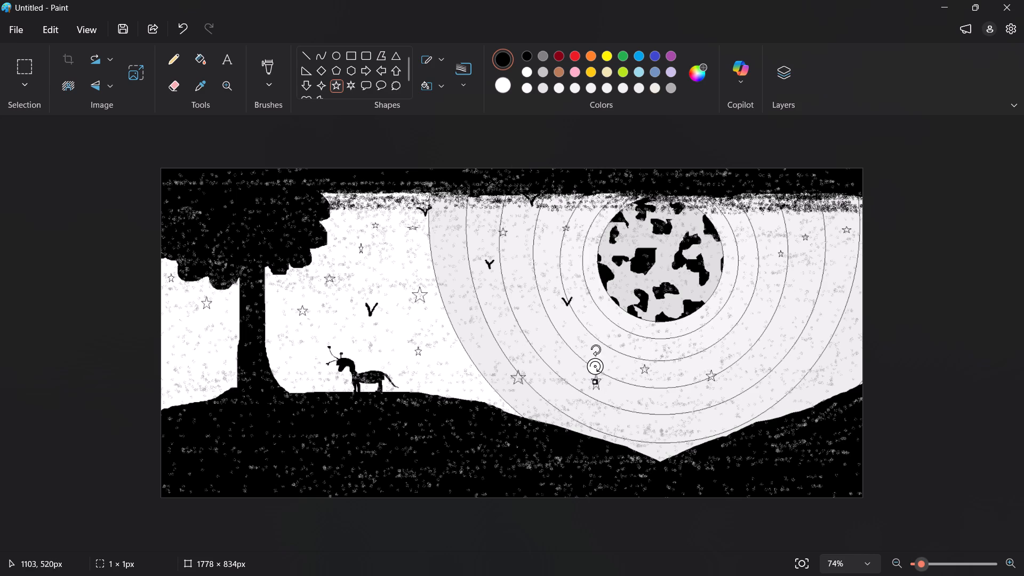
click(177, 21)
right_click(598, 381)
Add outlined stars of varying sizes on the outer rings between the moon and the picture's right edge.
drag(807, 347, 817, 361)
right_drag(828, 299, 836, 307)
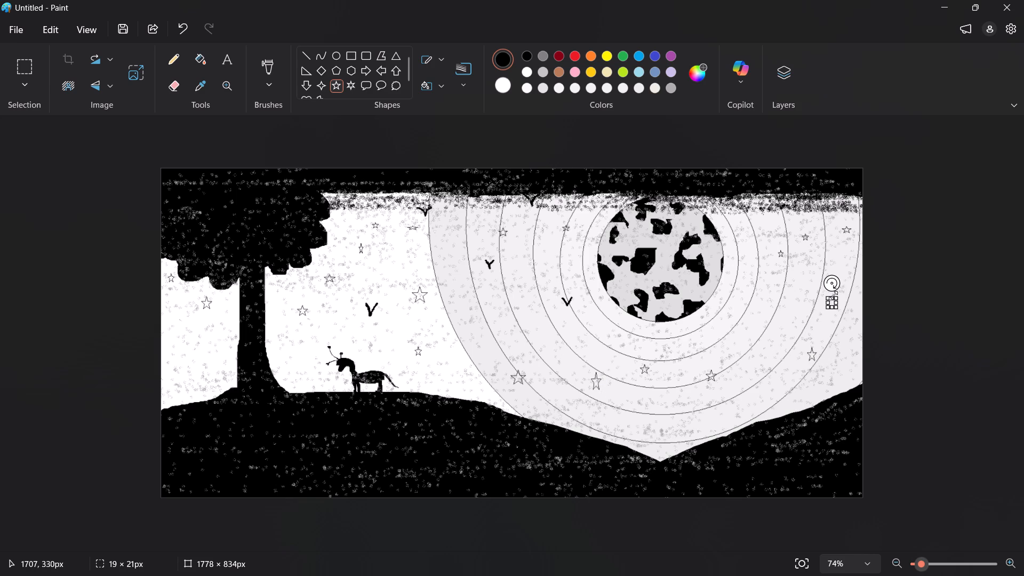
drag(825, 239, 834, 254)
drag(808, 280, 815, 287)
drag(815, 287, 815, 289)
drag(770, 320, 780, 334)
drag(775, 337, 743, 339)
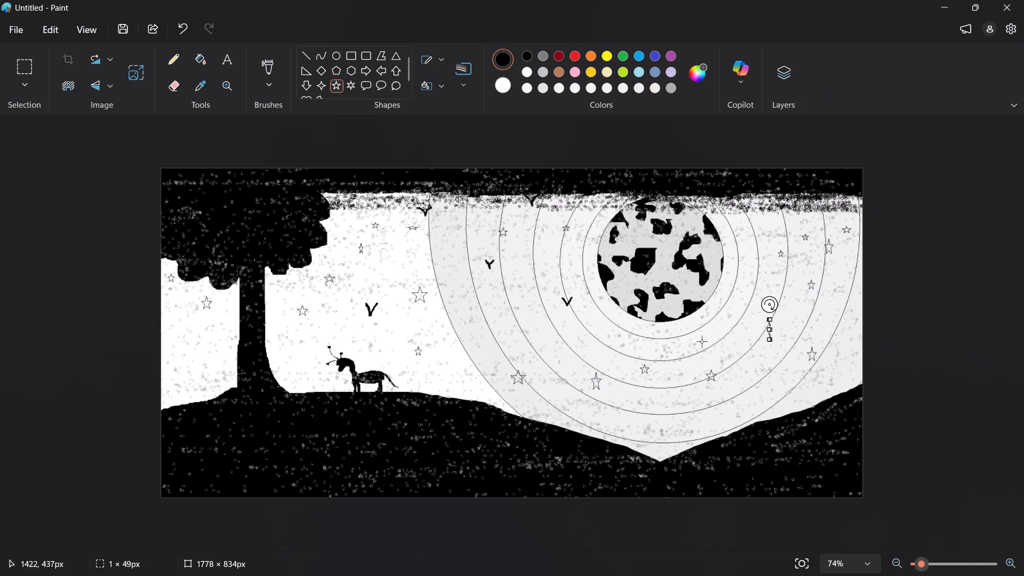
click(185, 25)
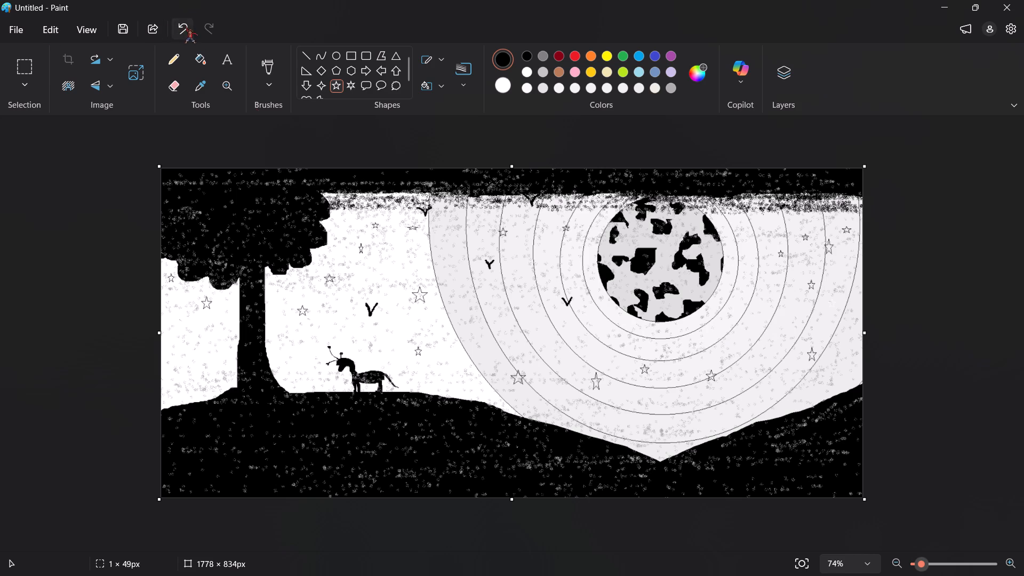
Add five outlined stars on the rings left of and below the moon, including one near the valley.
drag(501, 299, 511, 310)
drag(532, 262, 543, 273)
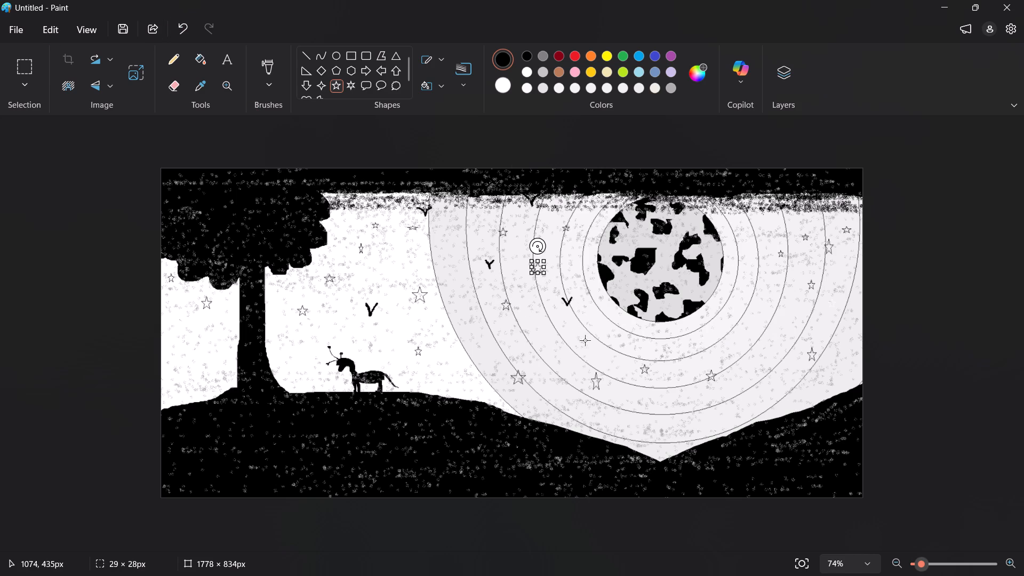
drag(563, 328, 580, 339)
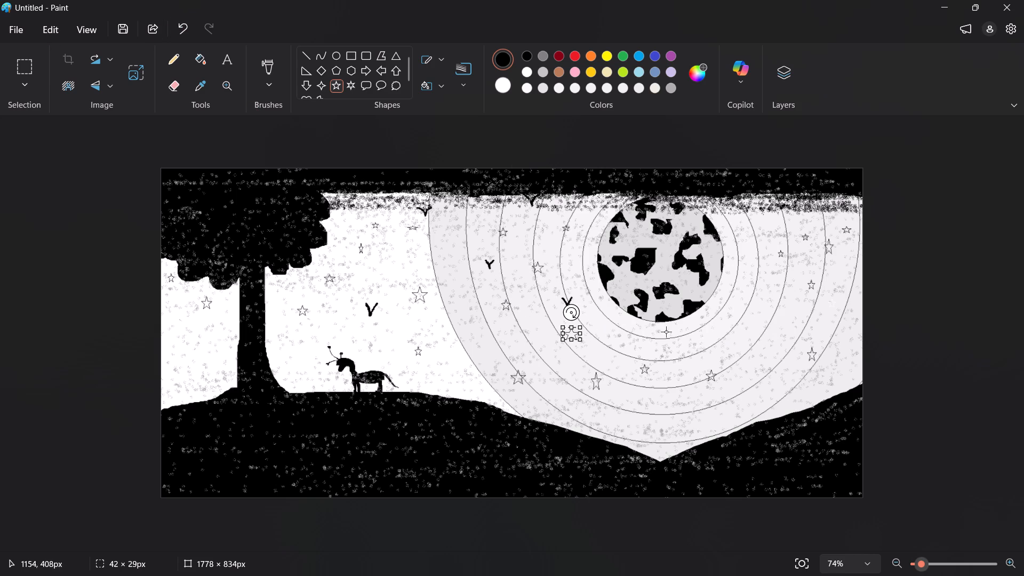
drag(642, 334, 656, 346)
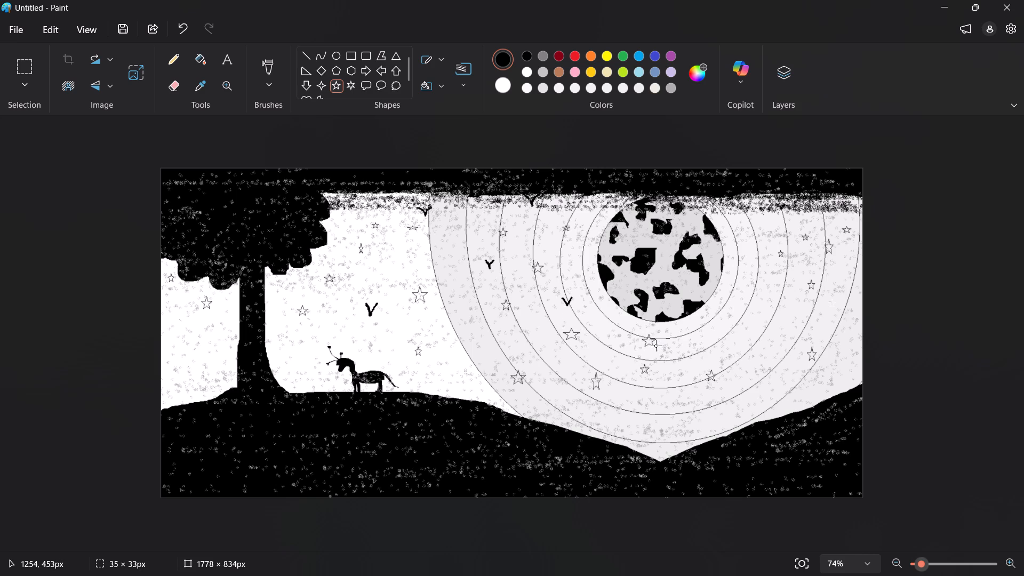
drag(656, 346, 656, 343)
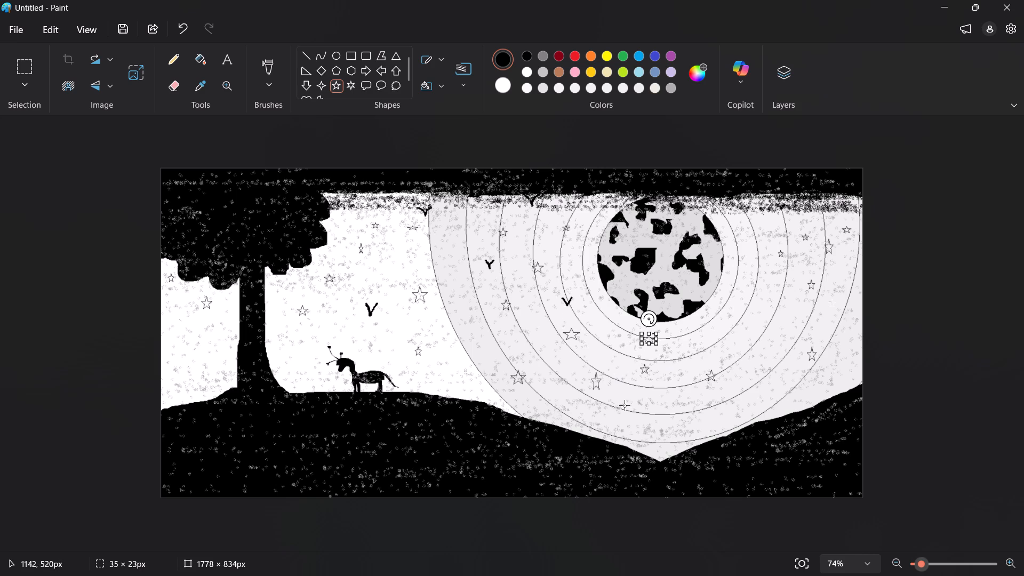
drag(646, 421, 655, 431)
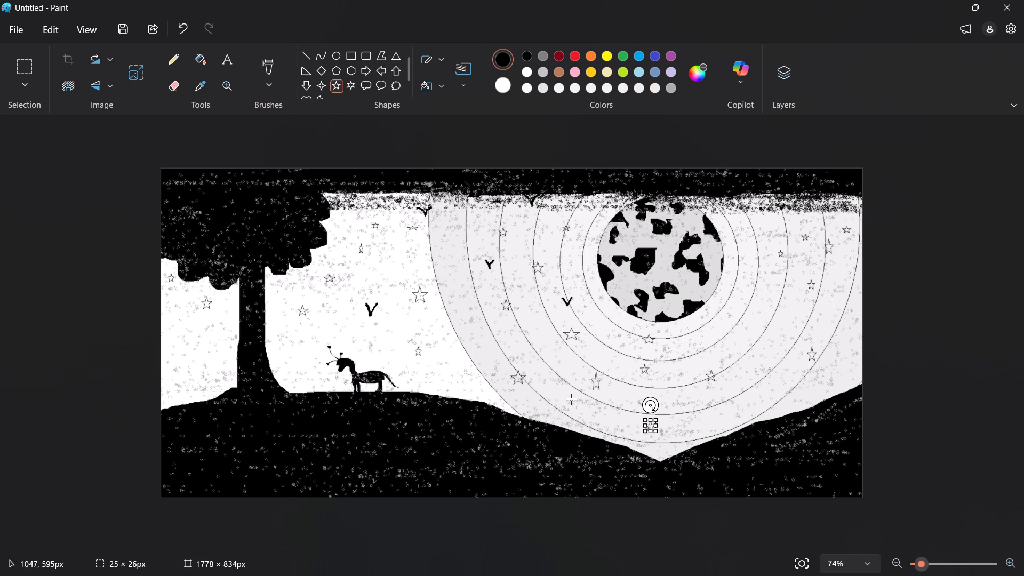
Add outlined stars on both sides of the tree trunk and on the rings toward the right-hand slope.
drag(191, 346, 200, 357)
drag(290, 353, 301, 362)
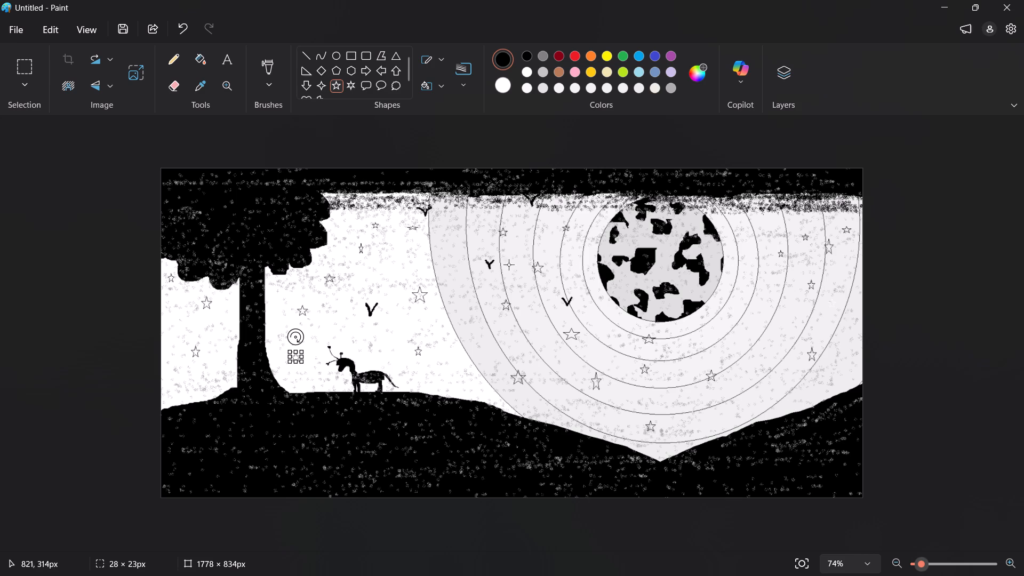
drag(750, 294, 759, 305)
drag(763, 365, 772, 373)
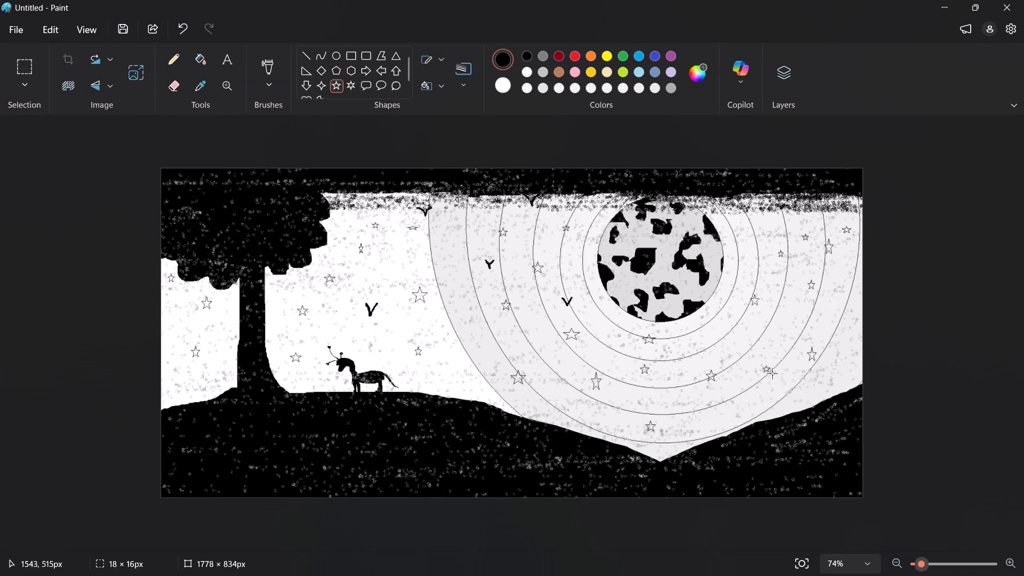
drag(772, 373, 774, 375)
drag(849, 378, 858, 387)
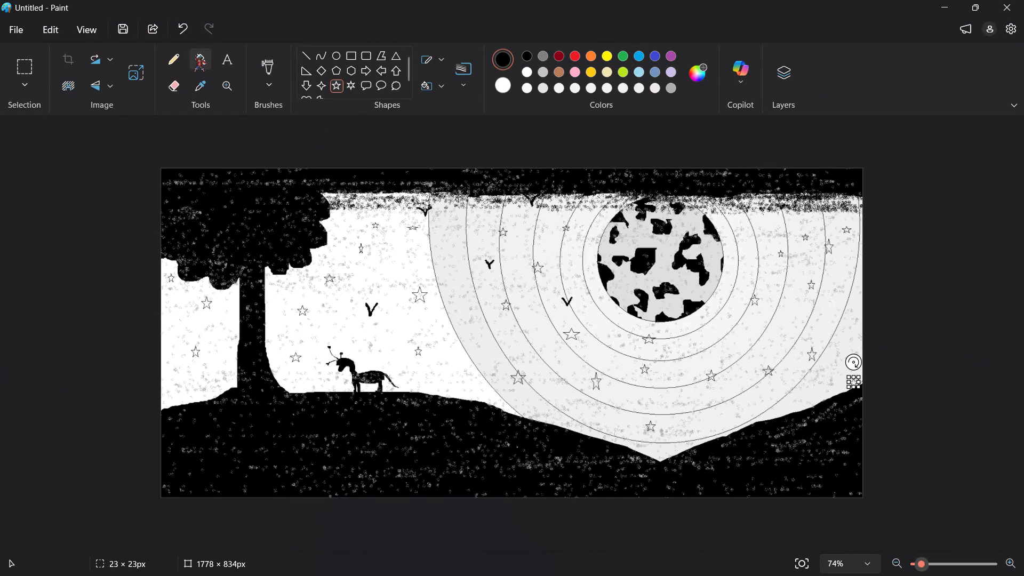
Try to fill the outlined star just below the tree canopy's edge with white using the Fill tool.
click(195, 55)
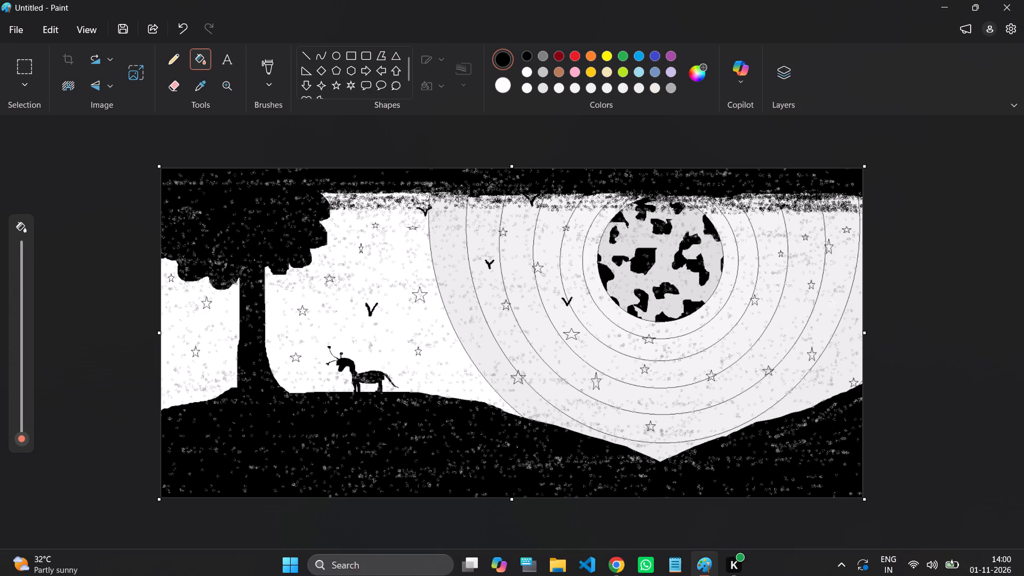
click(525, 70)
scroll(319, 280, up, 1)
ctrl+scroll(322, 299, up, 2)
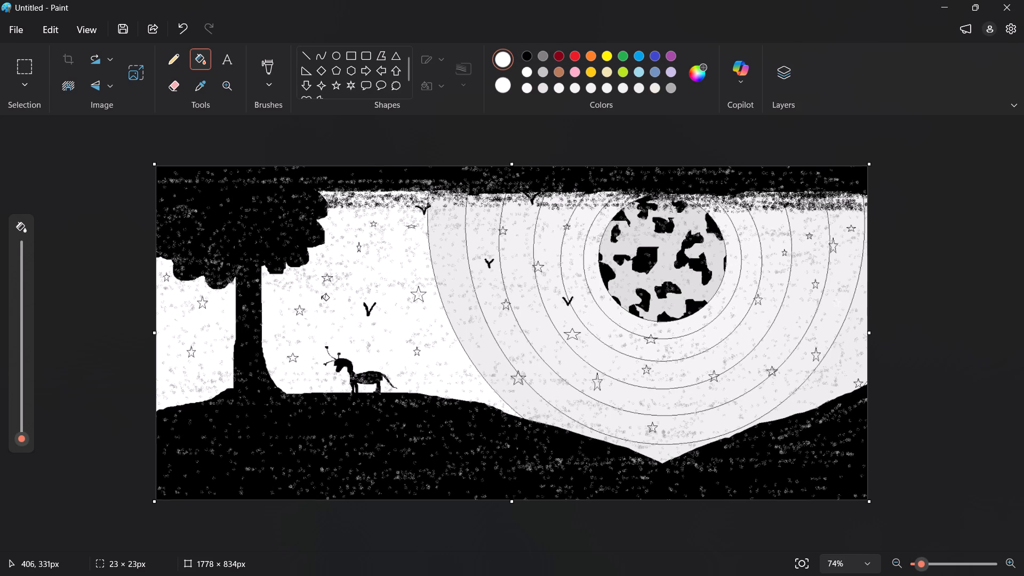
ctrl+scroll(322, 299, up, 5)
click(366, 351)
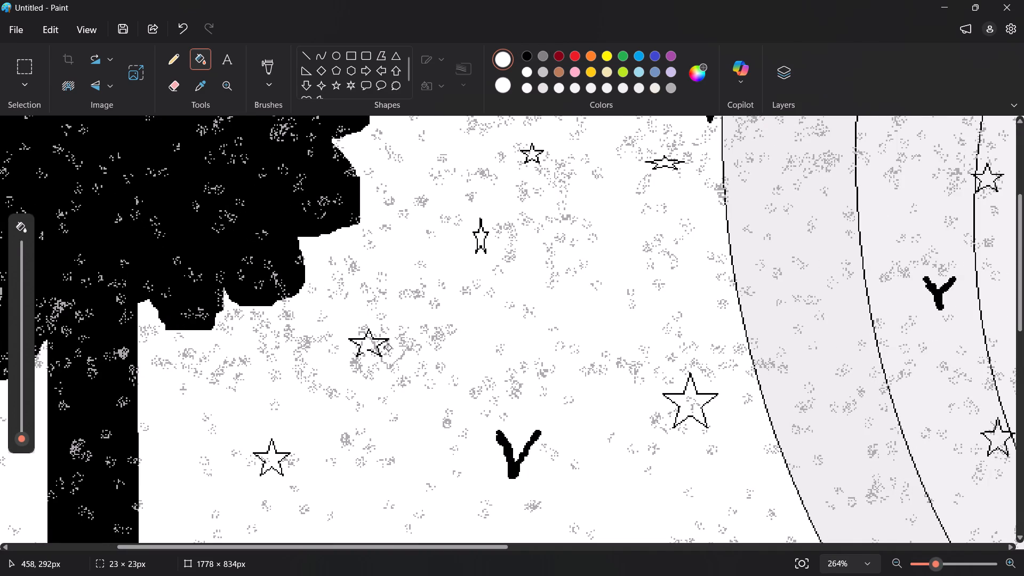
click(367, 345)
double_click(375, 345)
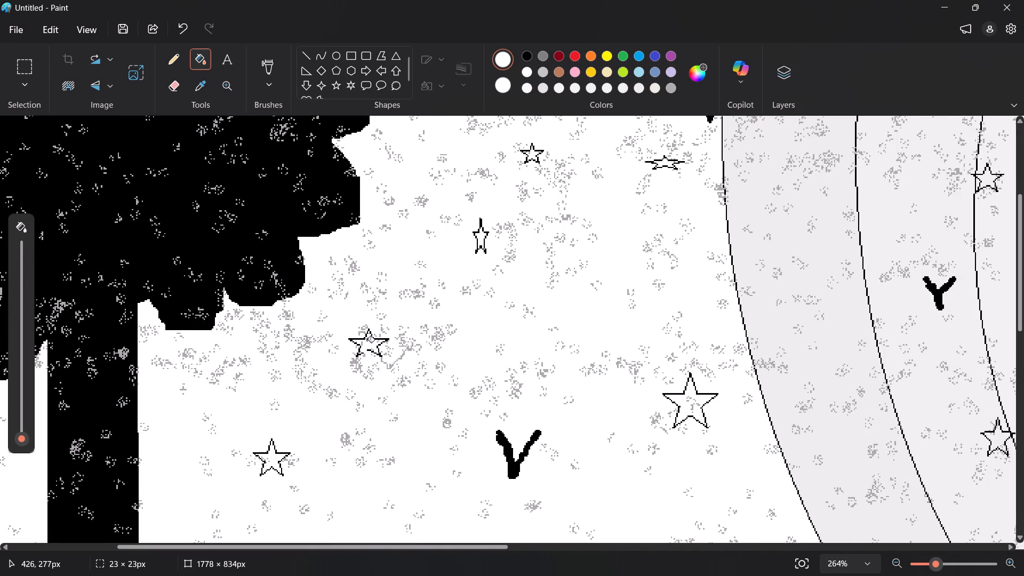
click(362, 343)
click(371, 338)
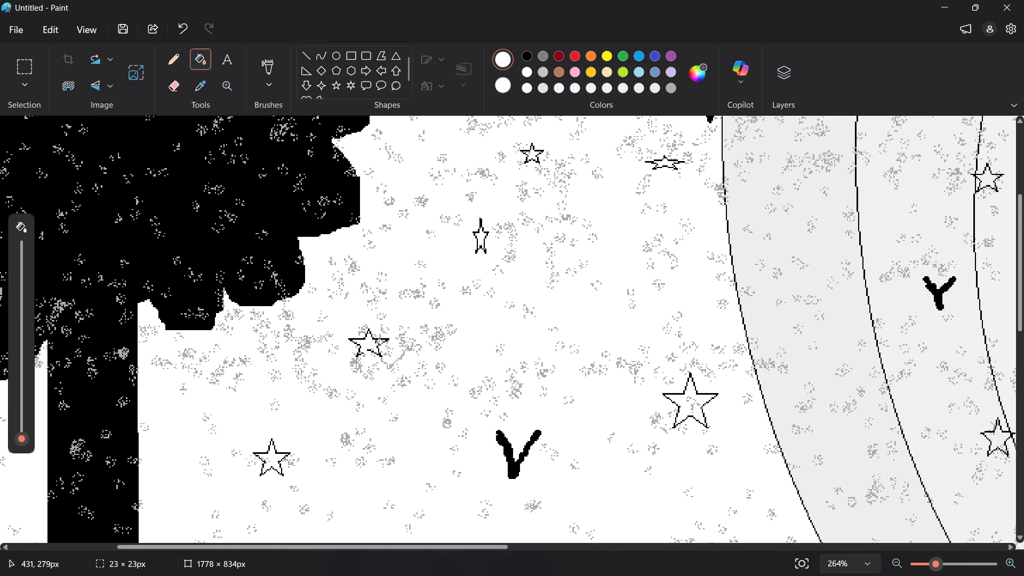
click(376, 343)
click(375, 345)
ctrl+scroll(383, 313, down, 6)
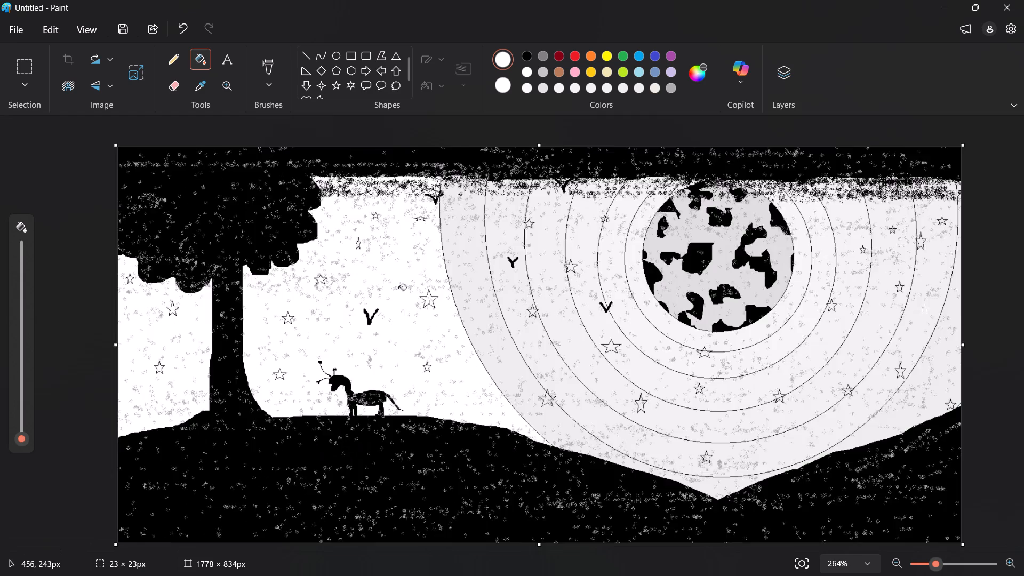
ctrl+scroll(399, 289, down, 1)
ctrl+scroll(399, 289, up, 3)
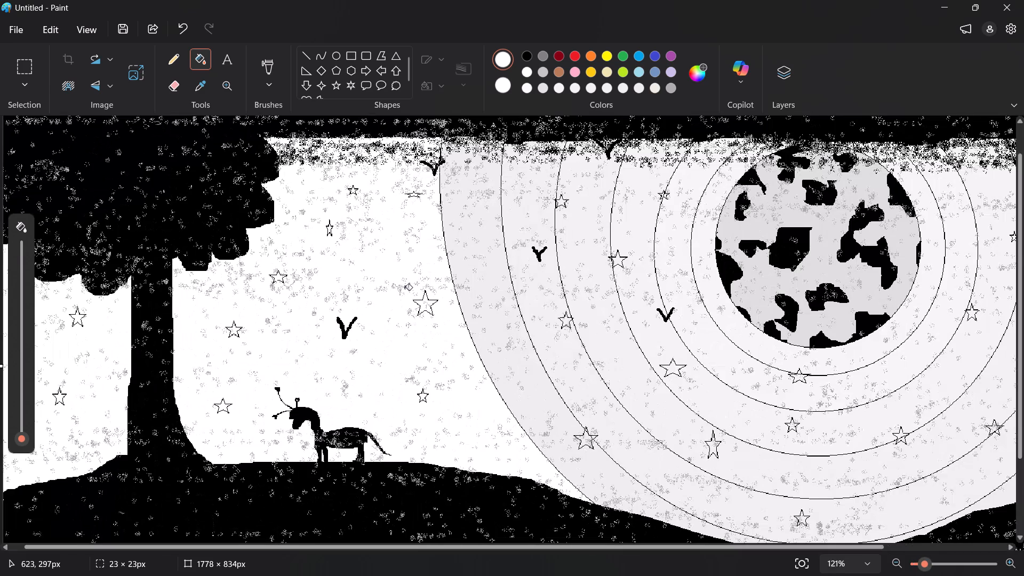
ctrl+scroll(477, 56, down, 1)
Fill six outlined stars in the open sky between the tree and the outermost ring with black.
click(522, 58)
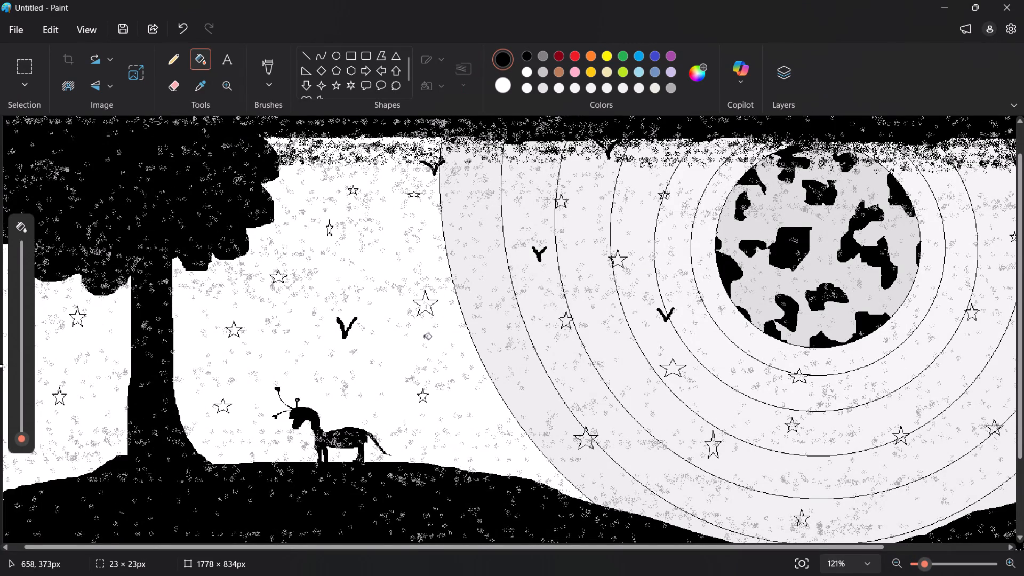
ctrl+scroll(423, 321, up, 2)
click(437, 314)
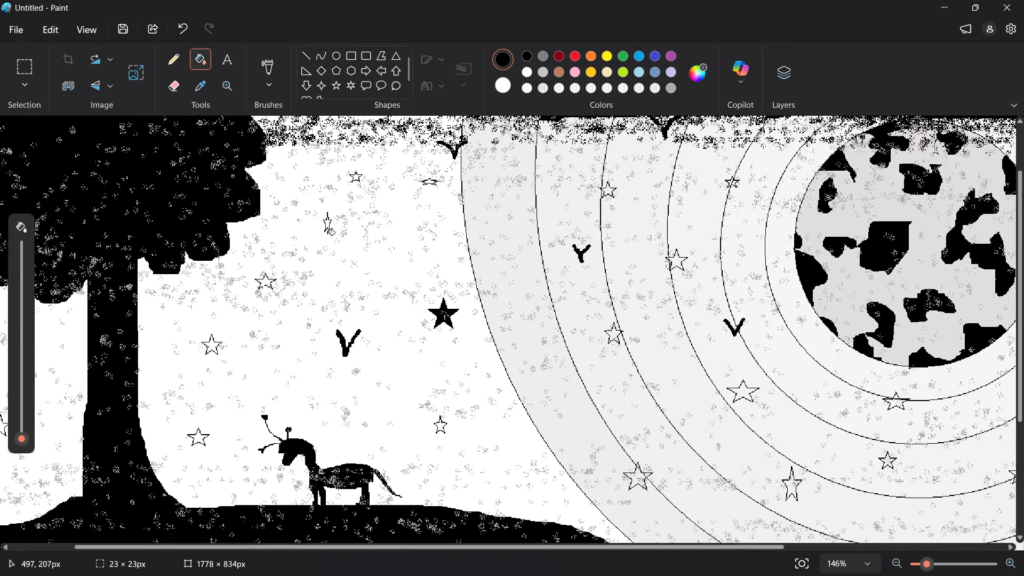
click(326, 221)
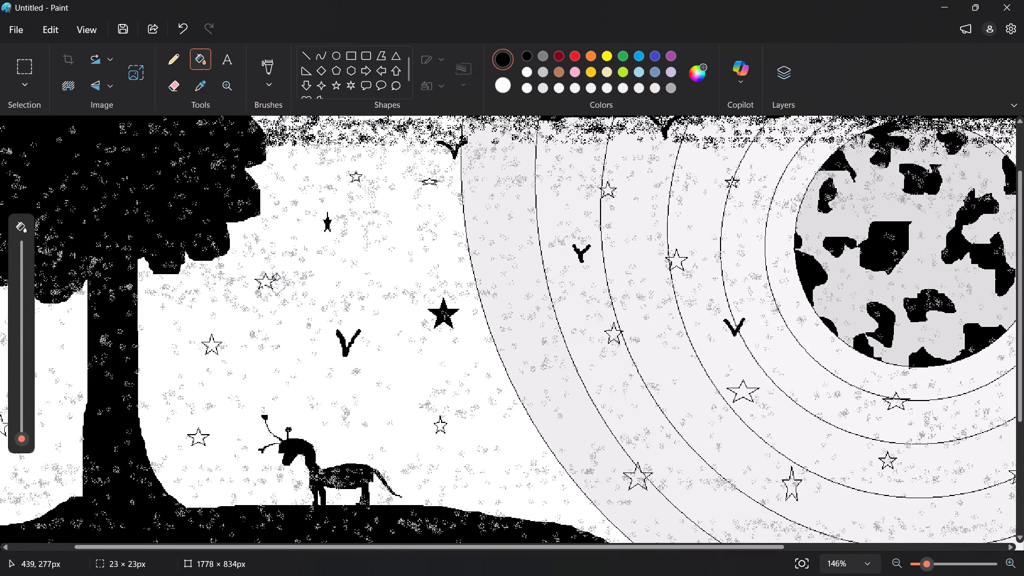
click(266, 281)
click(212, 347)
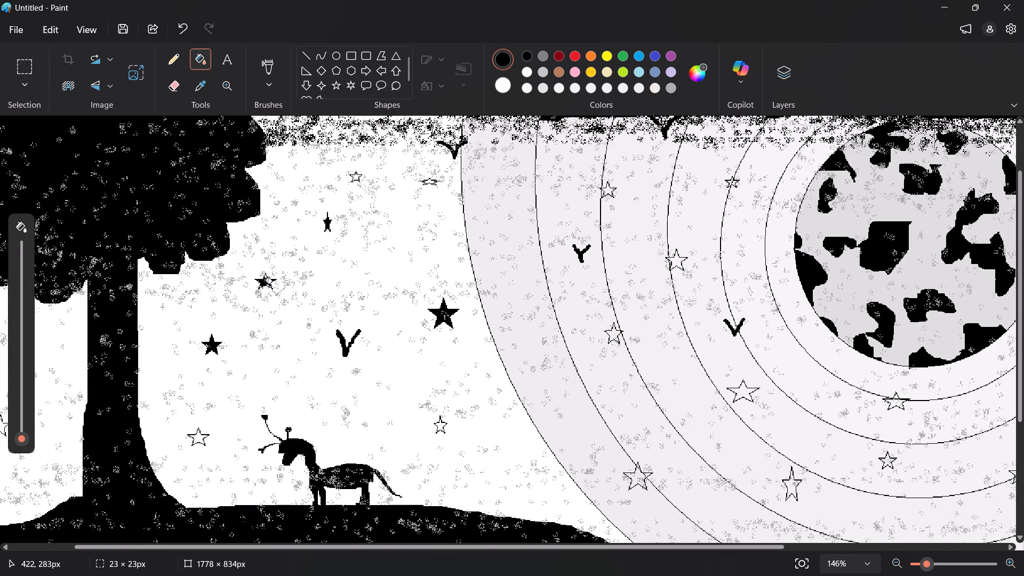
click(266, 278)
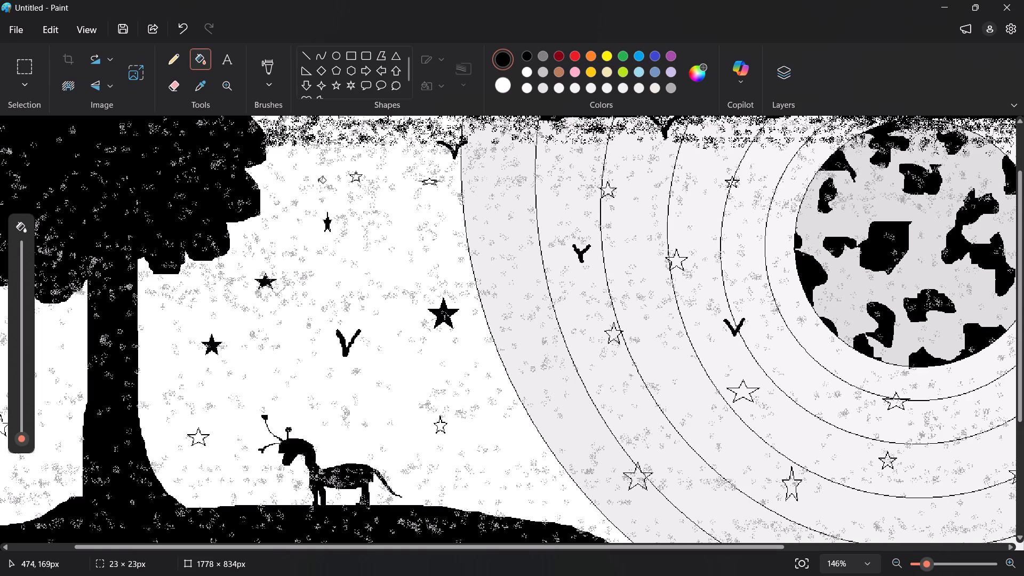
right_drag(341, 169, 345, 163)
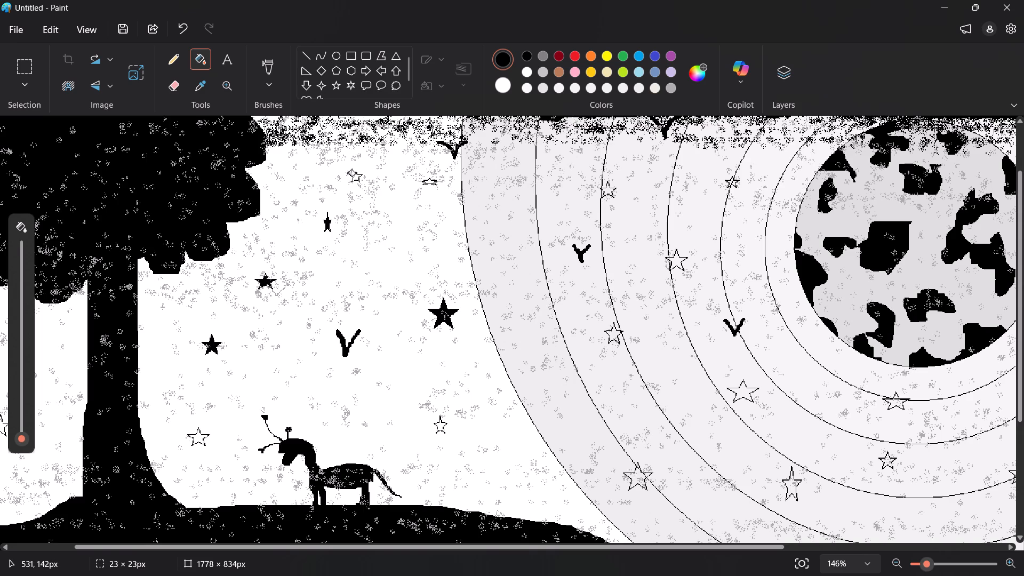
click(355, 178)
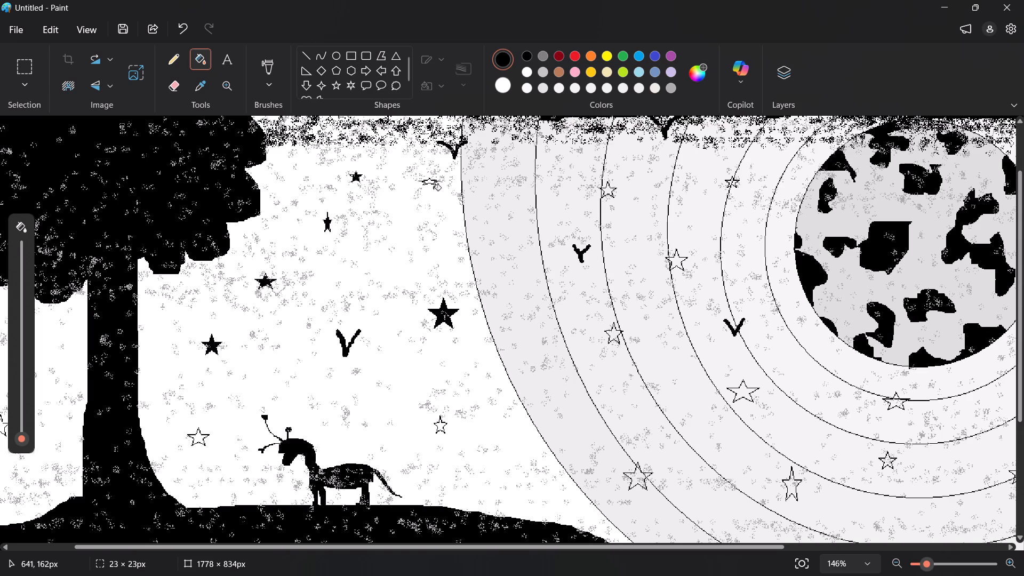
click(430, 181)
Fill the four outlined stars on the rings left of the moon with black.
click(606, 191)
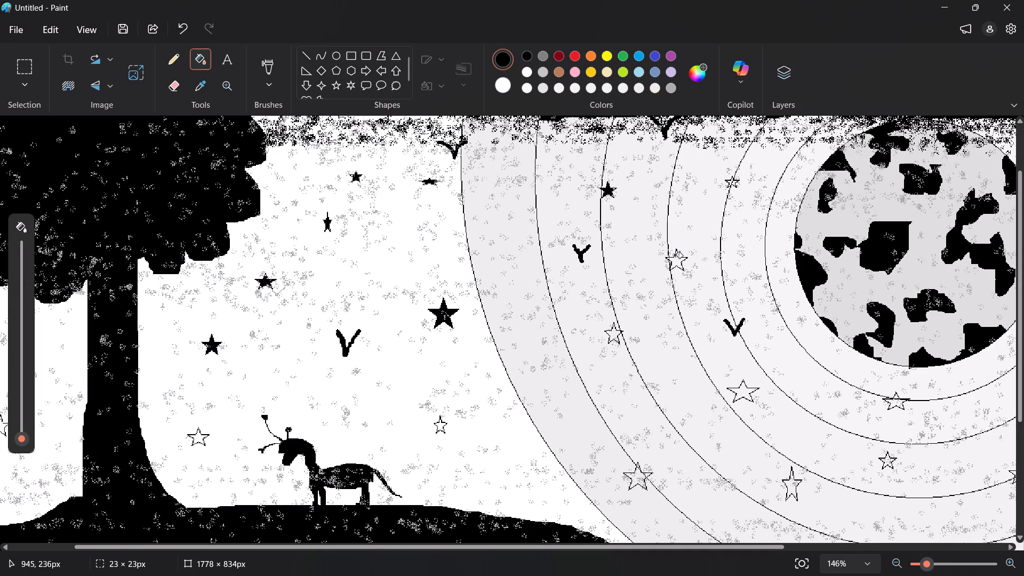
click(681, 261)
click(732, 184)
click(730, 184)
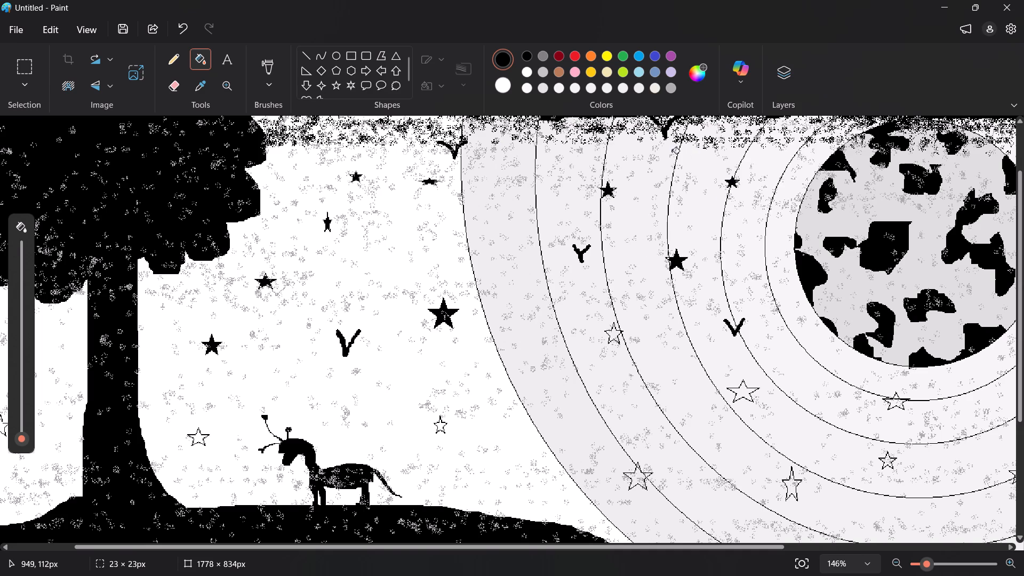
click(616, 335)
Fill five outlined stars on the lower rings beneath and below-left of the moon with black.
click(747, 398)
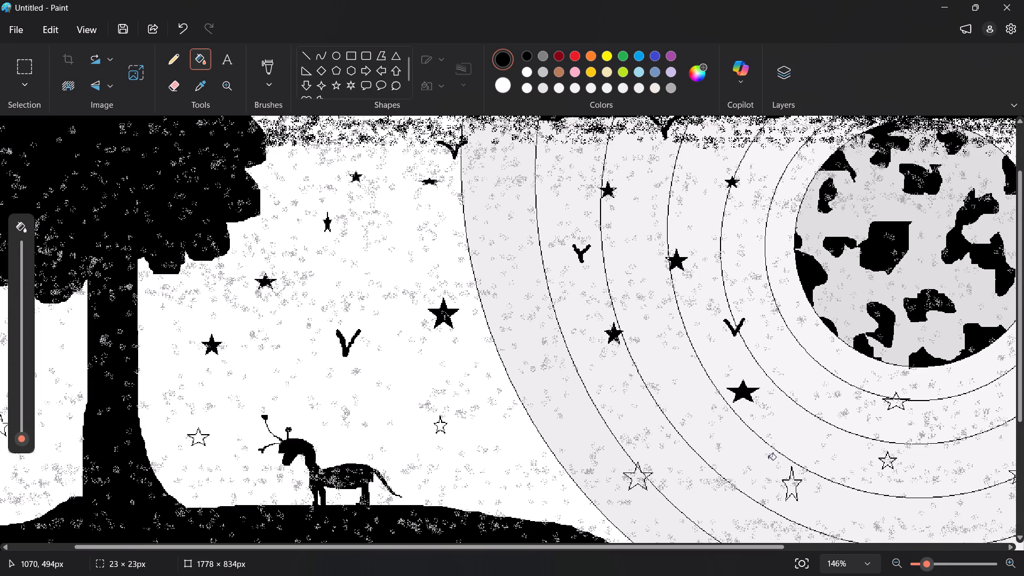
click(788, 493)
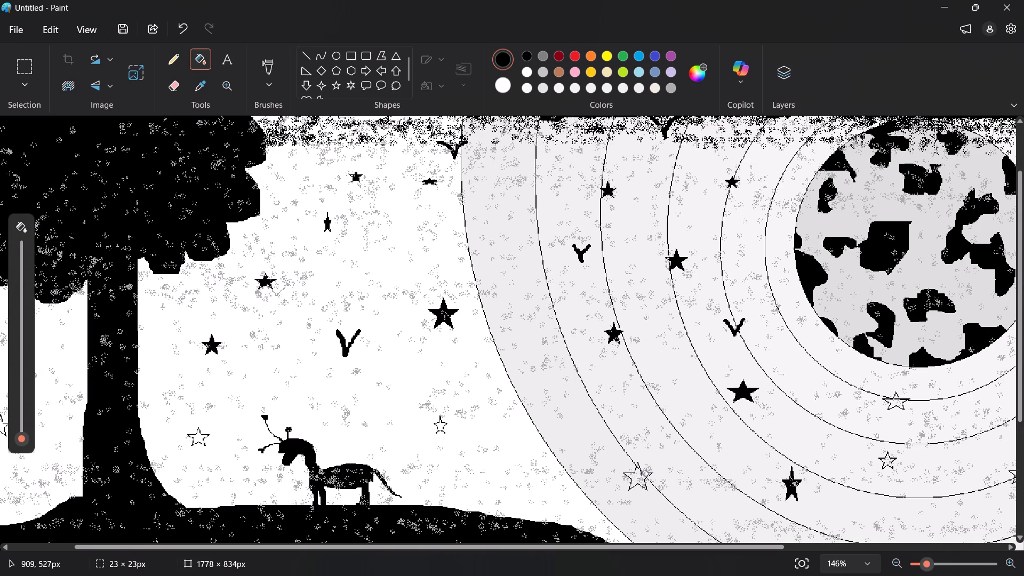
click(641, 475)
click(887, 462)
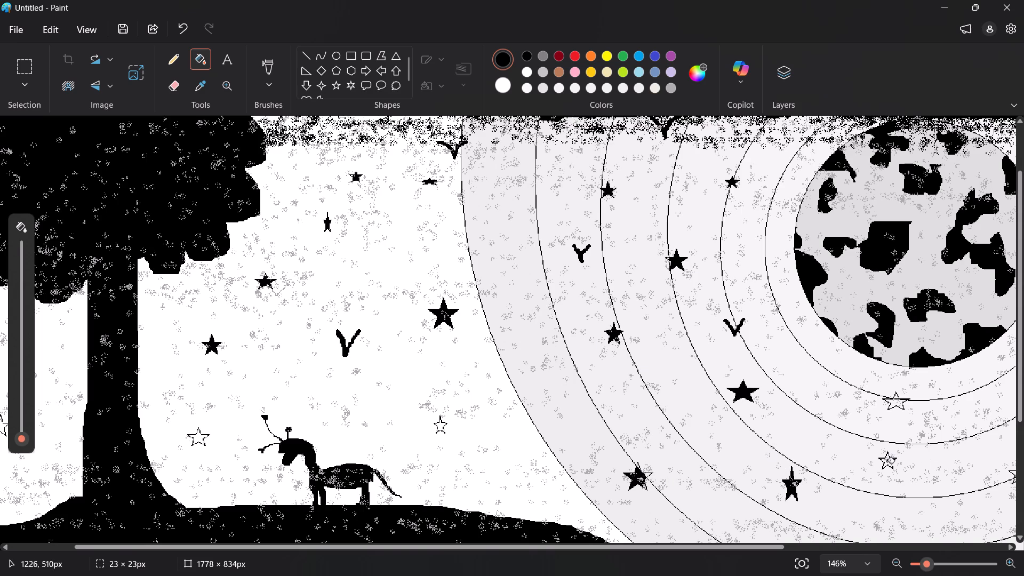
click(890, 462)
click(886, 461)
click(897, 404)
click(896, 398)
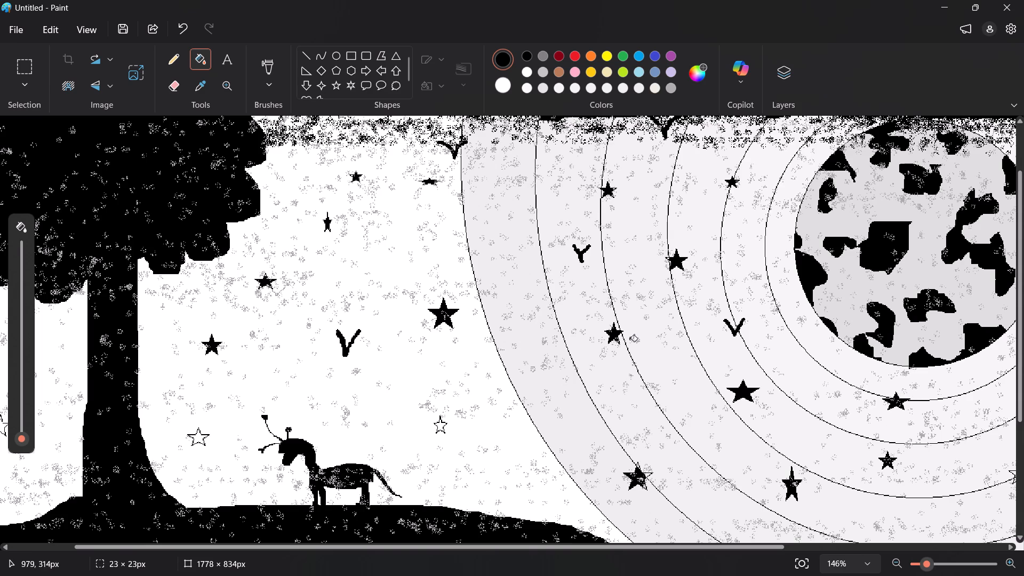
Fill the outlined star on the lowest ring just above the valley with black.
ctrl+scroll(629, 340, down, 4)
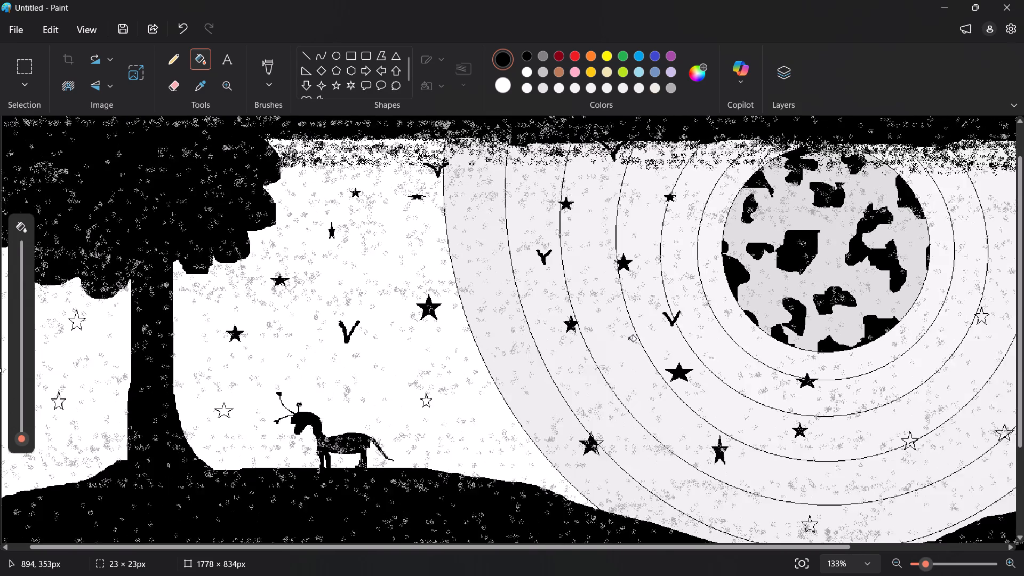
ctrl+scroll(629, 340, down, 1)
scroll(803, 302, left, 2)
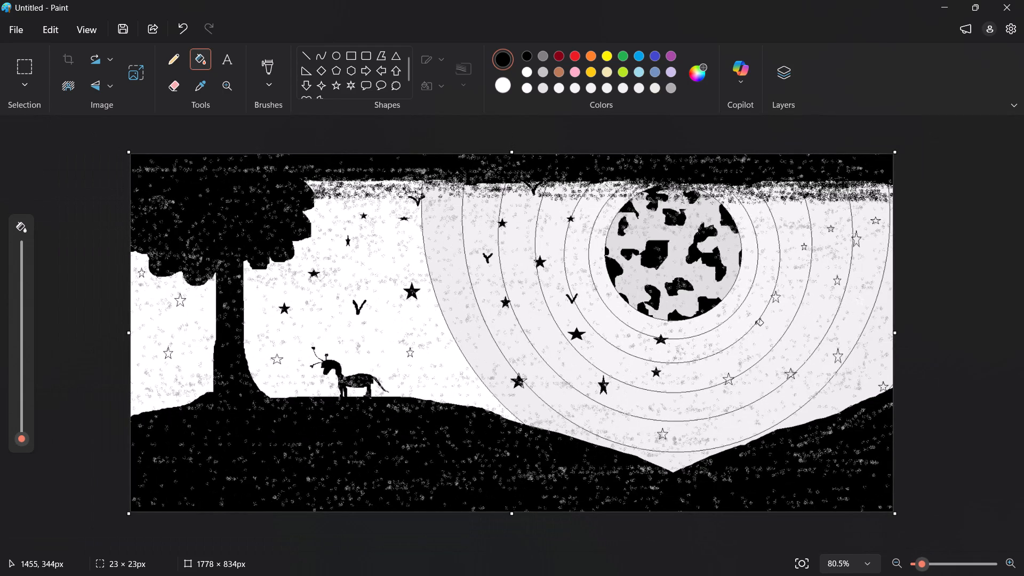
ctrl+scroll(701, 362, up, 4)
scroll(686, 462, down, 2)
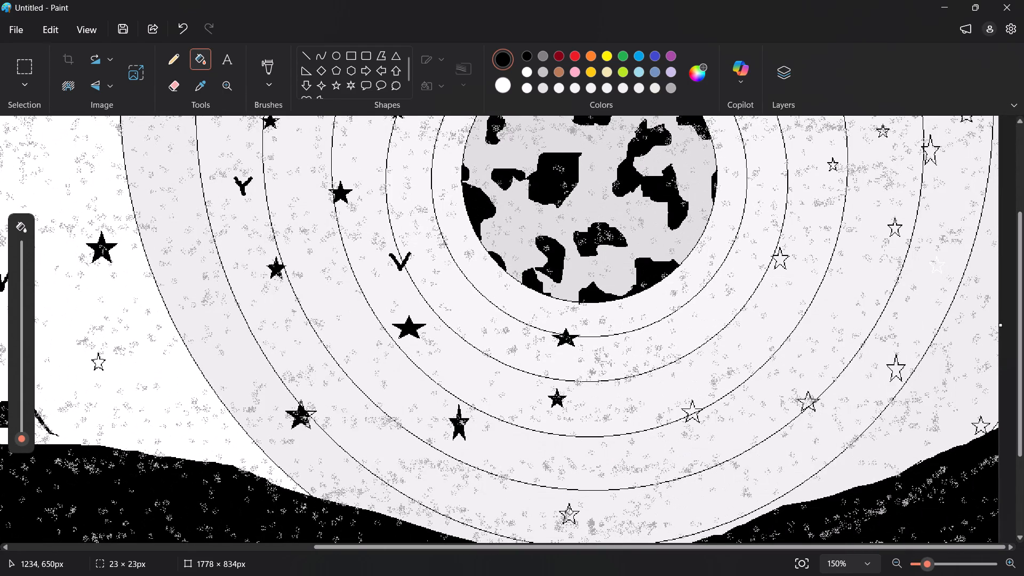
click(574, 515)
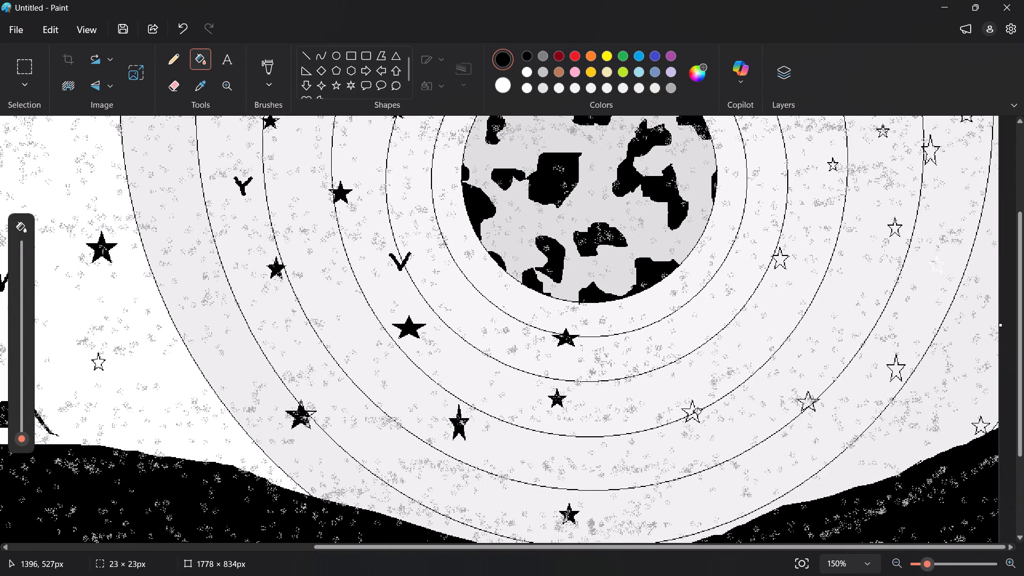
Fill alternating rings with black: the third and fifth rings out from the moon, and the ring directly around it.
click(694, 413)
click(692, 411)
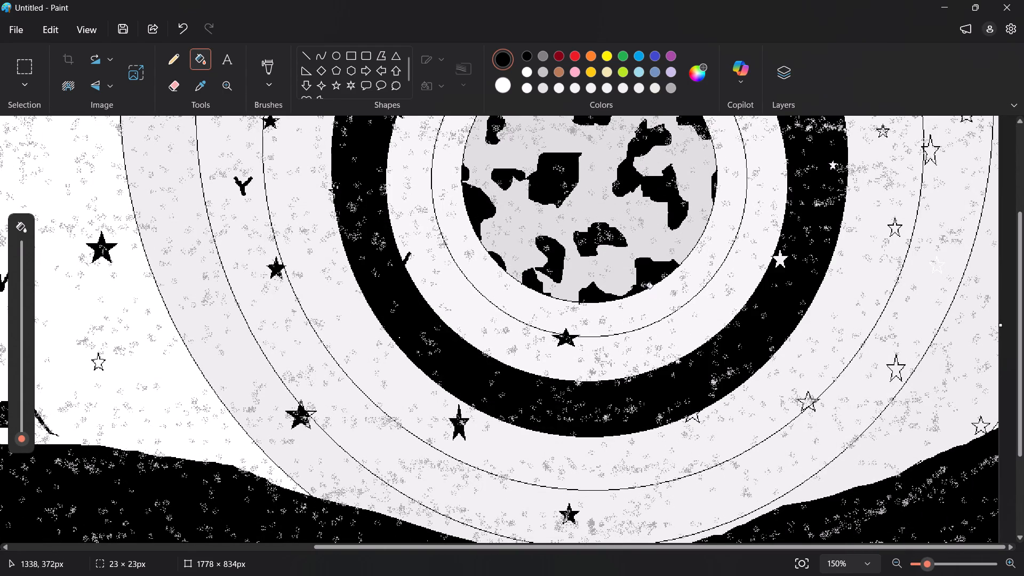
drag(252, 320, 257, 323)
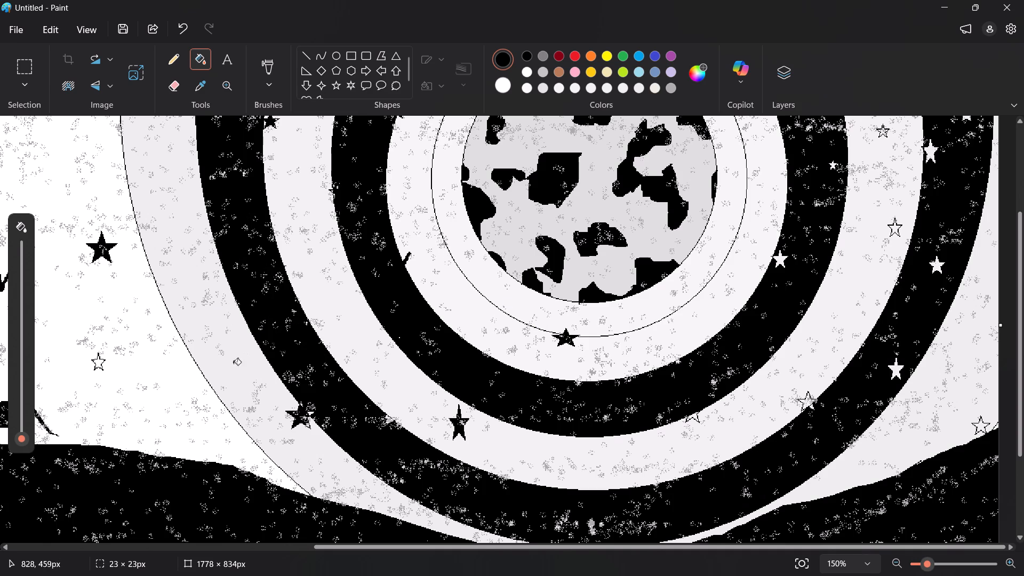
click(490, 286)
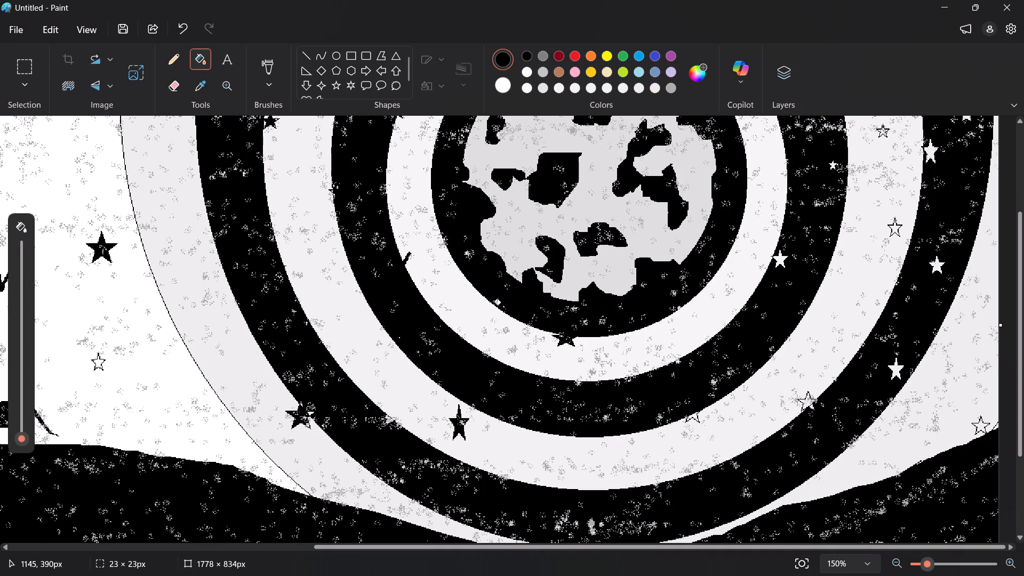
Examine the whole picture with its black and light rings, then the stars around the tree.
ctrl+scroll(493, 304, down, 4)
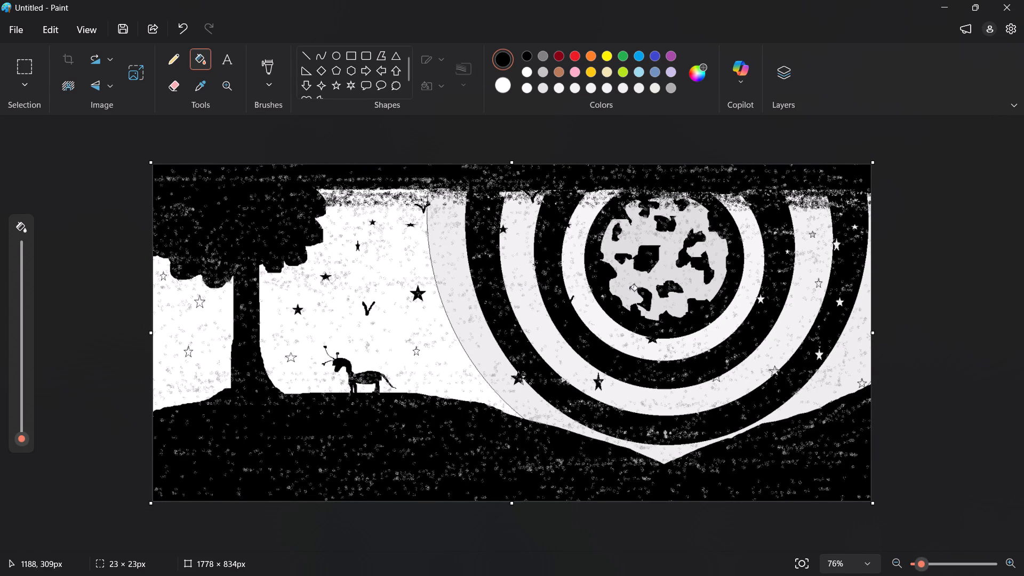
ctrl+scroll(773, 317, up, 2)
scroll(768, 311, left, 1)
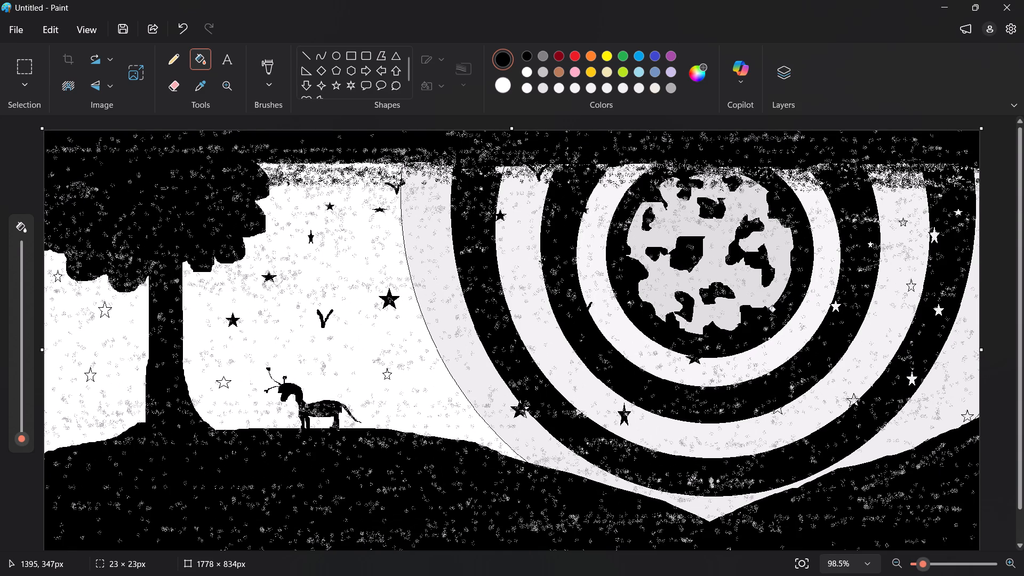
scroll(768, 311, left, 1)
scroll(768, 309, right, 1)
ctrl+scroll(667, 263, down, 5)
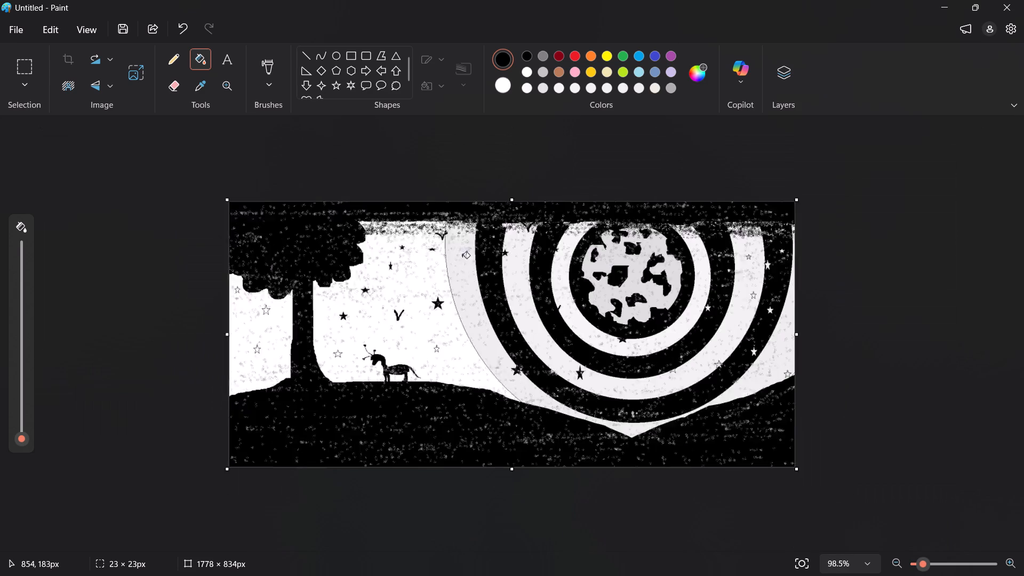
ctrl+scroll(459, 267, up, 3)
ctrl+scroll(331, 325, up, 1)
scroll(205, 317, right, 1)
ctrl+scroll(202, 307, up, 6)
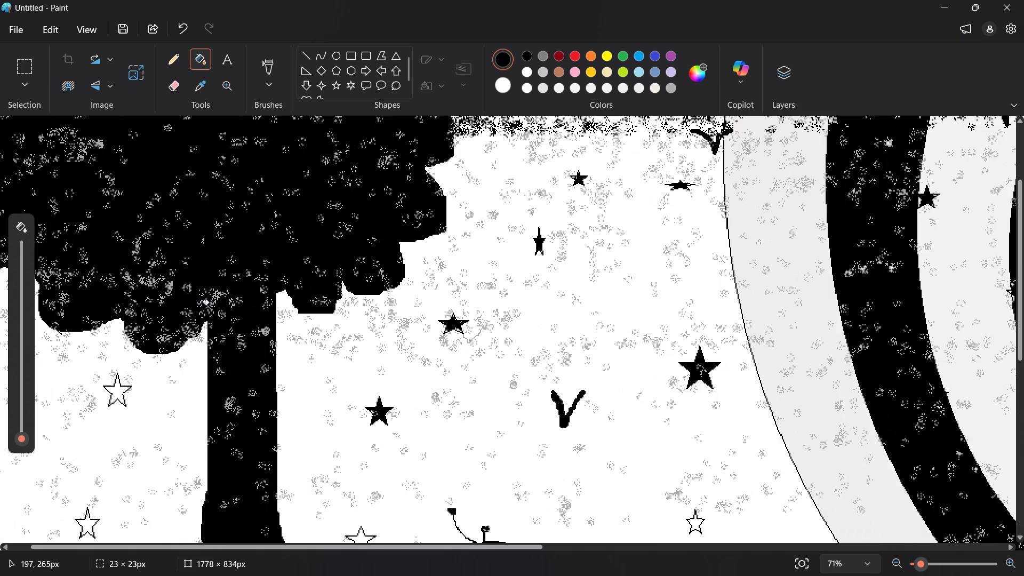
Fill the small star near the picture's left edge, just below the tree's foliage, with black.
scroll(202, 304, right, 2)
click(62, 322)
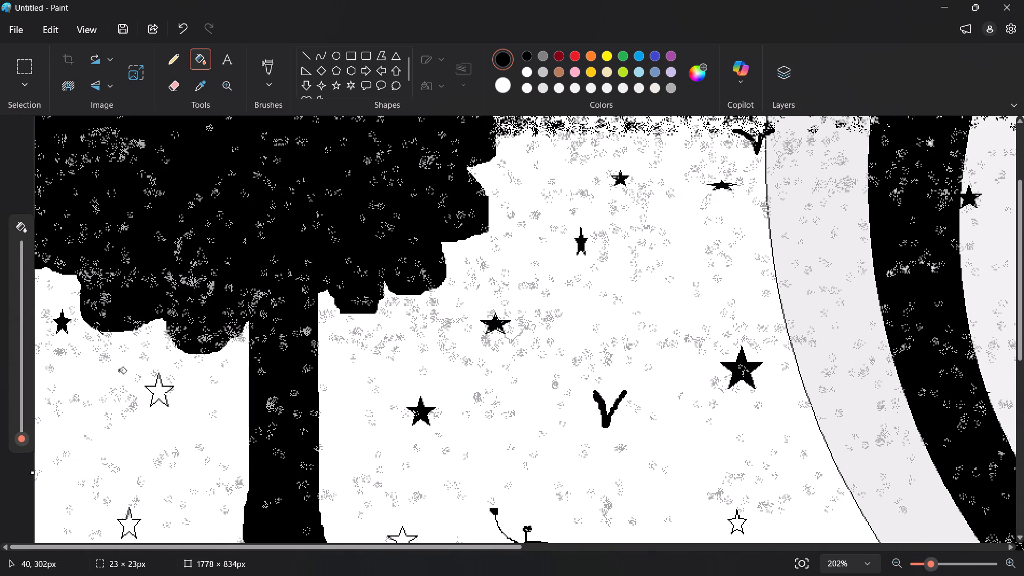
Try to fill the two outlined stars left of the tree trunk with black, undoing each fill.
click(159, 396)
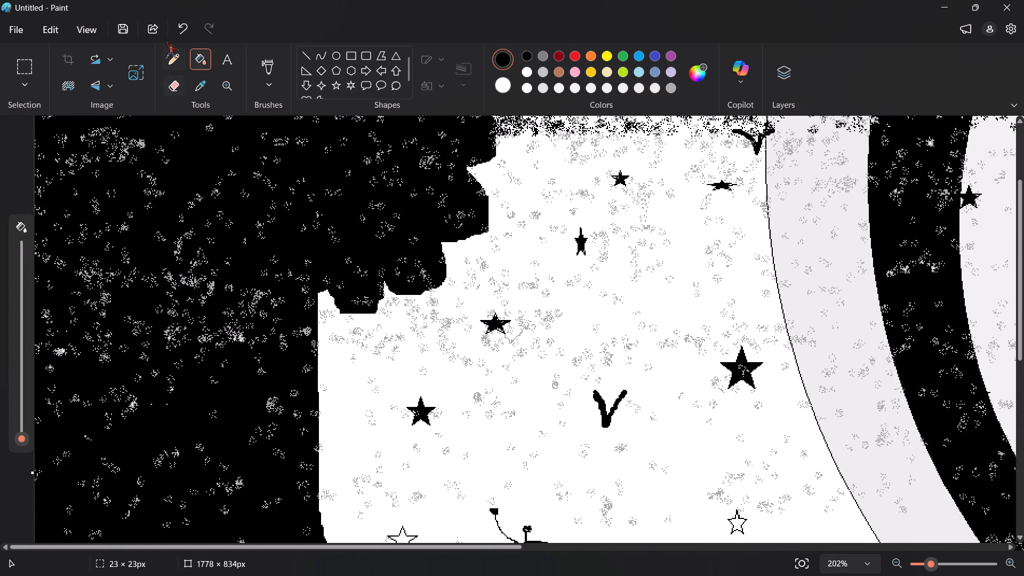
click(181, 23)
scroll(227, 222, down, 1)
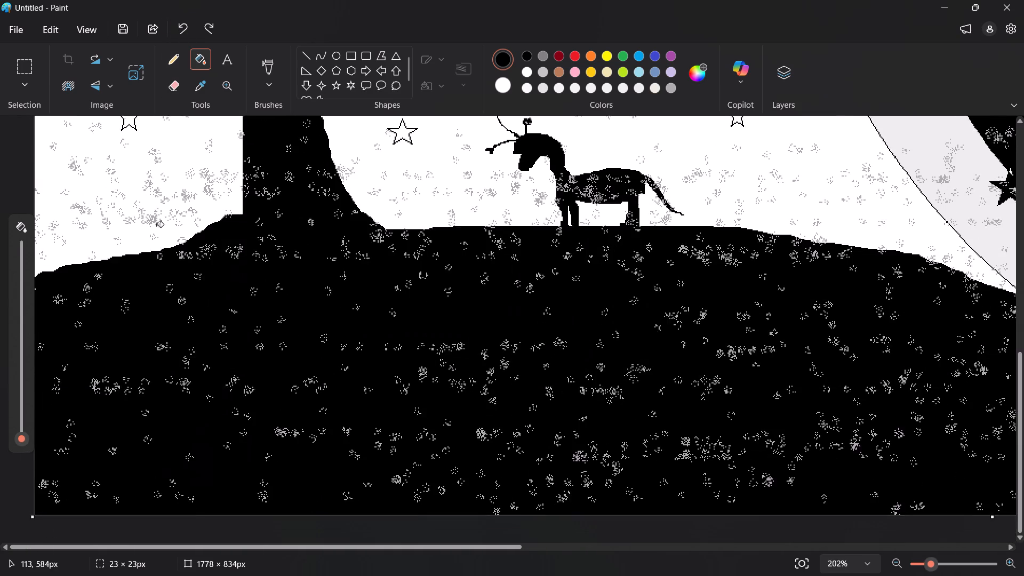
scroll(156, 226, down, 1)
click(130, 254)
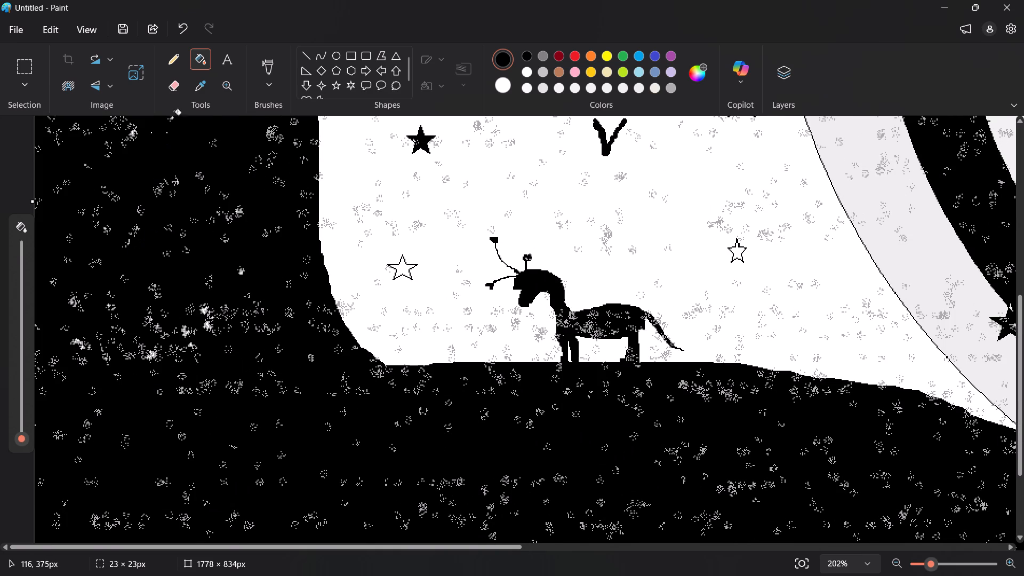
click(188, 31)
Close the gap near the tip of the lower star left of the trunk with the pencil and fill the star black.
click(175, 61)
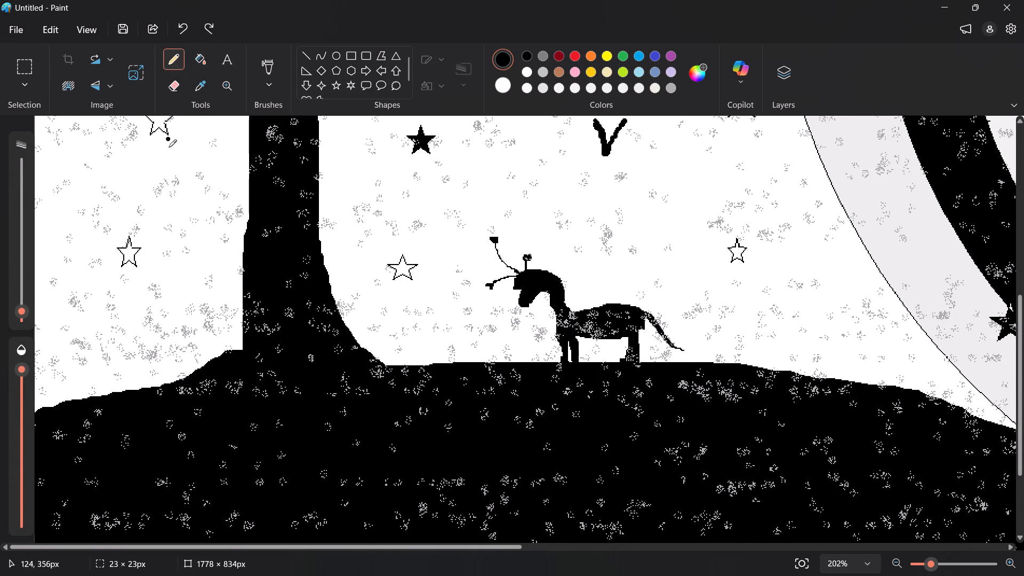
click(134, 247)
click(209, 59)
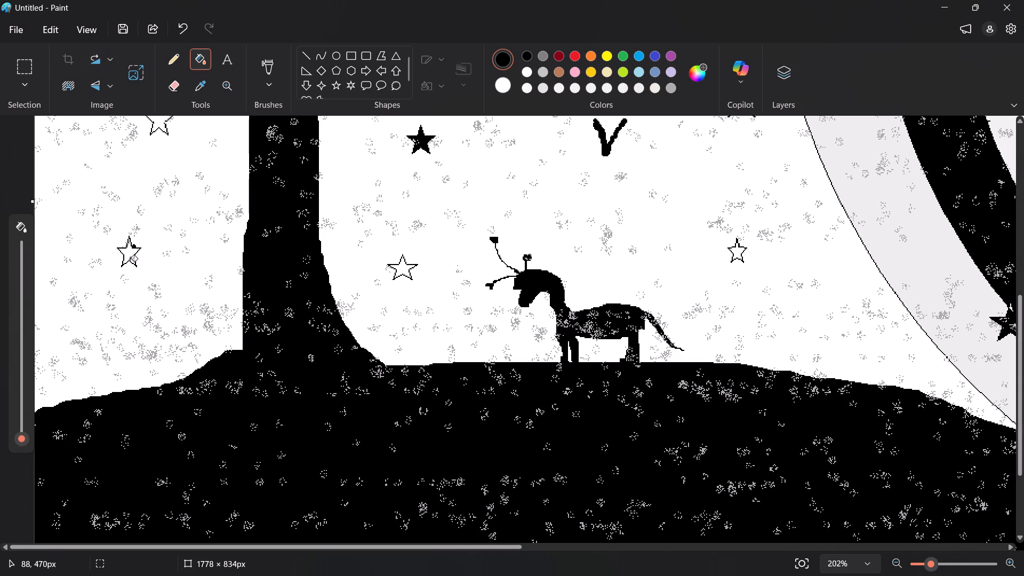
click(130, 260)
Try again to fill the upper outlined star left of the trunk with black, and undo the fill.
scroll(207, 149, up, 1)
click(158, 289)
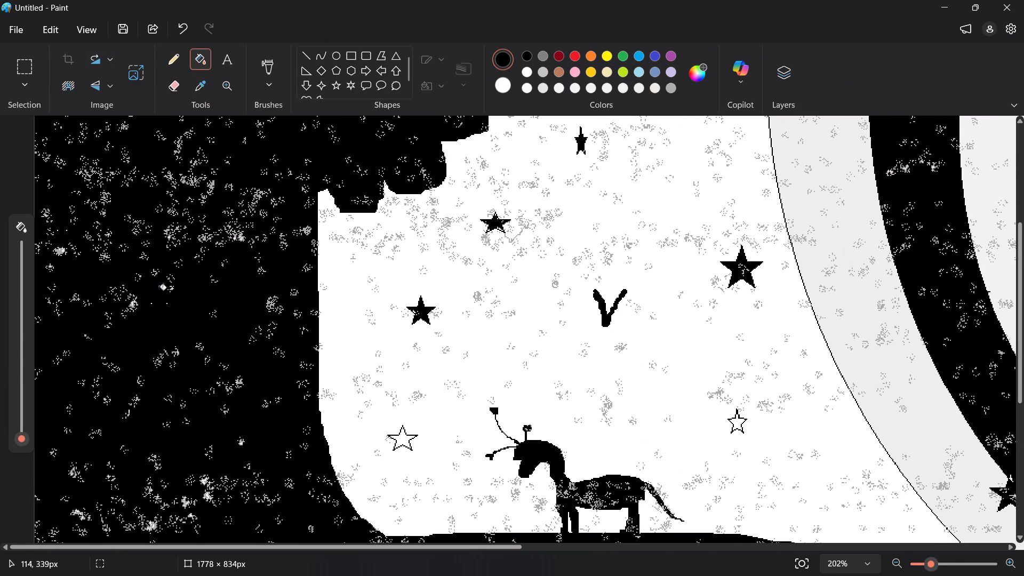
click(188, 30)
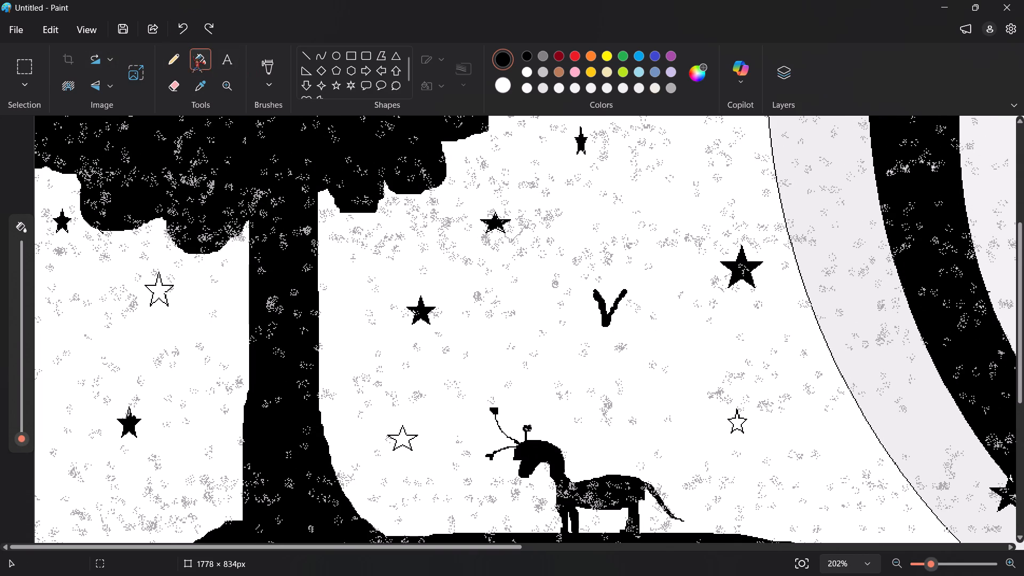
Close the outline gaps of the upper star left of the trunk with the pencil and fill the star black.
click(179, 54)
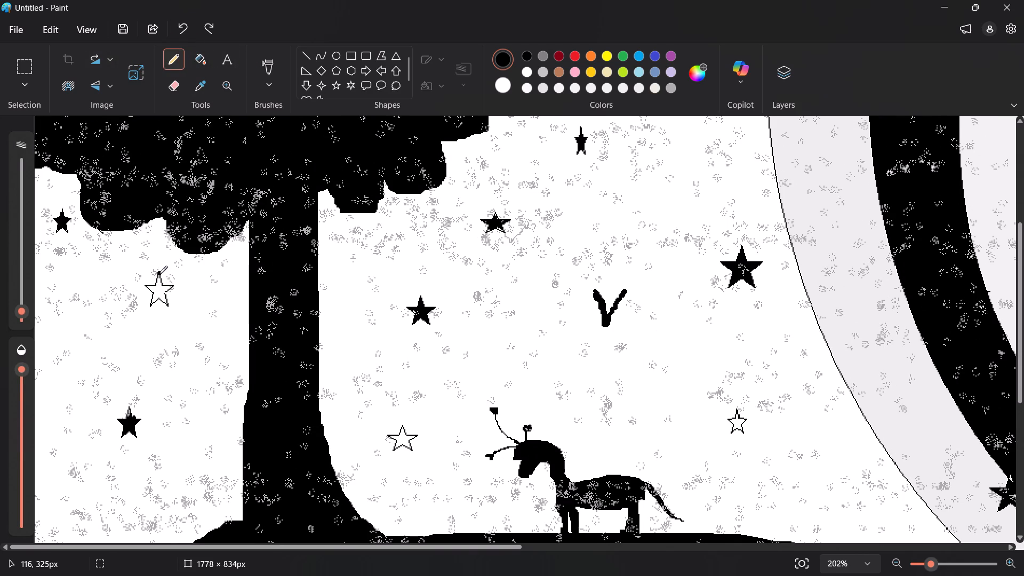
click(159, 274)
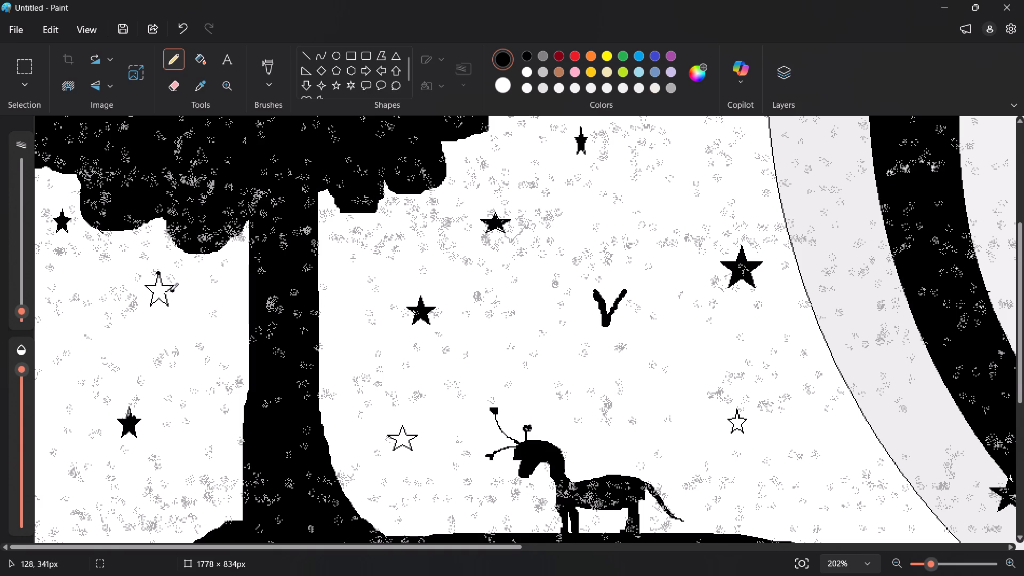
click(166, 294)
click(210, 60)
click(159, 293)
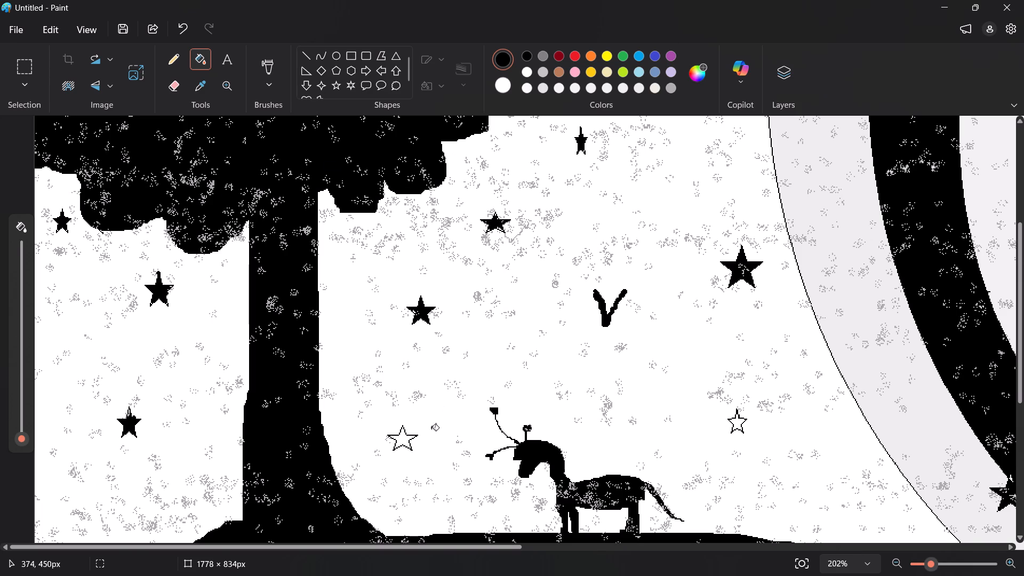
Fill with black the outlined star between trunk and animal, and the remaining light parts of the star on the outermost black ring's lower edge.
click(401, 443)
ctrl+scroll(441, 394, down, 1)
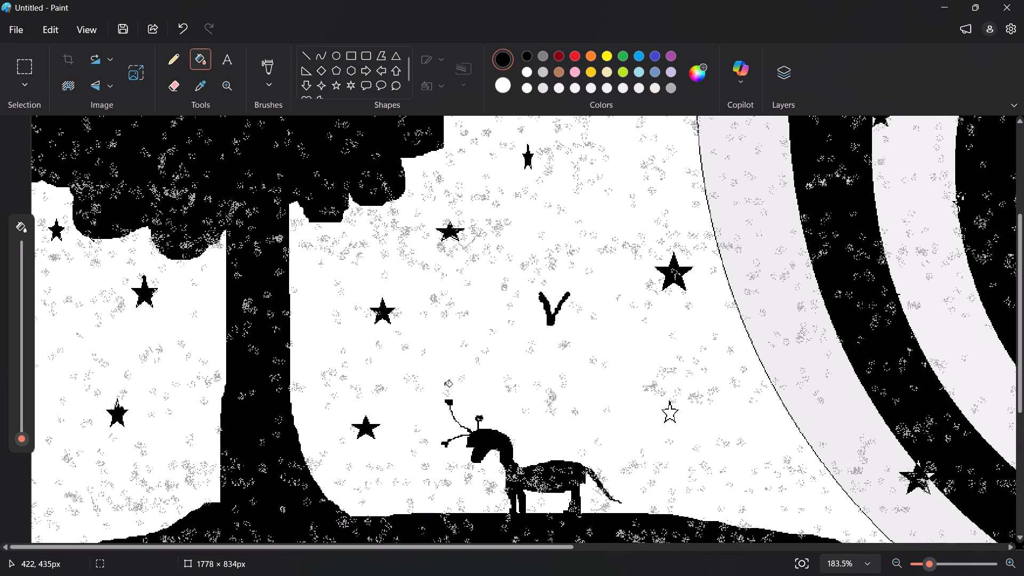
ctrl+scroll(445, 386, down, 3)
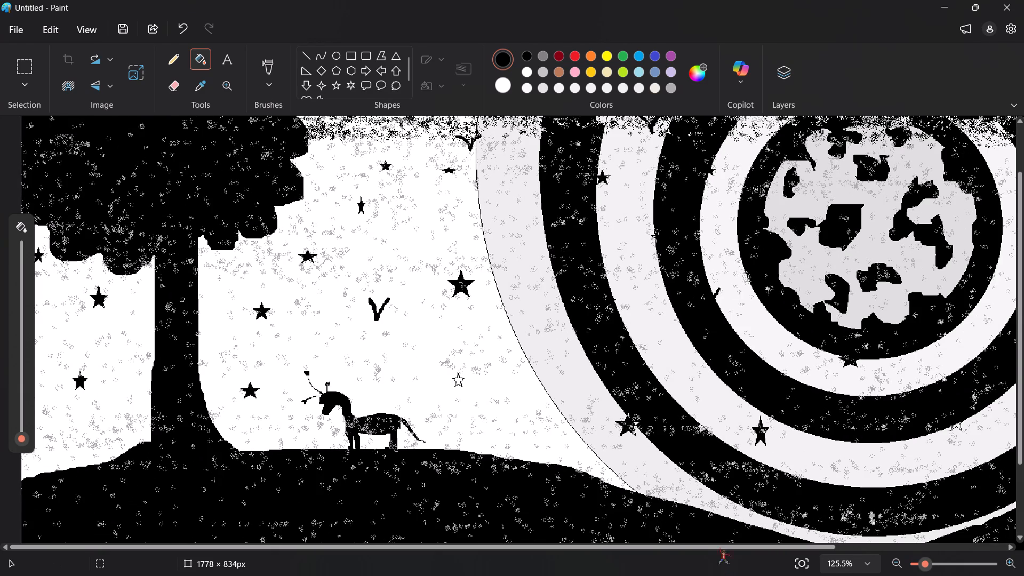
scroll(678, 501, down, 1)
ctrl+scroll(671, 375, up, 4)
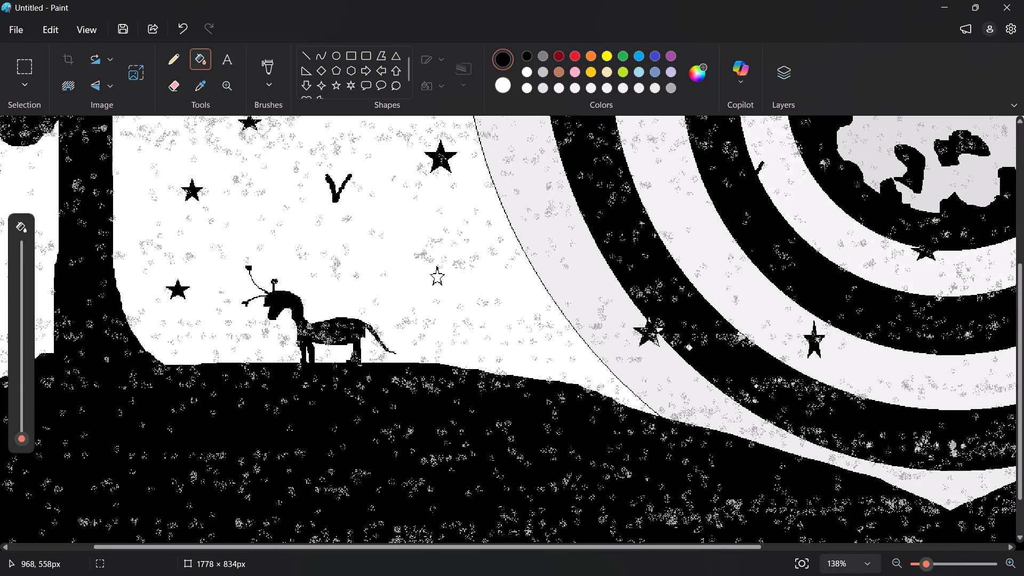
ctrl+scroll(685, 349, up, 2)
click(737, 366)
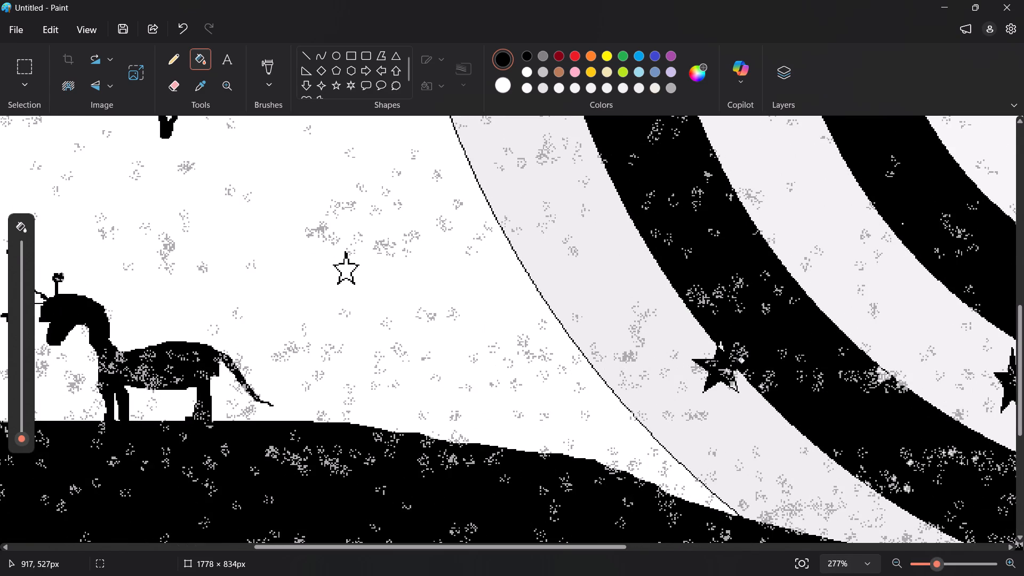
click(722, 350)
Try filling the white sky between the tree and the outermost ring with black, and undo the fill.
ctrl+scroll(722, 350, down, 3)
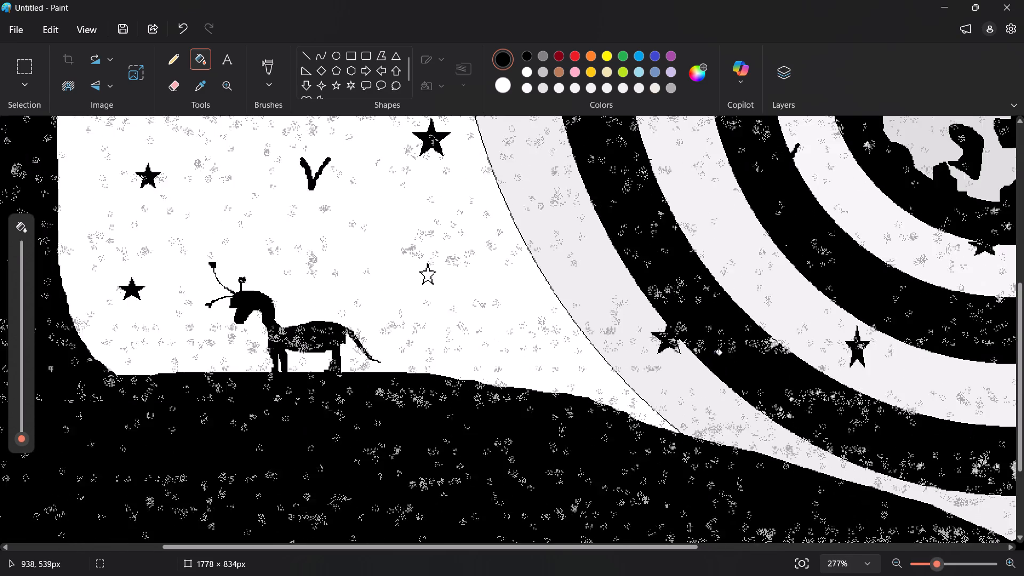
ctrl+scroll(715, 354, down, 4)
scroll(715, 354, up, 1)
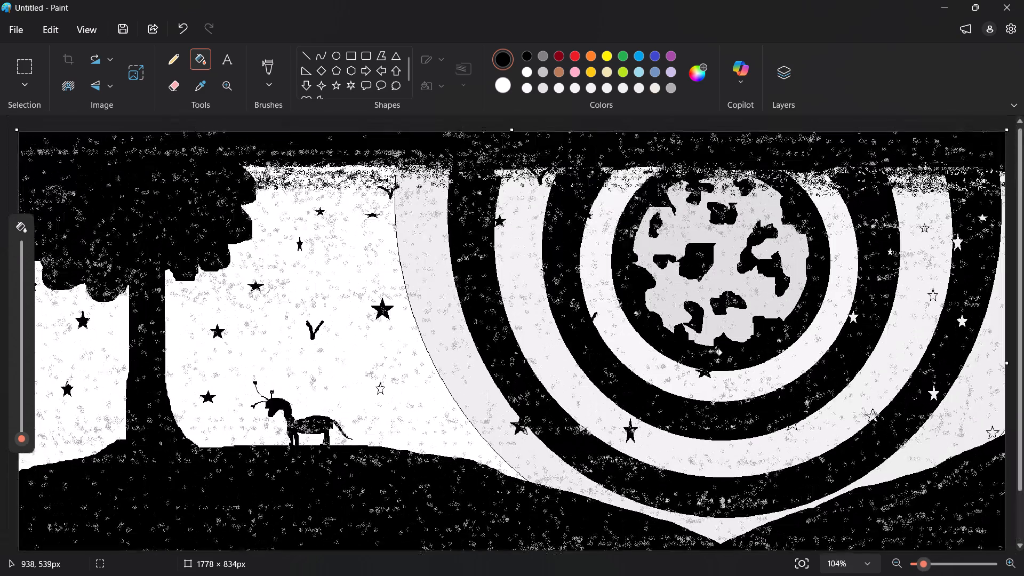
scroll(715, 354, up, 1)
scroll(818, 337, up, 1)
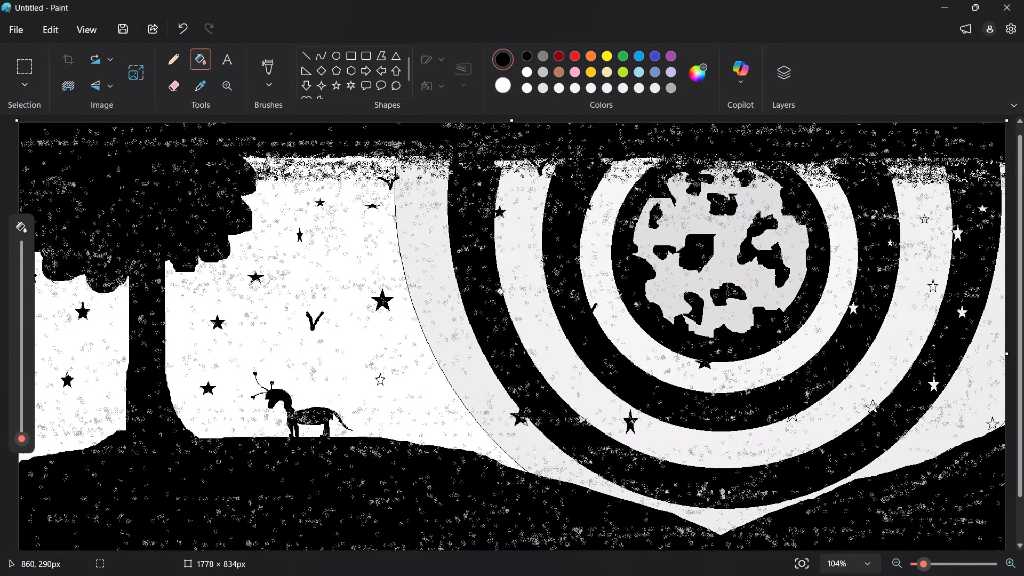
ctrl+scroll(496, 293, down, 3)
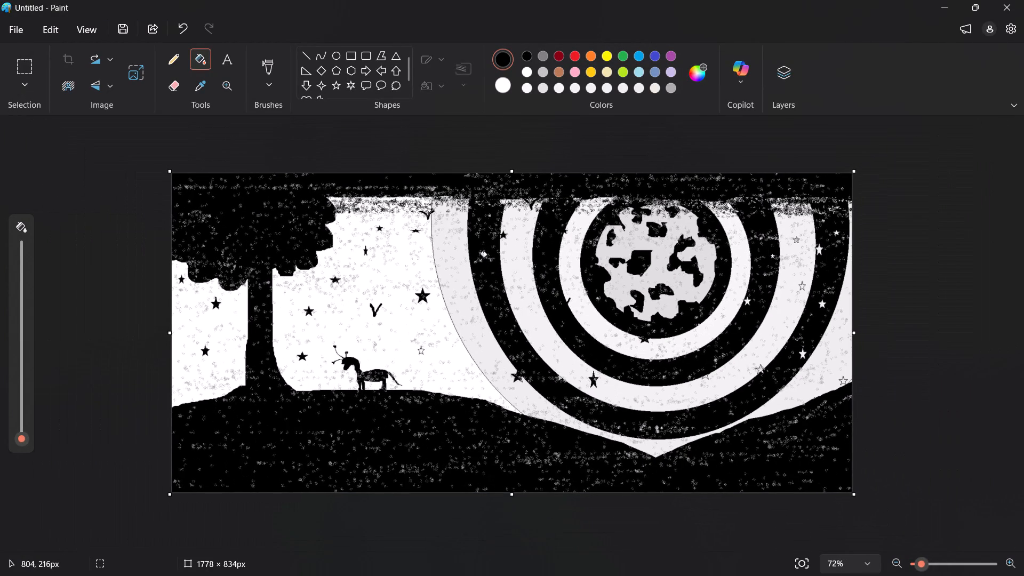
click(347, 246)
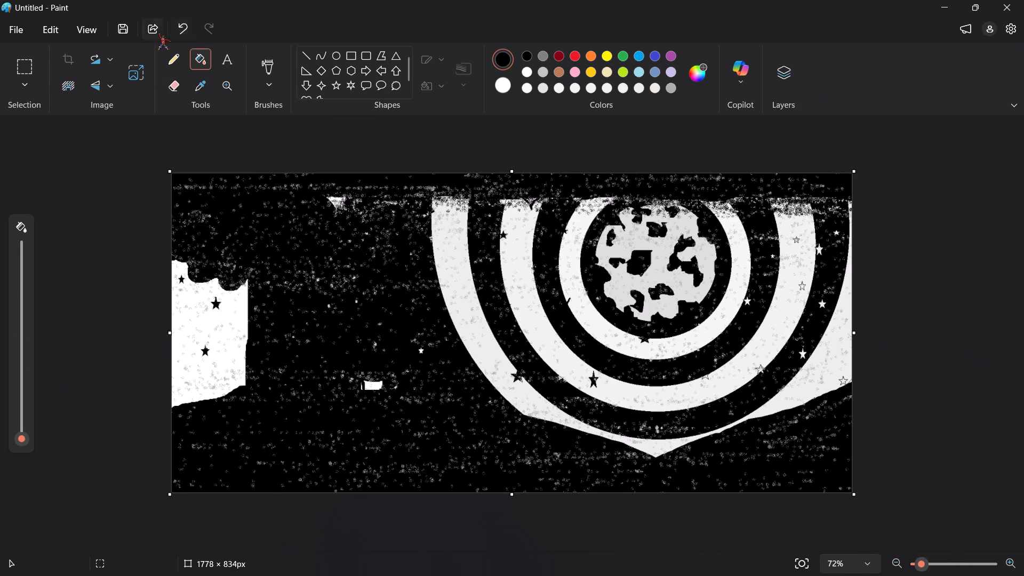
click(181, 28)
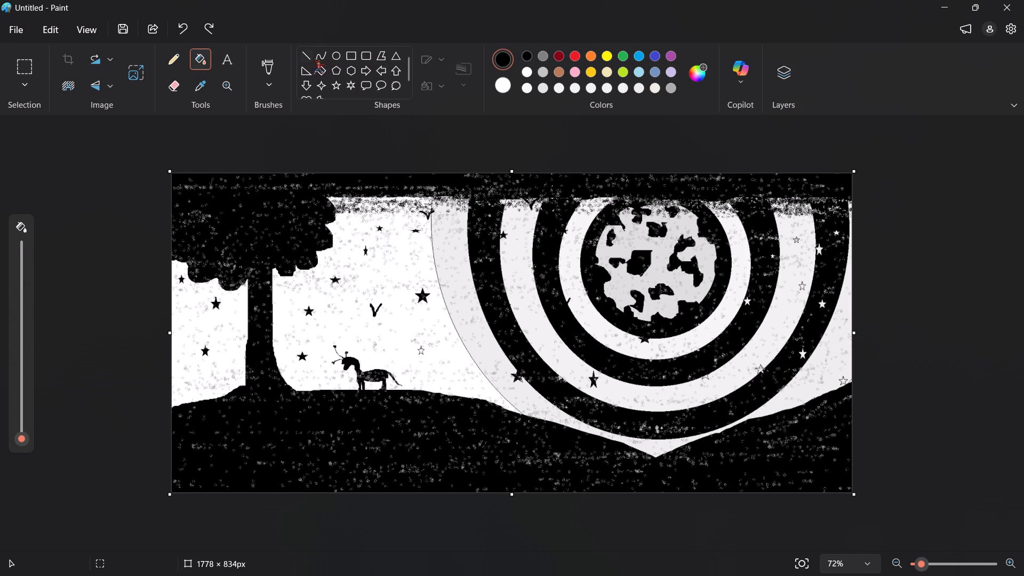
Draw two outlined ovals side by side on the hill behind the animal, about 29 × 32 px and 27 × 35 px.
click(334, 55)
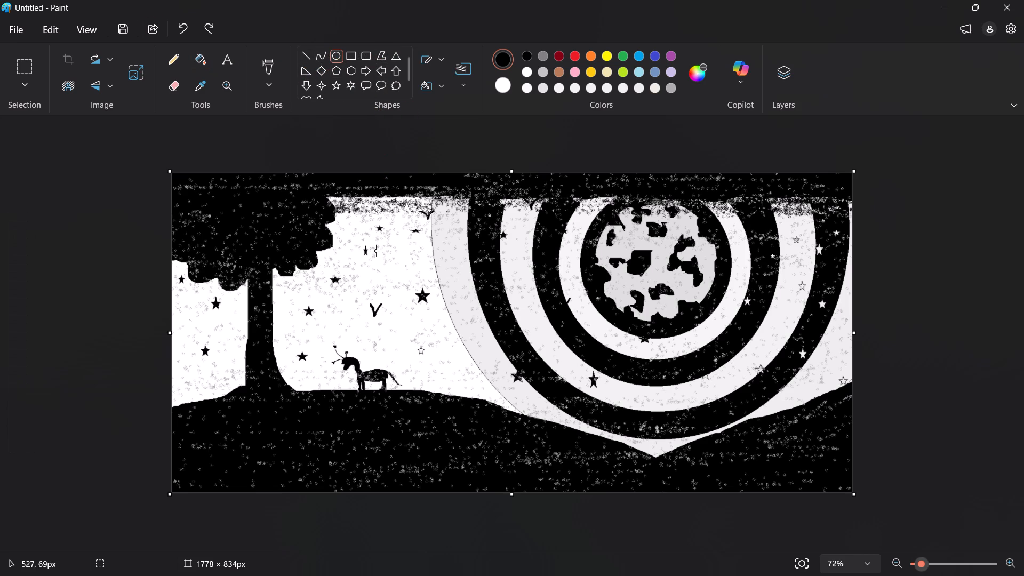
drag(421, 379, 426, 386)
drag(426, 386, 433, 391)
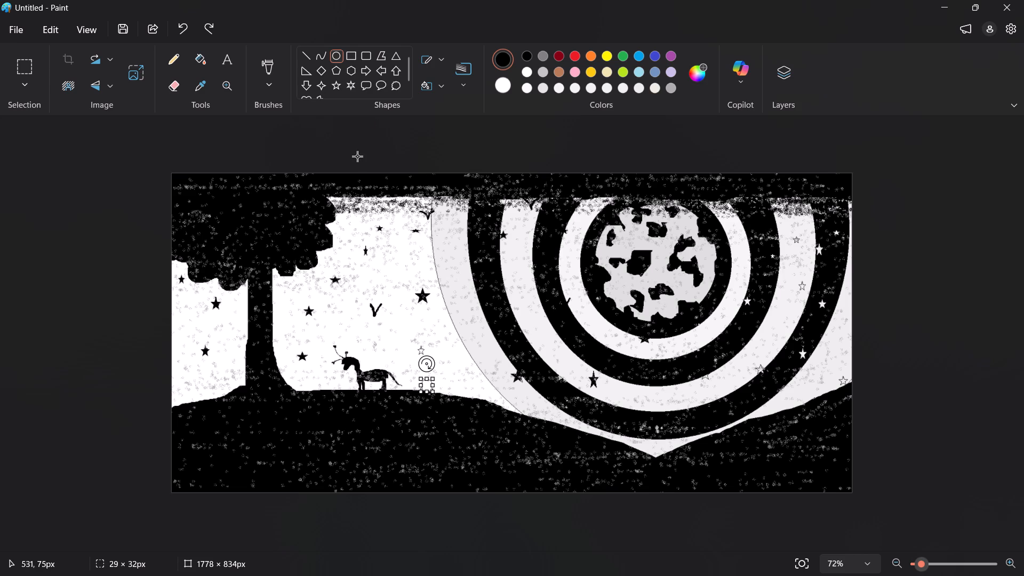
click(339, 55)
click(339, 55)
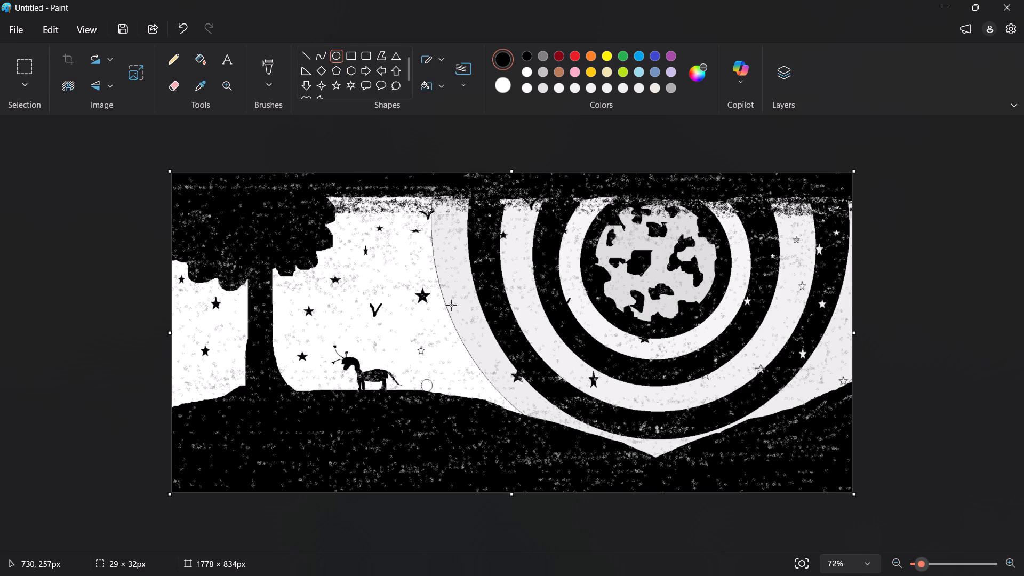
drag(434, 380, 443, 394)
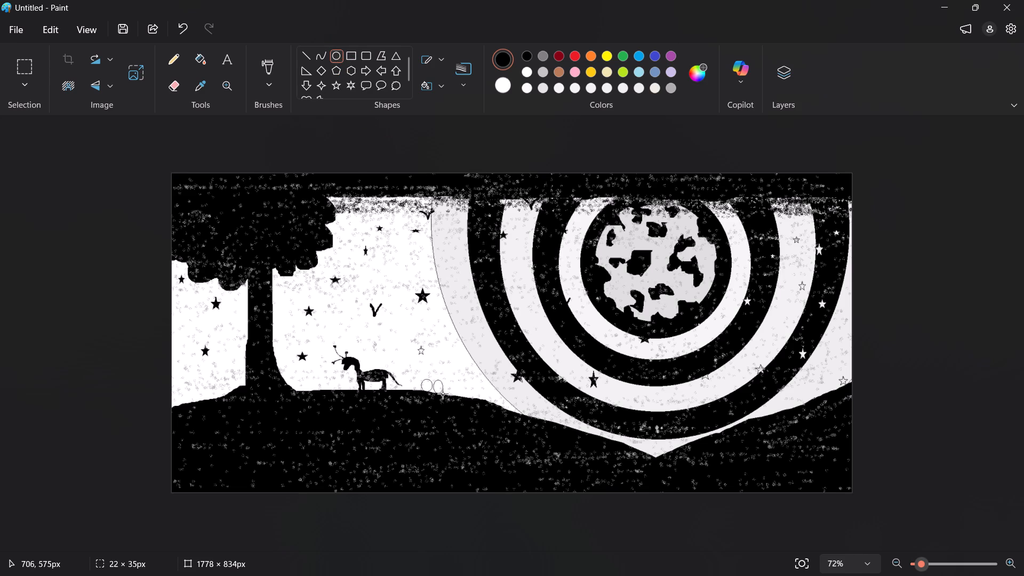
drag(443, 394, 444, 394)
click(441, 391)
Draw a third outlined oval, about 32 × 38 px, resting on top of the two ovals behind the animal.
ctrl+scroll(452, 359, up, 8)
scroll(394, 410, down, 3)
scroll(634, 189, up, 1)
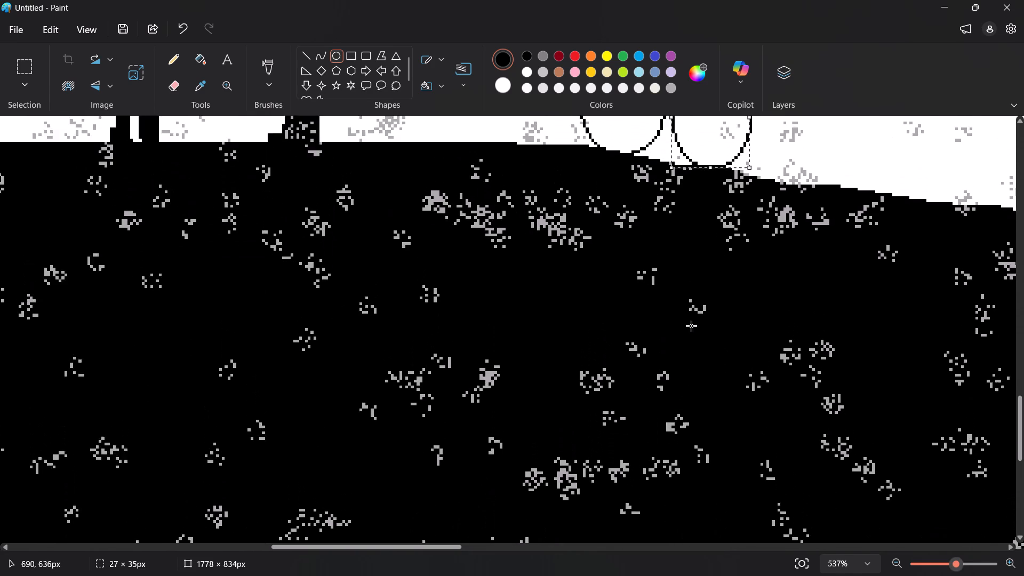
scroll(691, 326, up, 2)
scroll(699, 245, up, 1)
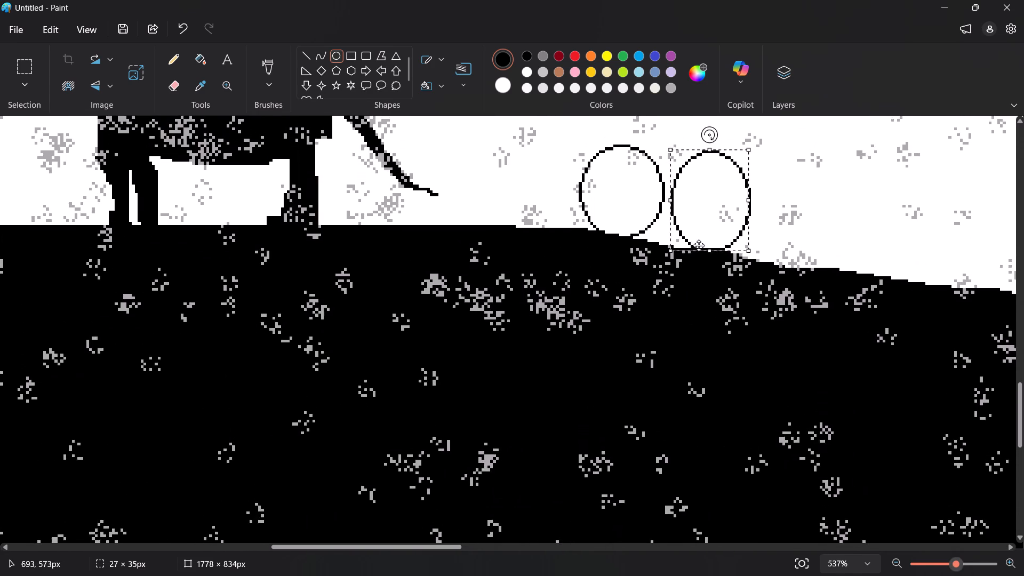
scroll(699, 245, up, 1)
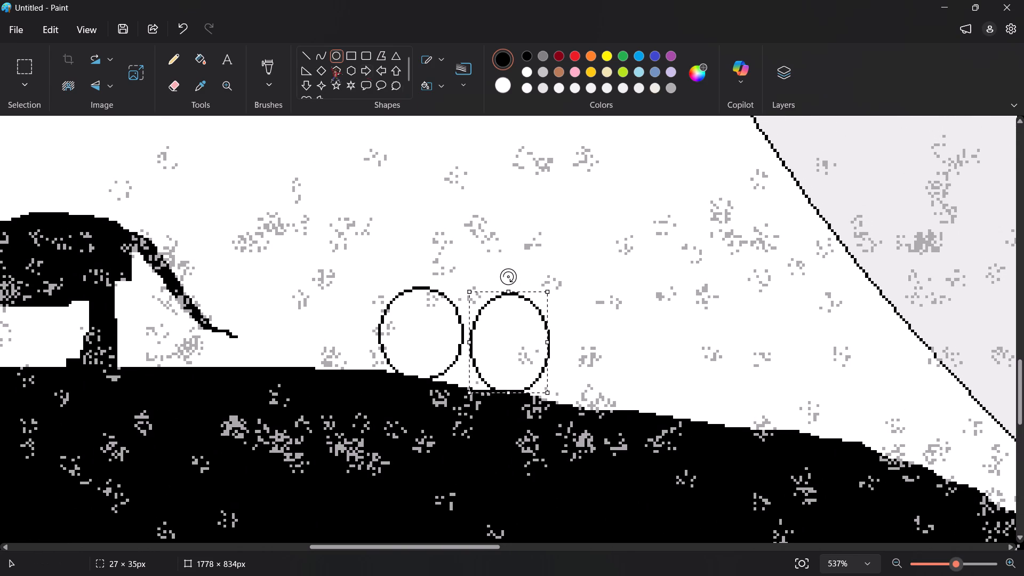
drag(422, 196, 433, 213)
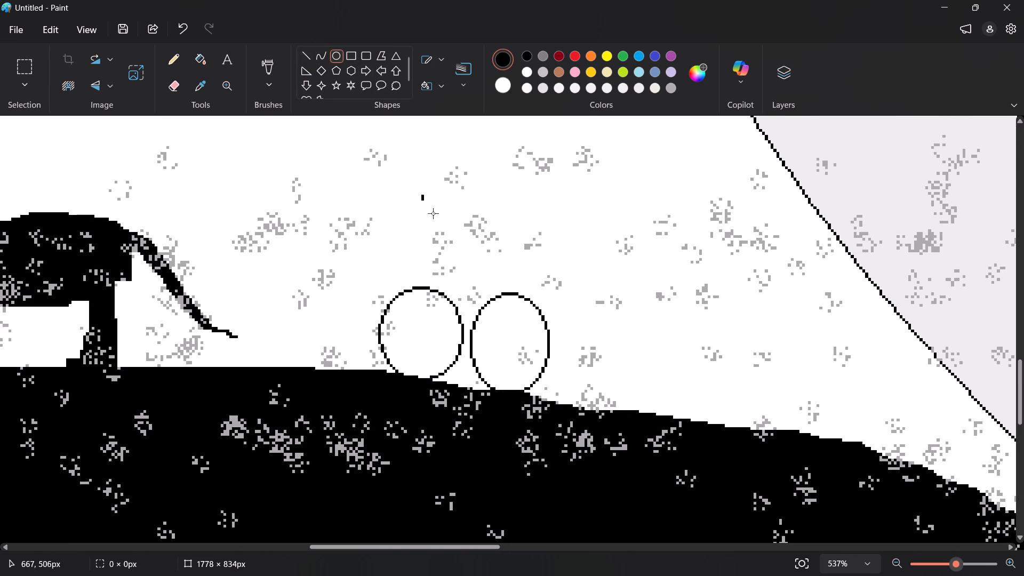
drag(433, 213, 511, 303)
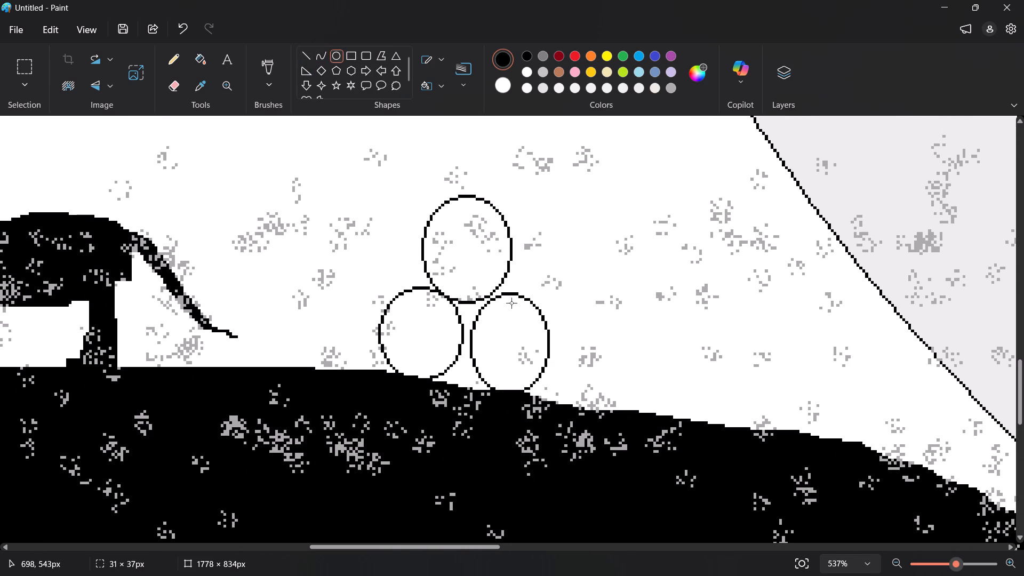
drag(511, 303, 515, 305)
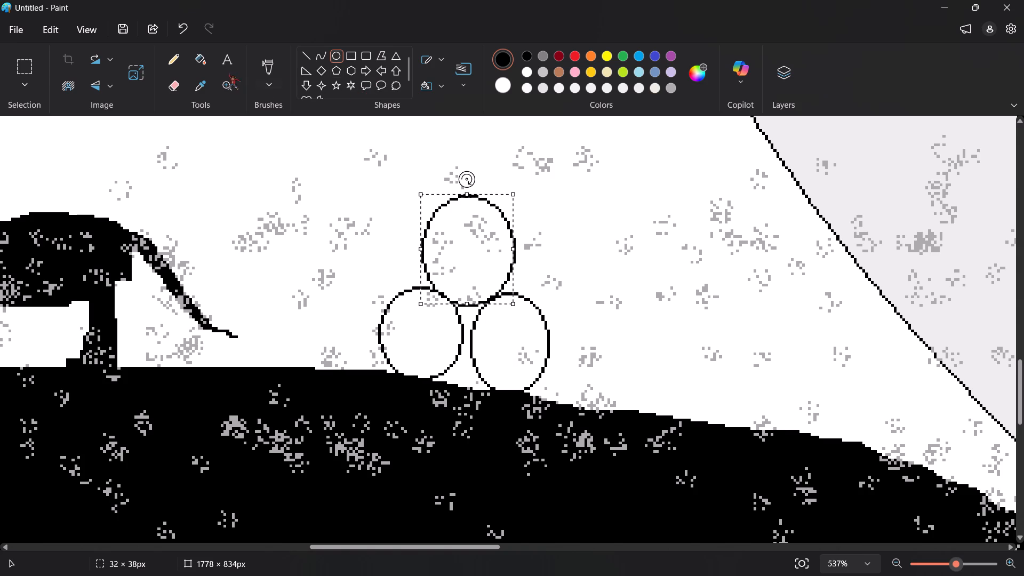
Fill the three stacked ovals on the hill behind the animal with black.
click(203, 65)
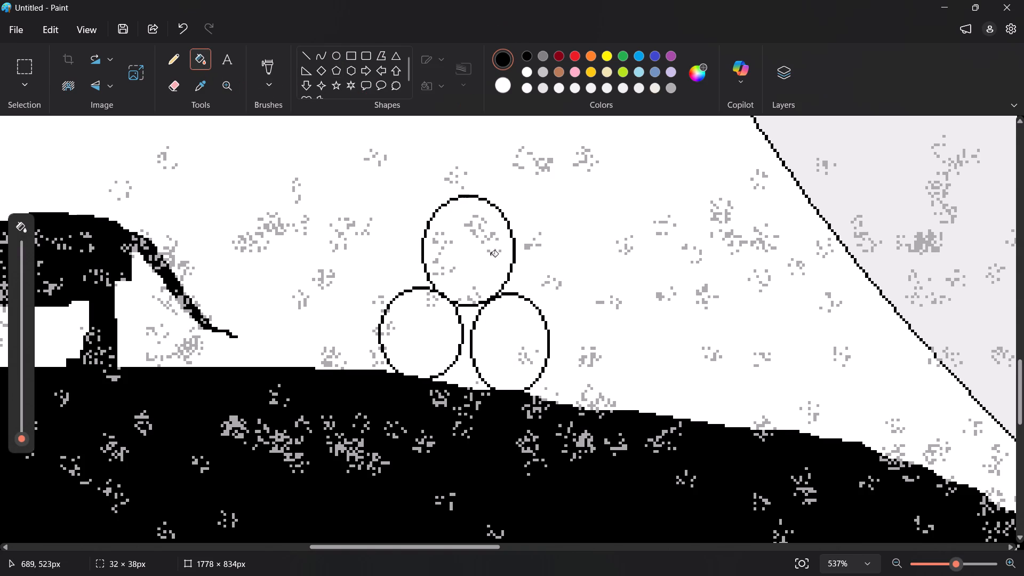
click(496, 259)
click(511, 349)
click(436, 349)
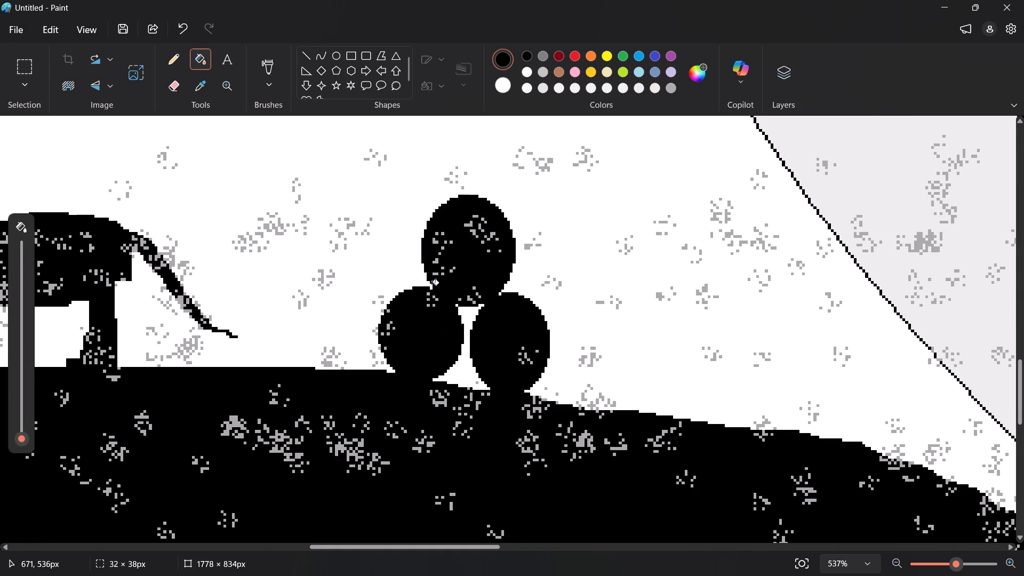
Examine the whole scene around the filled ovals, from the tree and animal across to the rings, moon and hills.
ctrl+scroll(435, 240, down, 7)
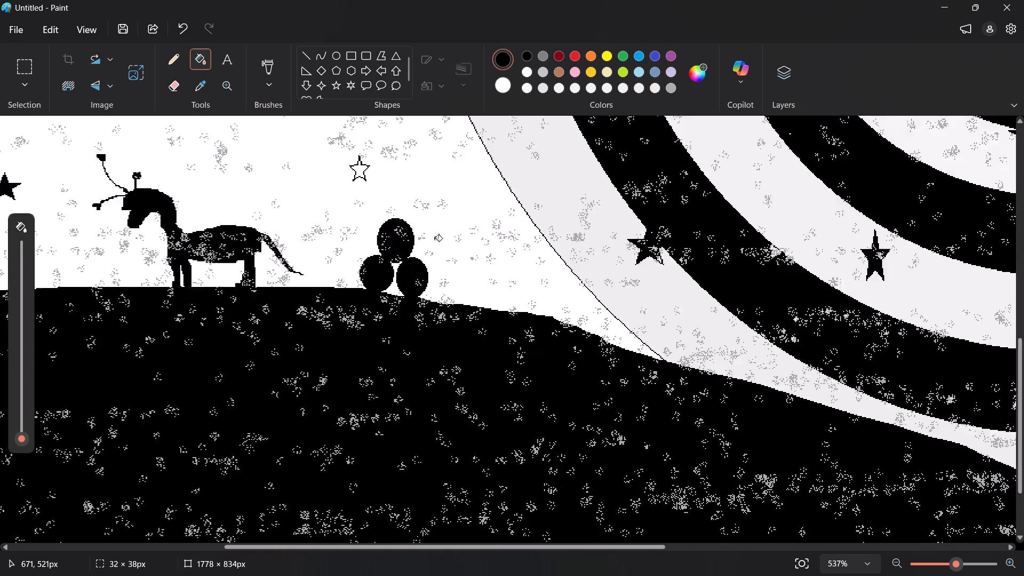
scroll(429, 249, up, 1)
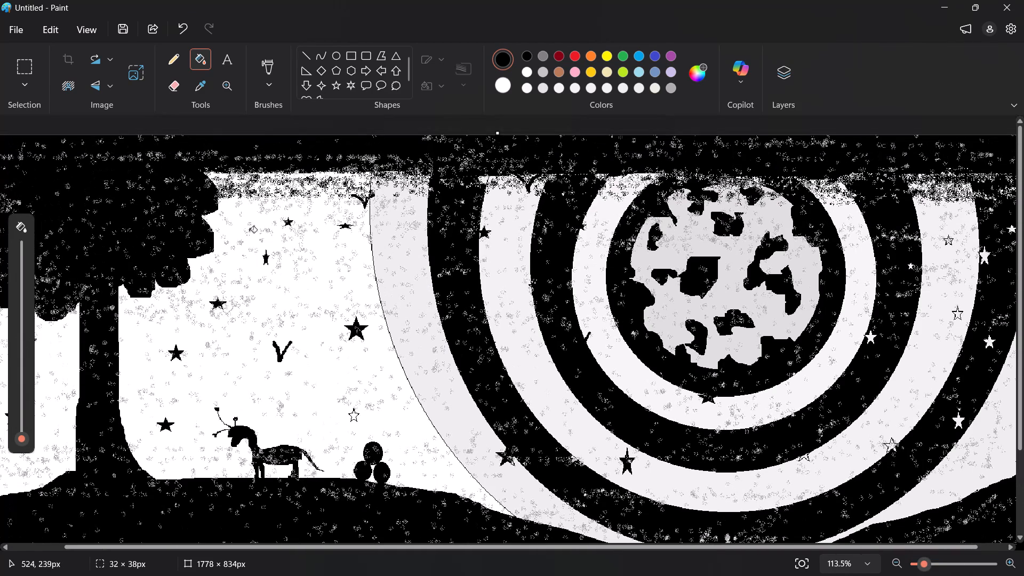
scroll(125, 9, up, 1)
click(166, 58)
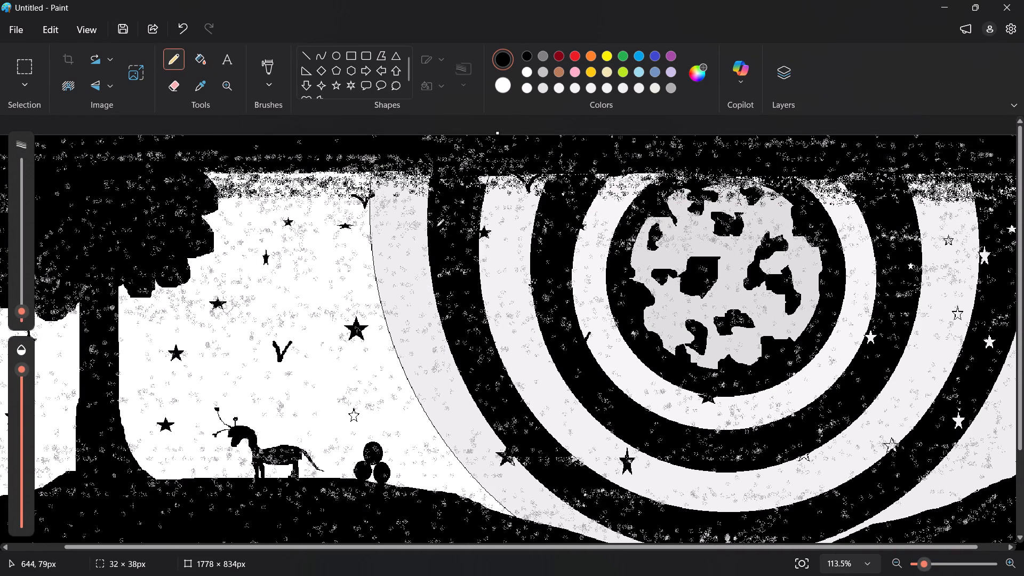
scroll(458, 412, up, 1)
scroll(514, 575, up, 1)
scroll(412, 386, up, 1)
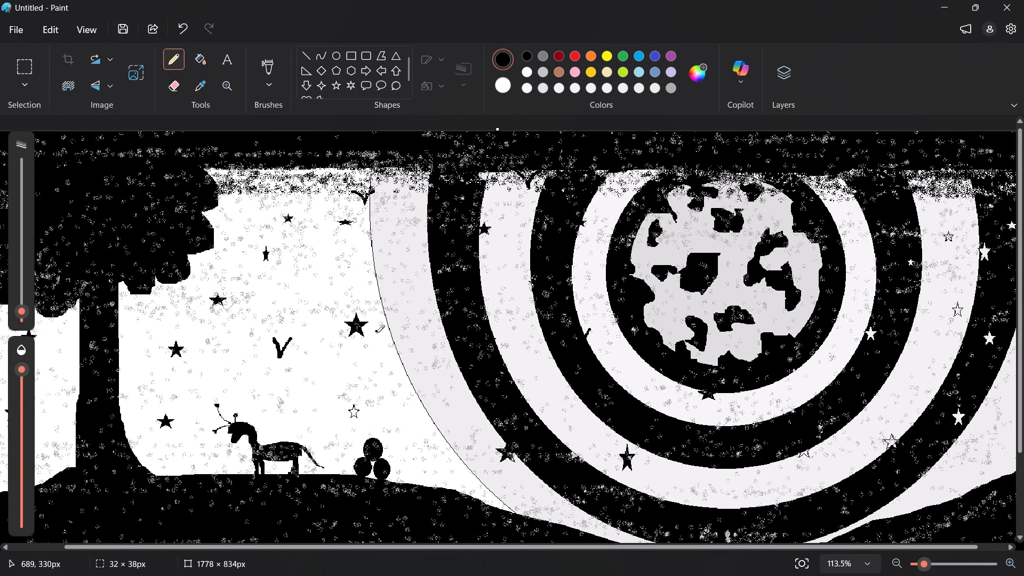
scroll(377, 333, up, 1)
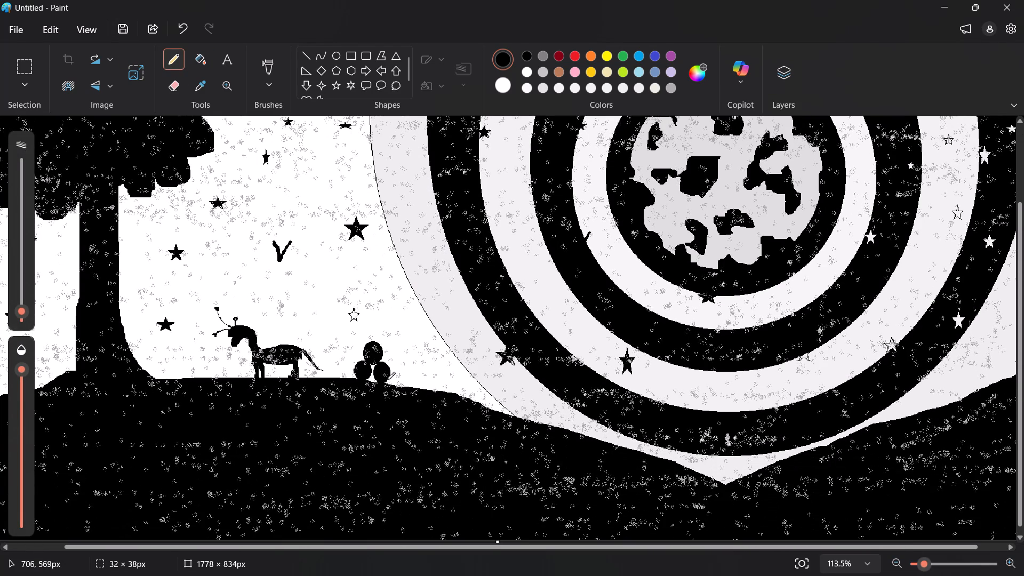
scroll(554, 430, up, 1)
scroll(548, 410, left, 1)
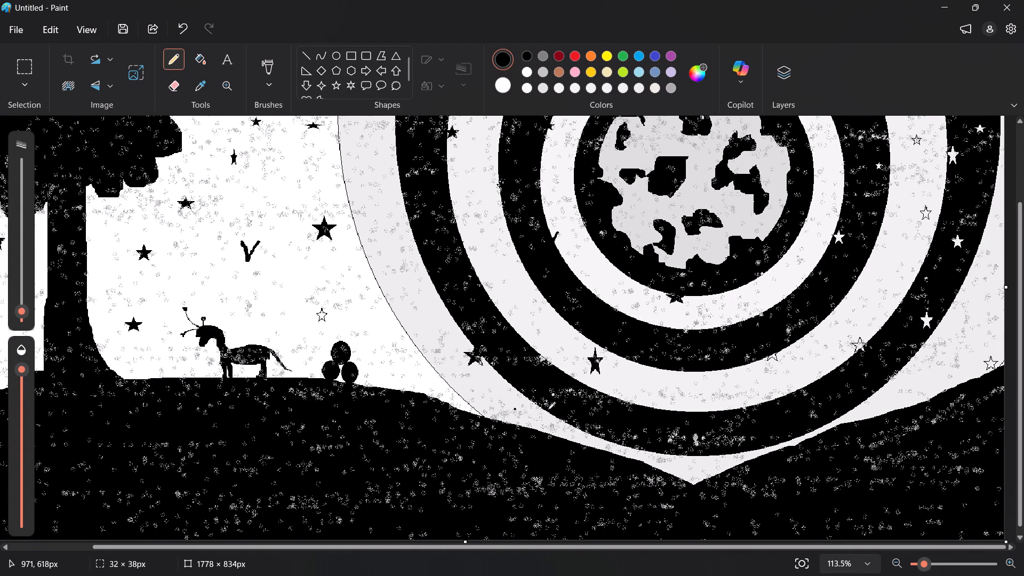
scroll(548, 410, left, 1)
scroll(548, 410, right, 1)
scroll(585, 294, right, 2)
scroll(285, 240, right, 4)
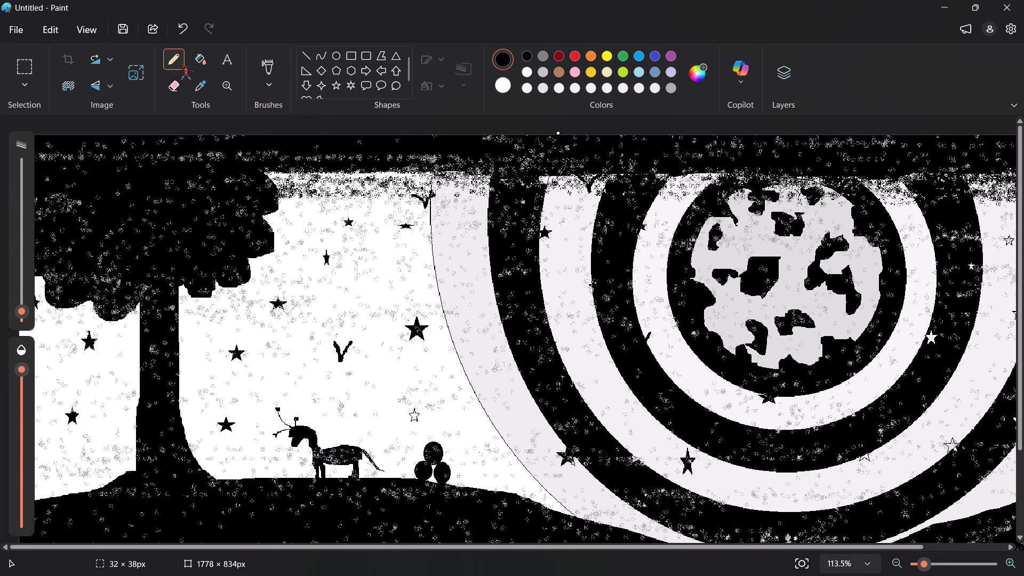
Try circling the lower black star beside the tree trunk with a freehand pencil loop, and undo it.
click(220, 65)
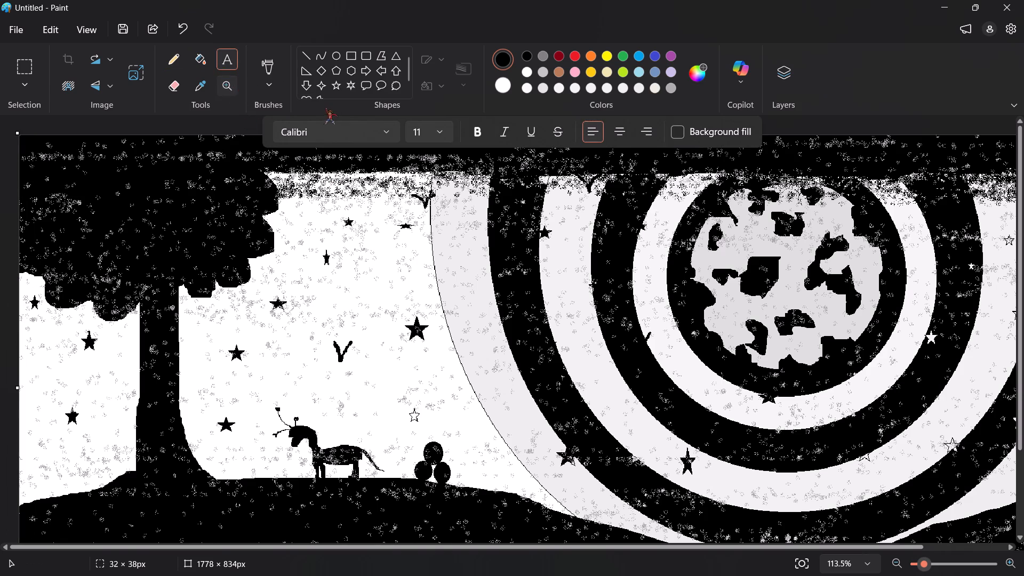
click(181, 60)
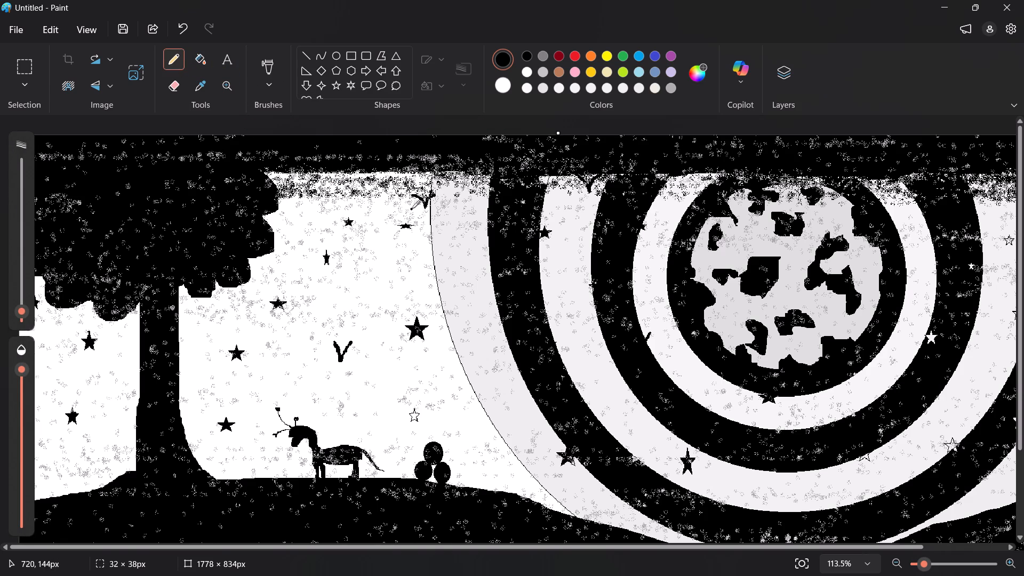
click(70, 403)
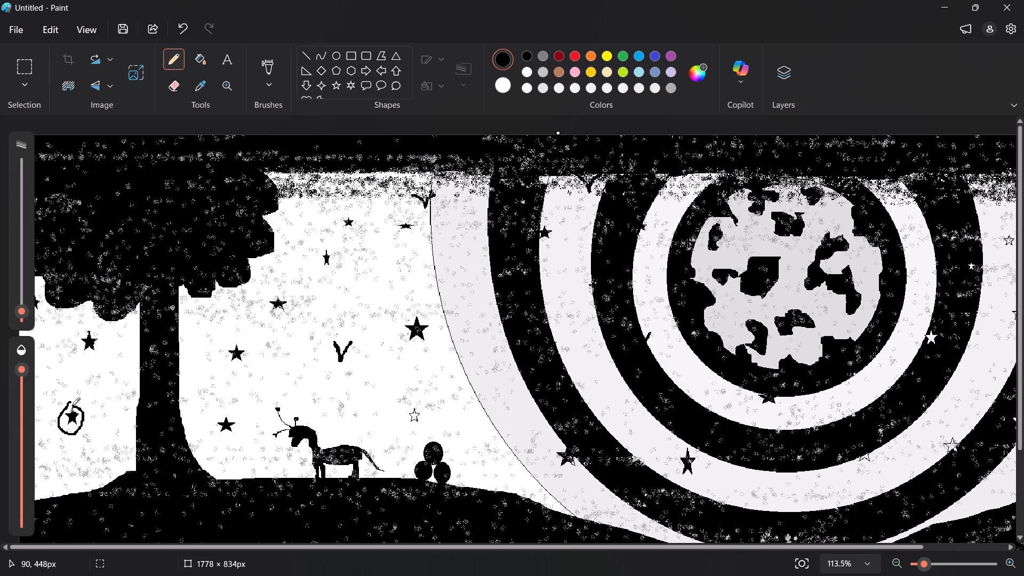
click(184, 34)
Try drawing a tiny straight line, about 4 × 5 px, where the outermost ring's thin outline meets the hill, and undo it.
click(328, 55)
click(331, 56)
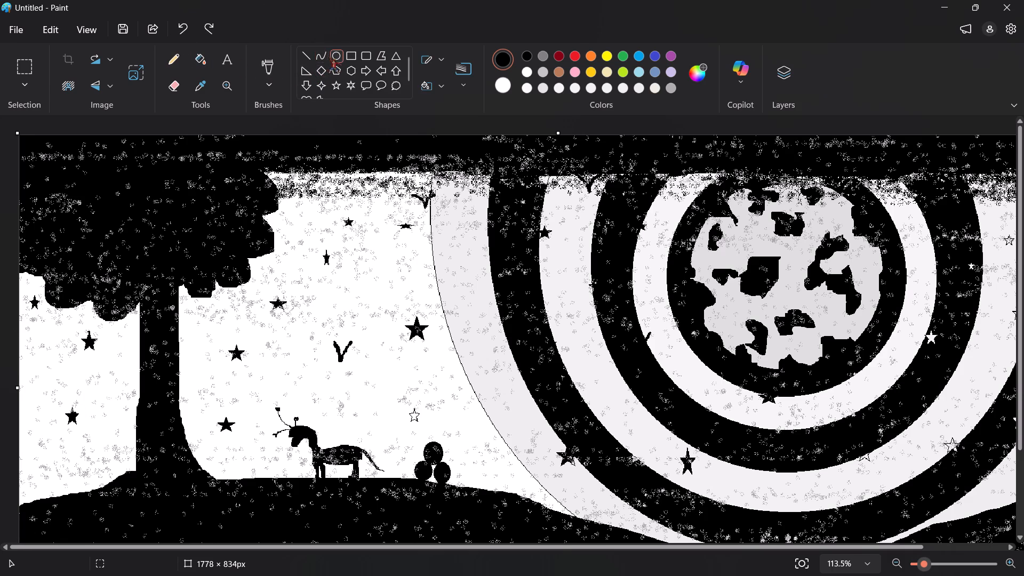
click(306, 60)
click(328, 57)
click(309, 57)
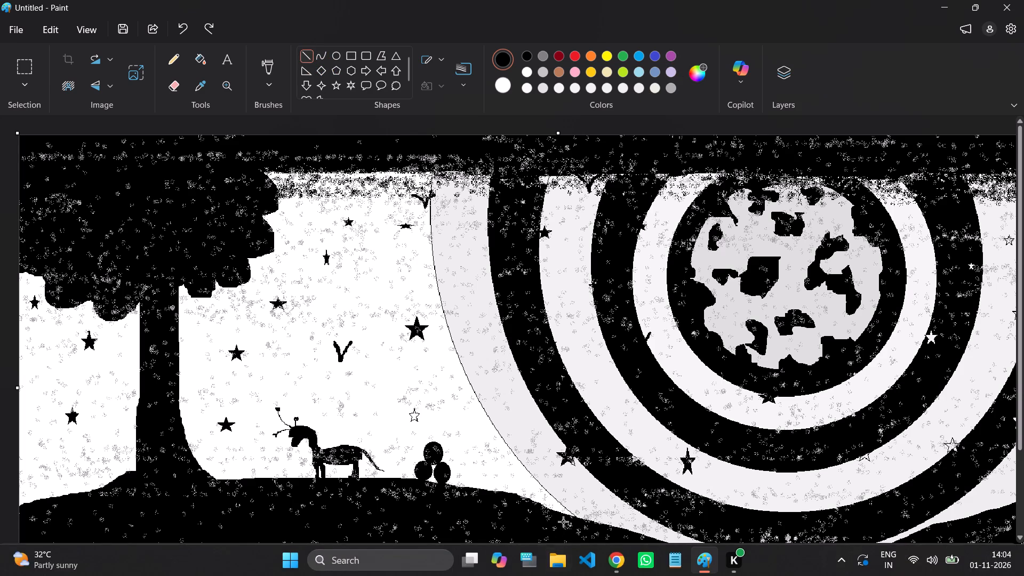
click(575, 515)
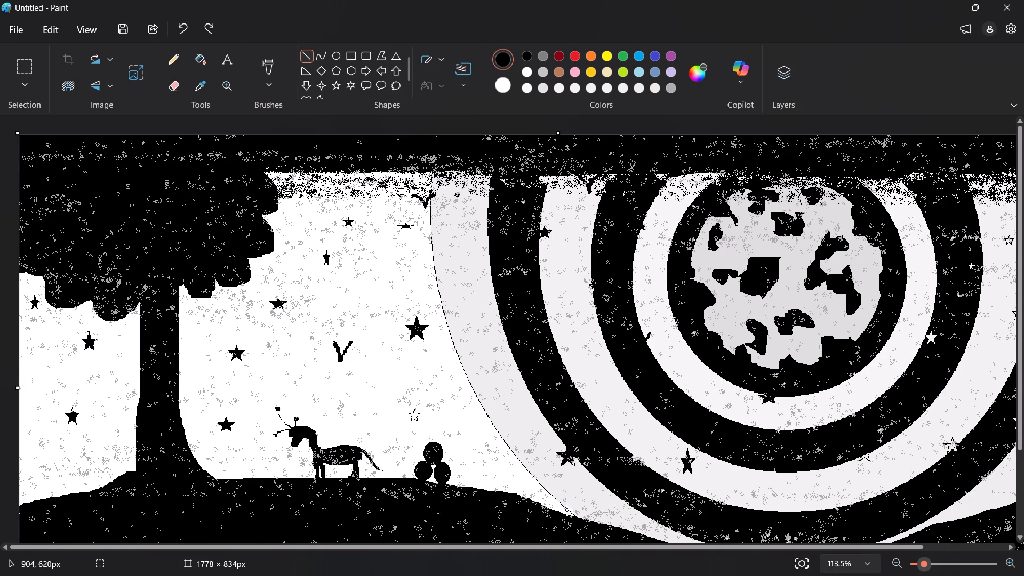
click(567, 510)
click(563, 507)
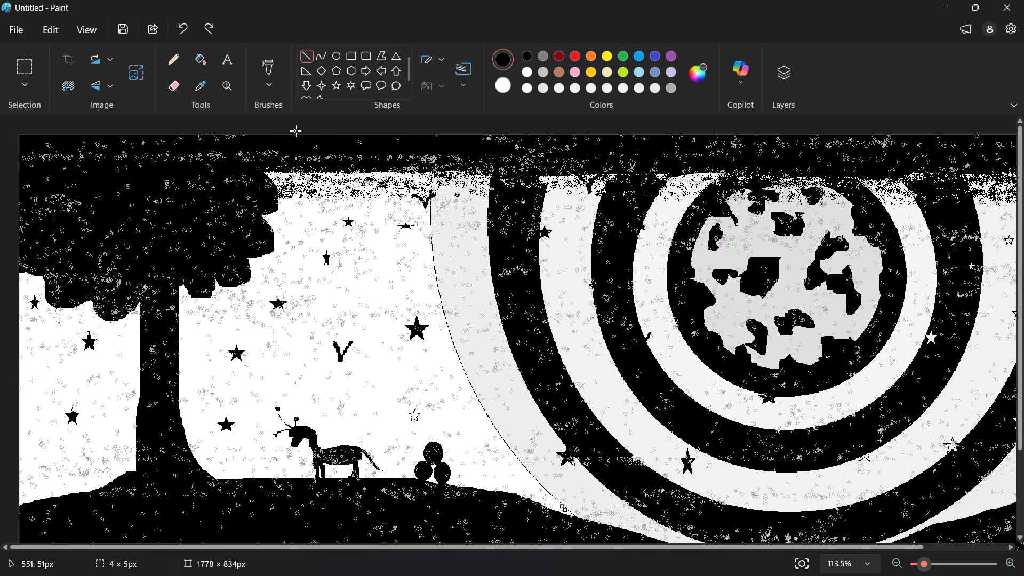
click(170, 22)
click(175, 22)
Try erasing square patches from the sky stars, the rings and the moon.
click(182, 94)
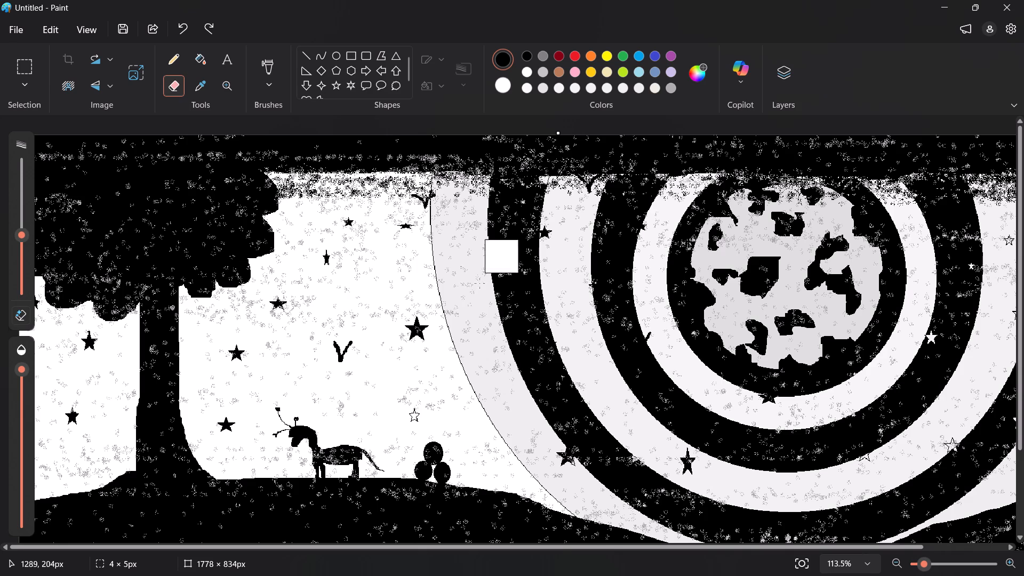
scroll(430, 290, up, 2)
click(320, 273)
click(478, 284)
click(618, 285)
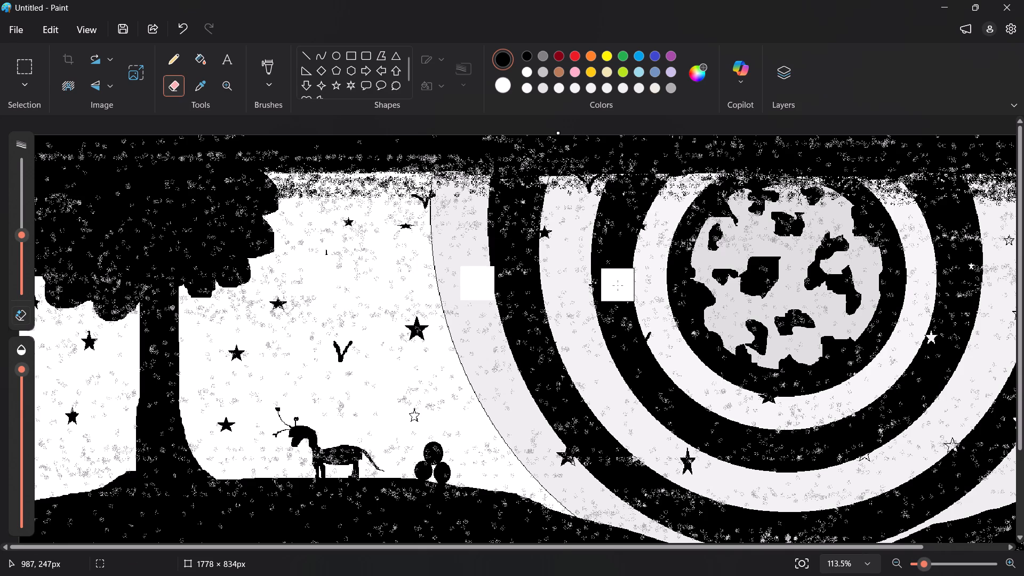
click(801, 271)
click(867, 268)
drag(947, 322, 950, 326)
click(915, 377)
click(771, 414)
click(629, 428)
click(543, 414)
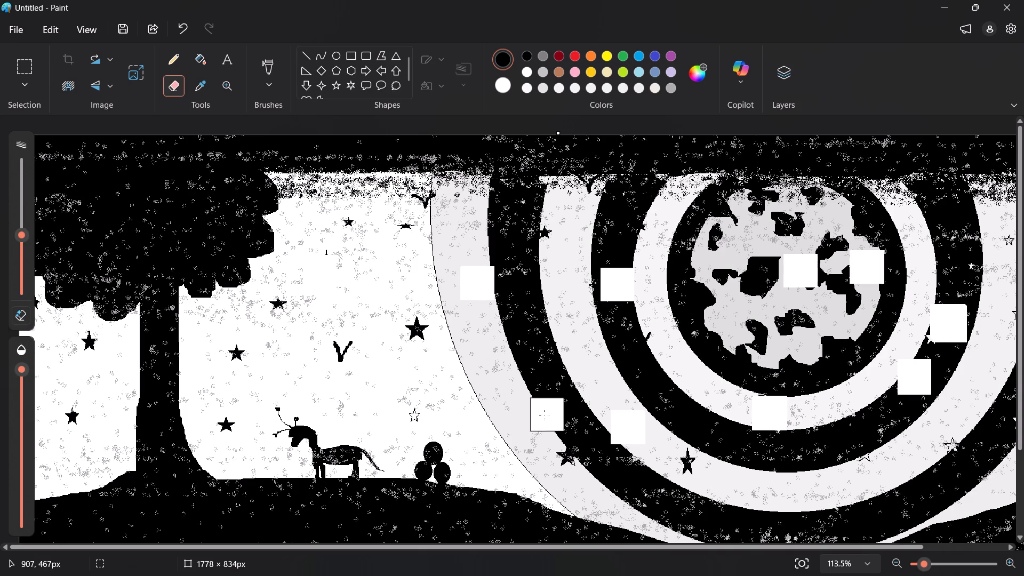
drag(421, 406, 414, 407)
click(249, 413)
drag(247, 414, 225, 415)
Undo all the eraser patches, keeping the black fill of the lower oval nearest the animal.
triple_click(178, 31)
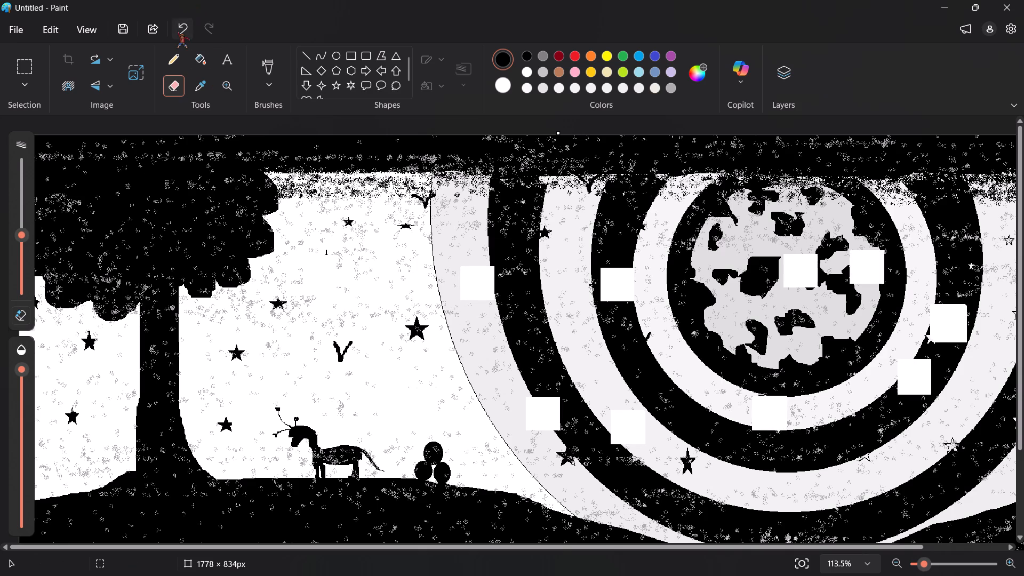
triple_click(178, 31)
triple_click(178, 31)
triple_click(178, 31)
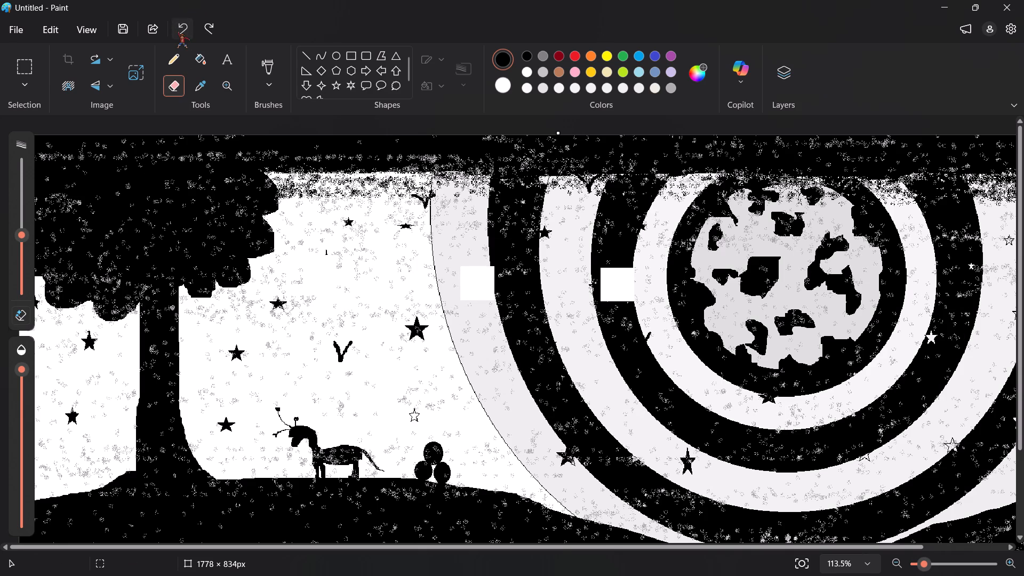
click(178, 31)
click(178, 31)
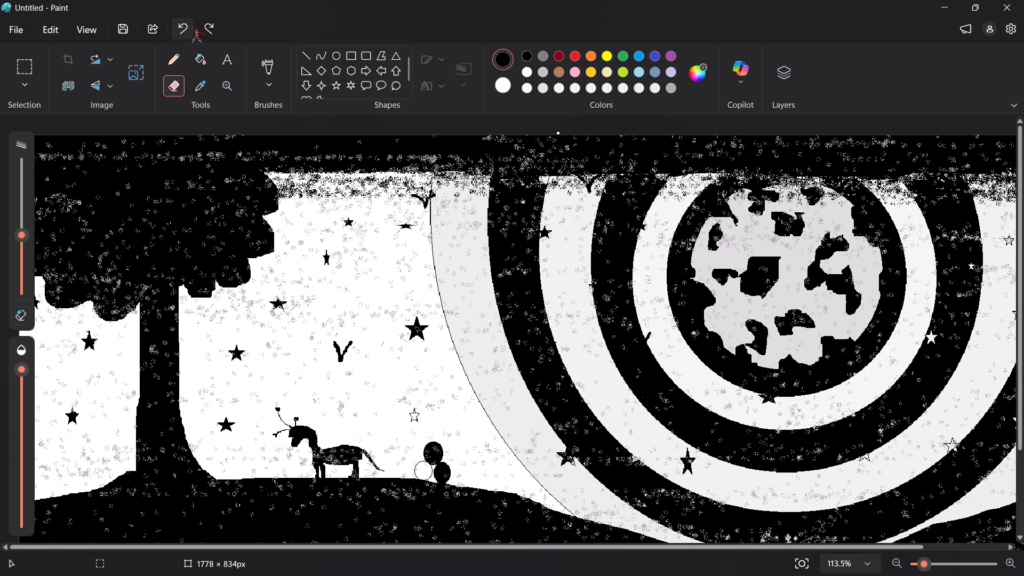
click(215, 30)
Draw two outlined lightning bolts across the rings, about 203 × 180 px left of the moon and 179 × 176 px at its lower right.
scroll(128, 86, up, 1)
scroll(182, 76, up, 1)
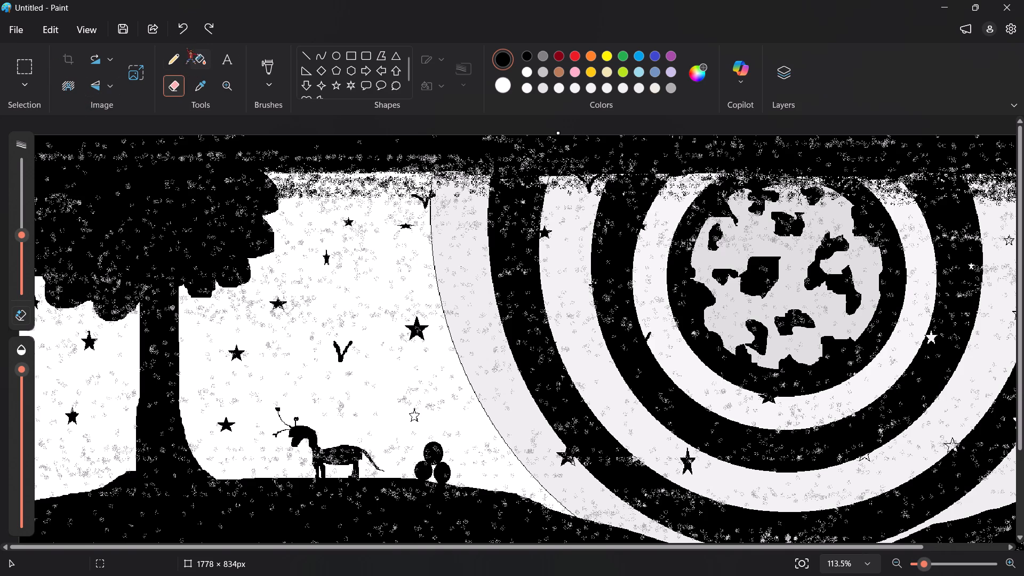
click(179, 57)
ctrl+scroll(309, 163, down, 2)
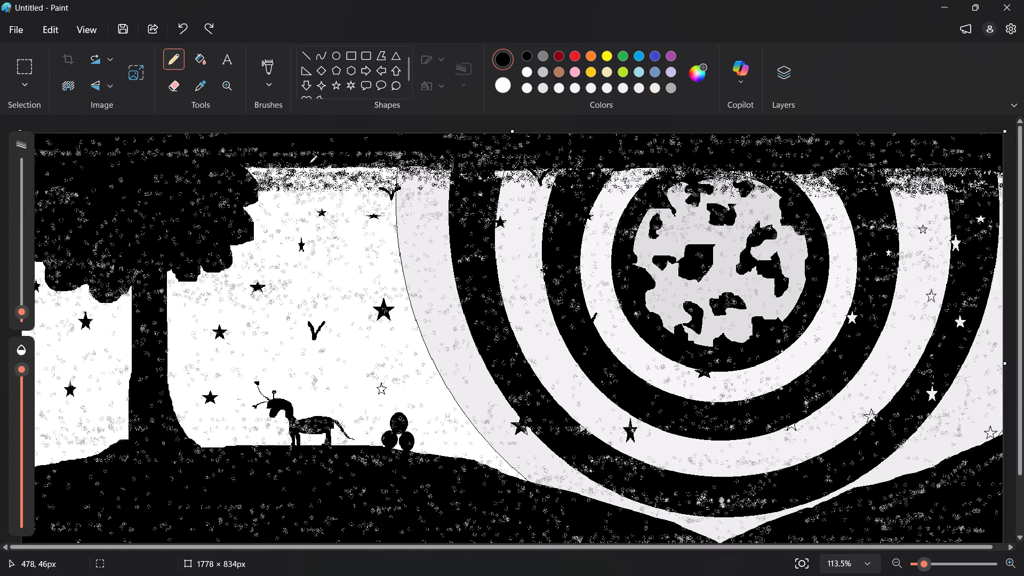
ctrl+scroll(309, 163, down, 1)
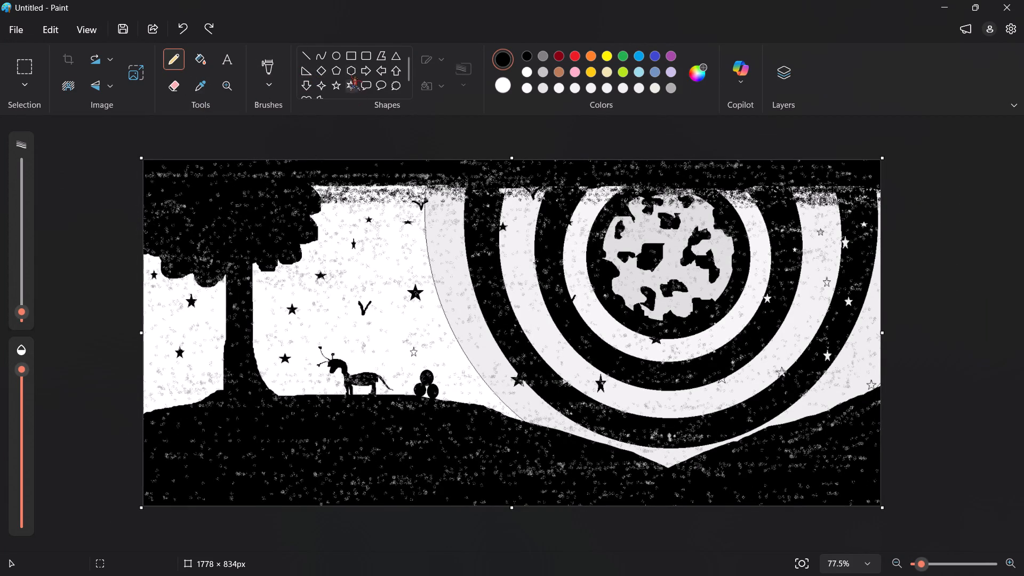
scroll(351, 74, down, 2)
click(321, 89)
scroll(322, 127, up, 1)
scroll(350, 219, up, 1)
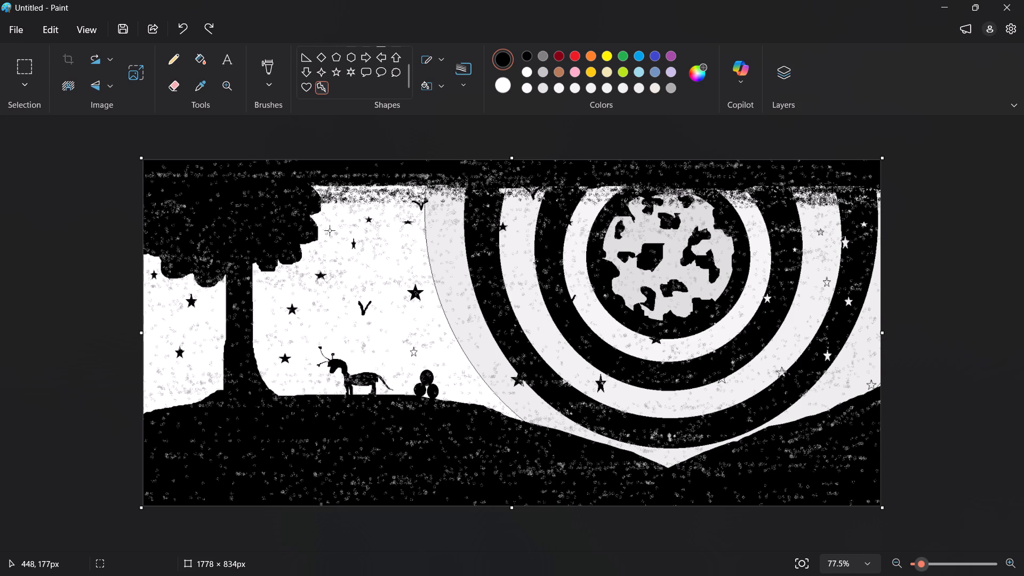
drag(443, 227, 443, 228)
drag(443, 228, 525, 297)
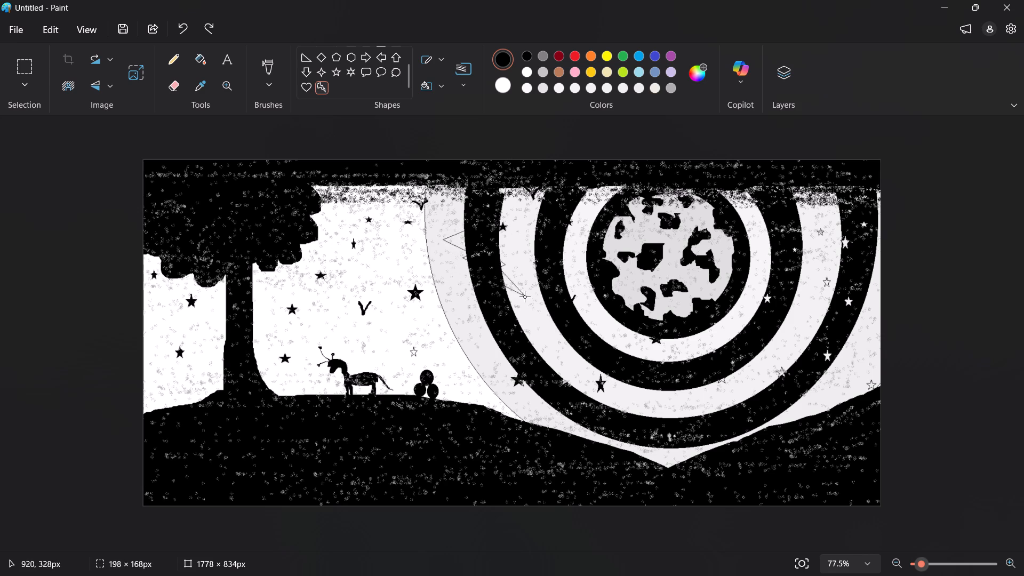
drag(525, 297, 527, 301)
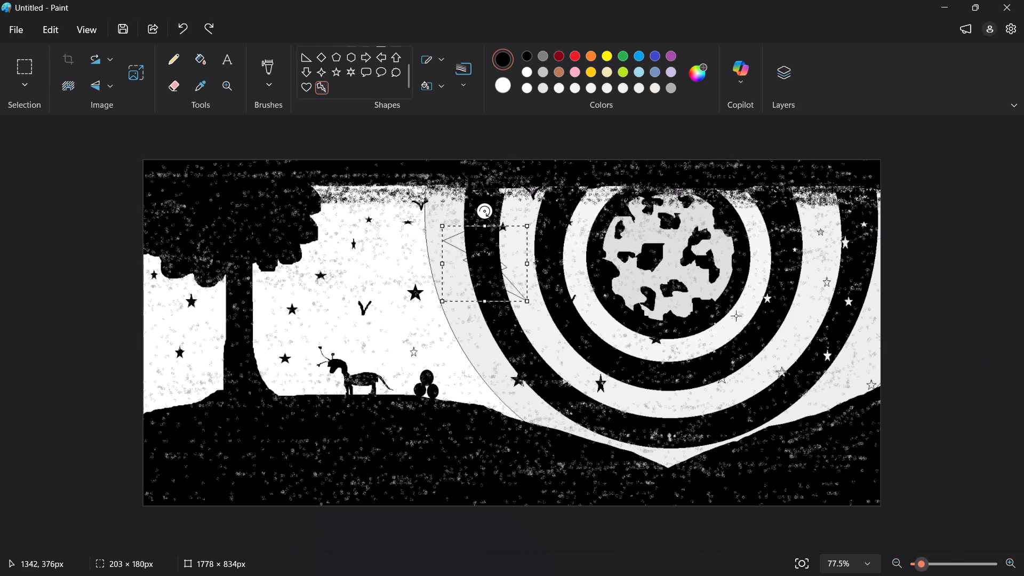
drag(801, 298, 875, 371)
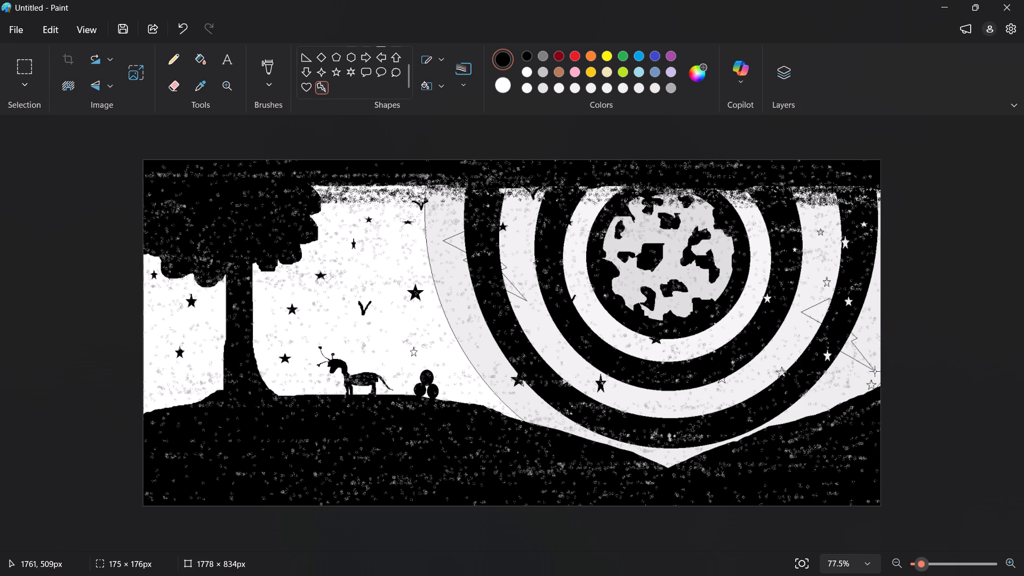
drag(875, 371, 875, 371)
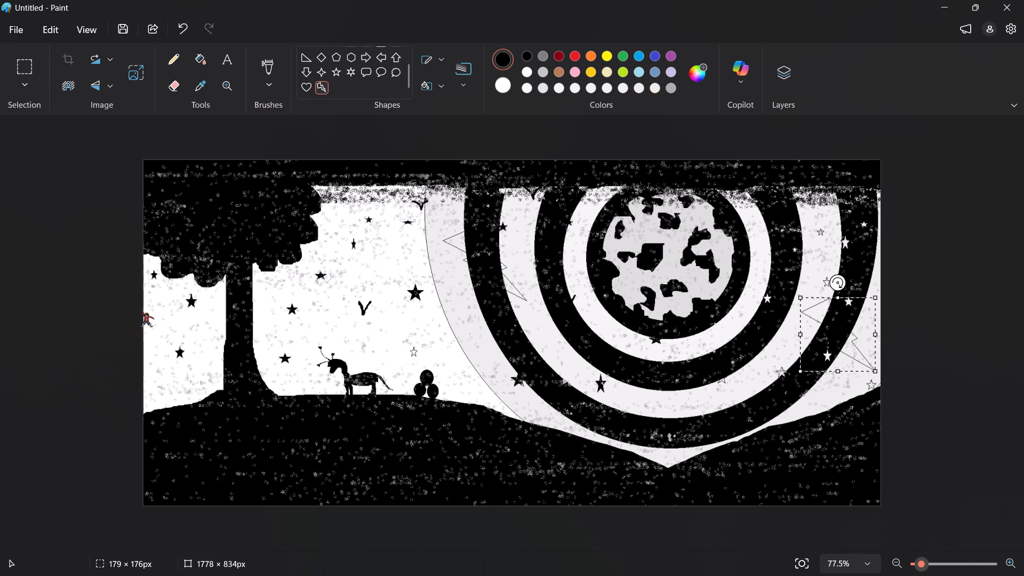
Draw a white-outlined lightning bolt about 133 × 115 px between the canvas edge and the tree trunk.
drag(163, 313, 218, 360)
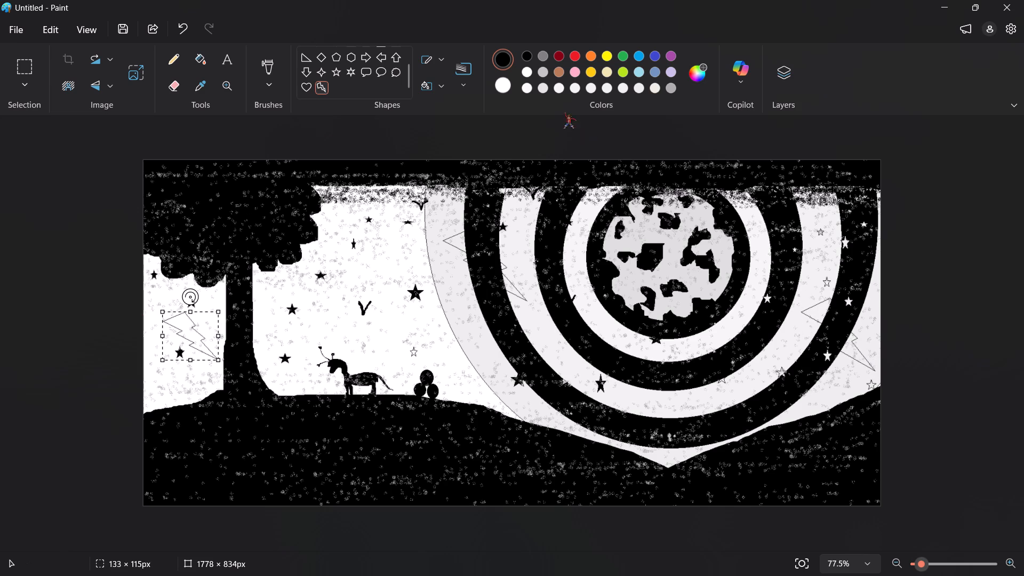
click(511, 81)
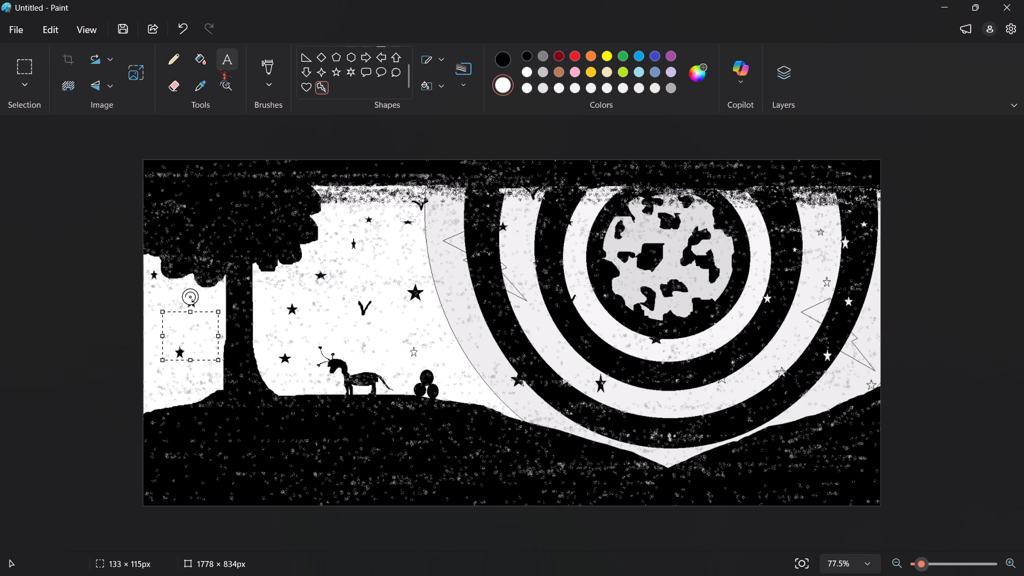
Fill the sky beside the tree trunk and the tip of the bolt crossing the outer ring with white.
click(193, 62)
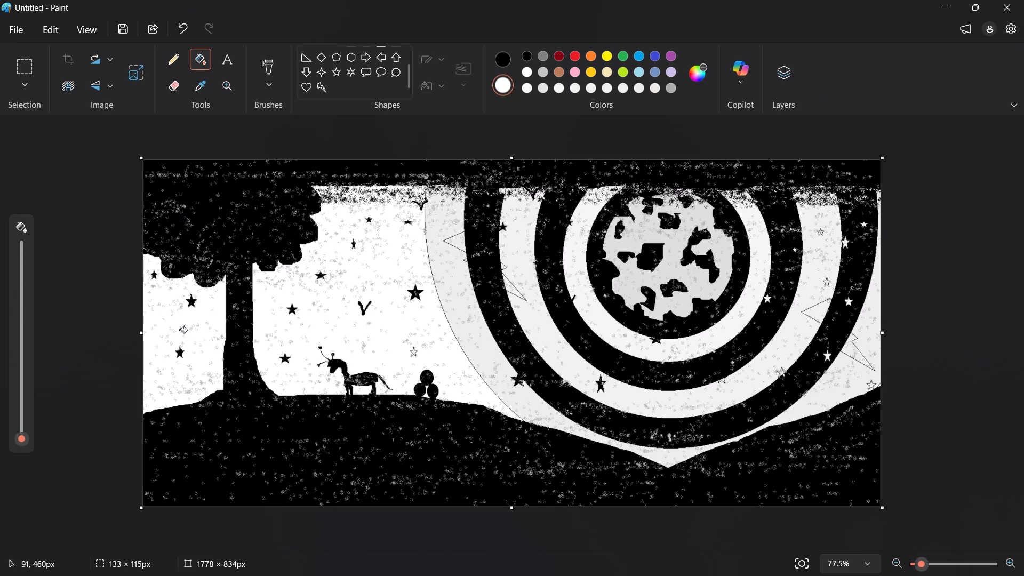
click(180, 330)
click(456, 244)
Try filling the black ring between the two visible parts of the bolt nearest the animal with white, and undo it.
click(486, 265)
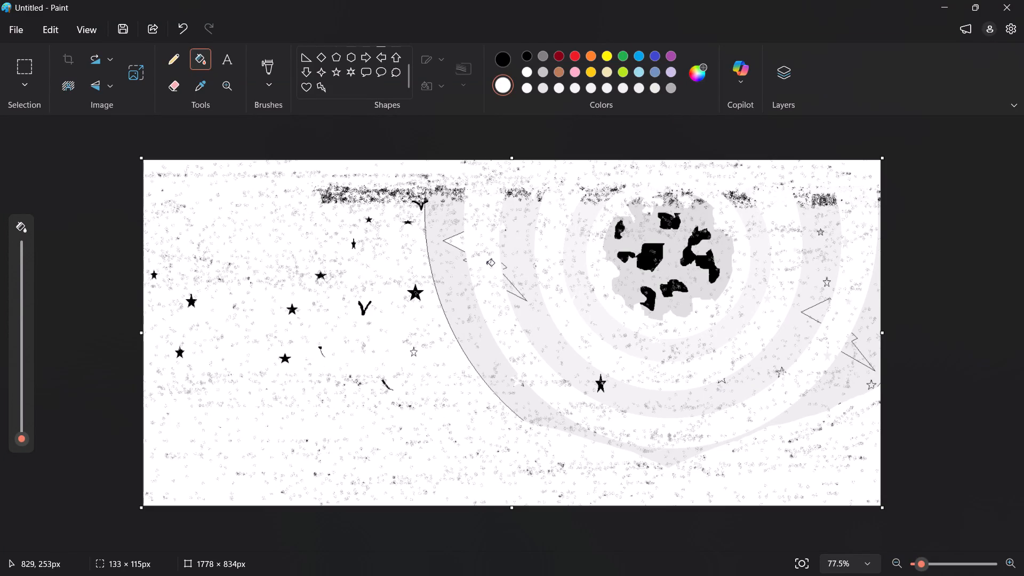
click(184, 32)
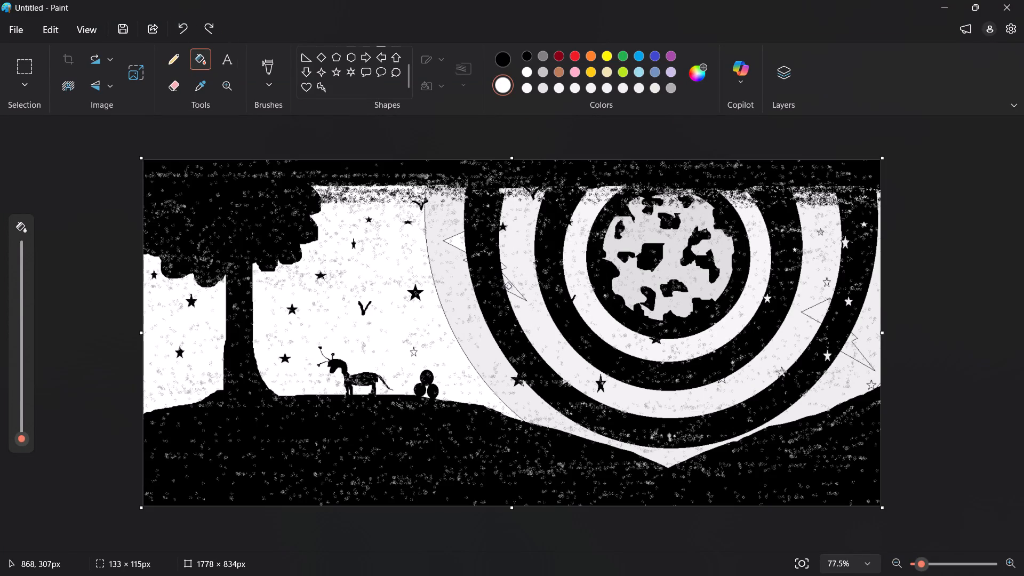
Fill the remaining bolt sections and the pale middle and outermost rings with white, leaving the ring nearest the moon pale.
click(504, 288)
click(516, 295)
click(515, 297)
click(513, 285)
click(503, 269)
click(452, 297)
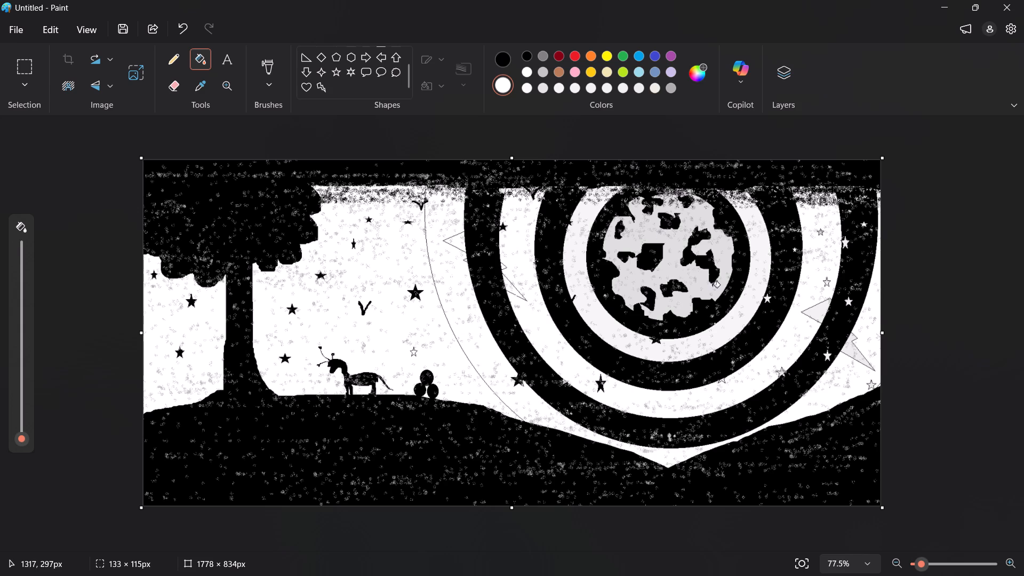
click(854, 352)
click(818, 311)
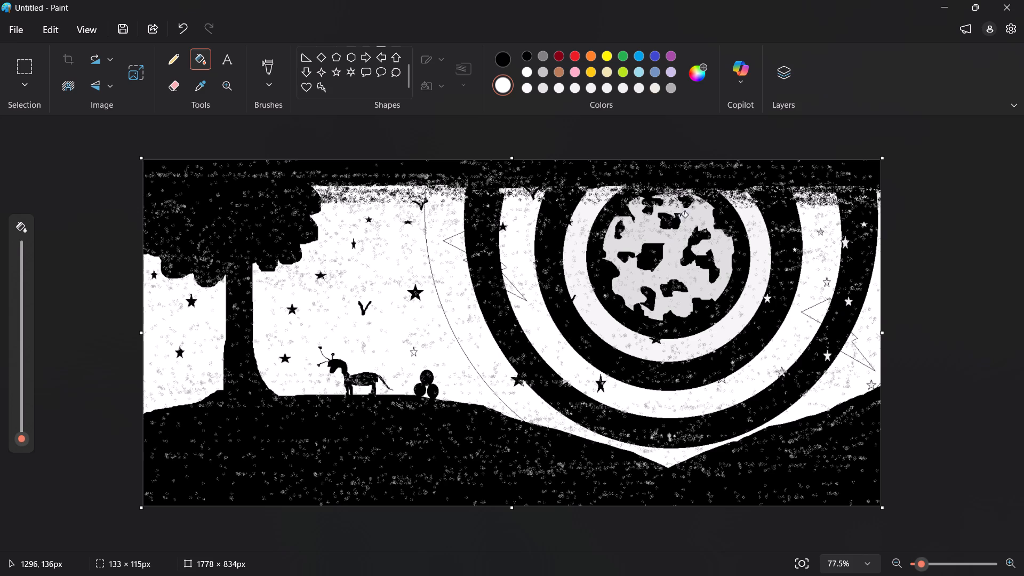
Spray orange speckles with the Airbrush along the dark band at the canvas's upper edge.
click(183, 51)
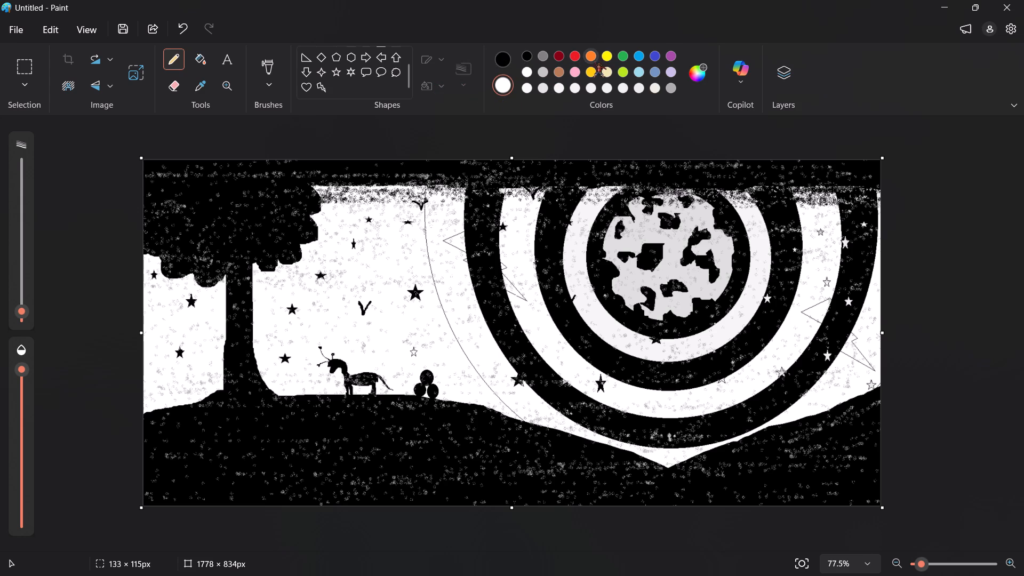
click(546, 50)
click(525, 67)
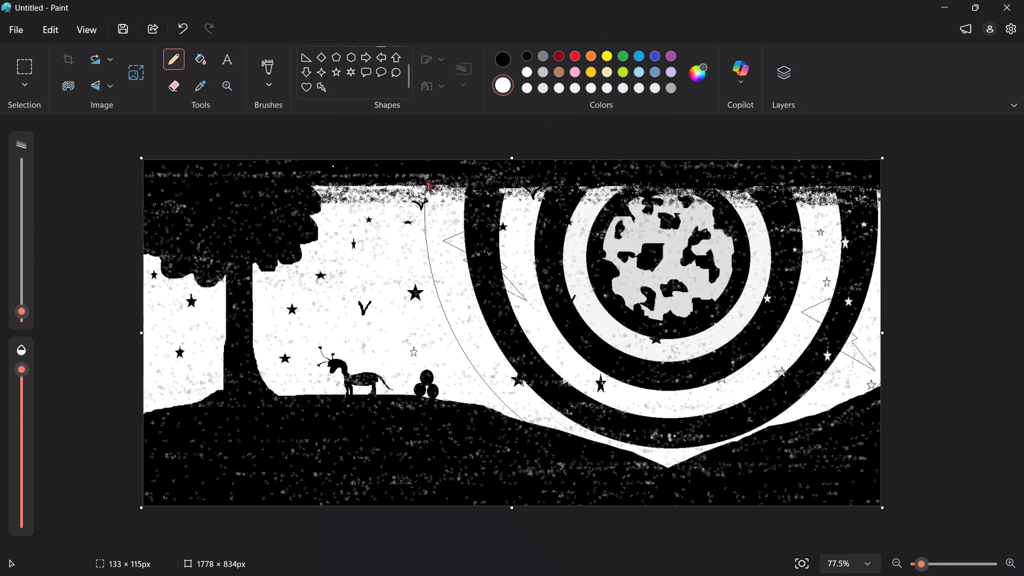
click(645, 68)
click(598, 55)
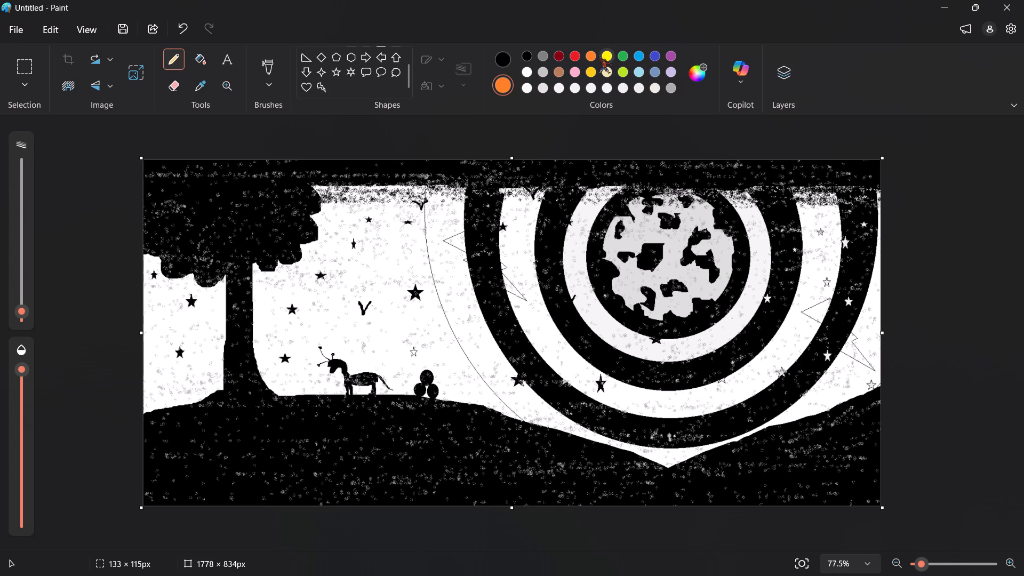
click(594, 58)
click(274, 80)
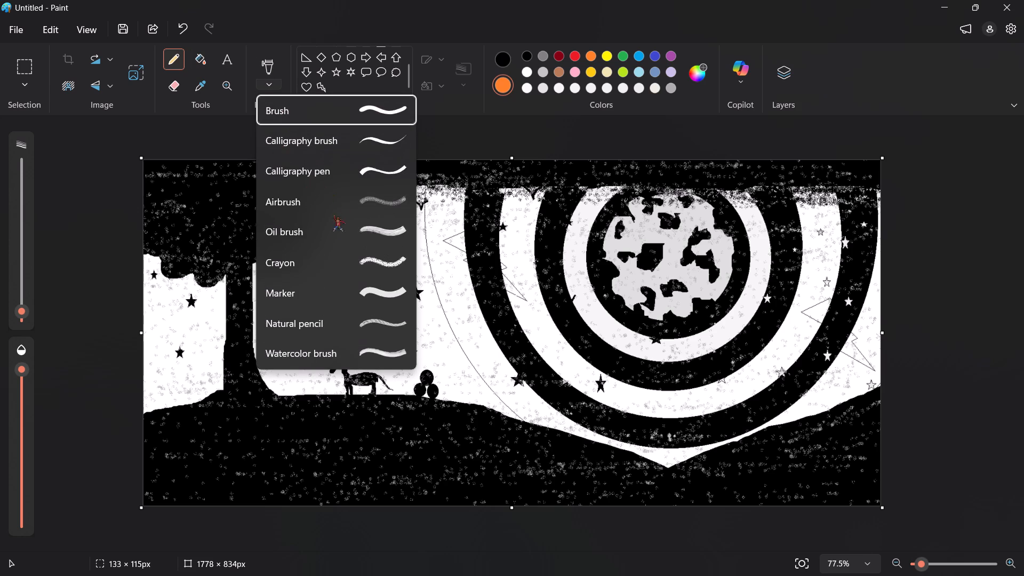
click(330, 193)
drag(426, 196, 396, 167)
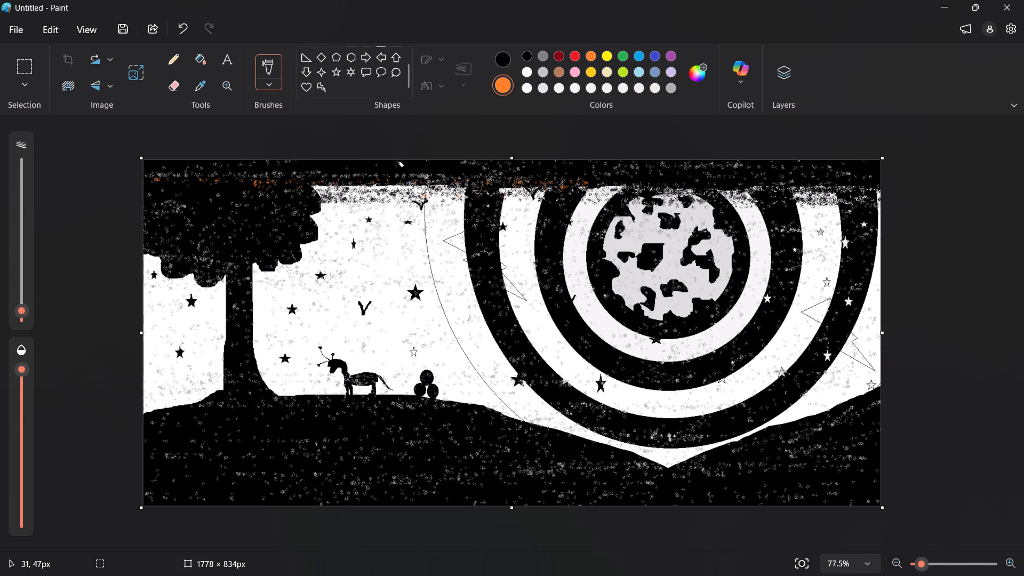
drag(396, 167, 788, 156)
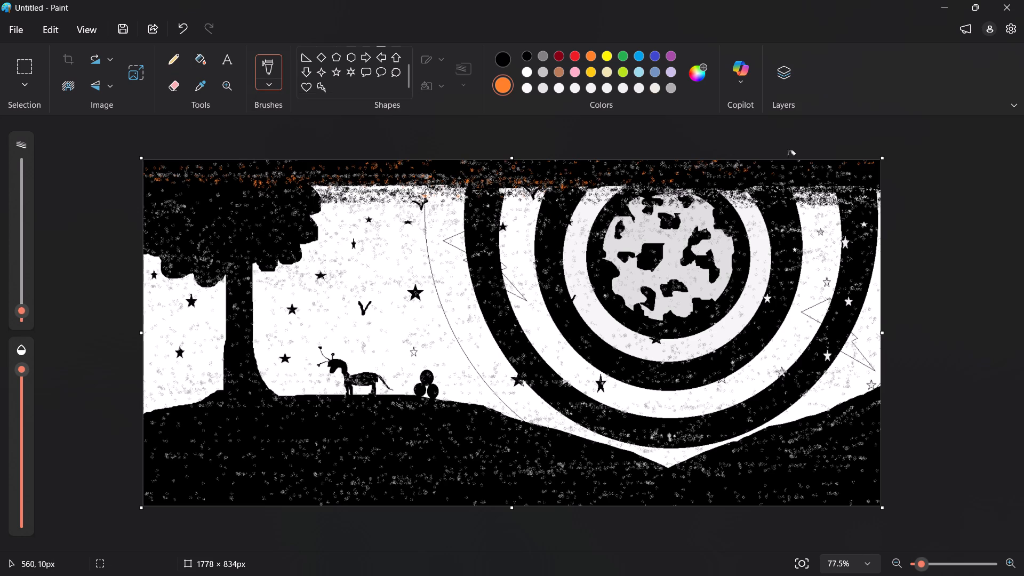
drag(788, 156, 481, 190)
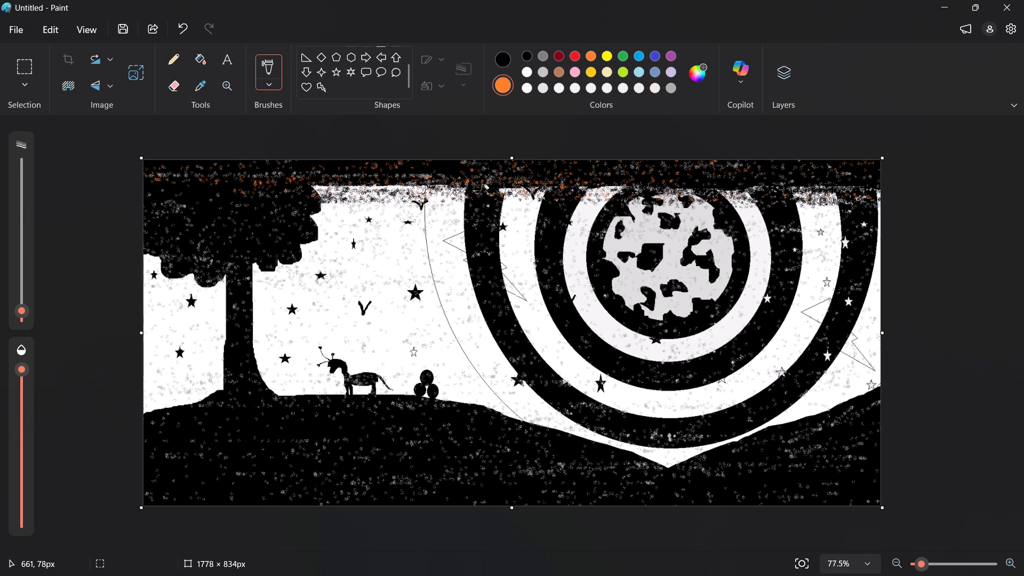
drag(481, 190, 580, 185)
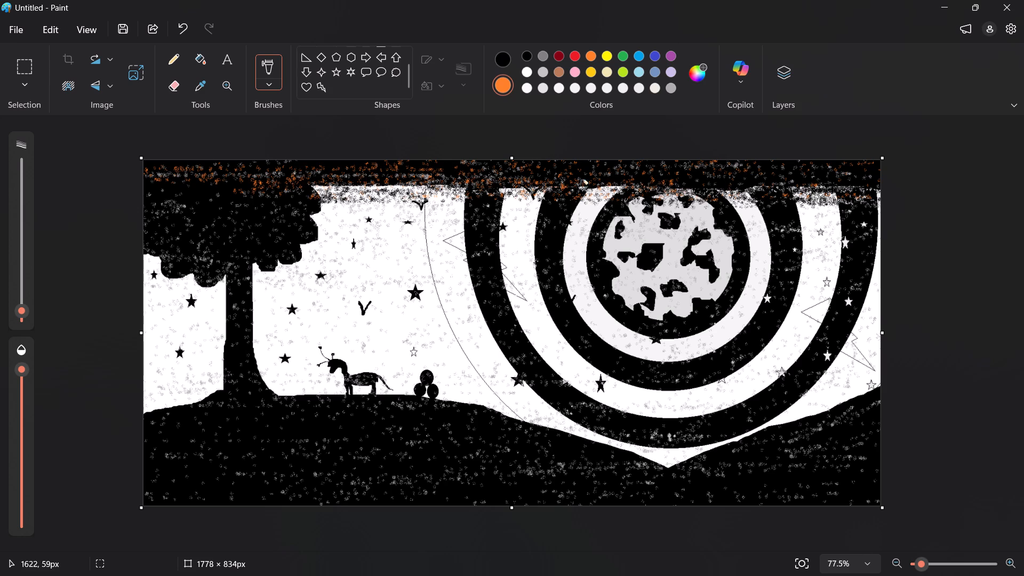
drag(580, 185, 101, 202)
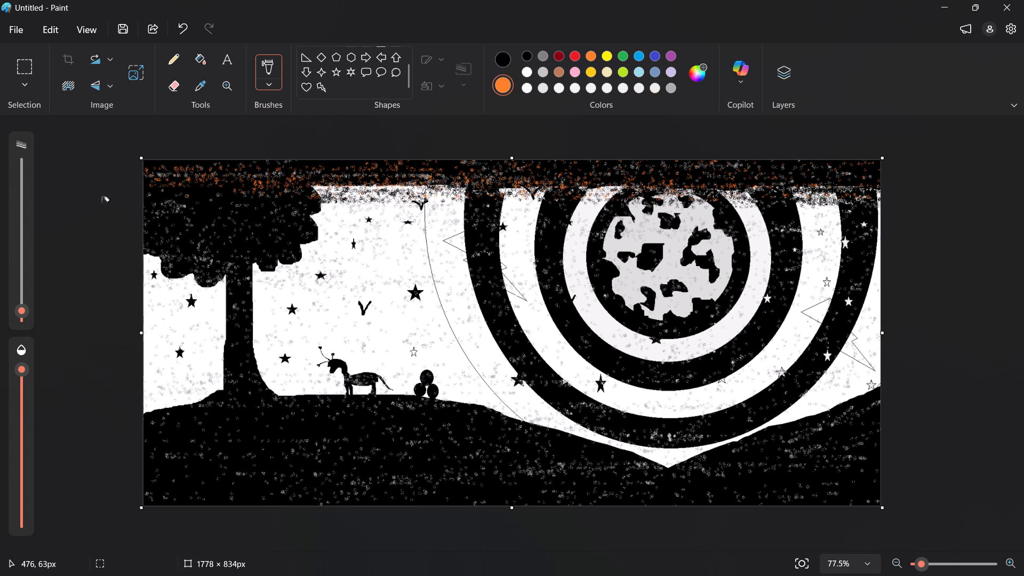
Extend the orange Airbrush speckles down over the tree crown, the tops of the rings and the moon's upper part.
drag(101, 202, 414, 175)
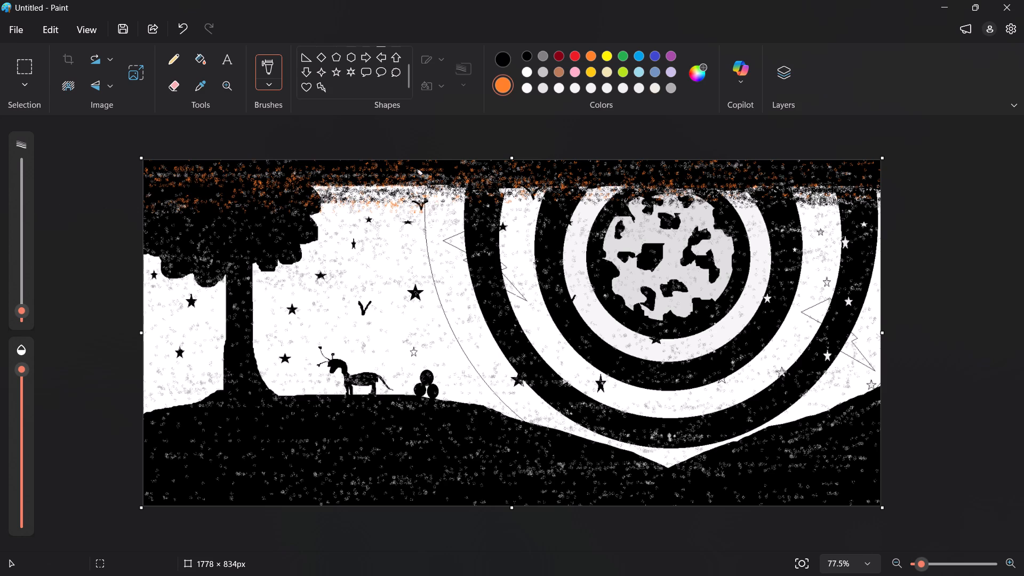
drag(414, 175, 885, 214)
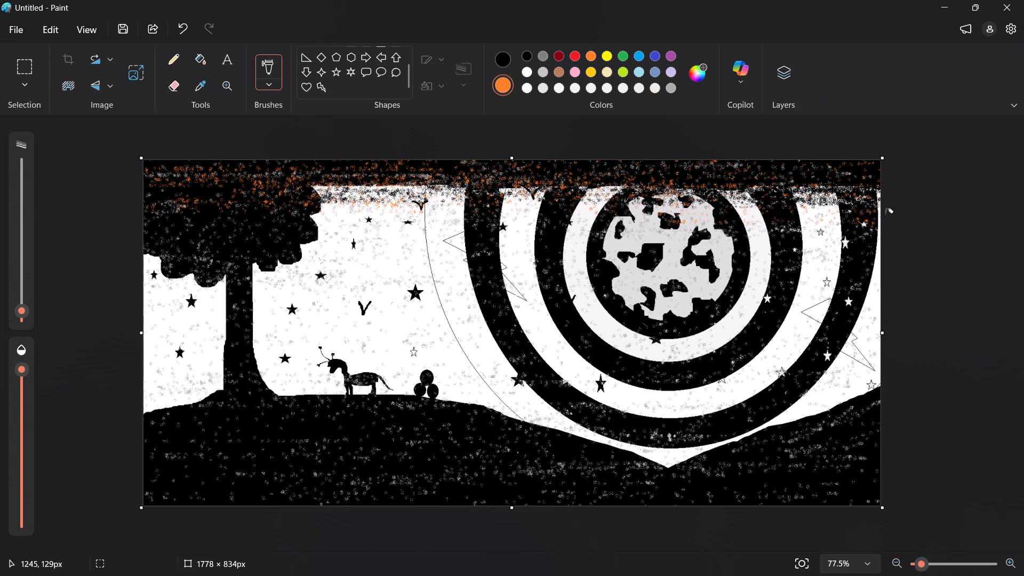
drag(885, 214, 402, 207)
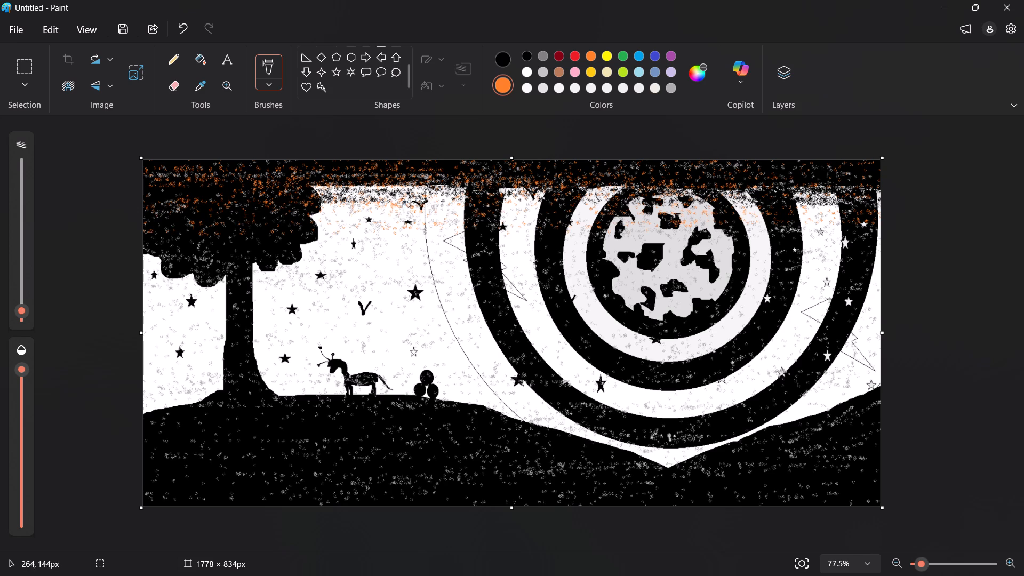
drag(402, 207, 510, 164)
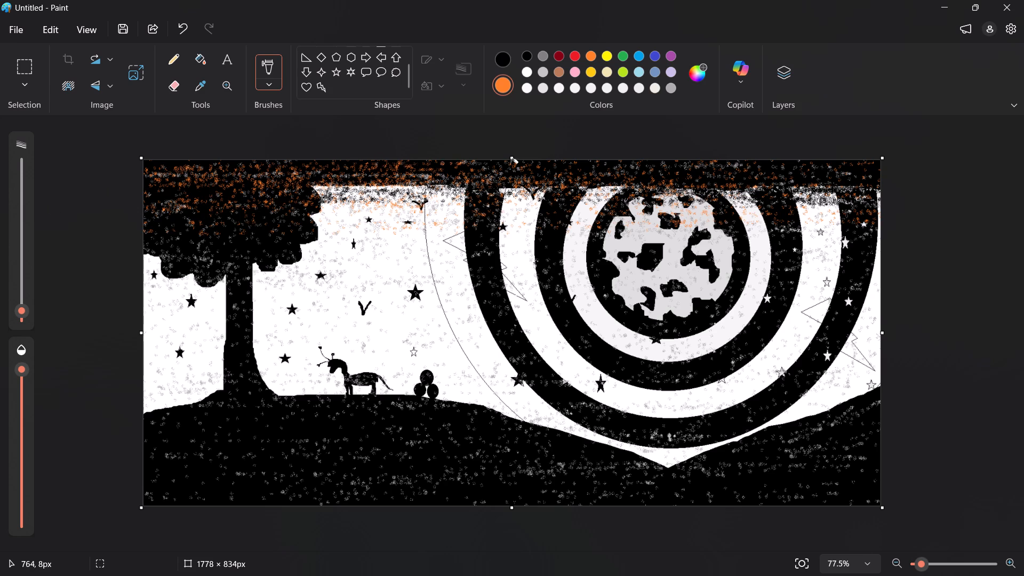
Thicken the orange Airbrush speckles across the full width of the dark band along the canvas's upper edge.
drag(510, 164, 843, 158)
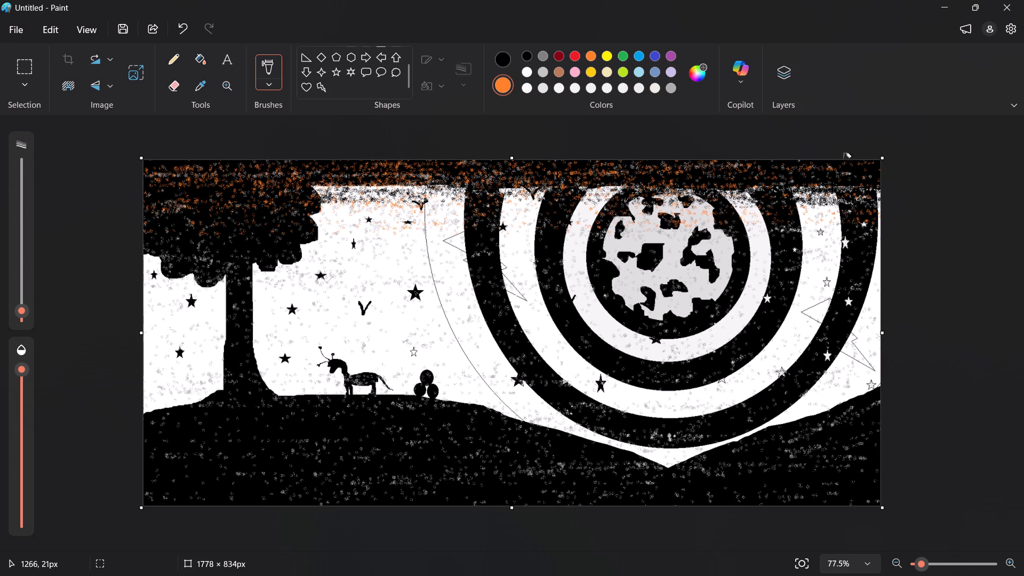
drag(843, 158, 637, 169)
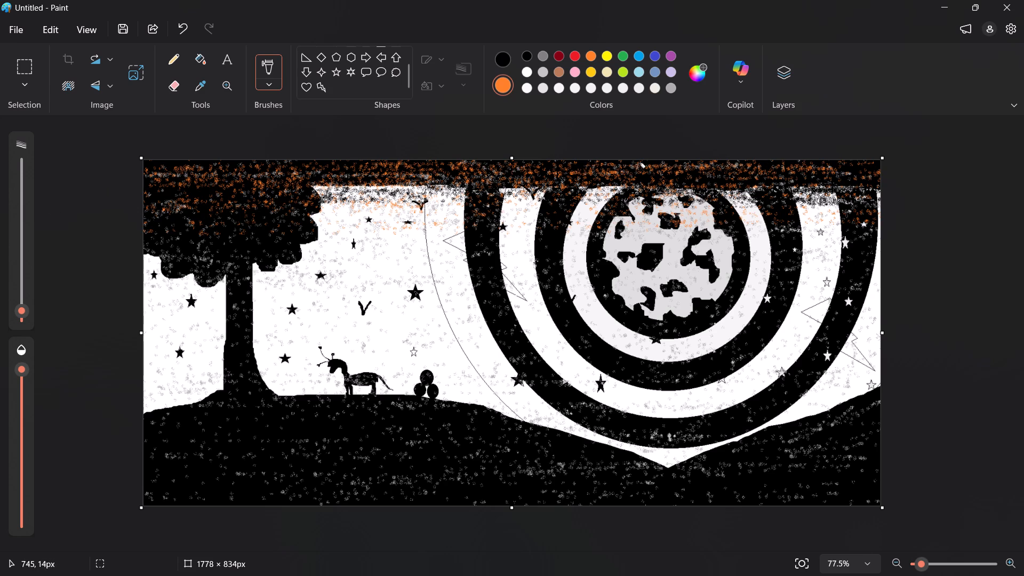
drag(637, 169, 290, 180)
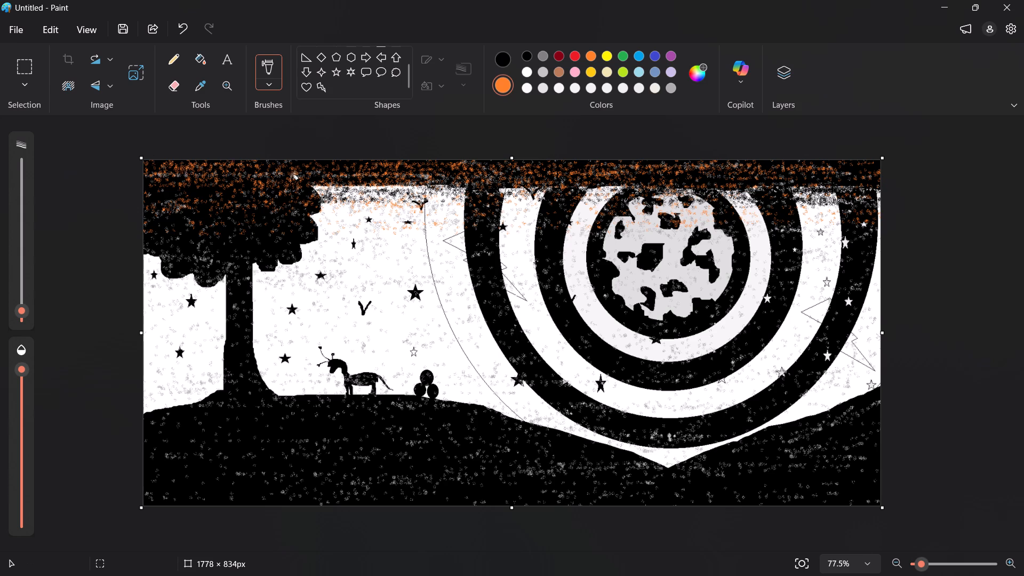
drag(290, 180, 330, 152)
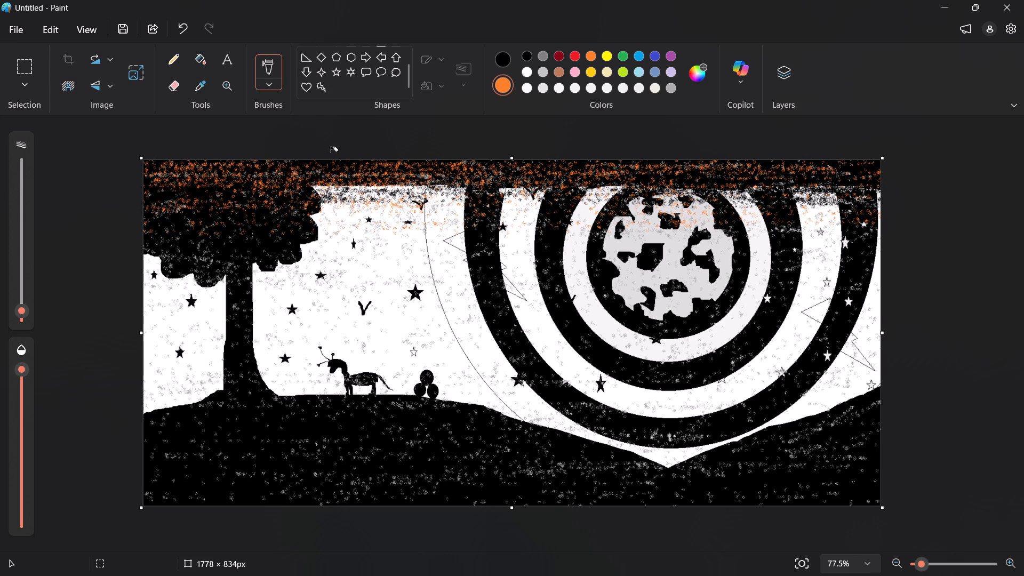
drag(330, 152, 479, 165)
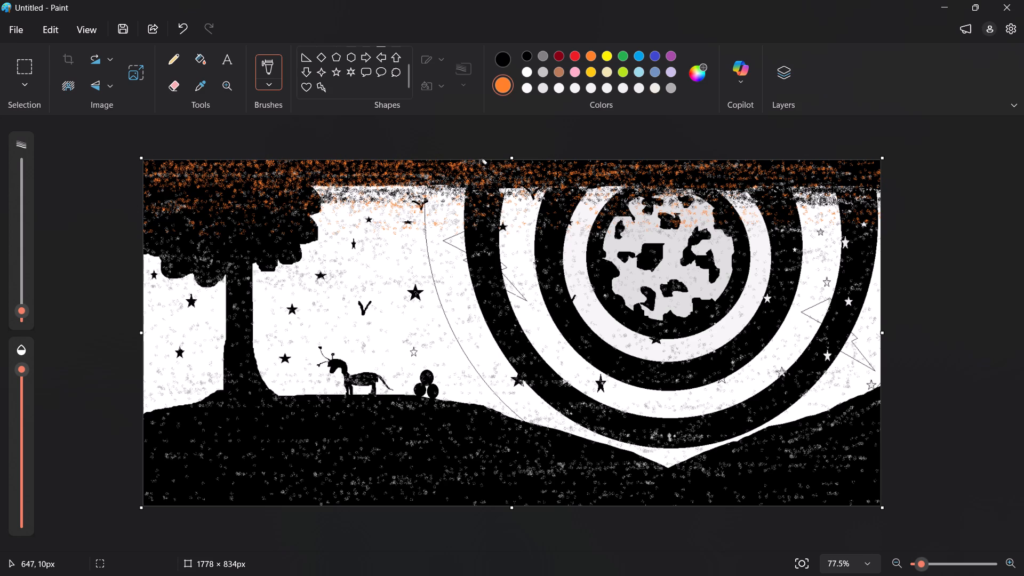
drag(479, 165, 605, 161)
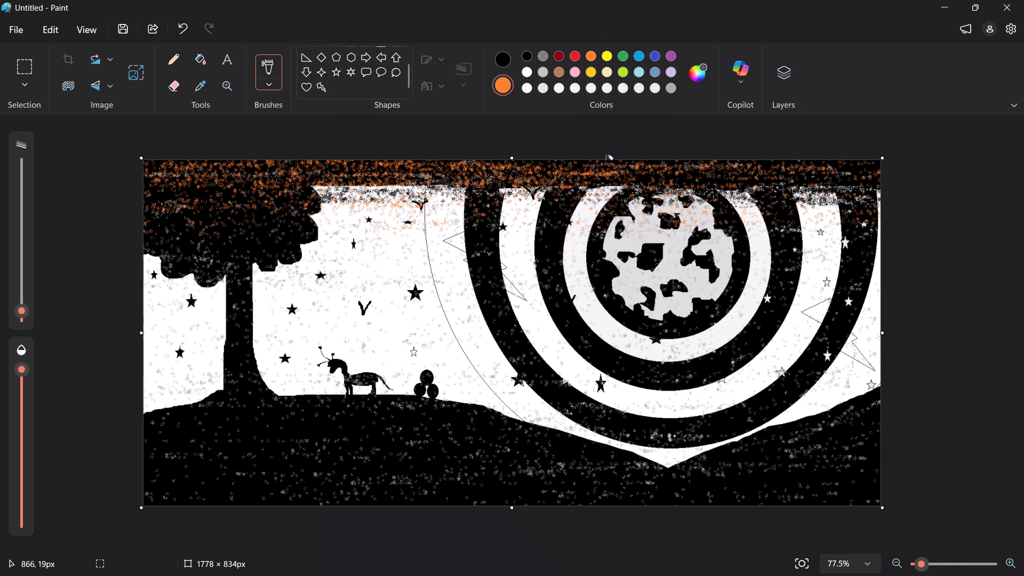
drag(605, 161, 678, 171)
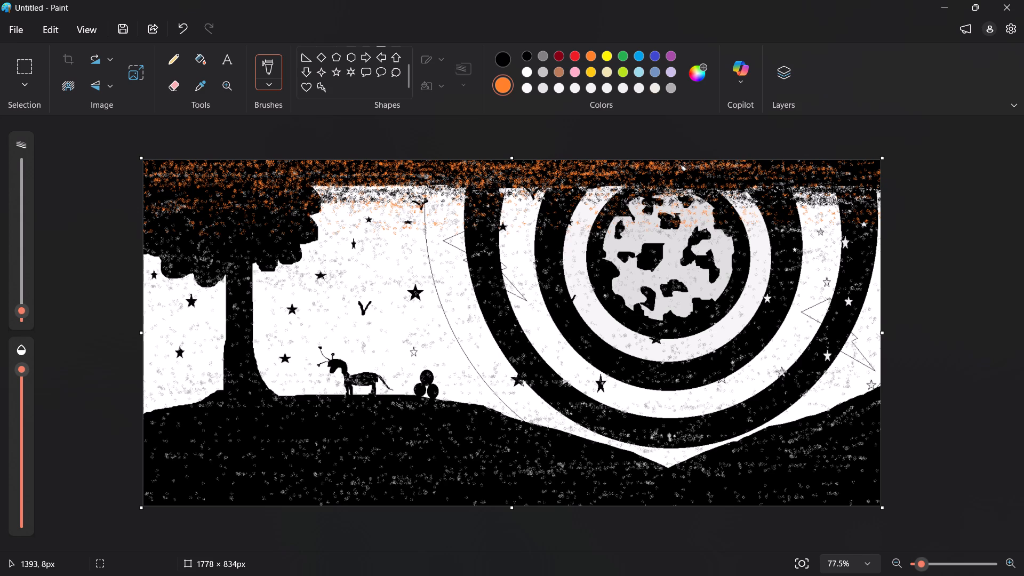
drag(678, 171, 883, 171)
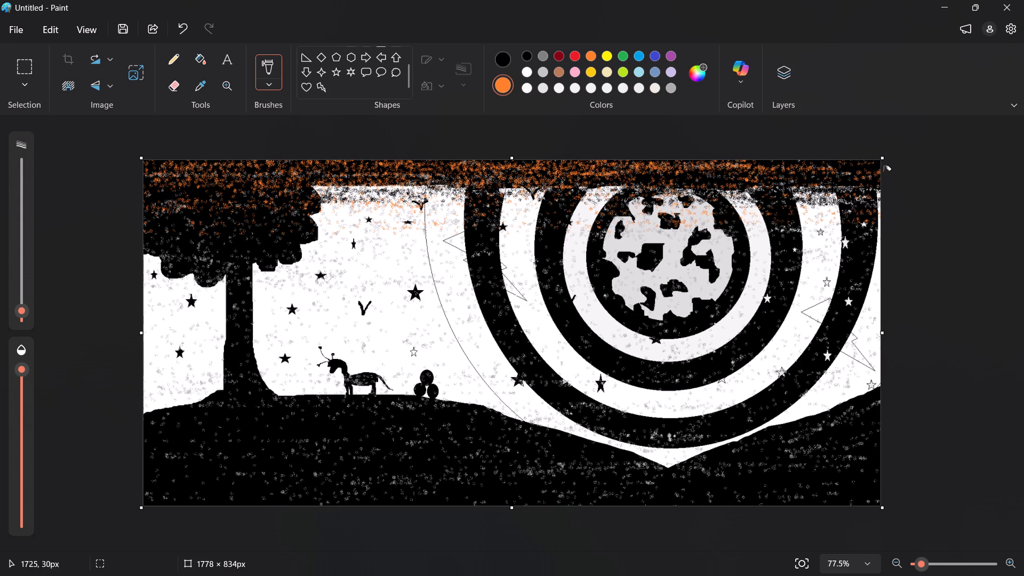
drag(883, 171, 755, 165)
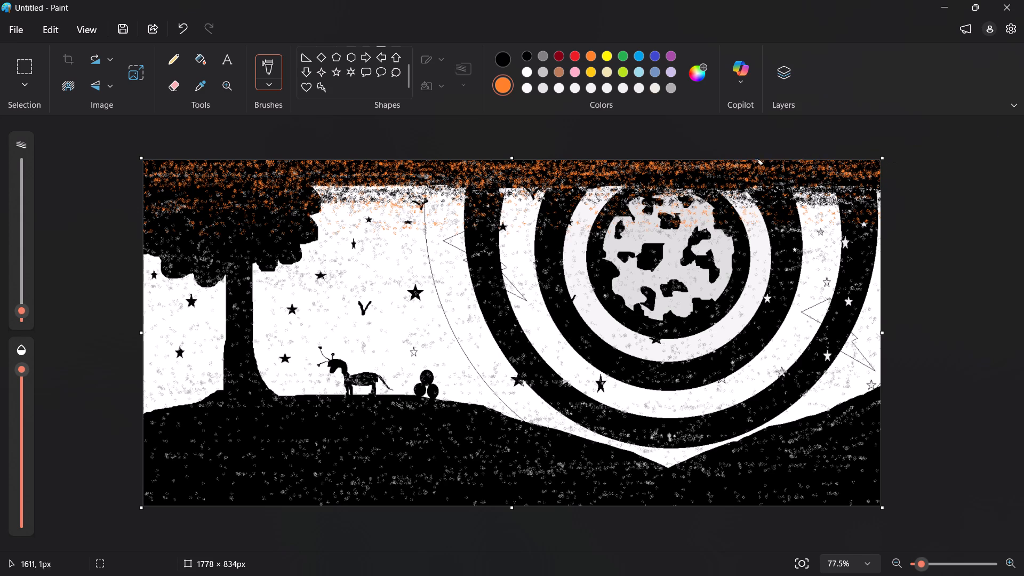
drag(755, 165, 418, 183)
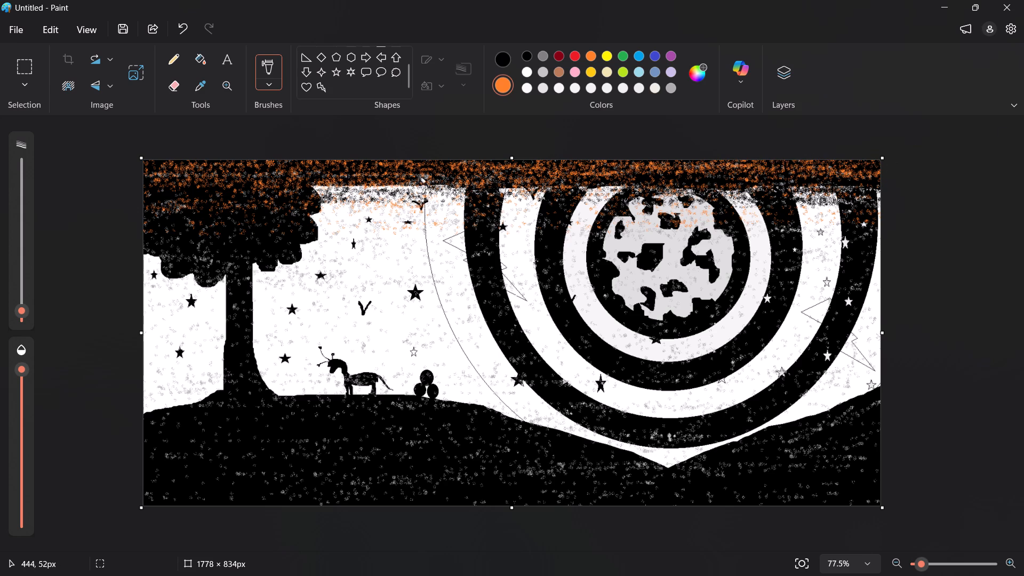
drag(418, 183, 220, 177)
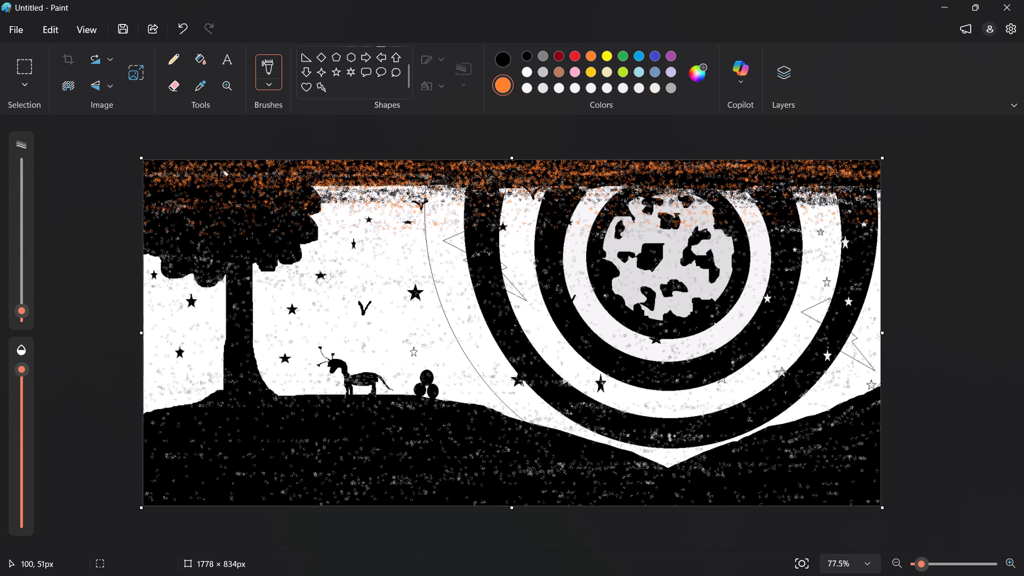
drag(220, 177, 578, 177)
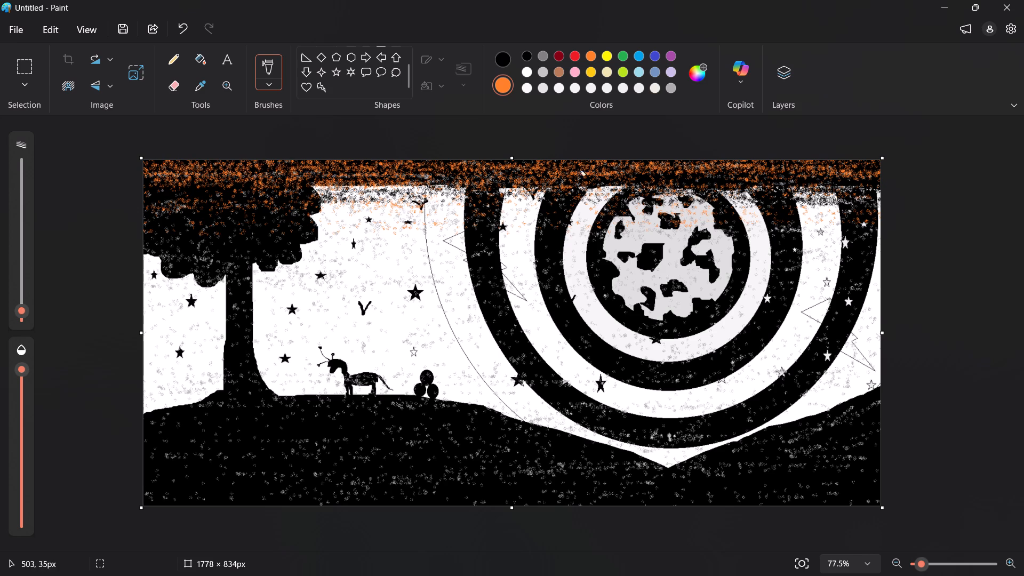
drag(578, 177, 751, 181)
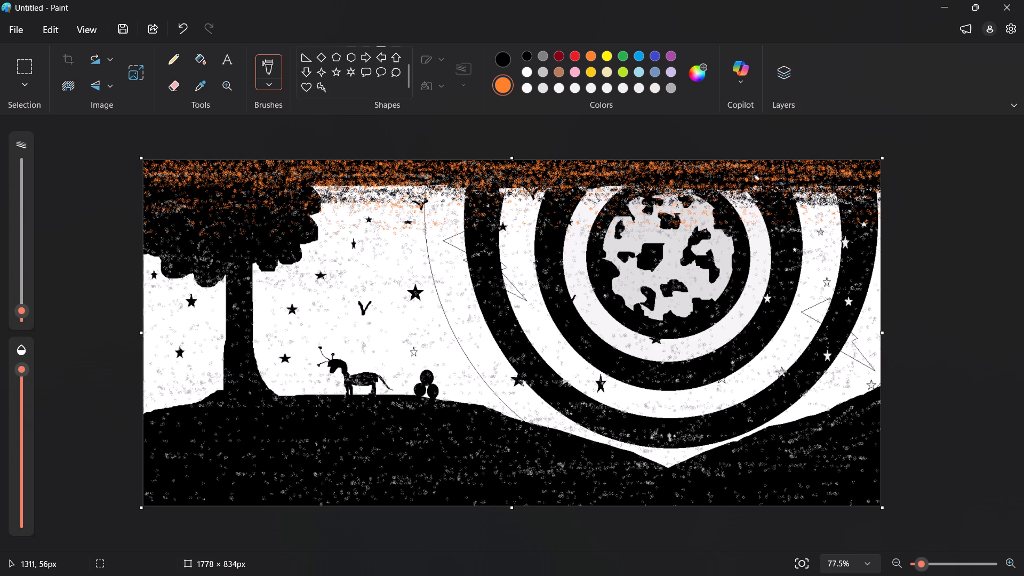
drag(751, 181, 254, 191)
Spray yellow Airbrush speckles just below the orange band, across the tree crown, the sky, the ring tops and the moon's upper part.
click(611, 54)
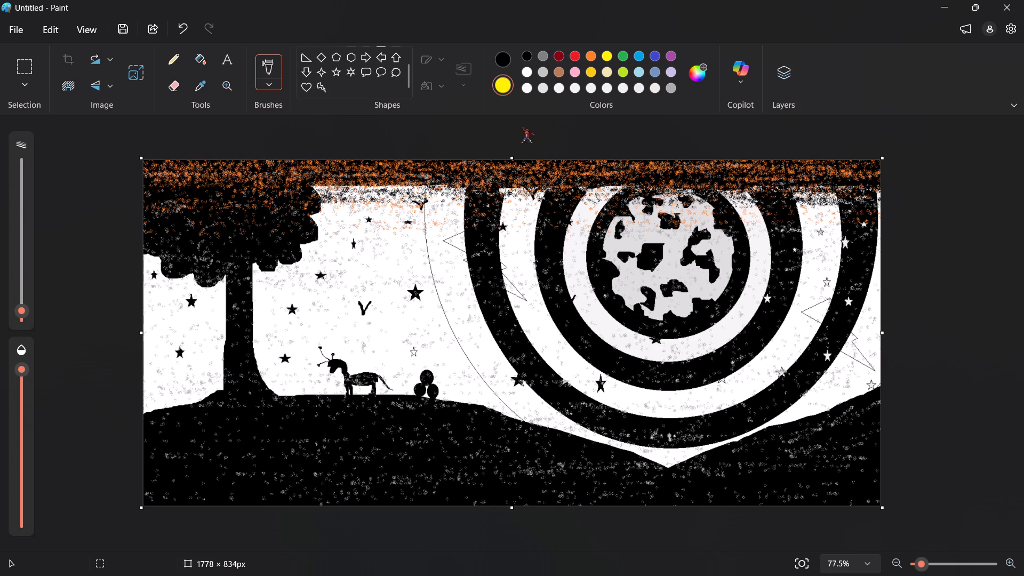
drag(157, 204, 390, 214)
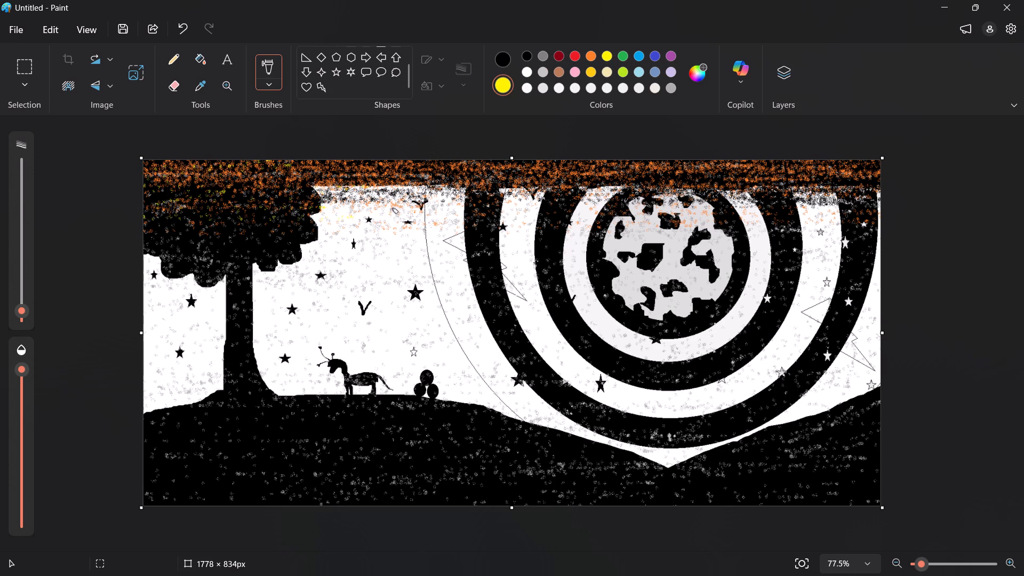
drag(390, 214, 399, 198)
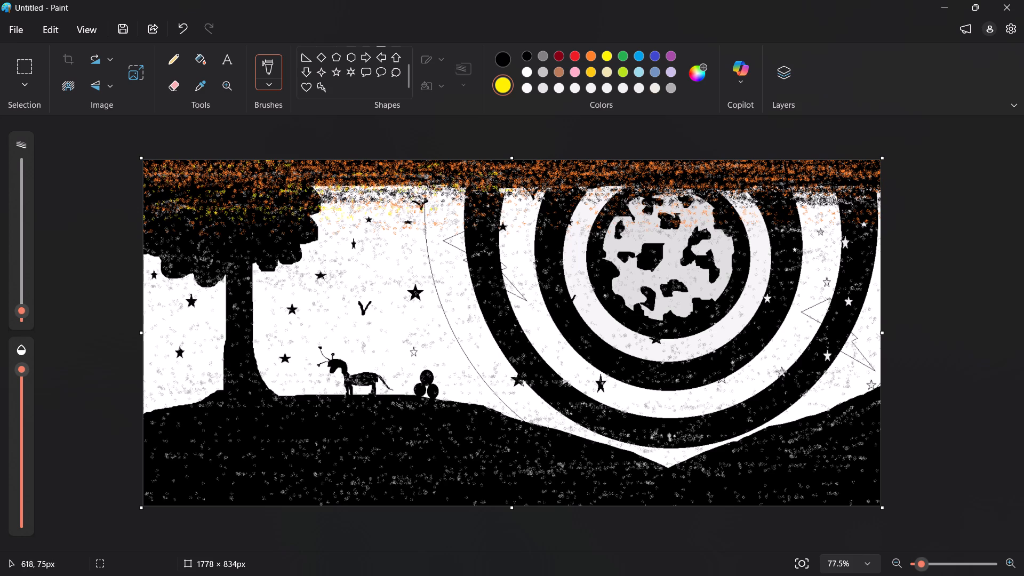
drag(399, 198, 682, 204)
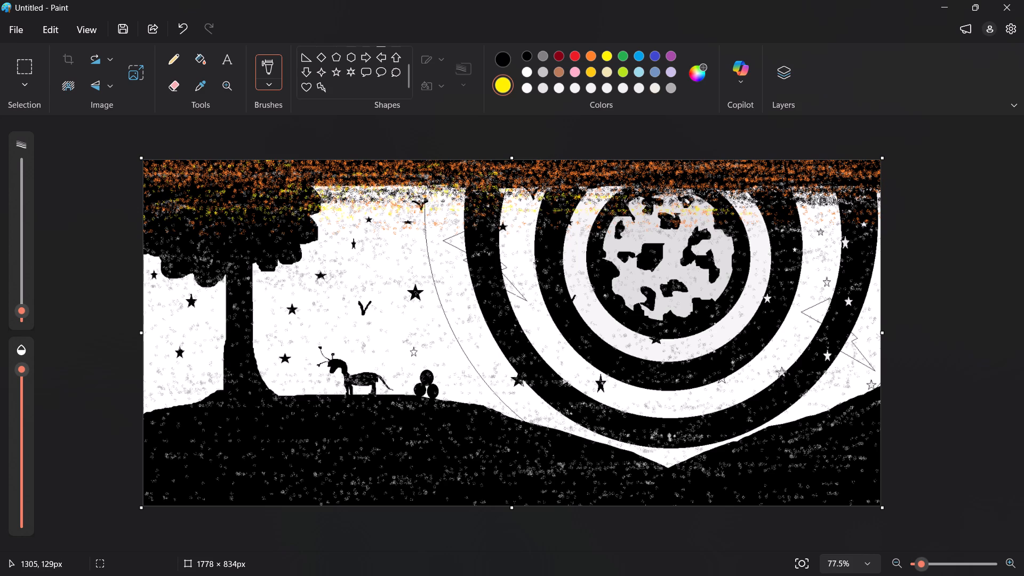
drag(682, 204, 839, 190)
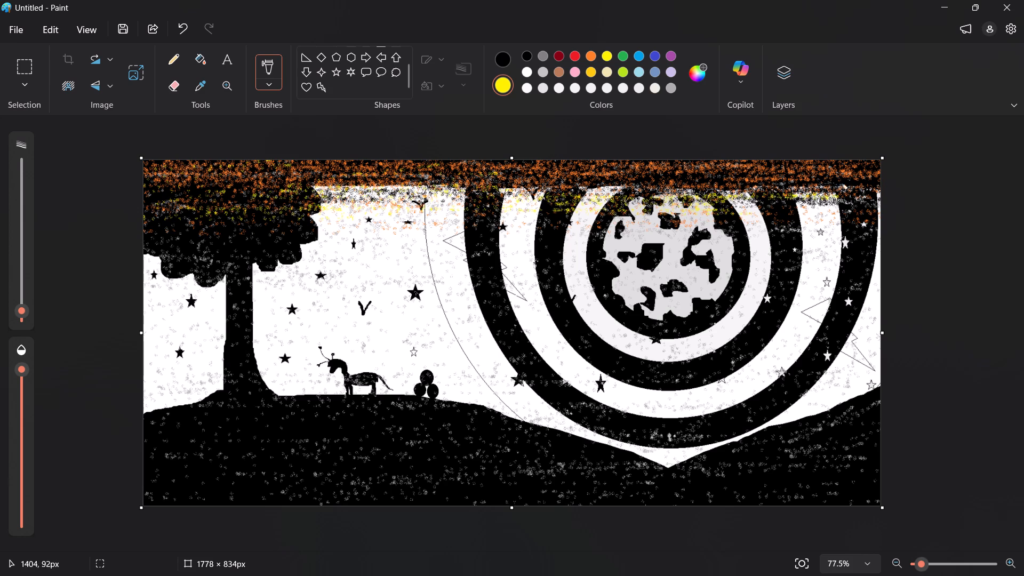
drag(839, 190, 578, 217)
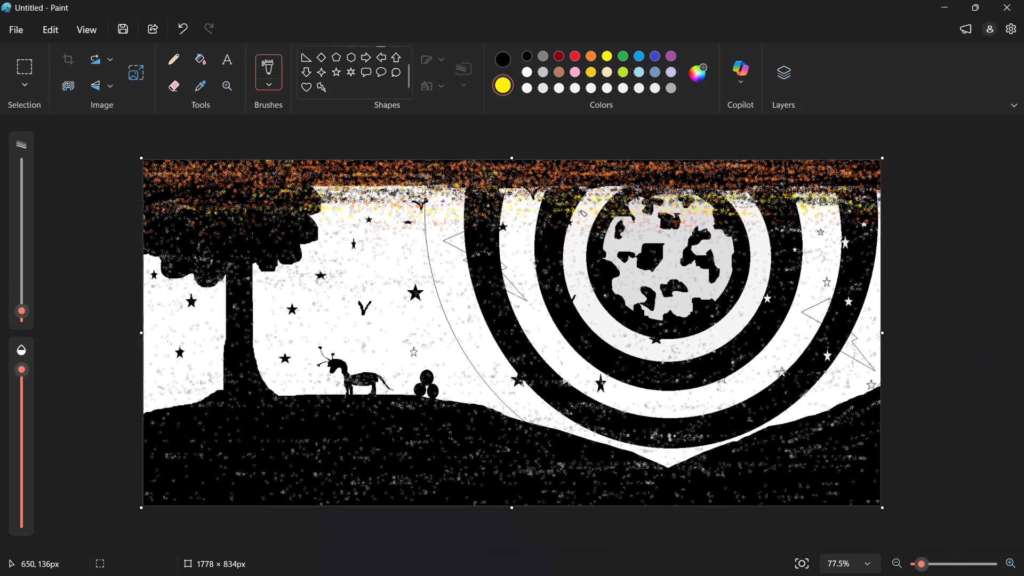
drag(578, 217, 176, 213)
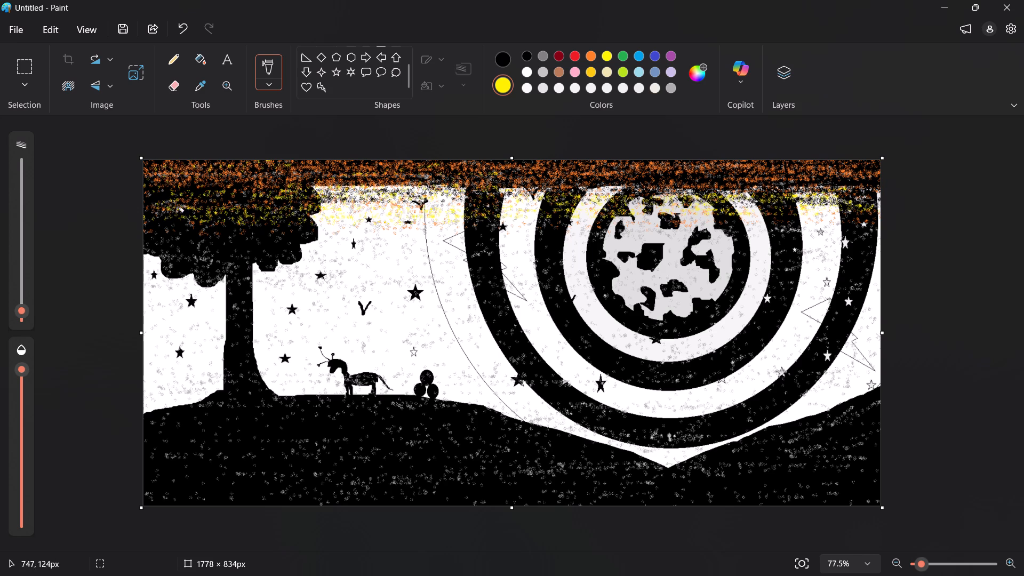
drag(176, 213, 0, 234)
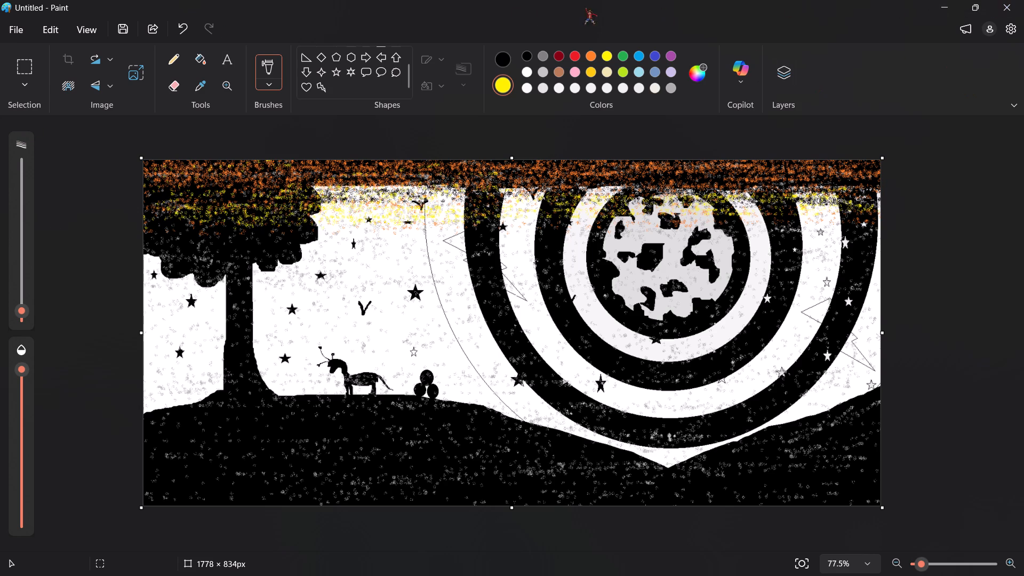
Draw two columns of short vertical black Pencil dashes as rain in the white sky between the canvas's side edge and the tree trunk.
click(510, 65)
click(177, 61)
scroll(295, 416, down, 1)
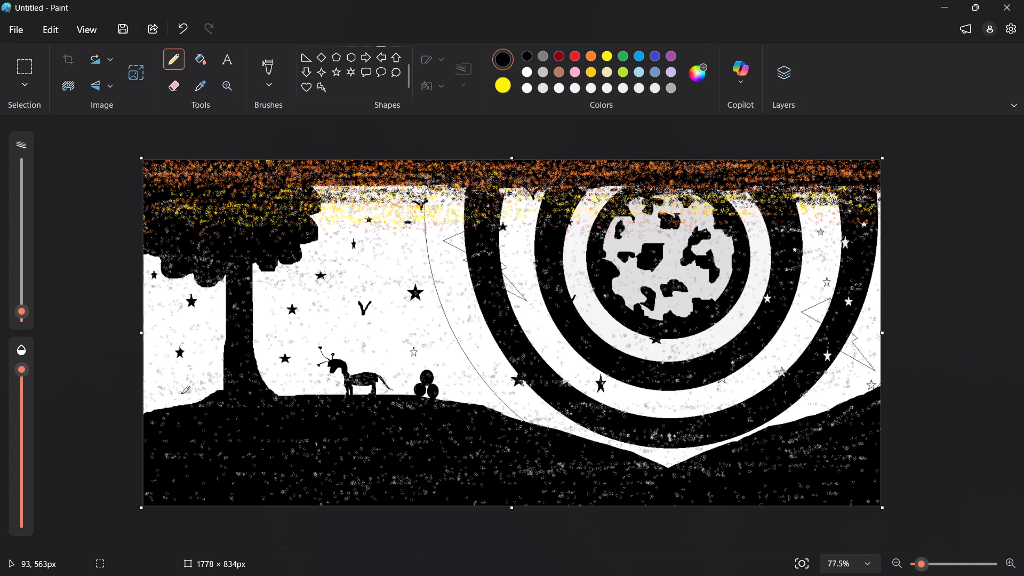
drag(172, 312, 172, 327)
drag(172, 346, 172, 350)
click(174, 369)
click(199, 327)
drag(201, 350, 201, 358)
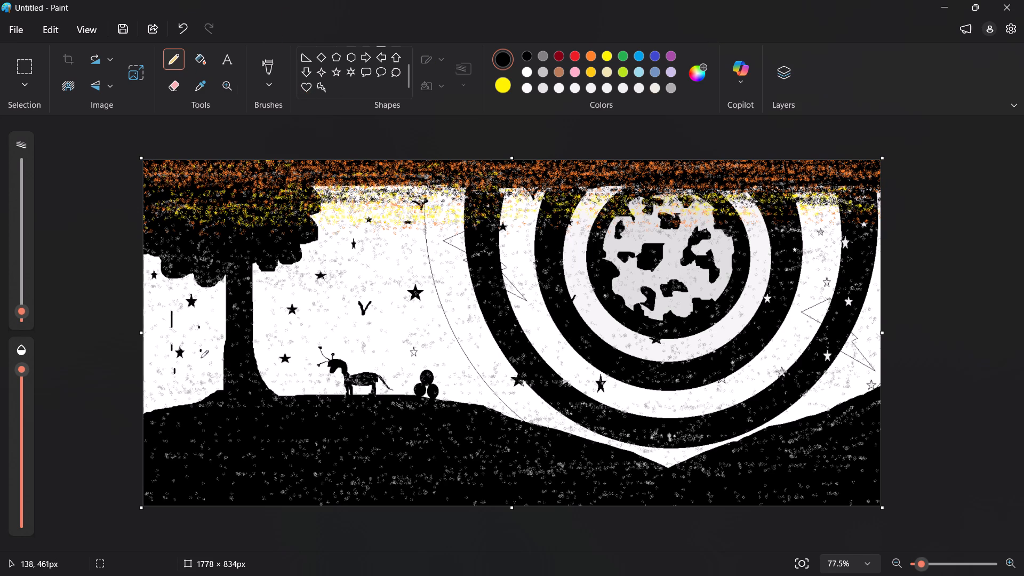
drag(201, 358, 201, 362)
drag(202, 371, 203, 391)
click(203, 404)
Add black Pencil rain dashes near the canvas's side edge and one close to the trunk under the tree crown.
click(156, 302)
drag(155, 325, 157, 335)
drag(157, 335, 157, 331)
click(161, 362)
click(163, 382)
drag(163, 397, 164, 403)
drag(217, 309, 219, 317)
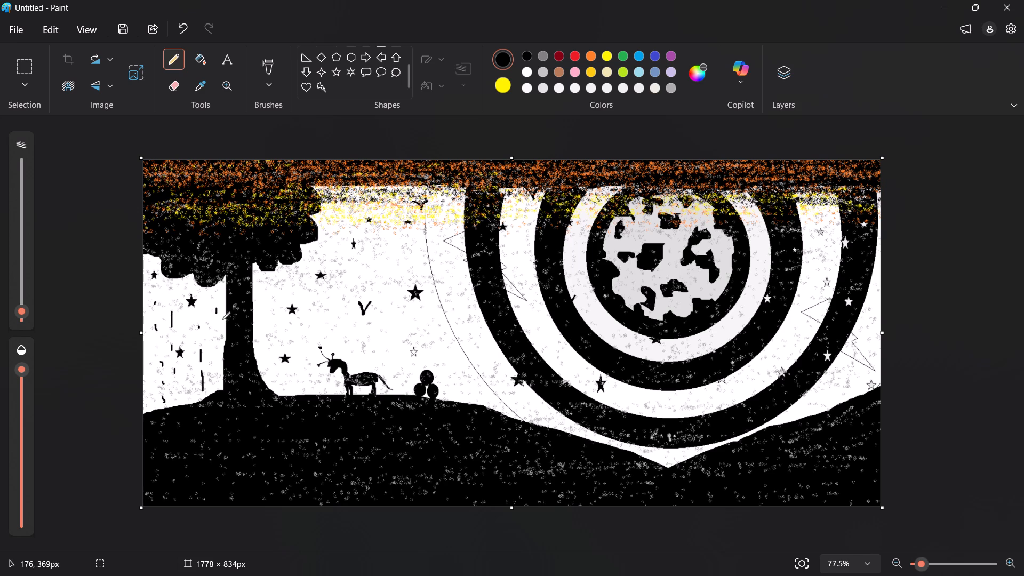
Draw two columns of black Pencil rain dashes in the white sky between the tree trunk and the animal.
click(279, 278)
drag(281, 305, 282, 317)
drag(283, 333, 282, 345)
click(275, 370)
drag(307, 286, 308, 293)
drag(314, 315, 314, 333)
drag(312, 345, 310, 356)
click(307, 378)
Draw a column of black rain dashes above and below the animal's head, plus short dashes along the ground toward the trunk.
drag(332, 249, 335, 257)
drag(337, 273, 340, 287)
drag(340, 311, 340, 319)
click(339, 343)
click(339, 356)
drag(339, 391, 339, 397)
drag(318, 386, 319, 395)
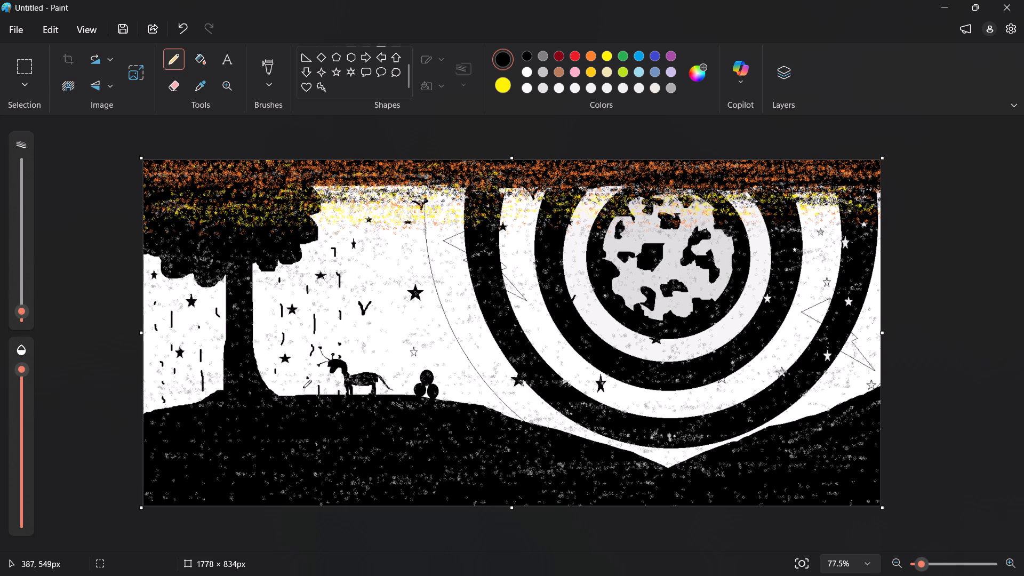
click(303, 387)
drag(290, 391, 288, 402)
drag(284, 398, 273, 415)
Fill the pointed tip of the bolt nearest the animal and its small section inside the white ring with black.
click(457, 243)
click(198, 53)
click(458, 245)
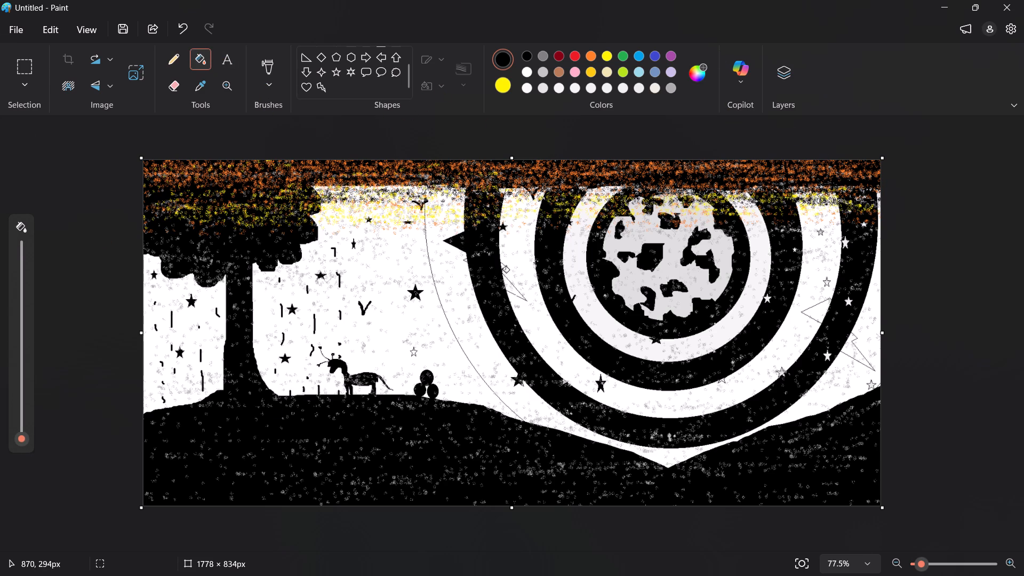
click(502, 267)
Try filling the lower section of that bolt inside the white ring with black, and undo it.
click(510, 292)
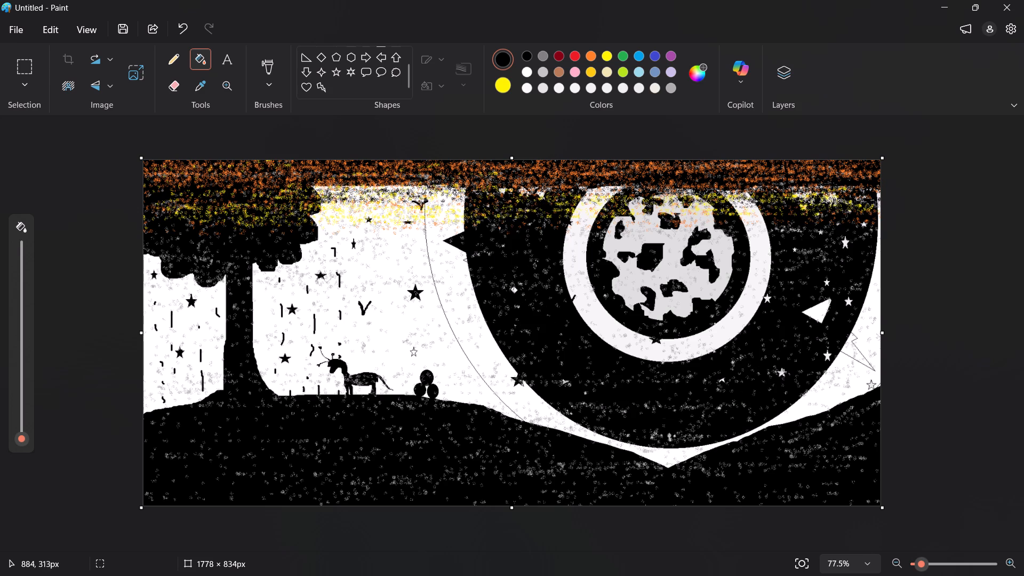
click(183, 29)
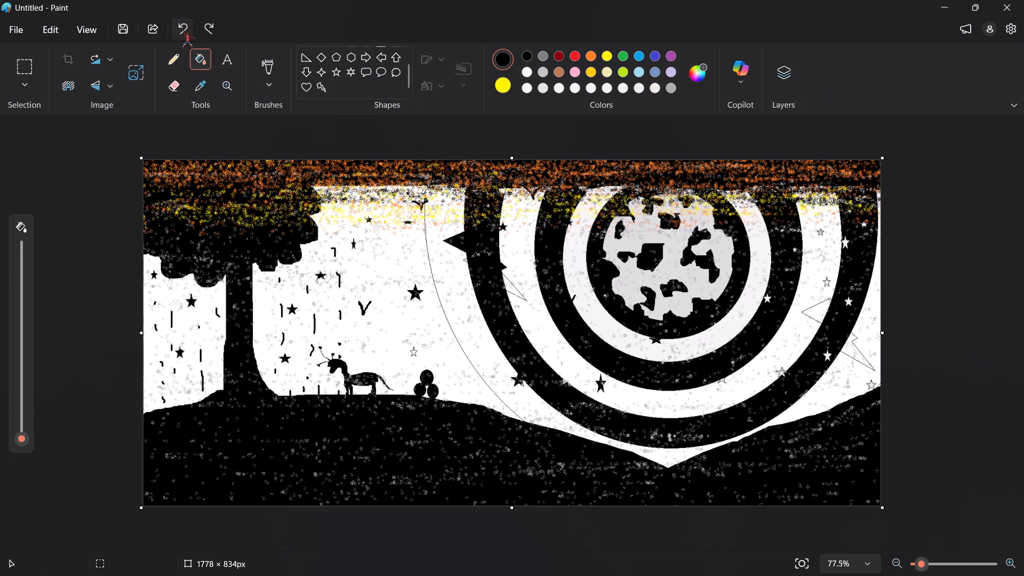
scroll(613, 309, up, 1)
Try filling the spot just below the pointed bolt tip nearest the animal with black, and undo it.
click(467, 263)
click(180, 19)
Fill the bolt beyond the moon with black, both its pointed section in the white ring and its section outside the outer black ring.
click(826, 321)
click(821, 318)
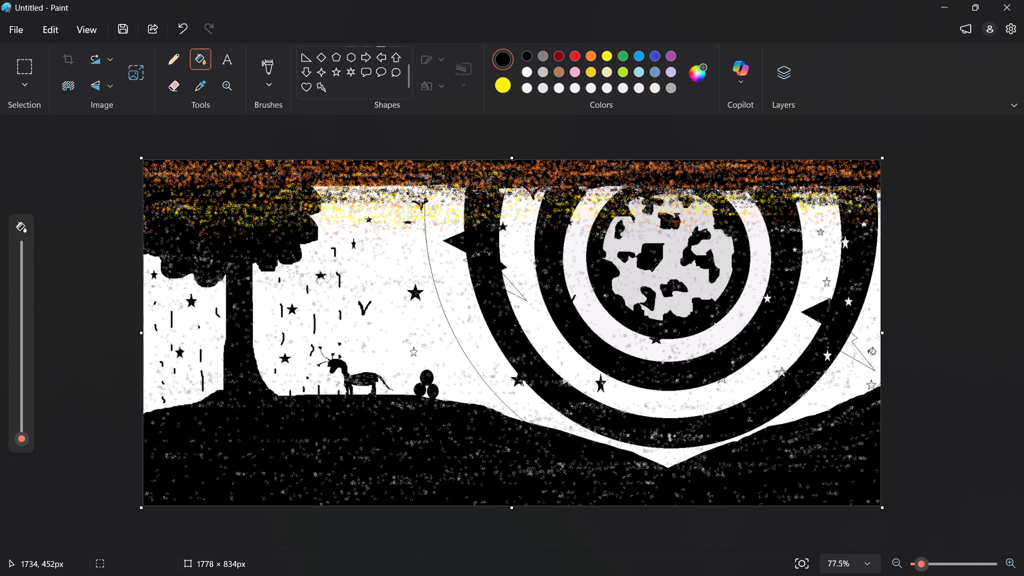
click(855, 347)
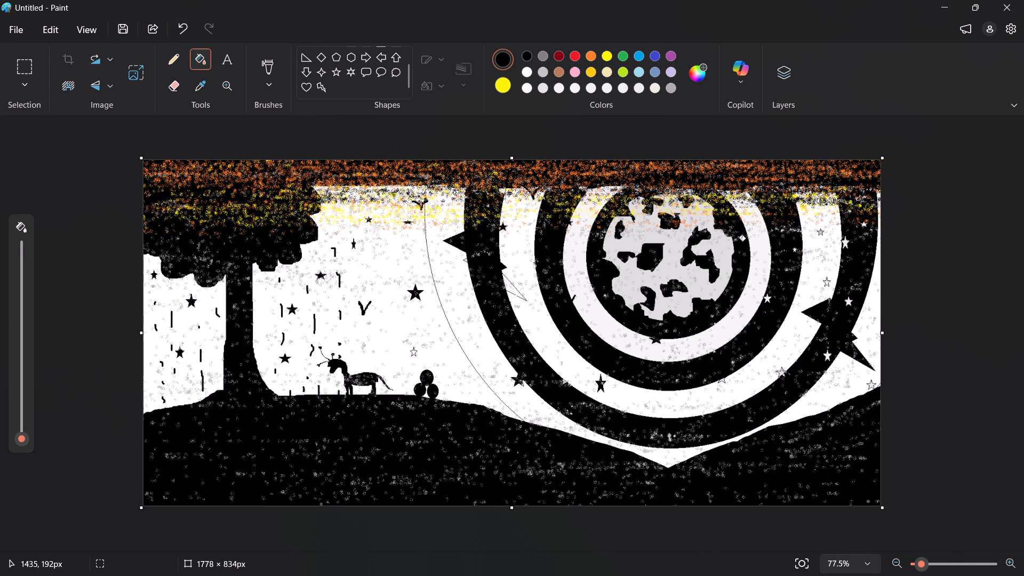
Close the gap in the outline of the small bolt tip inside the white ring with black Pencil dots and fill it black.
click(175, 66)
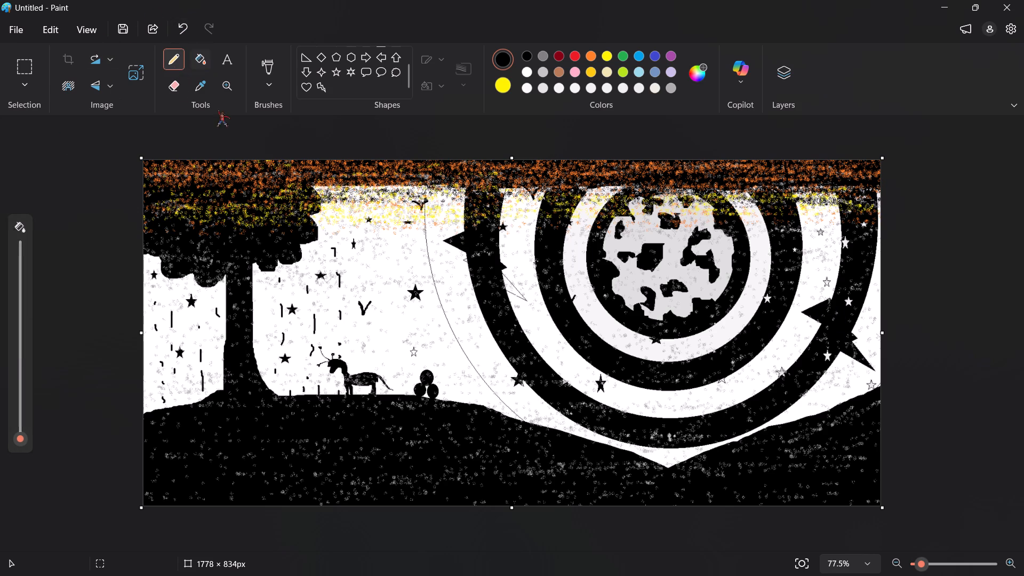
click(515, 295)
click(516, 295)
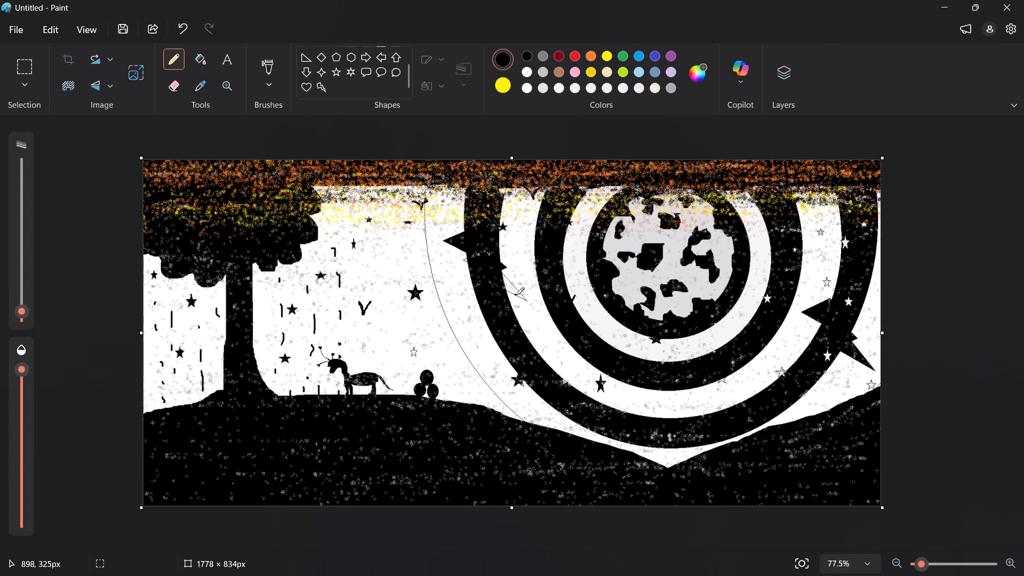
double_click(516, 295)
click(201, 44)
click(204, 46)
click(197, 61)
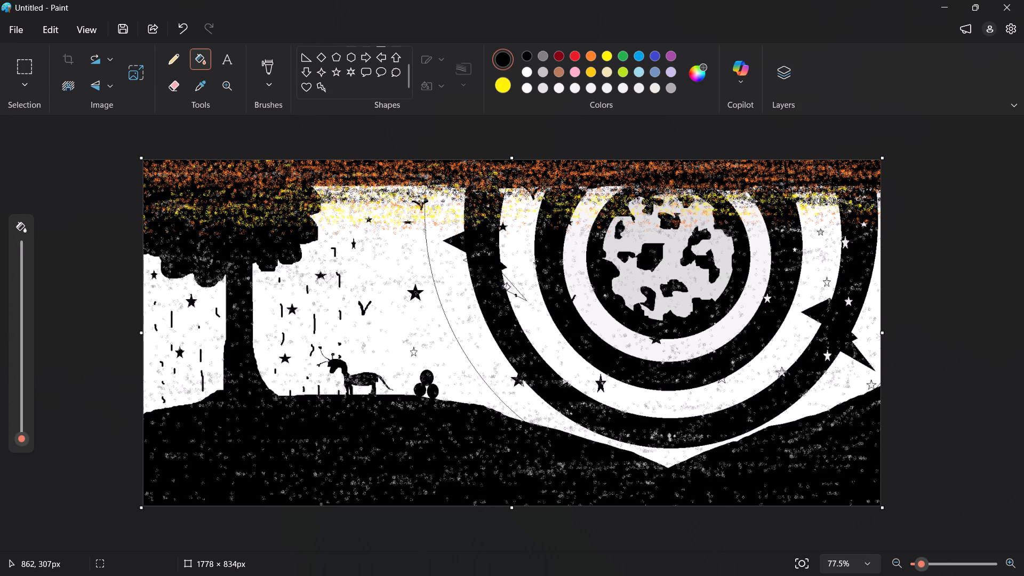
click(507, 289)
scroll(464, 254, up, 3)
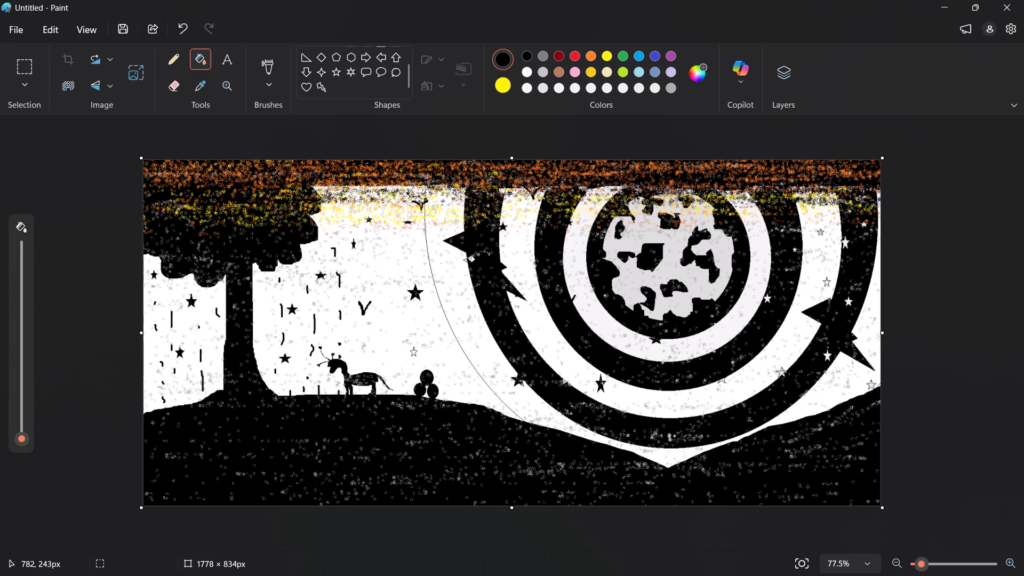
click(465, 260)
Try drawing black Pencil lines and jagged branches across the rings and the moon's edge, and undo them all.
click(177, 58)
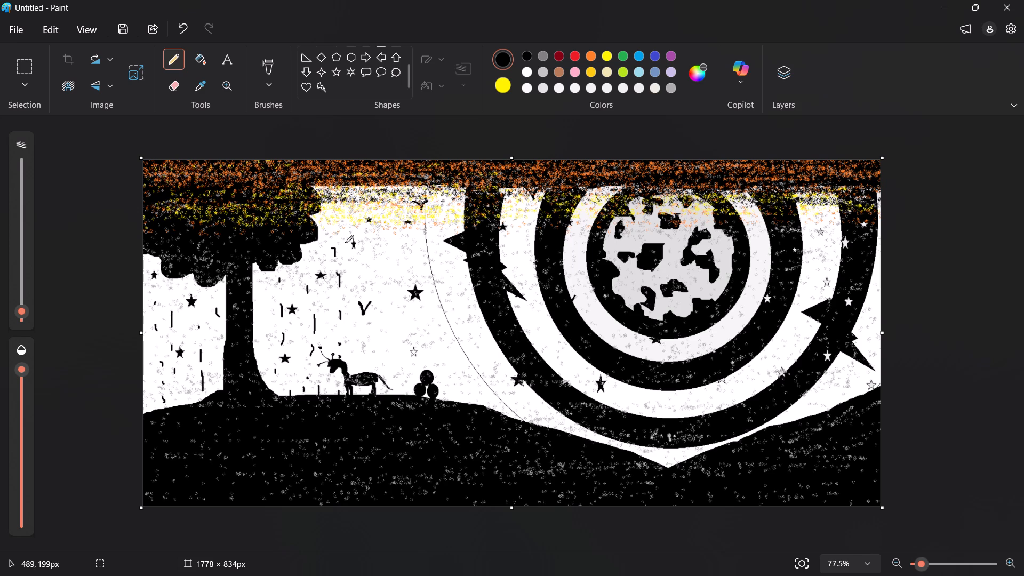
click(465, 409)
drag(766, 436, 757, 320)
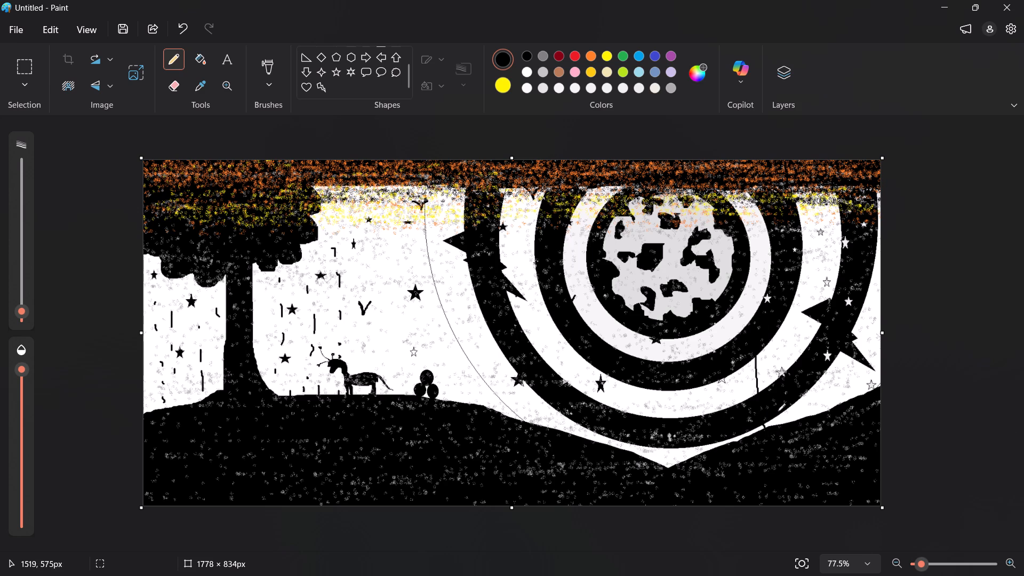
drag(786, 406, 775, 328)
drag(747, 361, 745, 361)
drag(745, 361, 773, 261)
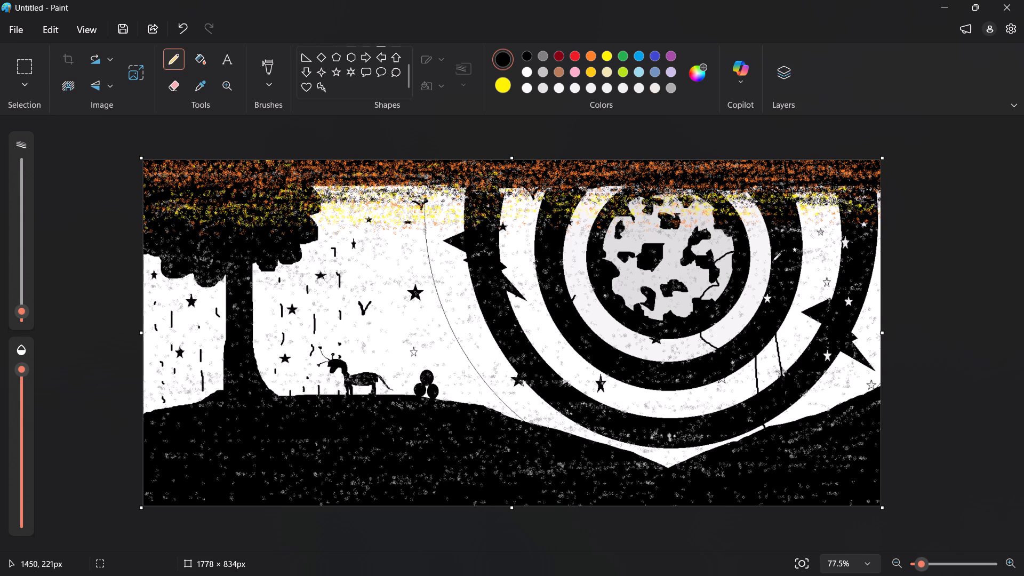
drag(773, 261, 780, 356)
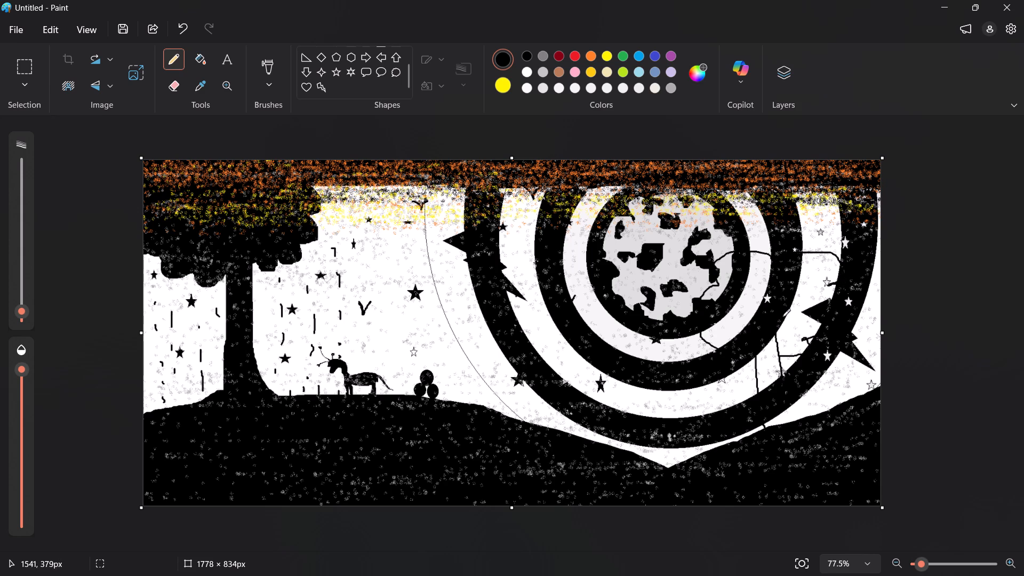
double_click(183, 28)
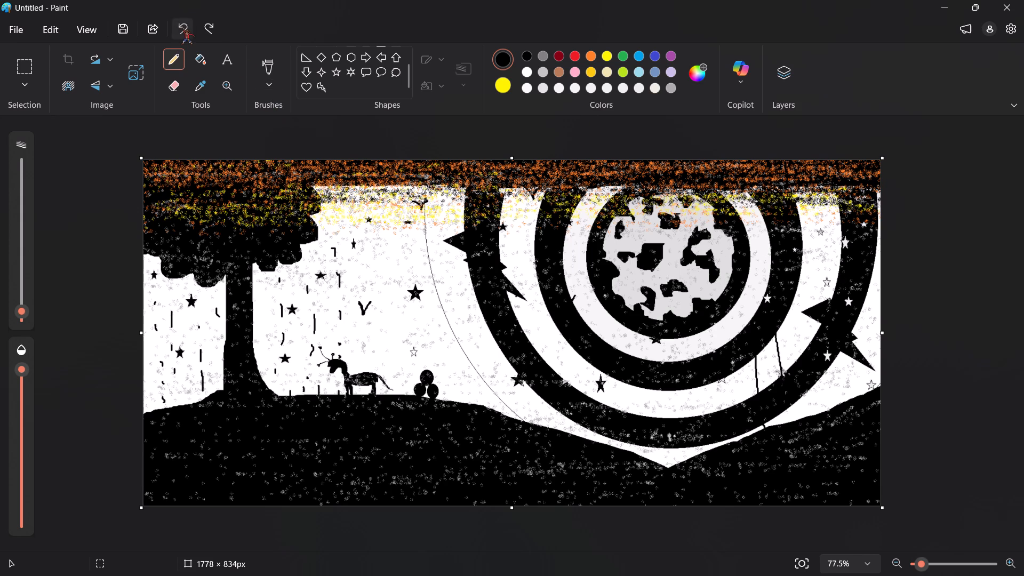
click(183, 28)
Draw three touching white Oval outlines, two below and one above, about 72 × 86, 78 × 89 and 76 × 81 px, on the ground below the trunk.
click(325, 56)
scroll(344, 85, up, 2)
click(330, 44)
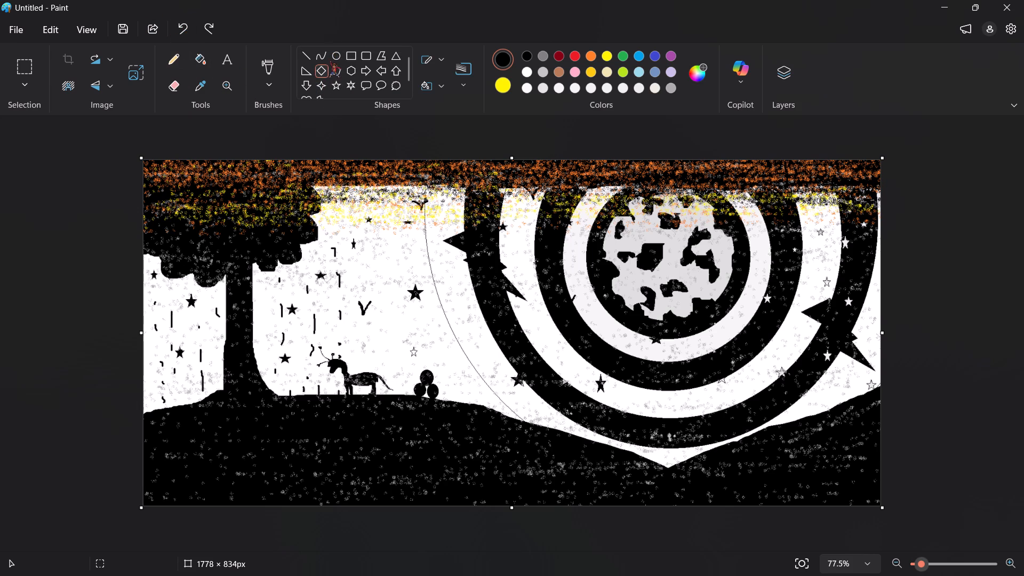
double_click(330, 61)
drag(186, 454, 202, 471)
click(179, 30)
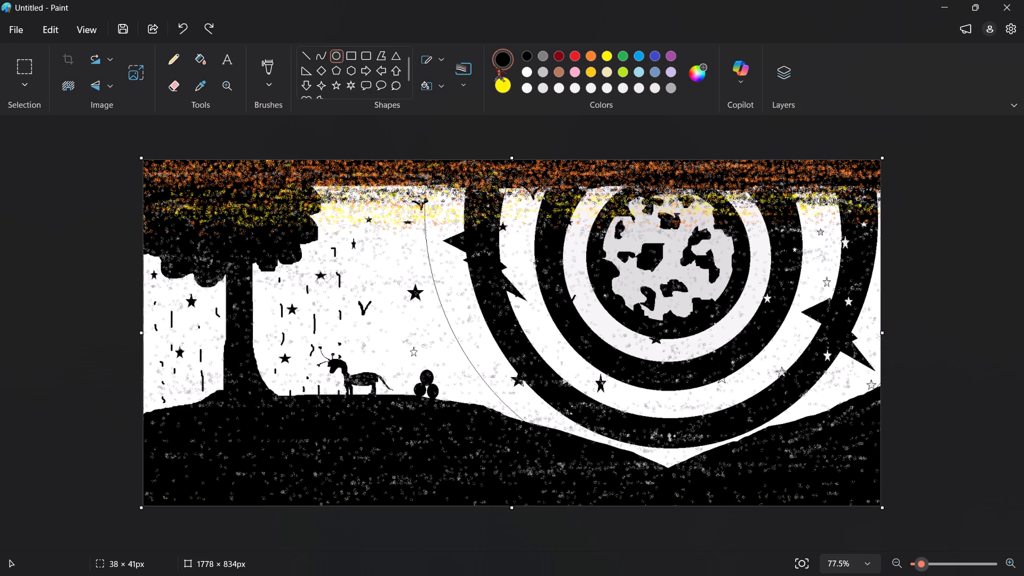
click(525, 73)
drag(196, 449, 215, 471)
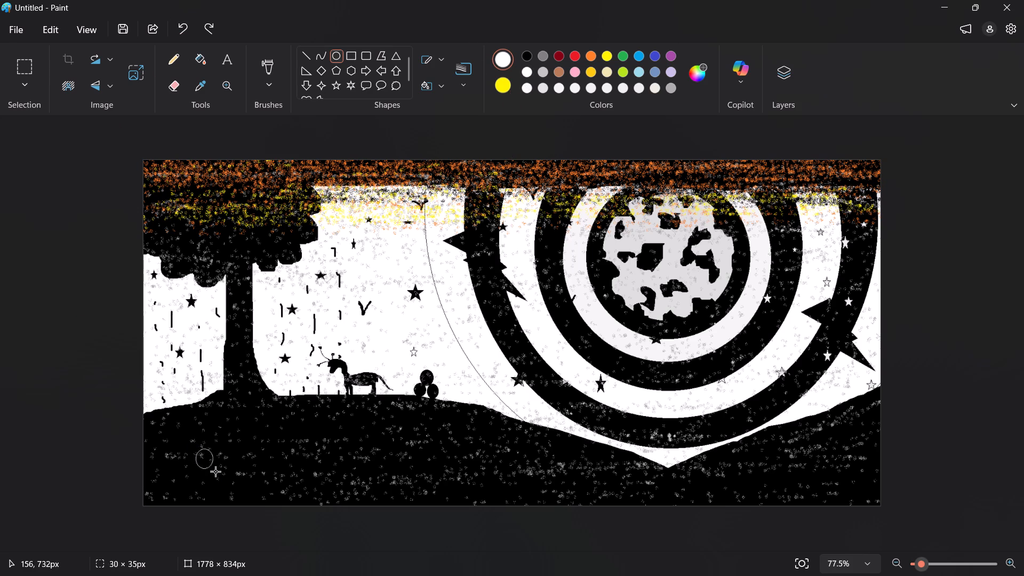
drag(215, 471, 226, 485)
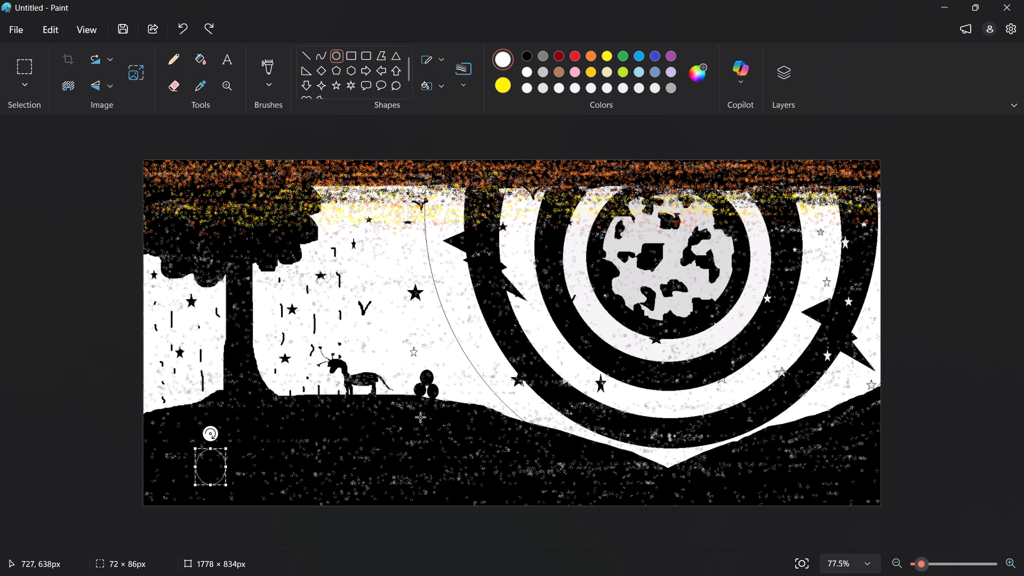
drag(264, 487, 220, 445)
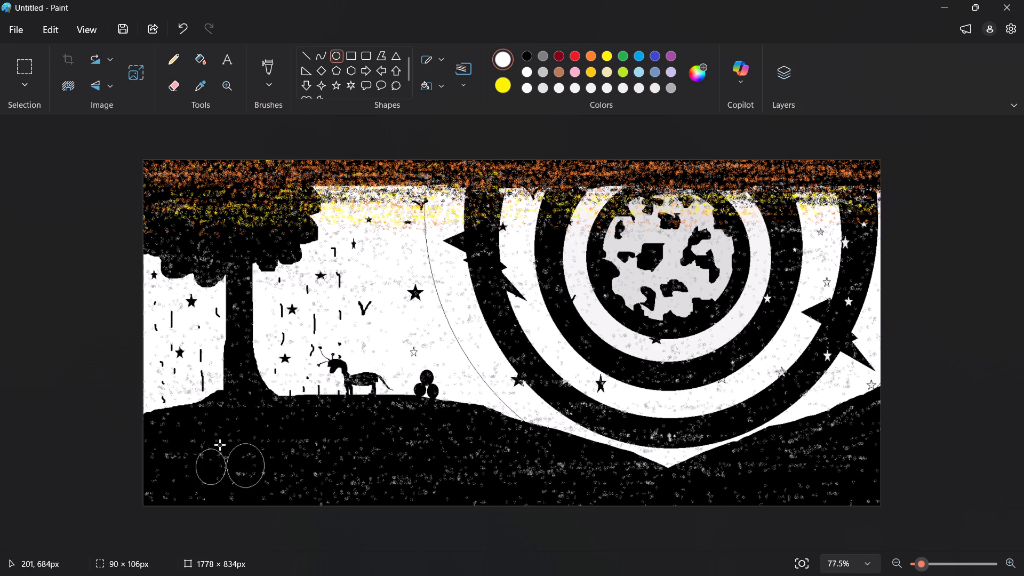
drag(220, 445, 232, 451)
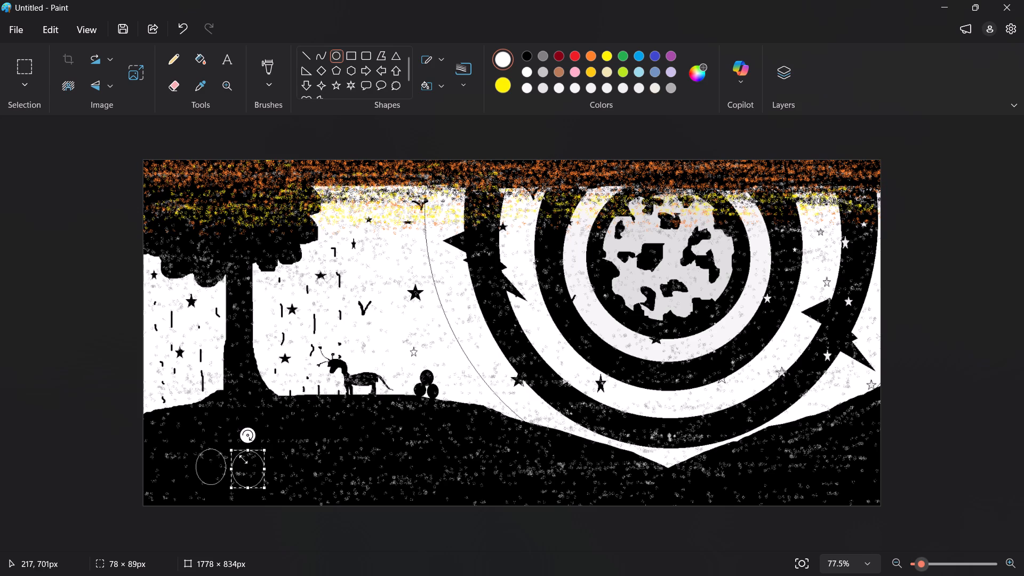
drag(247, 466, 241, 464)
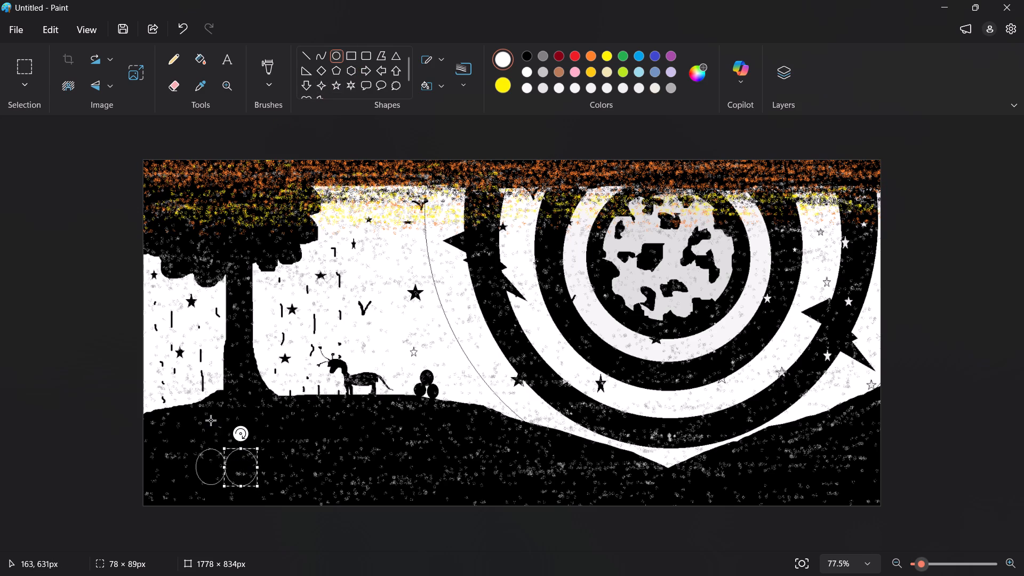
drag(211, 420, 241, 454)
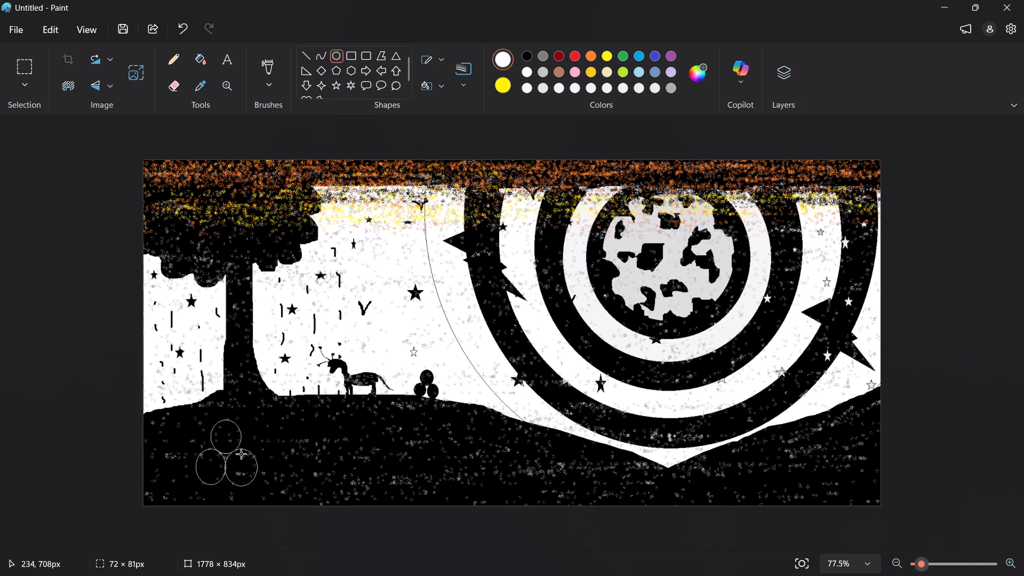
drag(241, 454, 242, 454)
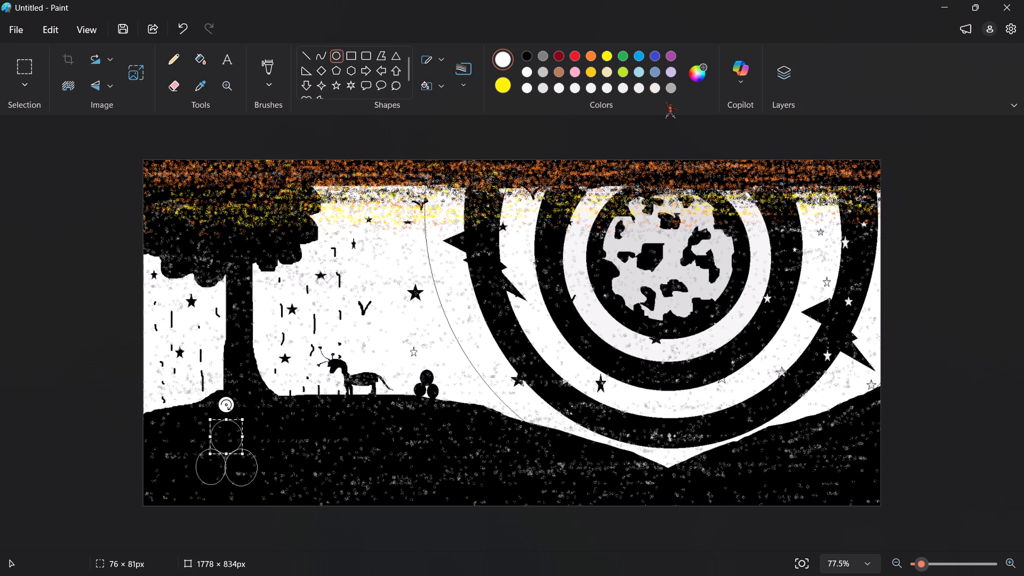
Fill the three stacked ovals on the black ground with white.
click(505, 60)
click(202, 61)
click(215, 447)
click(236, 473)
click(230, 466)
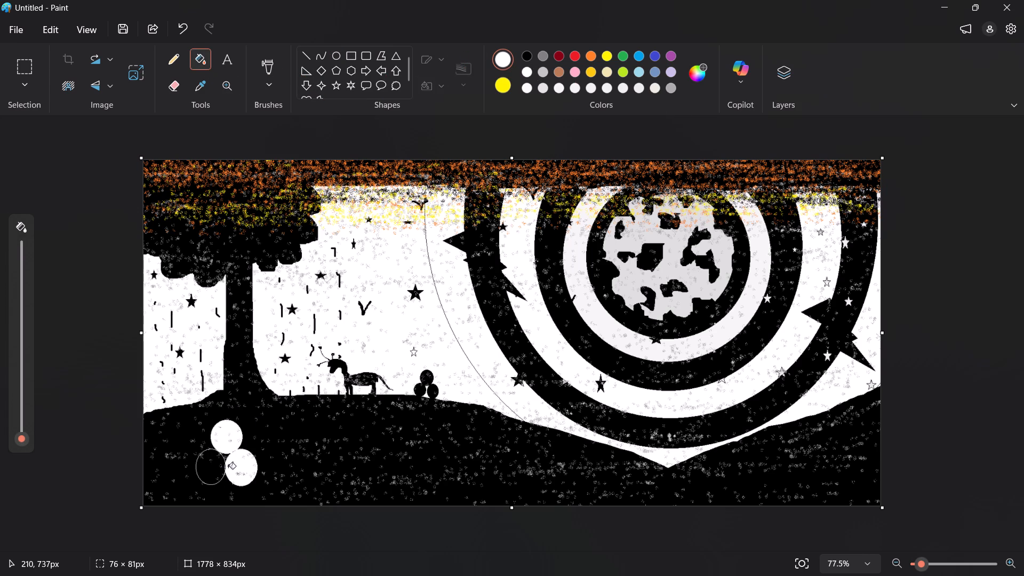
click(219, 469)
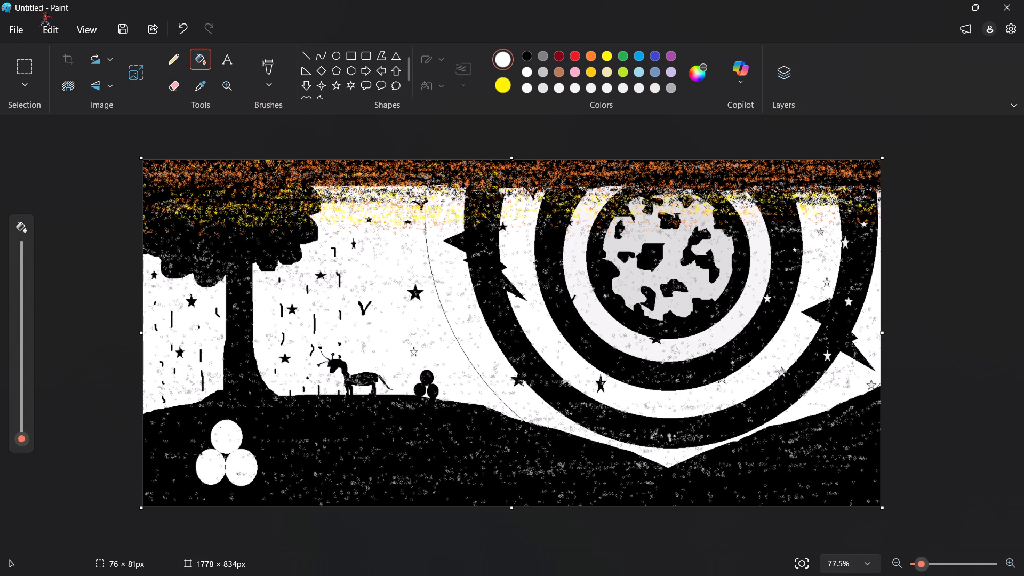
Spray white Airbrush speckles along the bottom edge of the black ground, from its left corner to past the white V-shaped point.
click(174, 57)
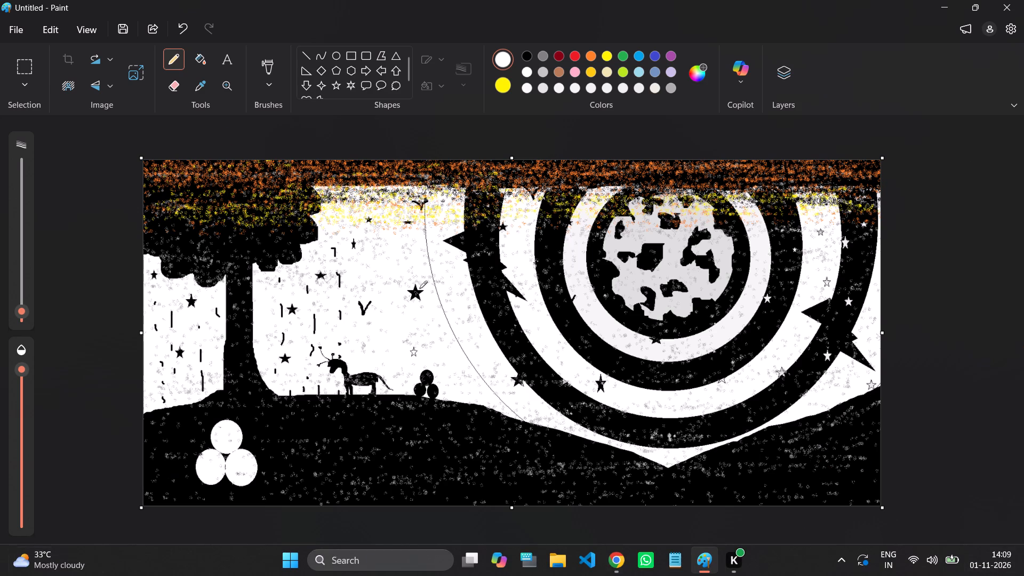
click(172, 60)
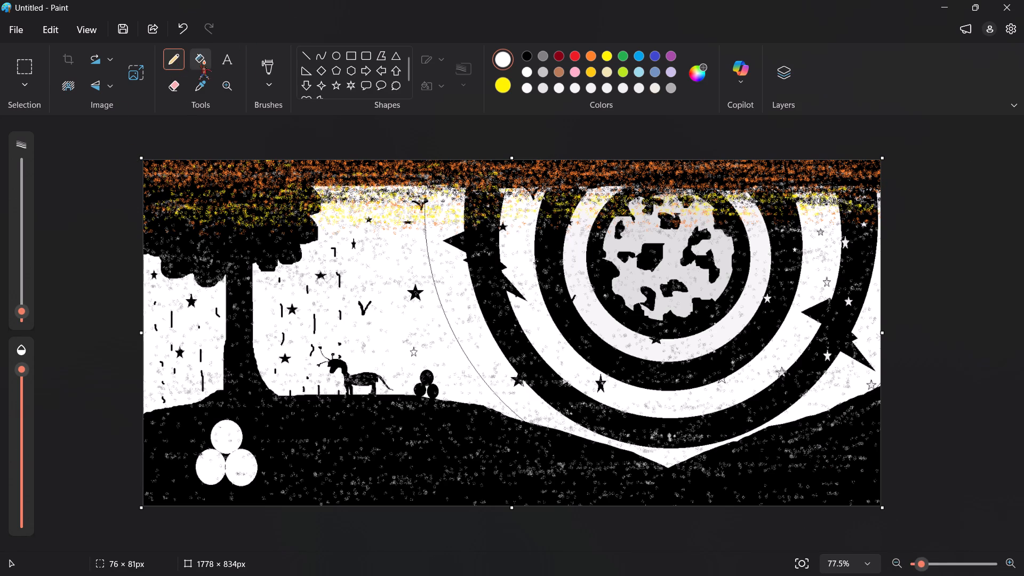
click(257, 79)
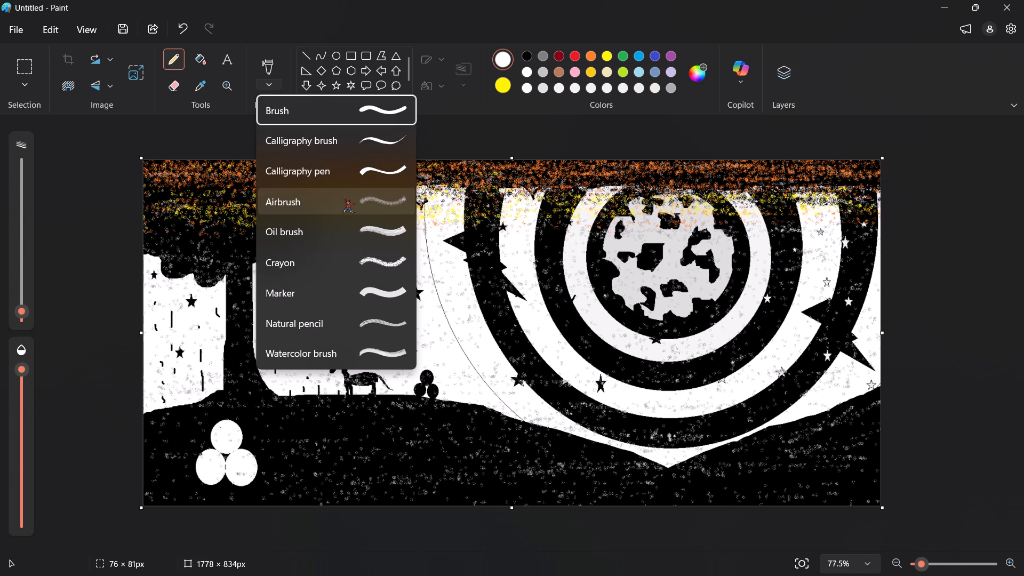
click(344, 197)
drag(220, 501, 282, 503)
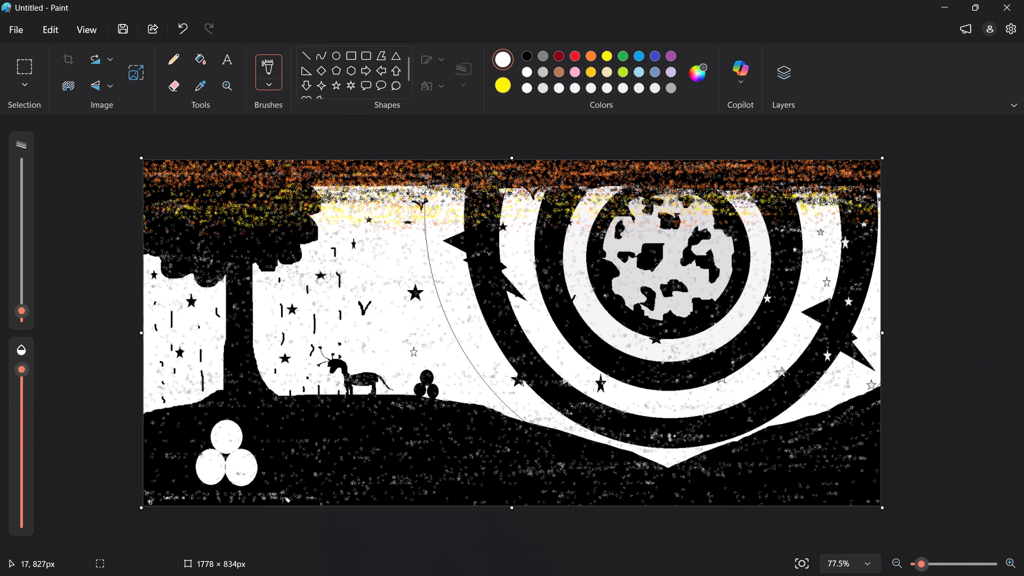
drag(282, 503, 189, 488)
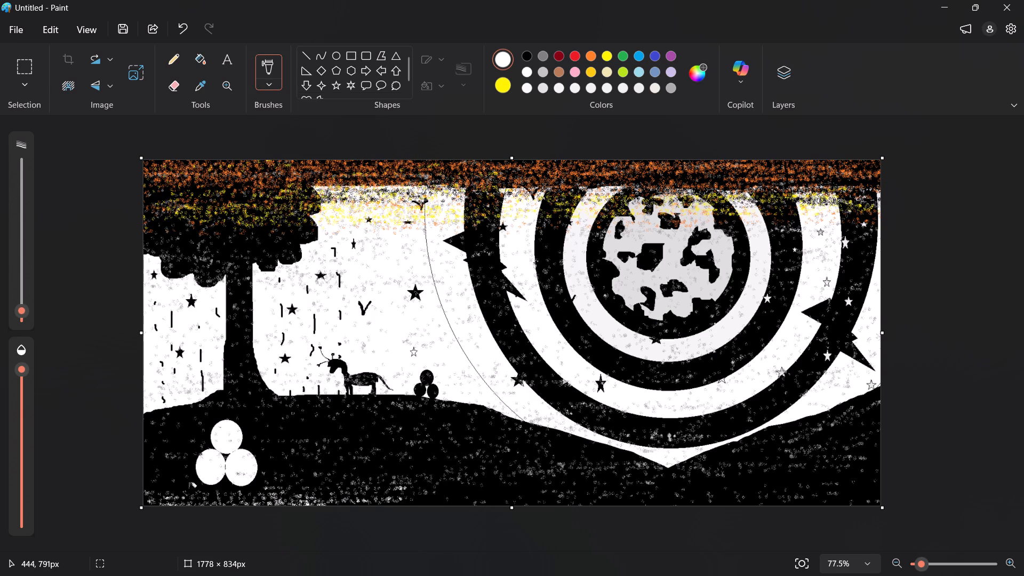
drag(189, 488, 138, 492)
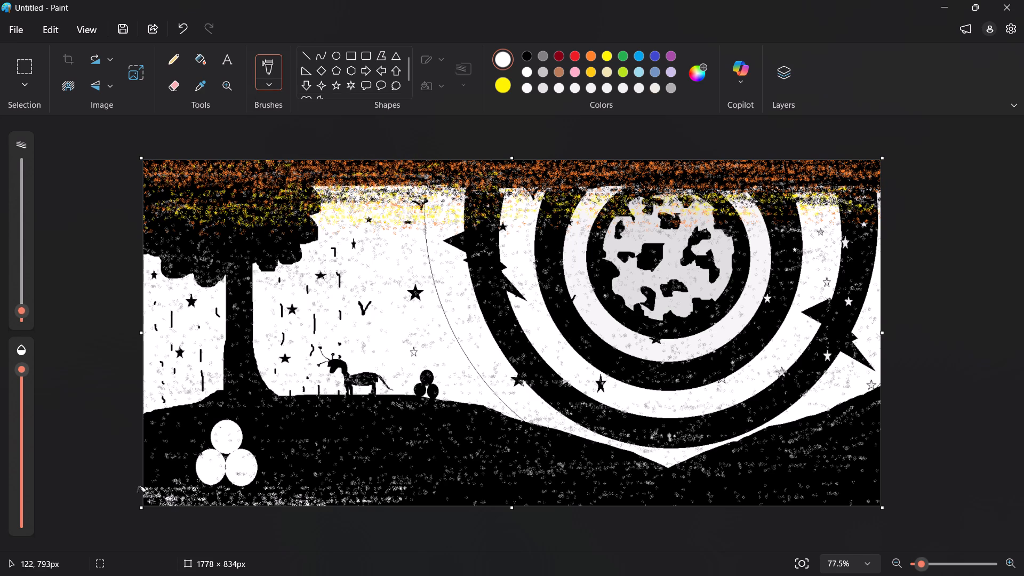
drag(138, 492, 378, 491)
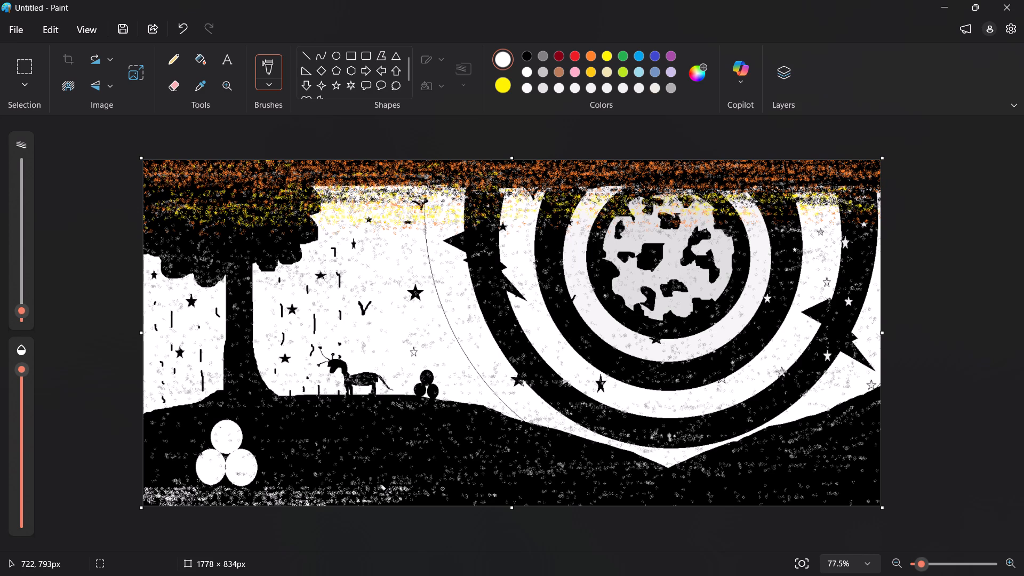
drag(378, 491, 596, 493)
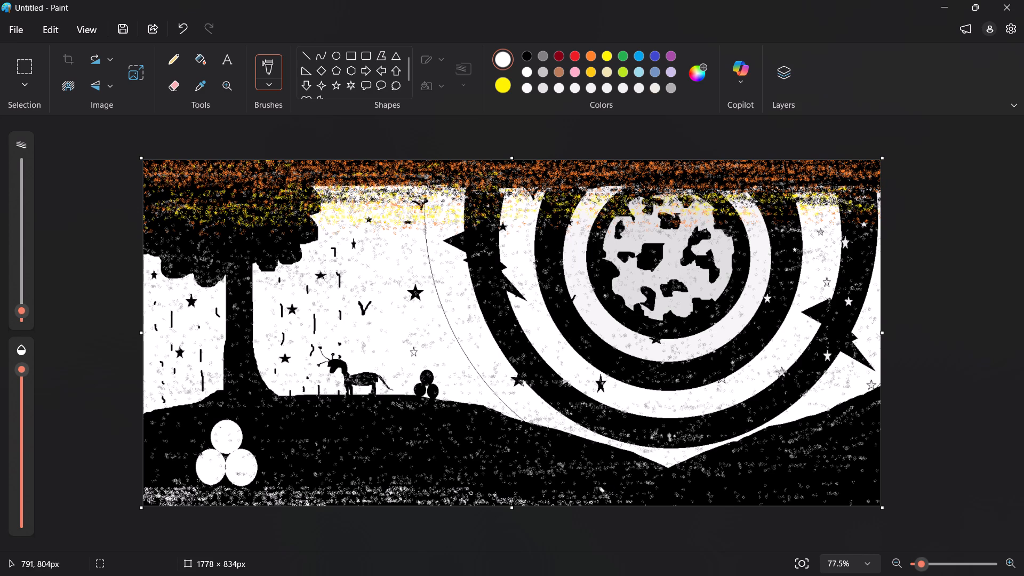
drag(596, 493, 534, 495)
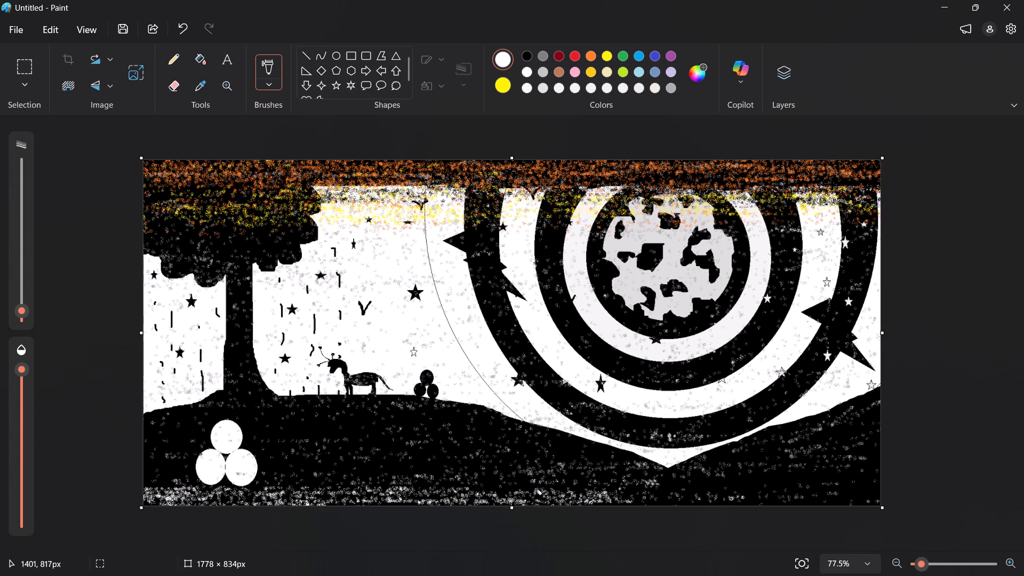
drag(534, 495, 714, 575)
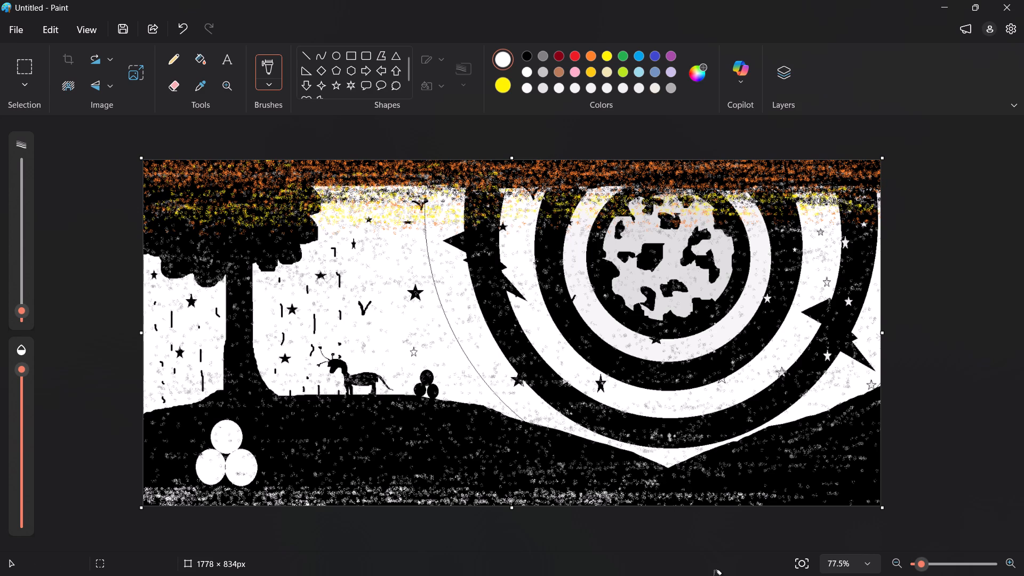
drag(714, 575, 716, 571)
Extend the white Airbrush speckles along the ground's bottom edge to the canvas's right corner.
drag(797, 495, 845, 498)
drag(845, 498, 670, 471)
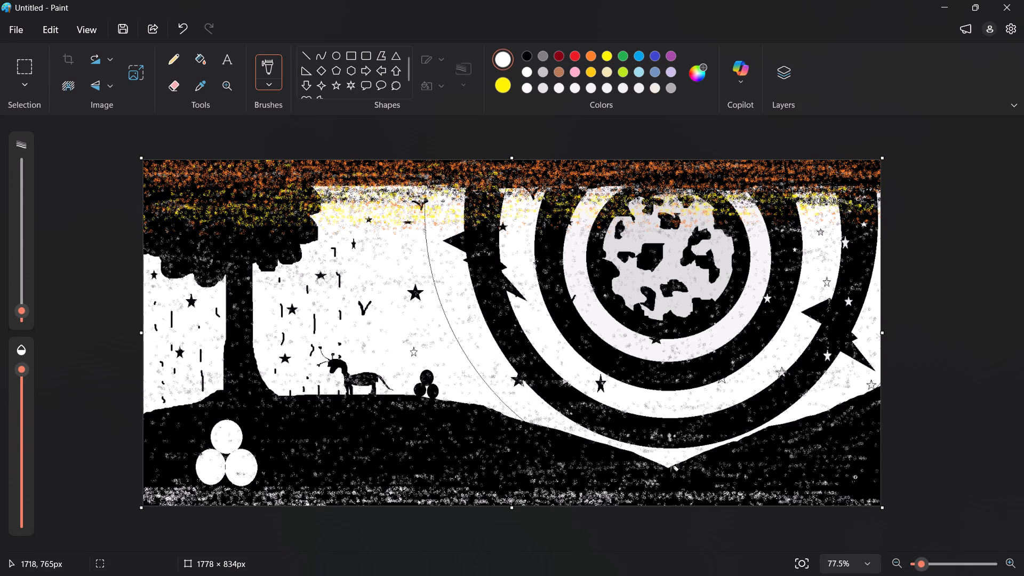
drag(670, 471, 711, 491)
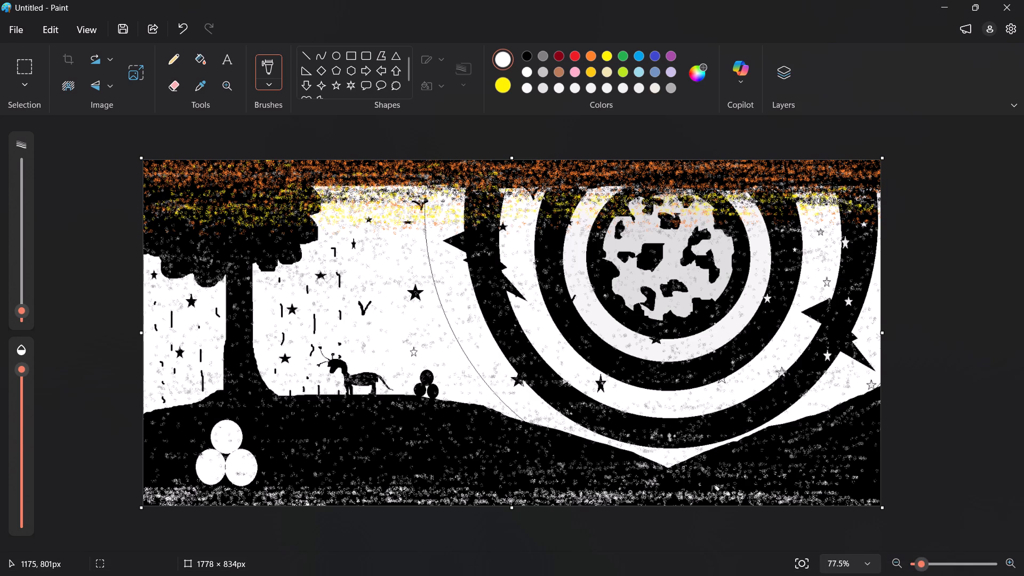
drag(711, 491, 861, 493)
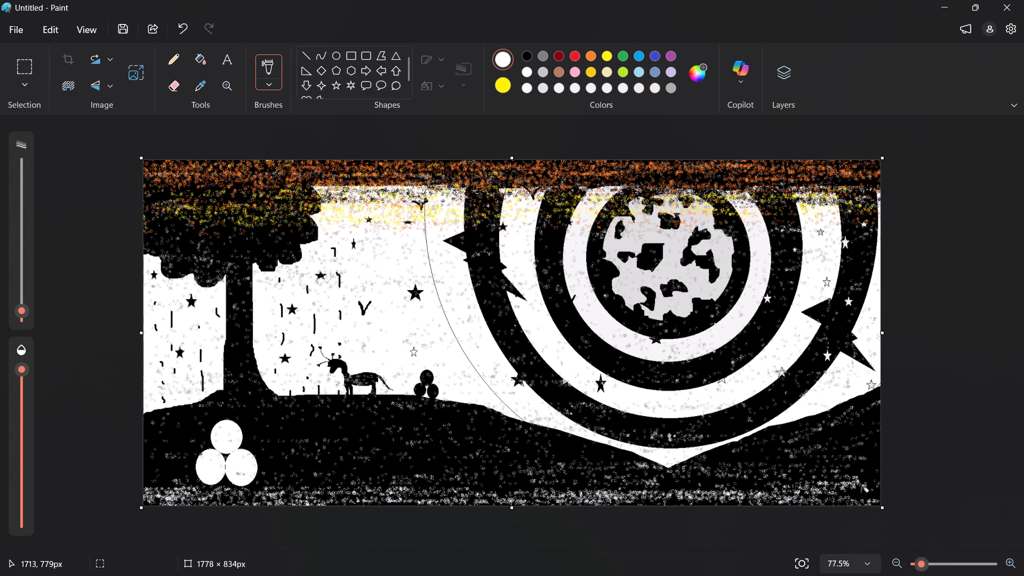
Spray a second band of white Airbrush speckles just above the first, across the full ground width and around the stacked white ovals.
drag(861, 493, 406, 477)
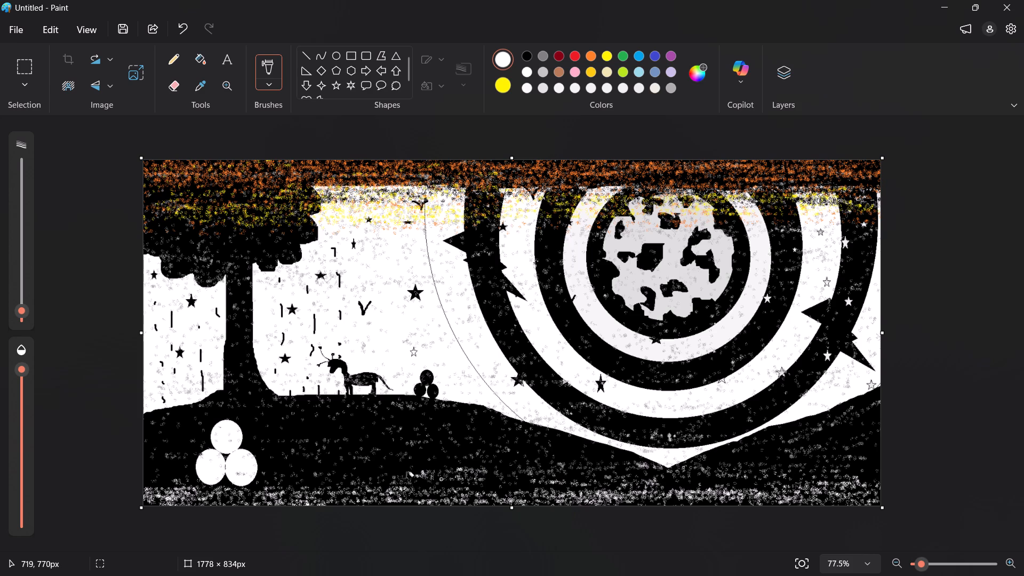
drag(406, 477, 331, 483)
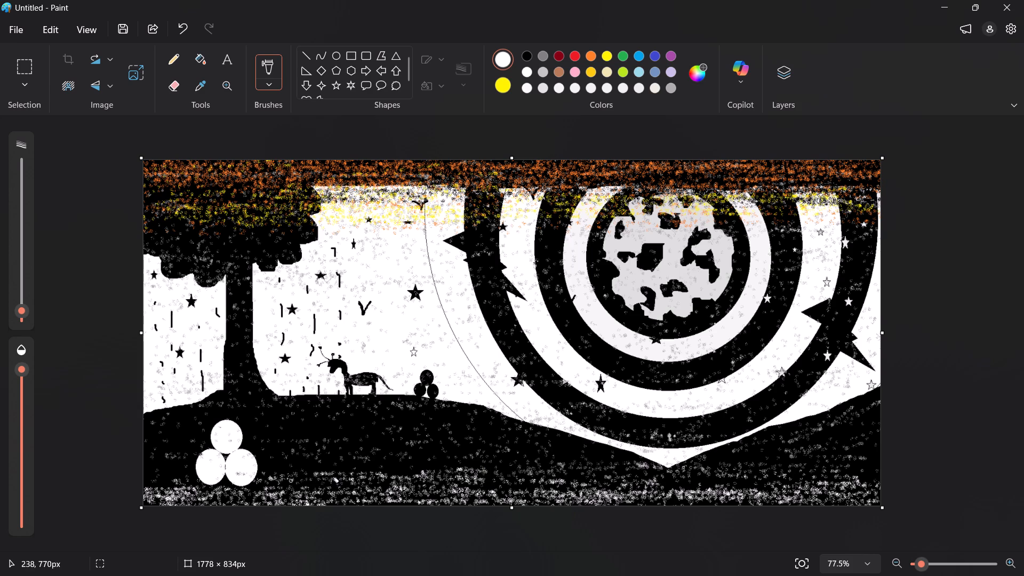
drag(331, 483, 186, 474)
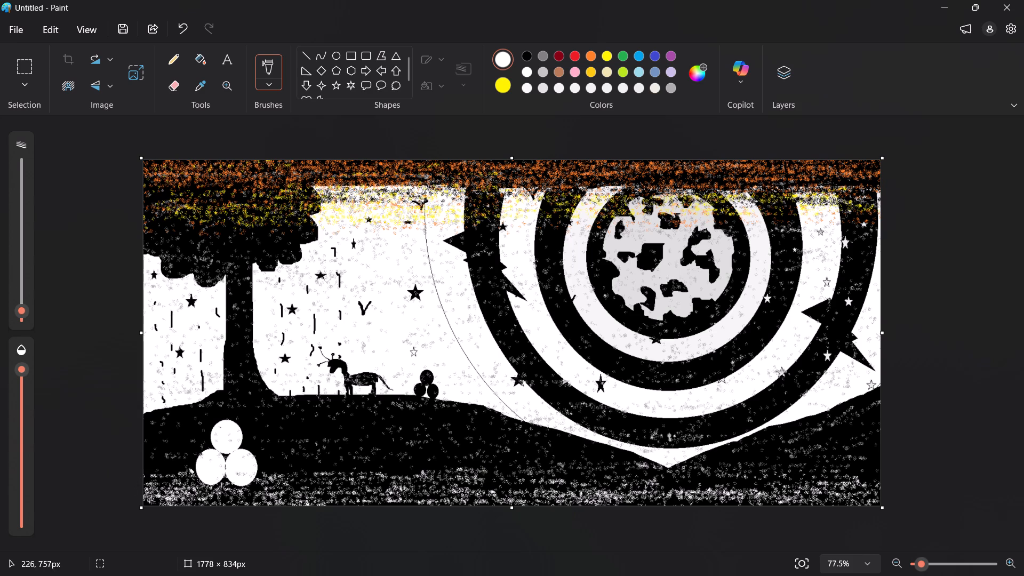
drag(186, 474, 808, 478)
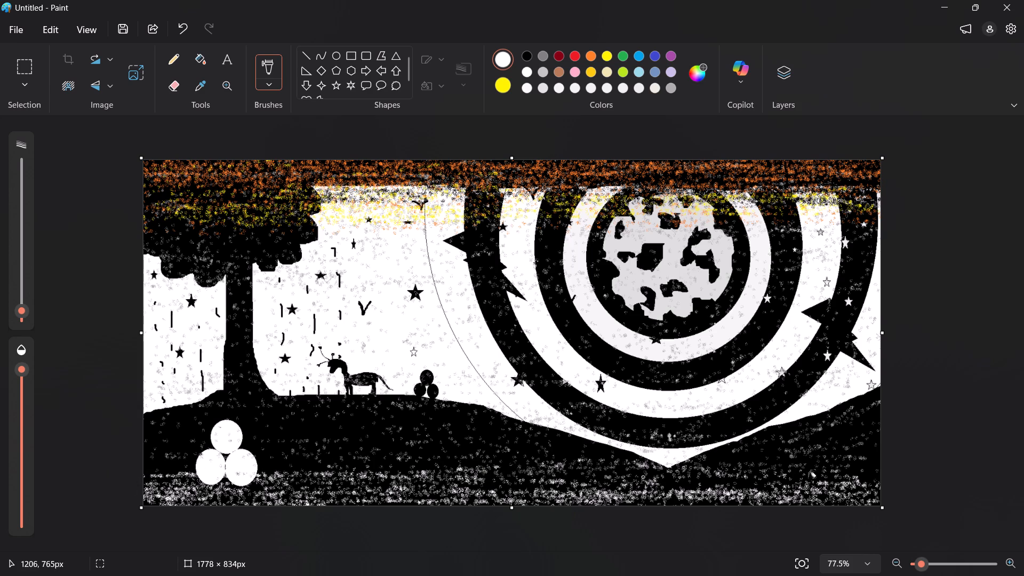
drag(808, 478, 738, 488)
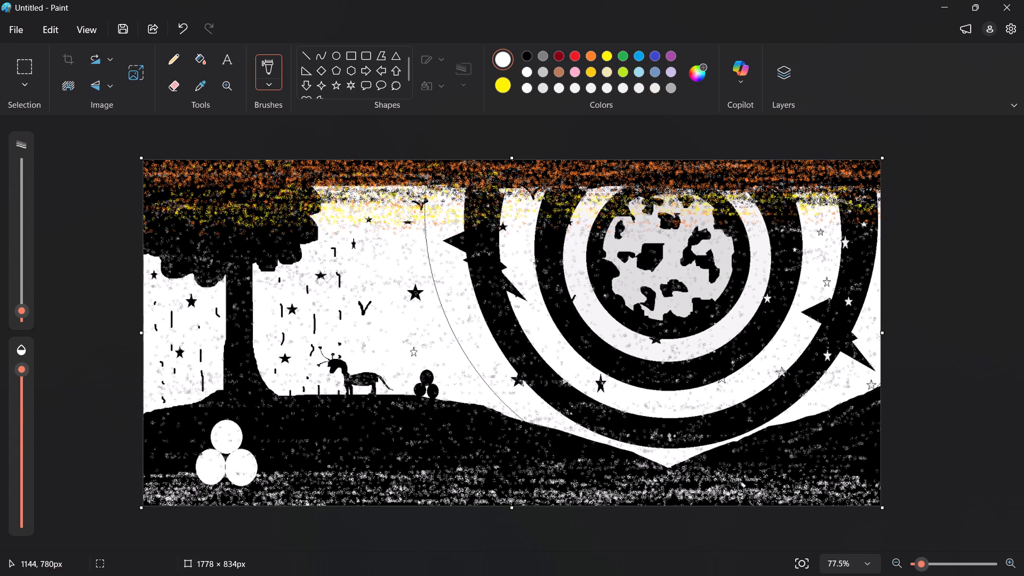
drag(738, 488, 798, 493)
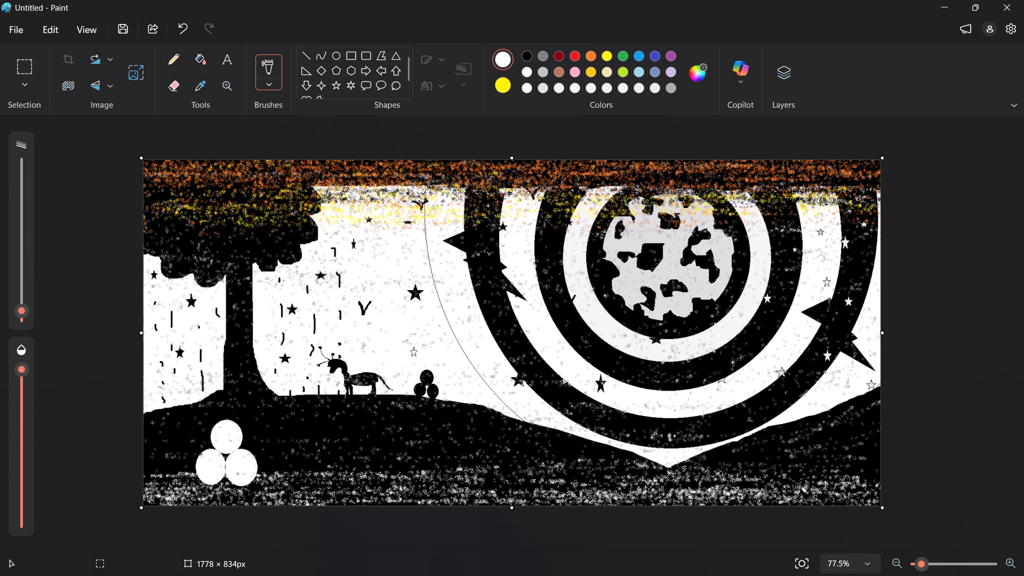
drag(798, 493, 779, 488)
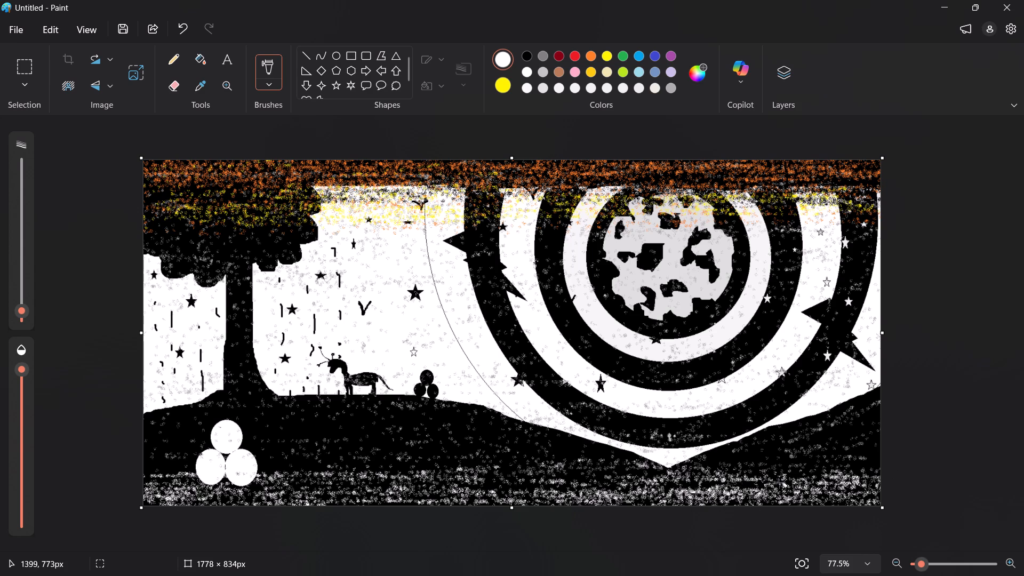
drag(779, 488, 567, 471)
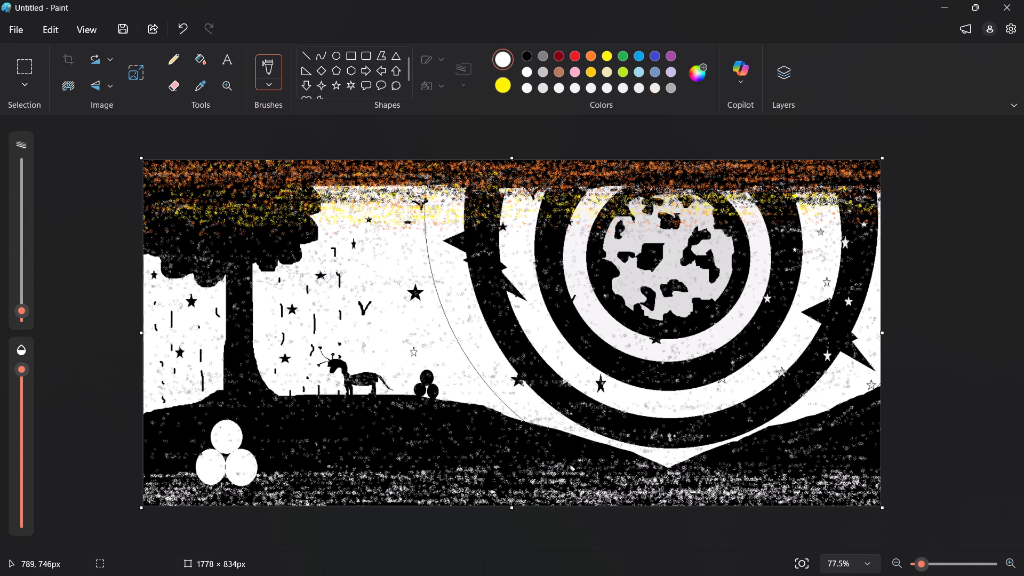
drag(567, 471, 172, 462)
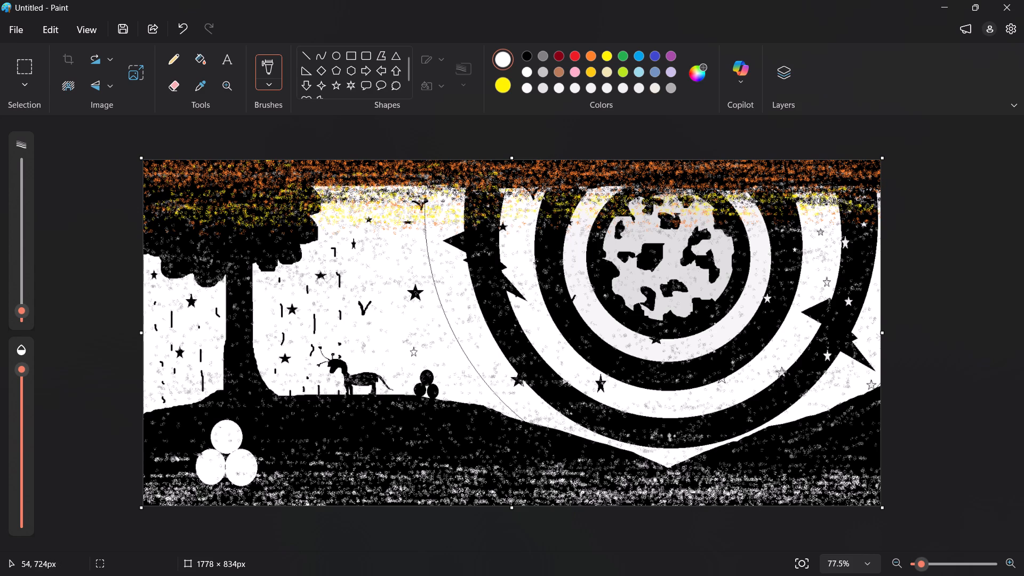
drag(172, 462, 288, 468)
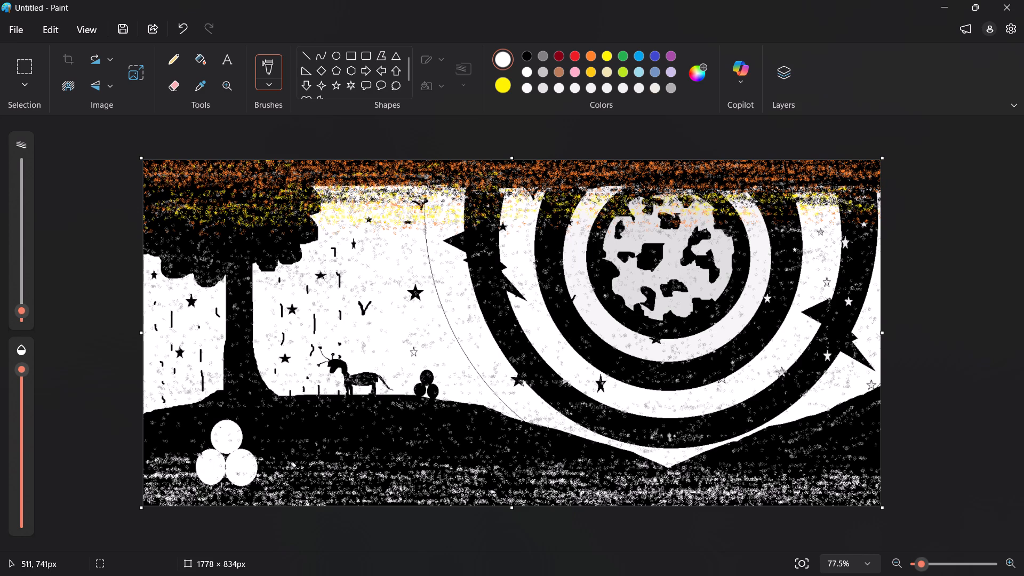
Thicken the white Airbrush speckles along the lower ground with more passes from the stacked ovals to the right side.
drag(288, 468, 542, 487)
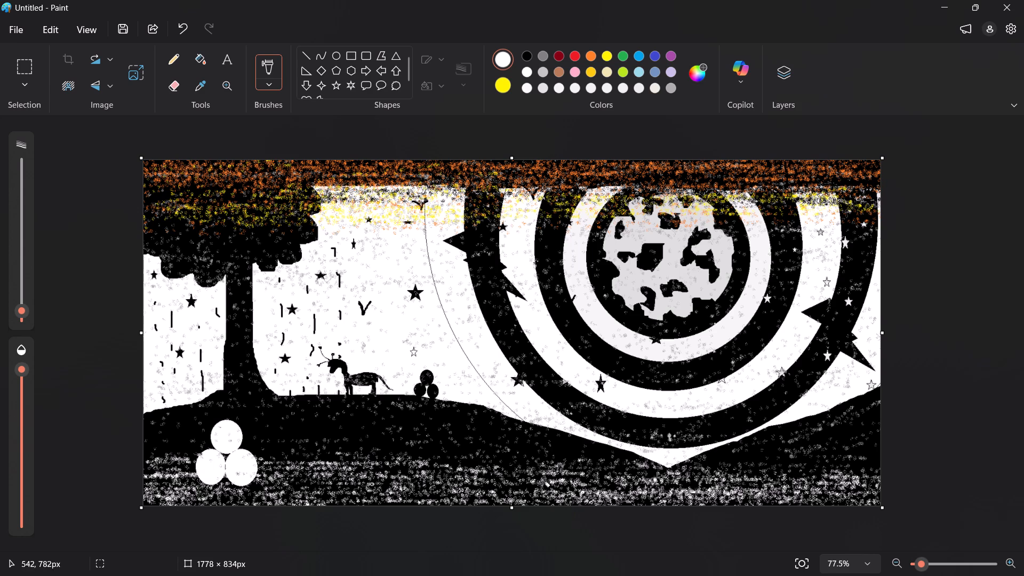
drag(542, 487, 210, 462)
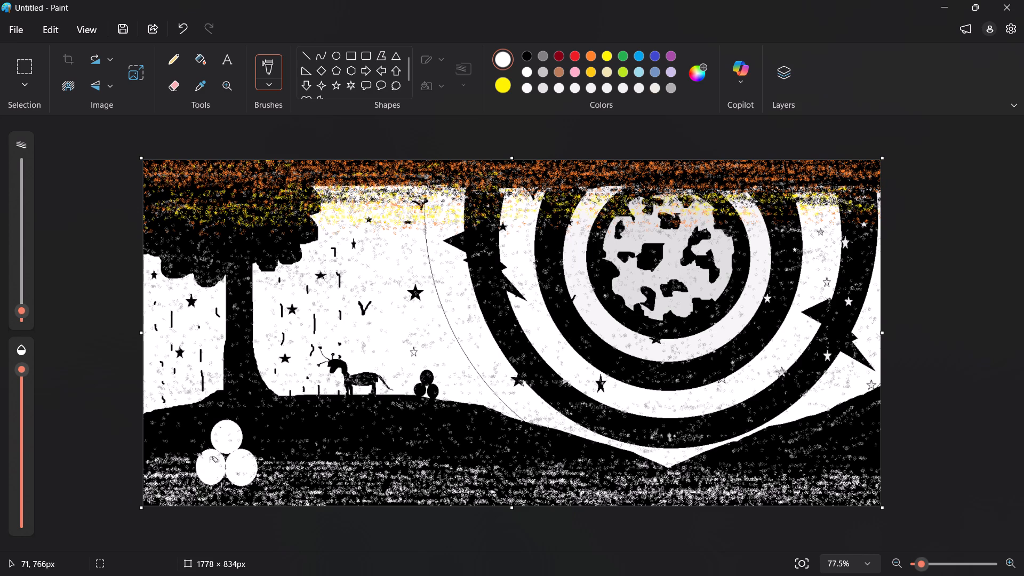
drag(210, 462, 261, 495)
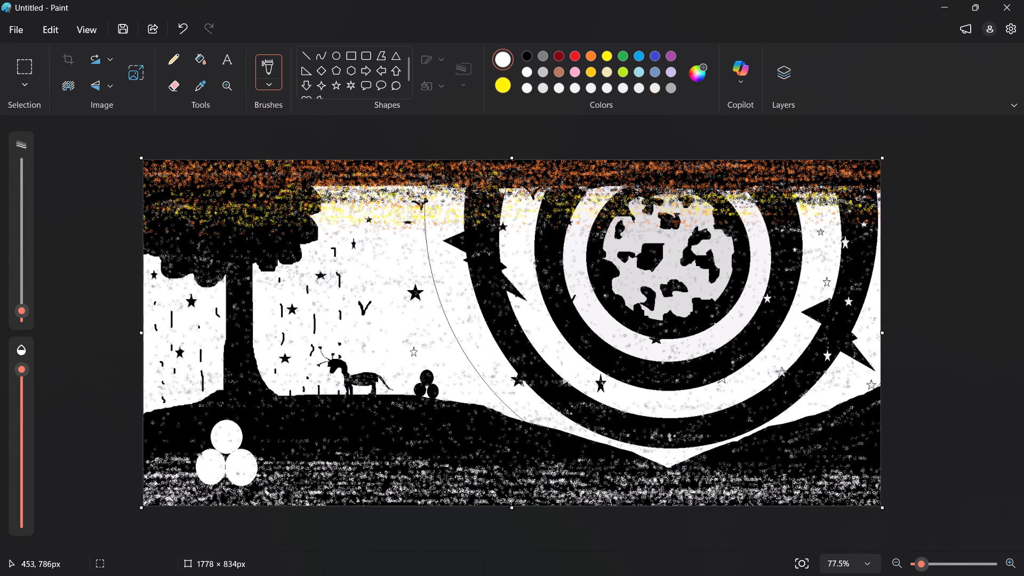
drag(261, 495, 366, 498)
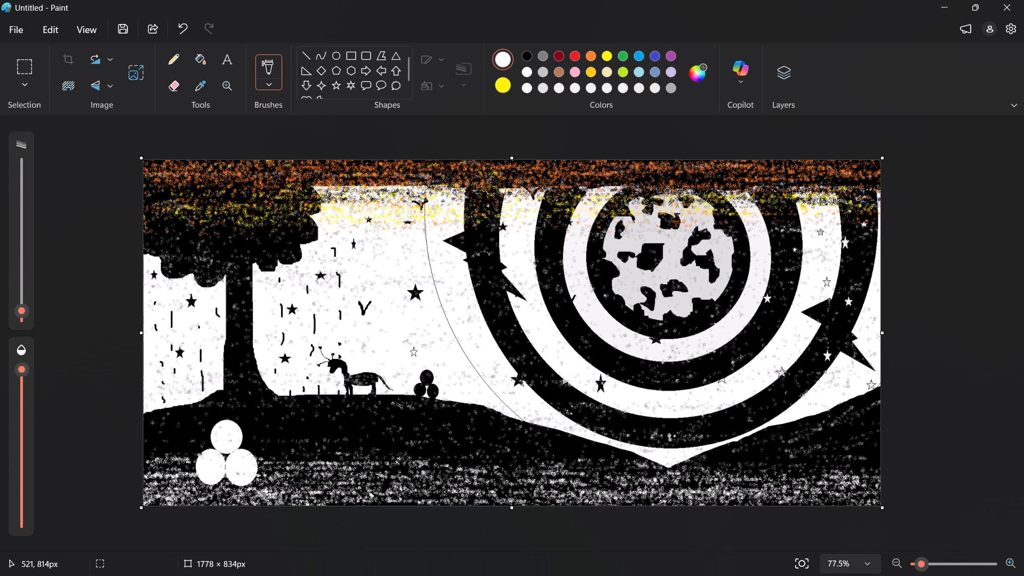
drag(366, 498, 429, 495)
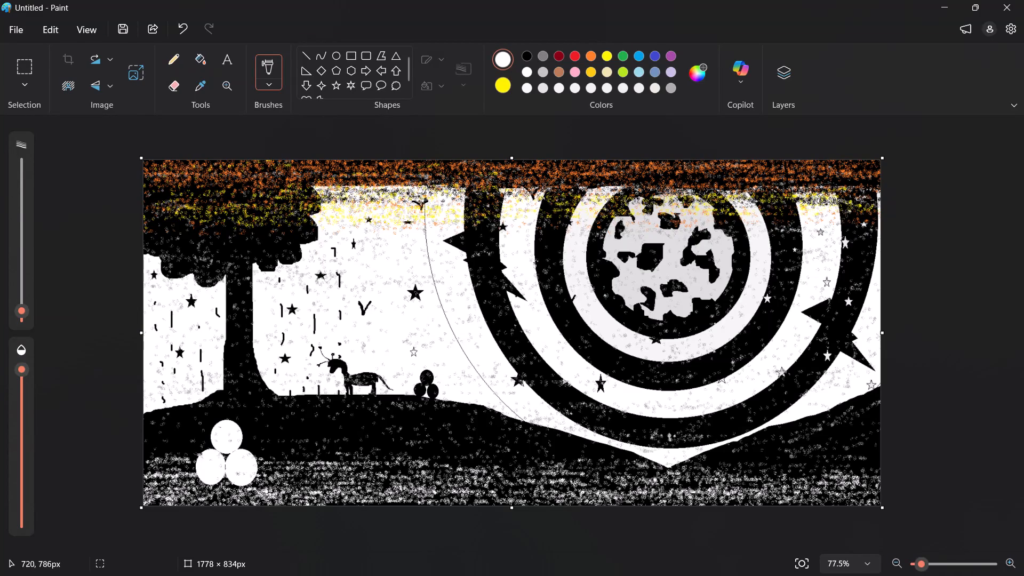
drag(429, 495, 500, 490)
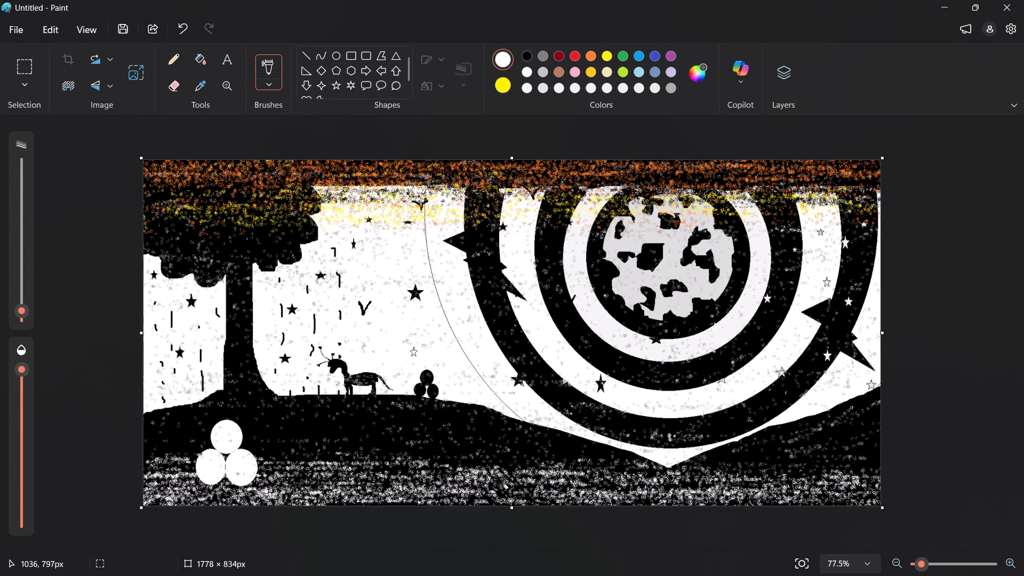
drag(500, 490, 515, 513)
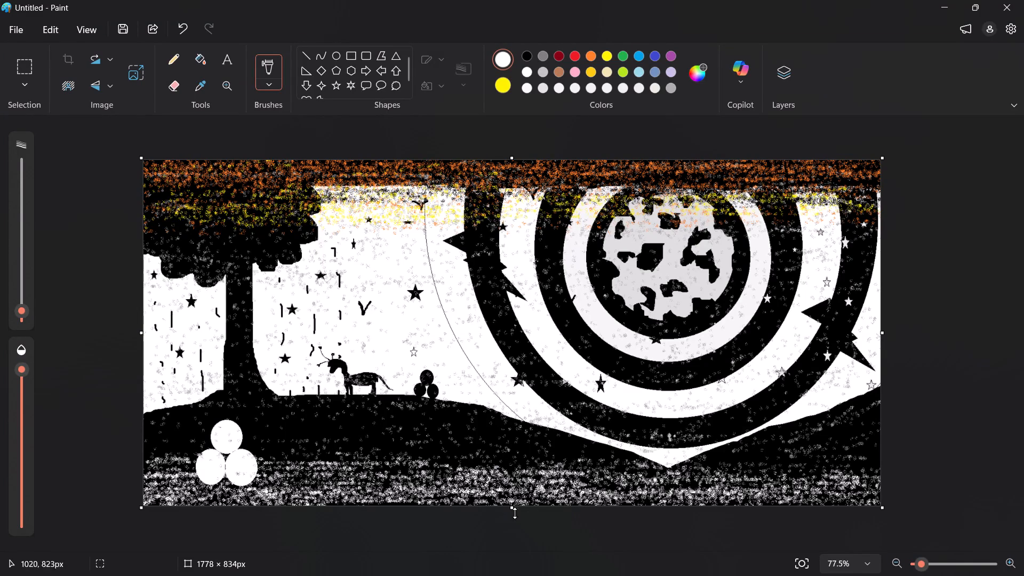
drag(515, 513, 785, 495)
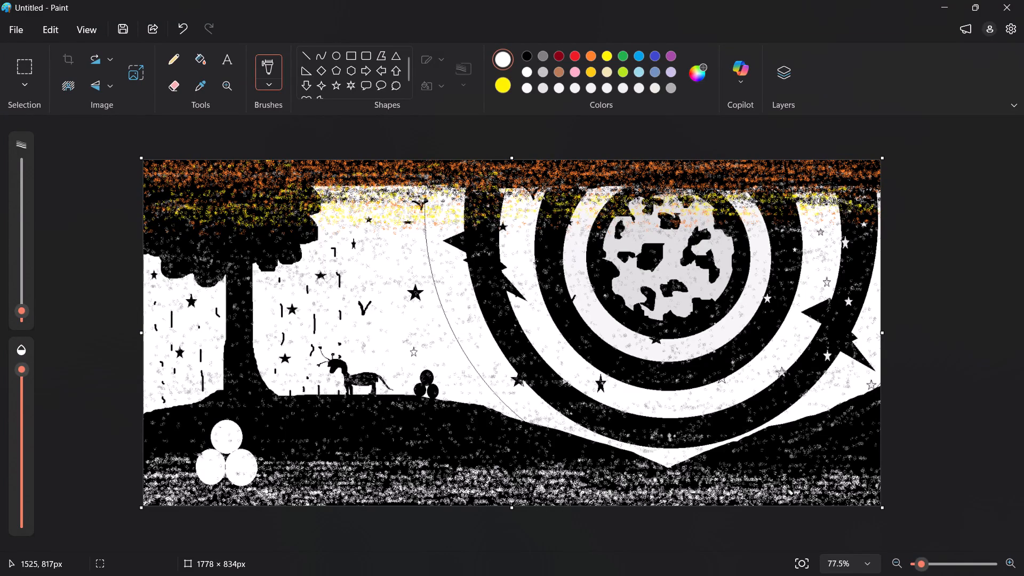
drag(785, 495, 668, 491)
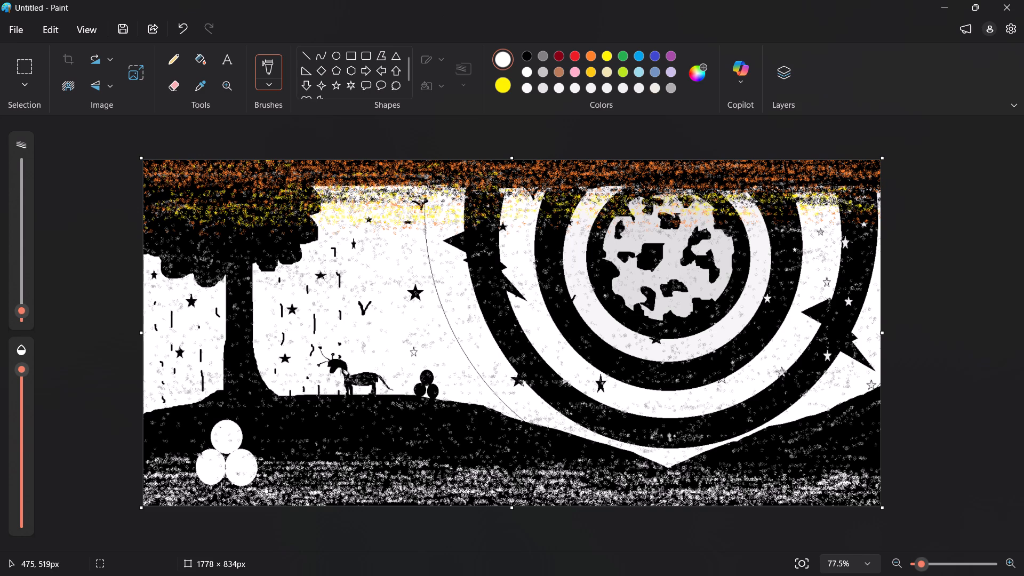
Dot a white eye on the antennaed animal's head with the Pencil.
scroll(193, 69, up, 4)
click(180, 57)
ctrl+scroll(363, 350, up, 5)
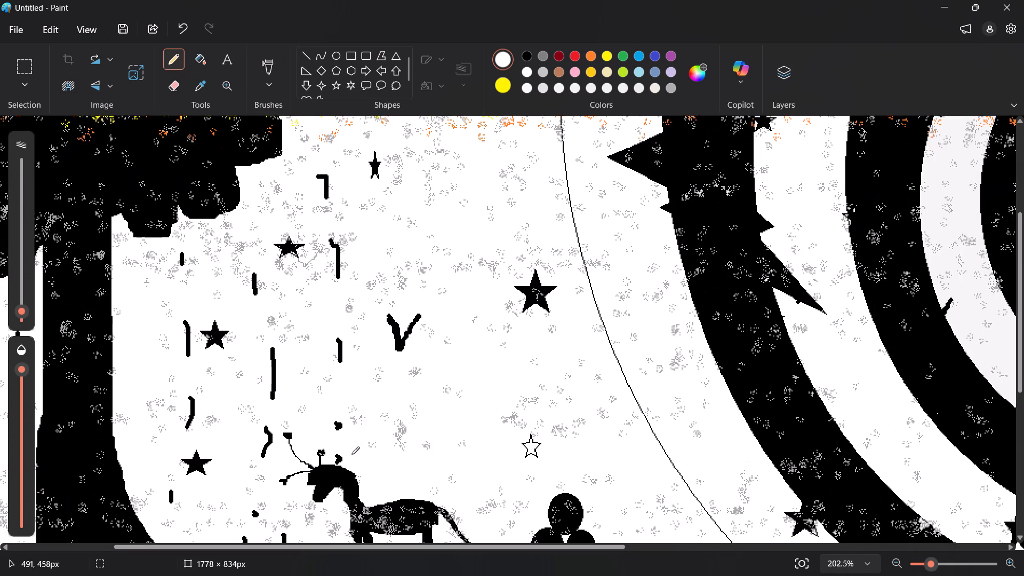
scroll(348, 454, down, 1)
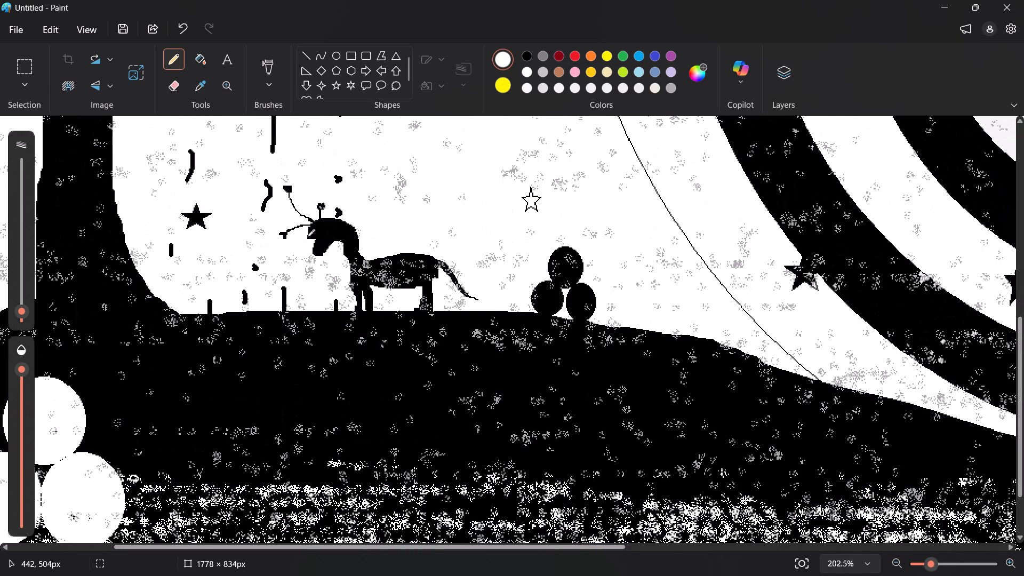
click(320, 231)
Add small white Pencil highlights to the upper edges of the three stacked black ovals beside the animal.
click(558, 256)
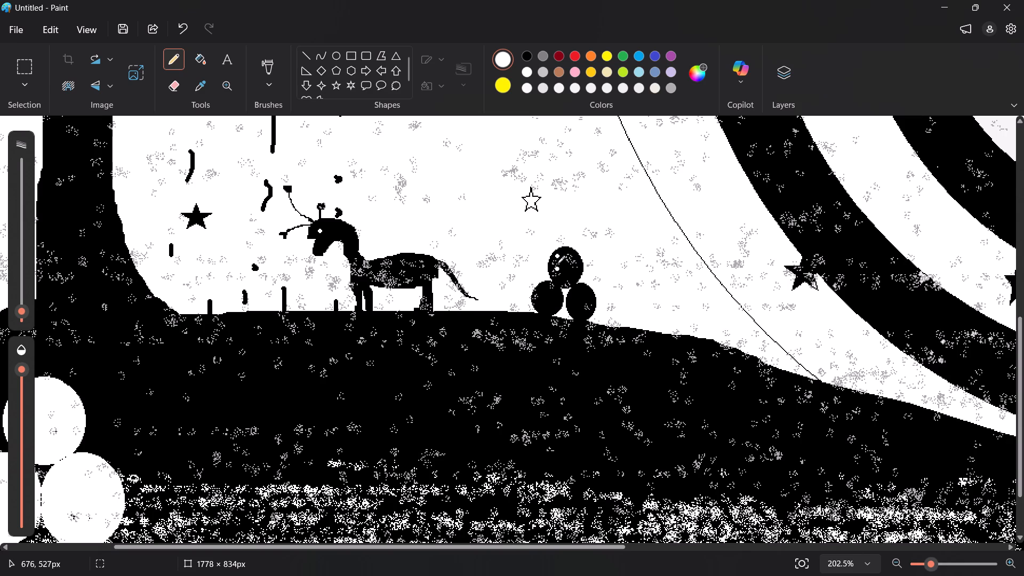
double_click(554, 255)
triple_click(553, 259)
click(555, 259)
click(540, 287)
double_click(538, 290)
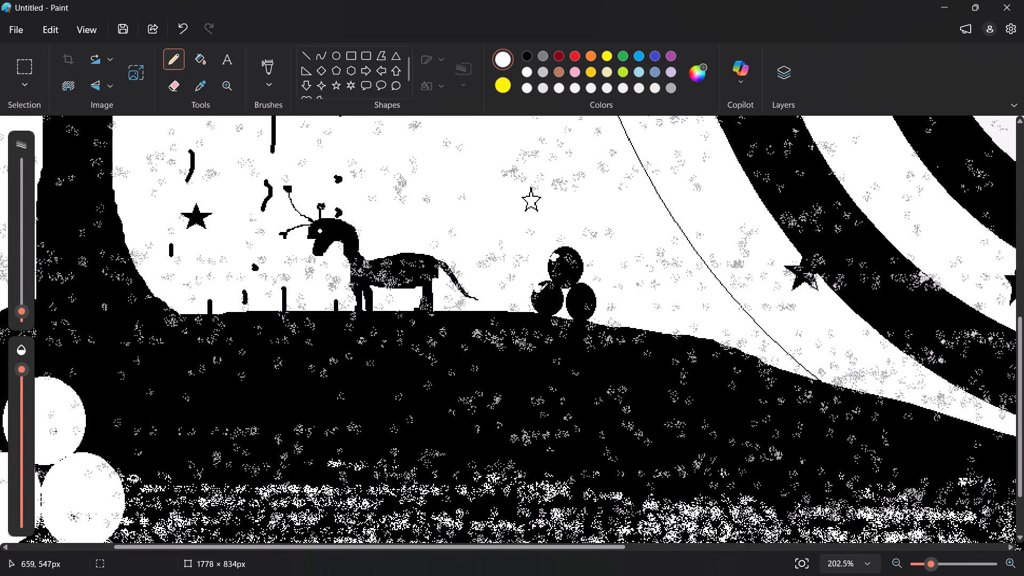
double_click(540, 291)
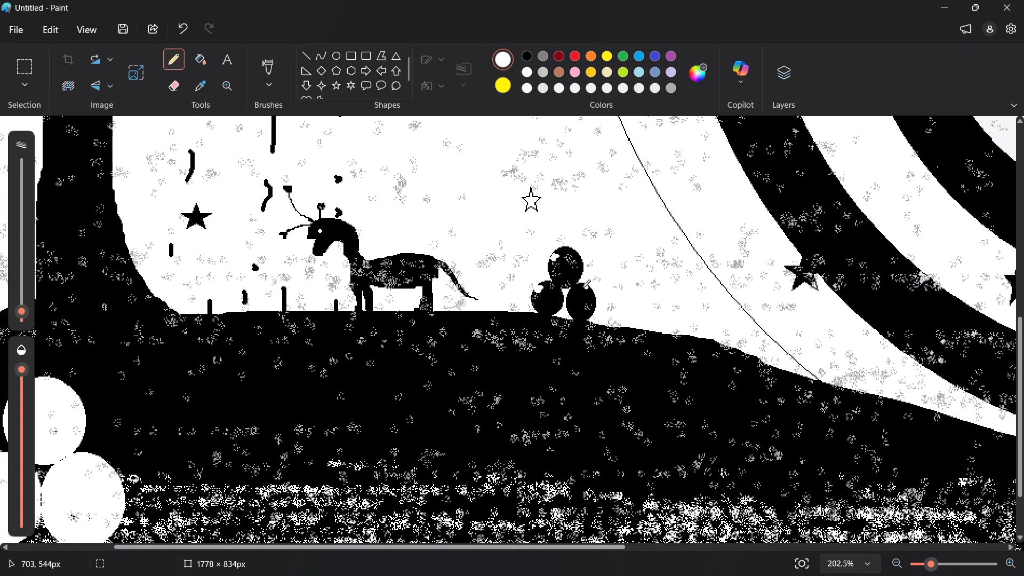
click(585, 283)
click(588, 285)
double_click(589, 286)
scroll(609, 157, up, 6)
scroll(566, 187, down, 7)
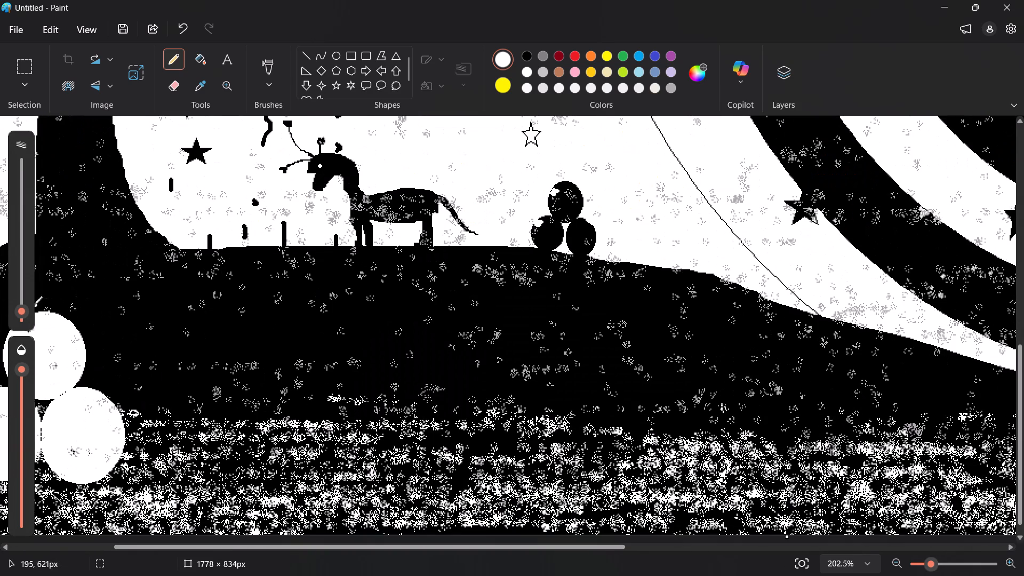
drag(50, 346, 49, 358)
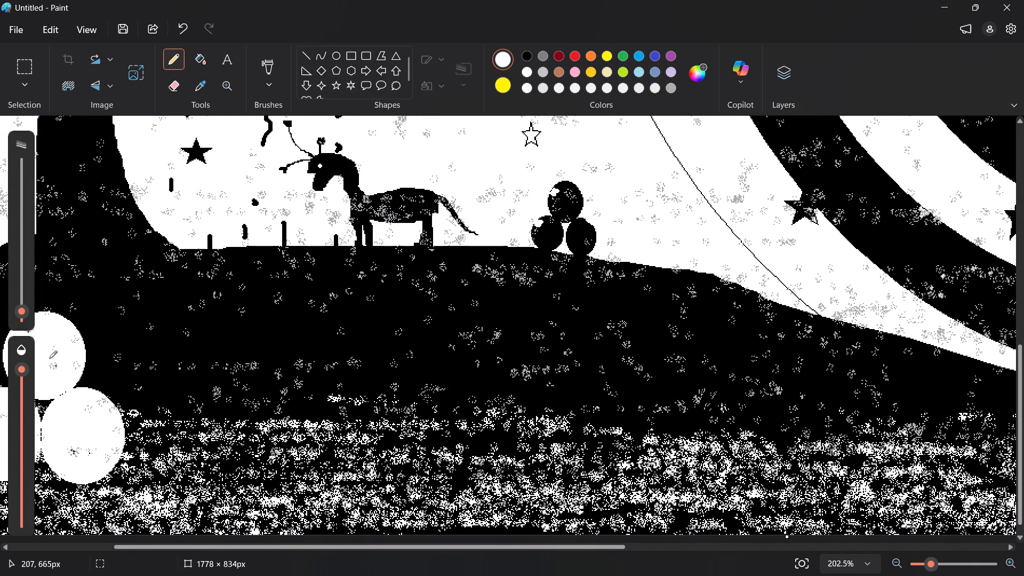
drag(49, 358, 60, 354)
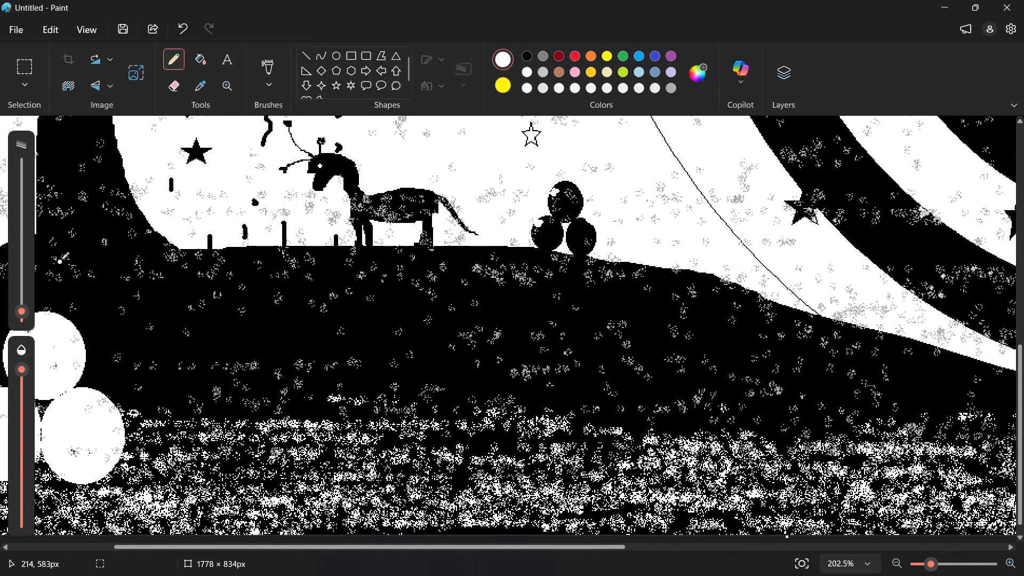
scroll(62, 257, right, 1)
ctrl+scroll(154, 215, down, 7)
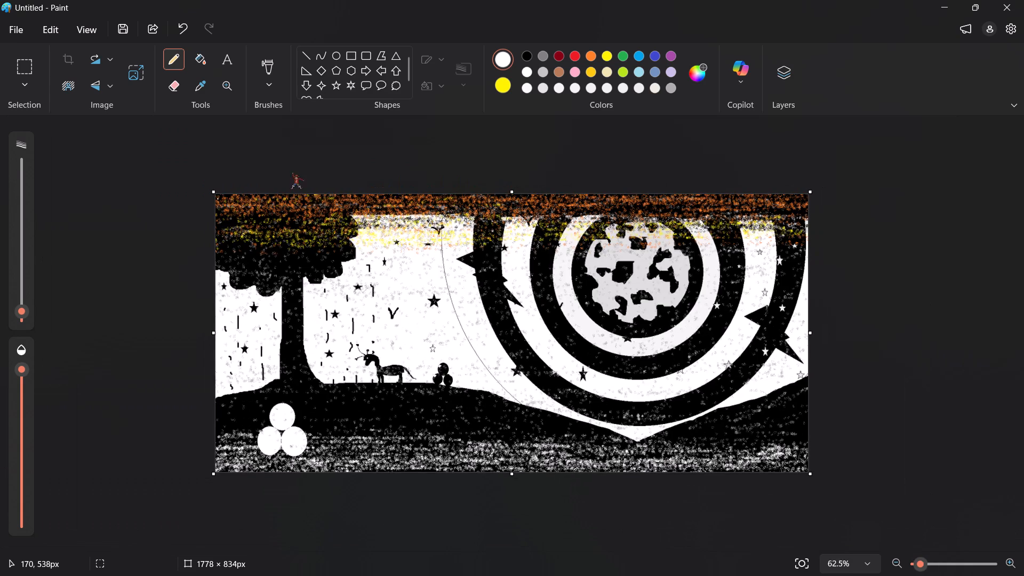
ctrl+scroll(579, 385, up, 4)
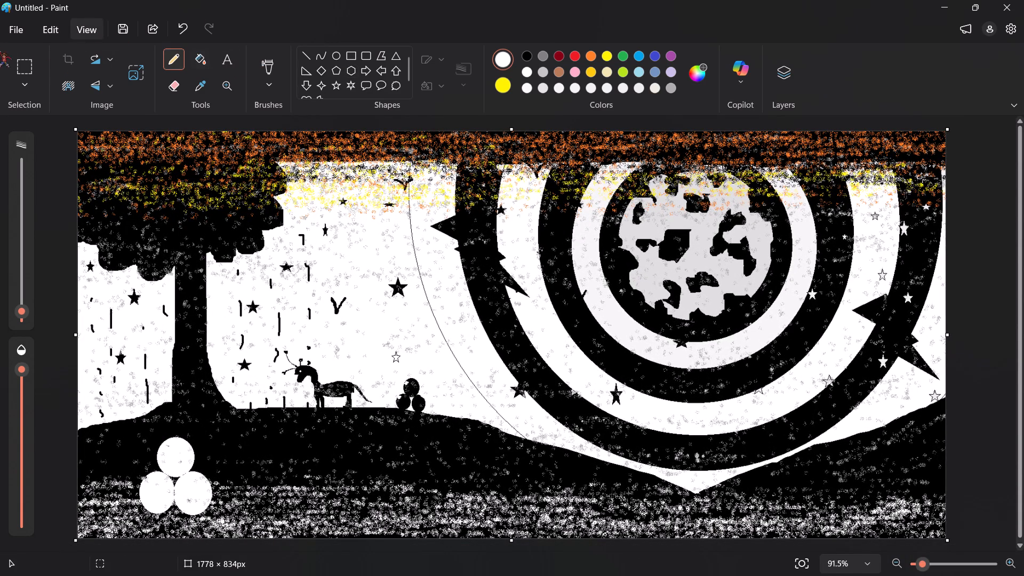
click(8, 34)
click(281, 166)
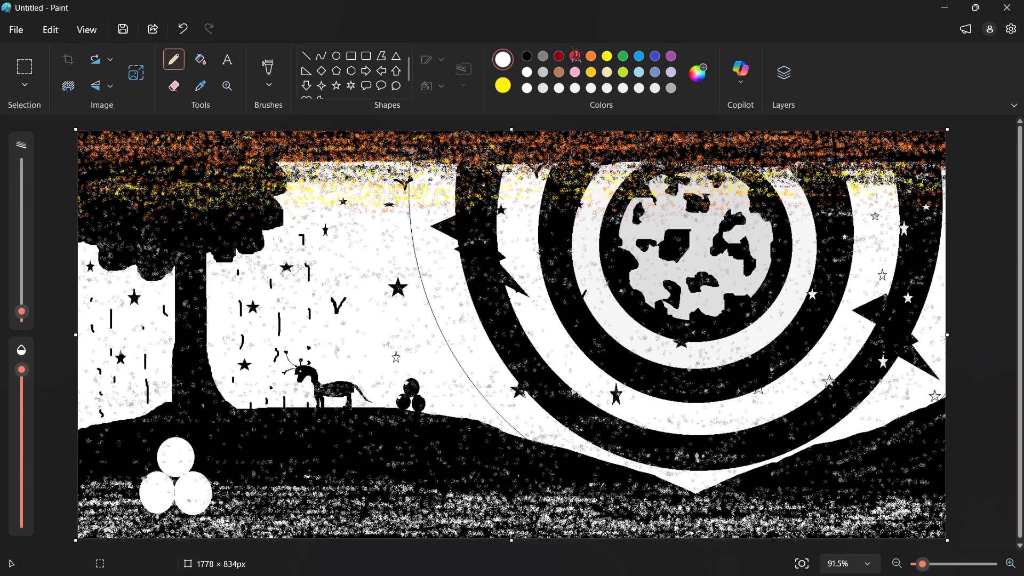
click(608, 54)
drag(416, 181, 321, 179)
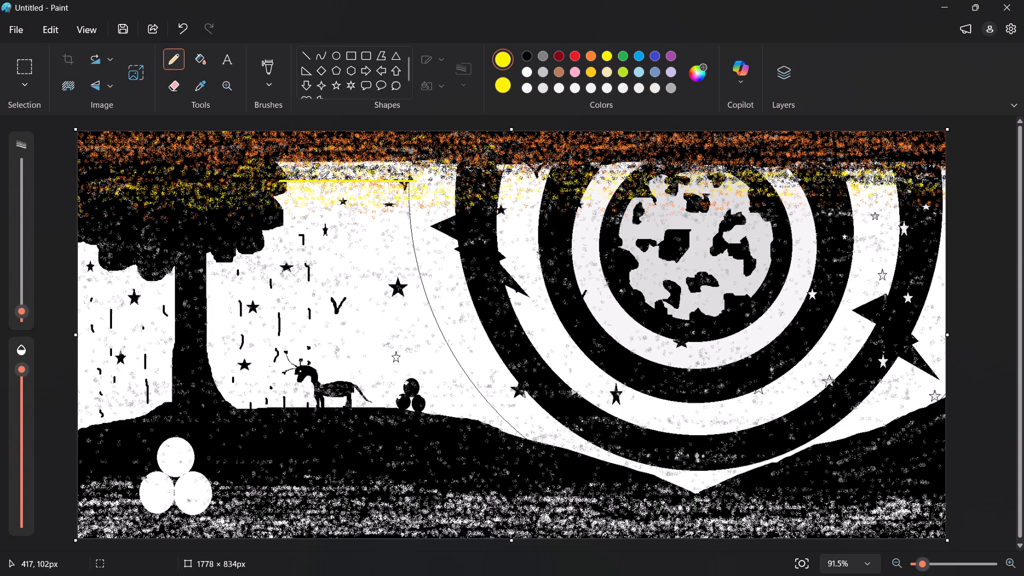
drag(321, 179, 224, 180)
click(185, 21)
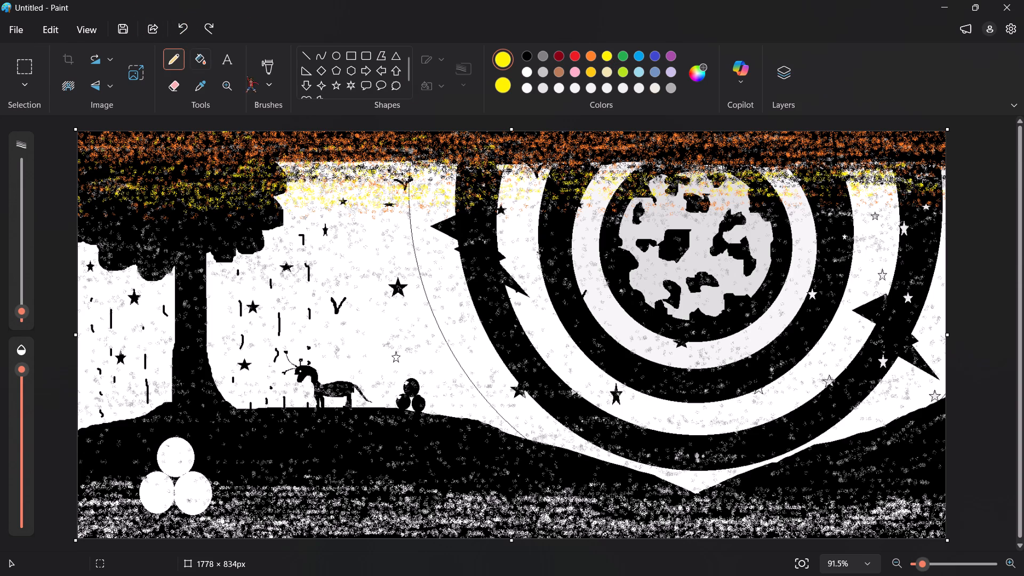
Spray more yellow Airbrush speckles across the sky's yellow band, from the treetop toward the moon rings.
click(262, 84)
click(360, 205)
drag(486, 191, 298, 203)
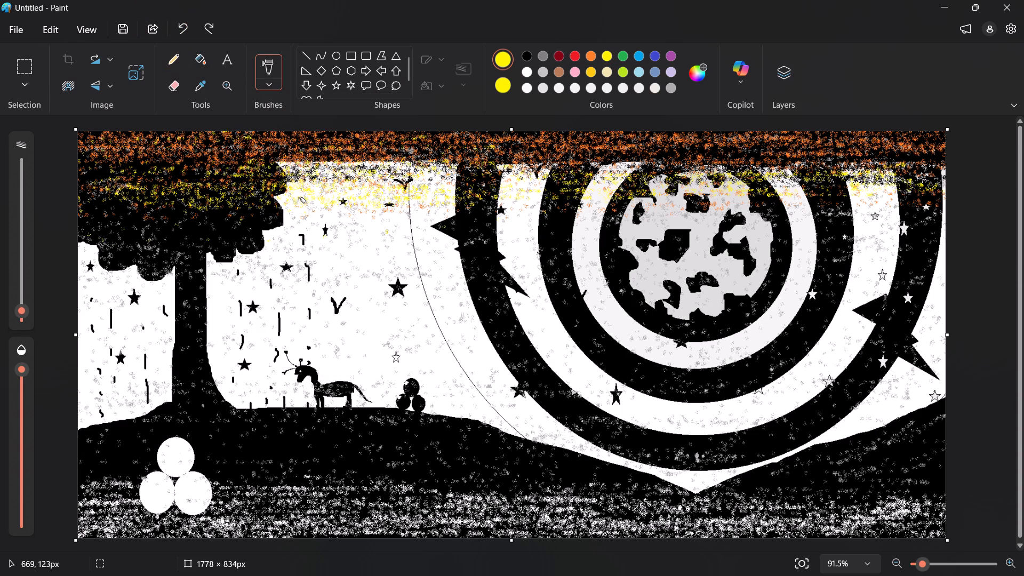
drag(298, 203, 604, 183)
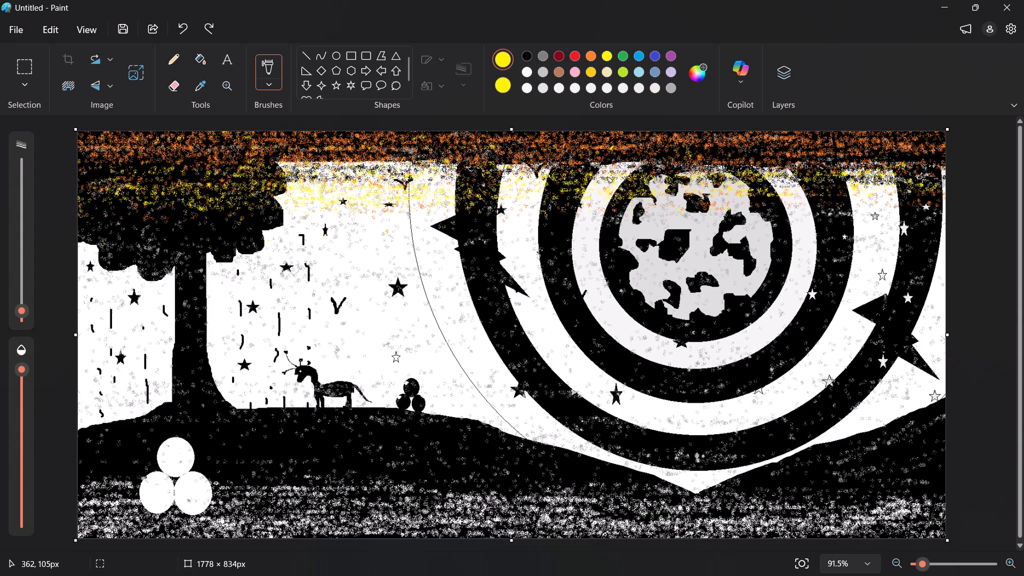
drag(604, 183, 412, 100)
Mix a custom near-white foreground colour, #FFFAFA, with red 255, green 250 and blue 250.
click(697, 67)
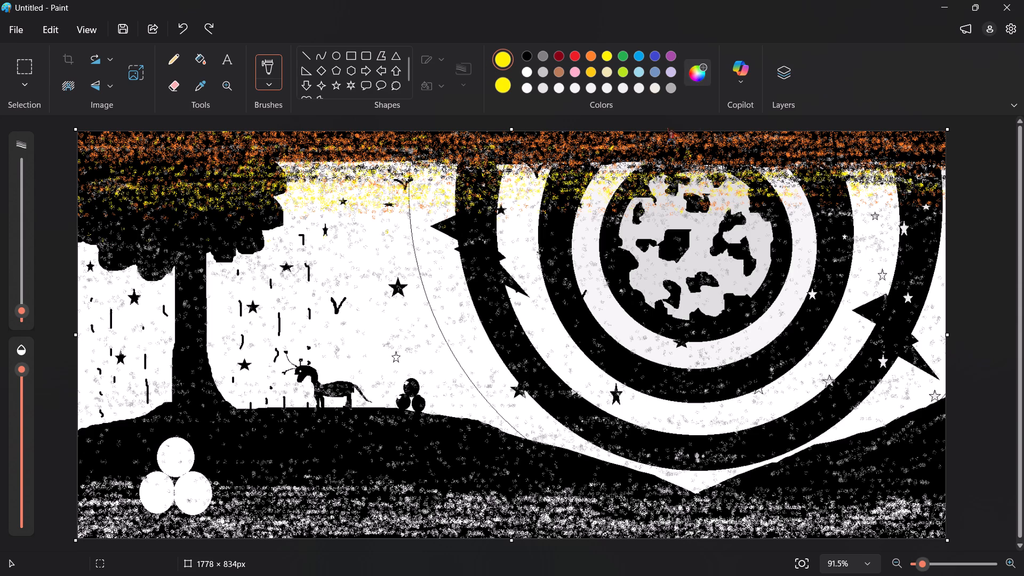
drag(532, 166, 529, 123)
click(578, 191)
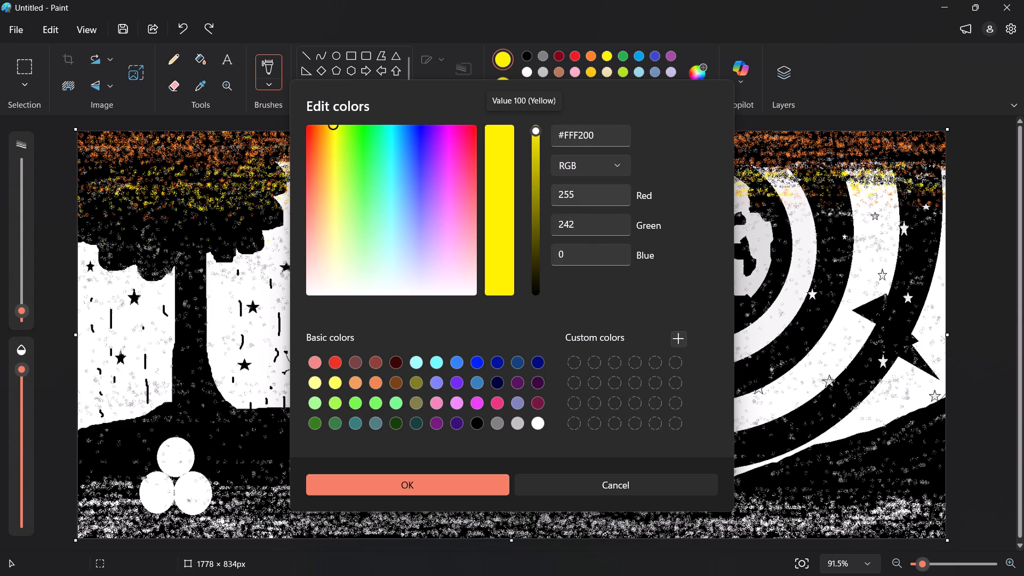
key(BackSpace)
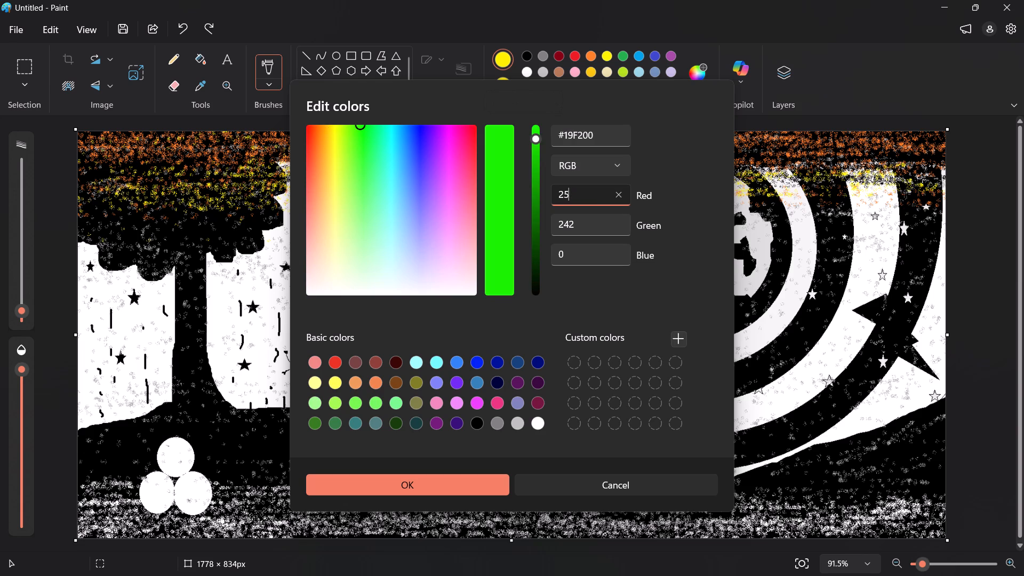
key(BackSpace)
text(60)
click(593, 225)
key(BackSpace)
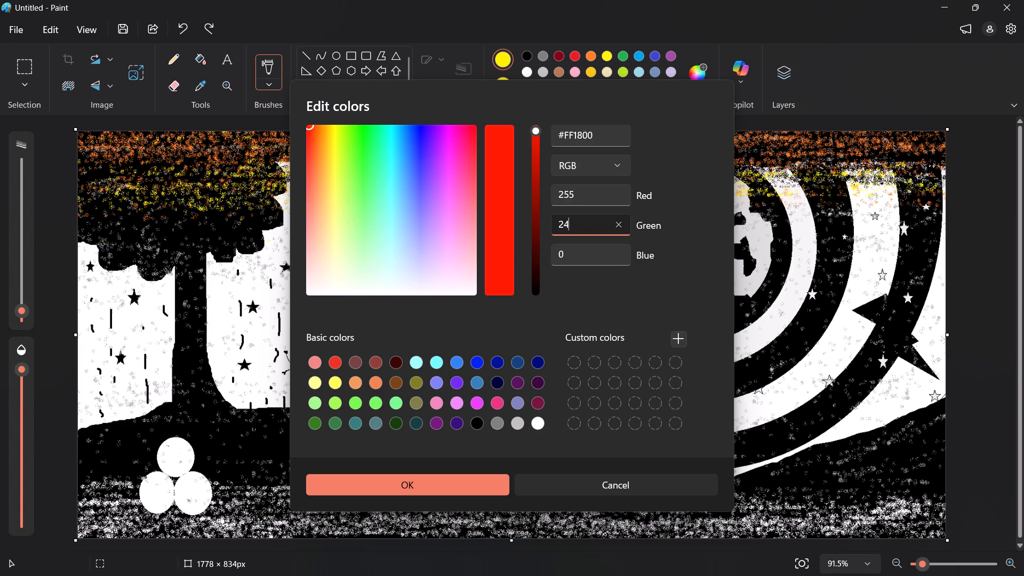
key(BackSpace)
text(50)
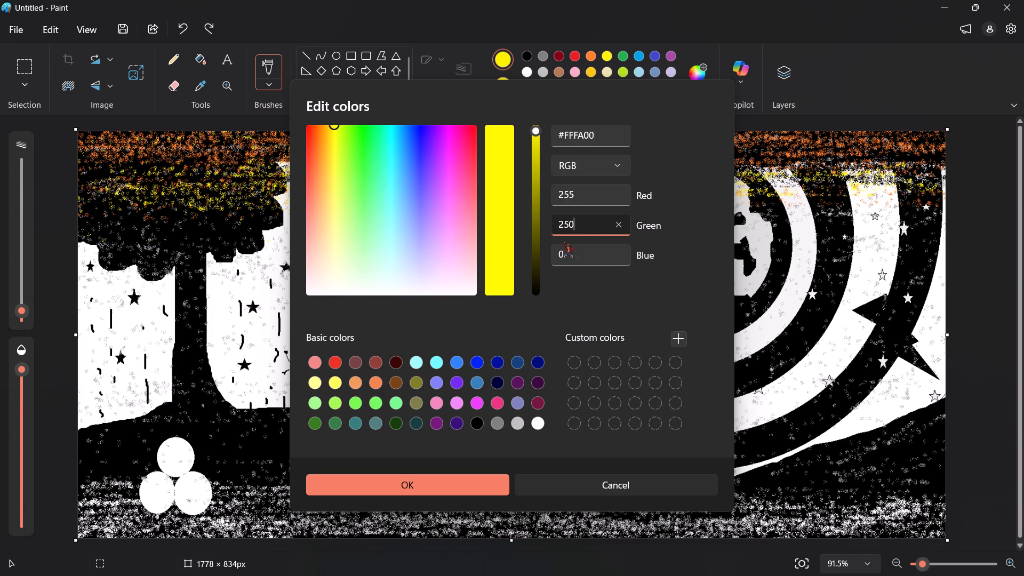
click(574, 254)
text(250)
key(BackSpace)
key(BackSpace)
key(BackSpace)
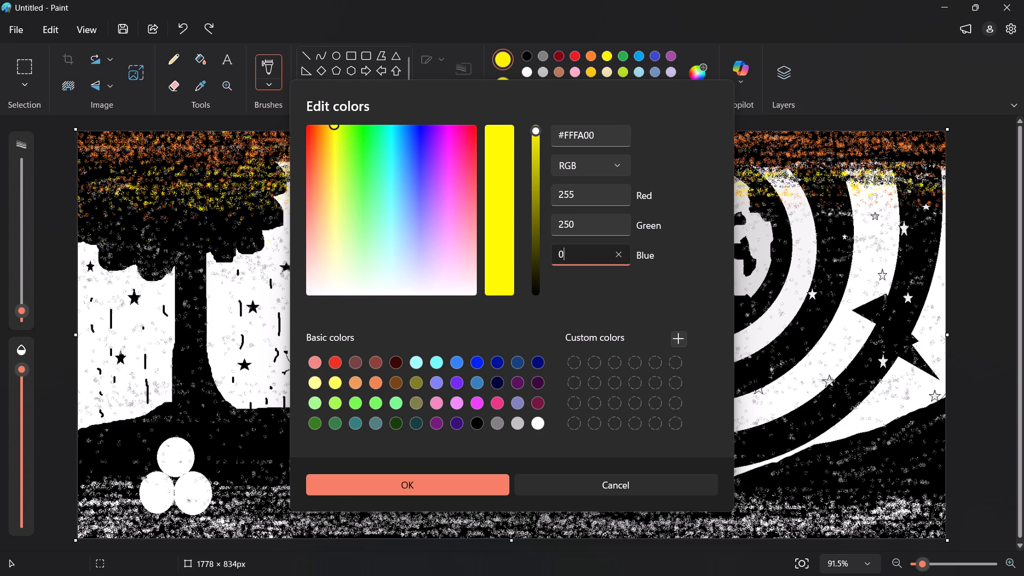
text(250)
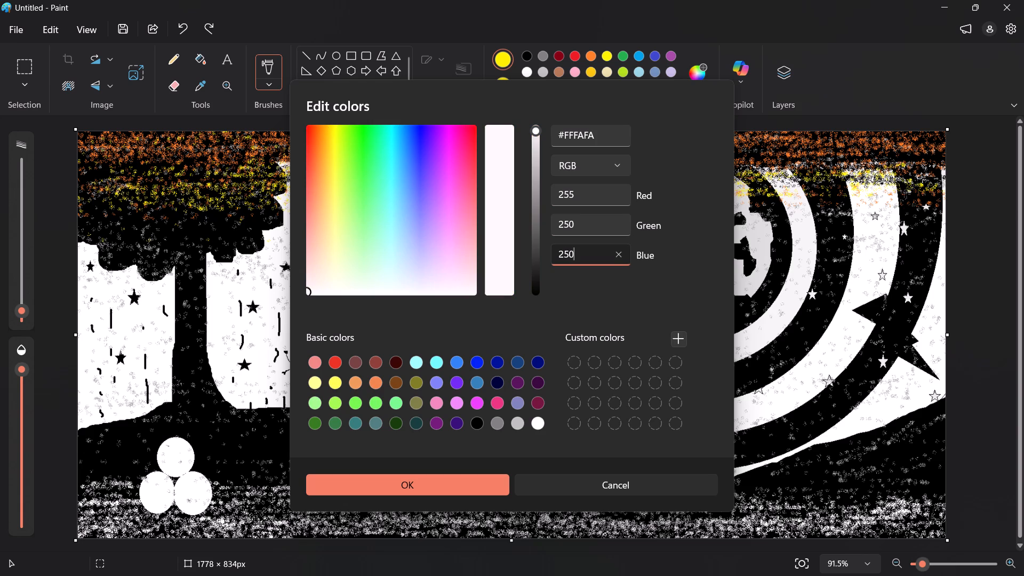
key(Return)
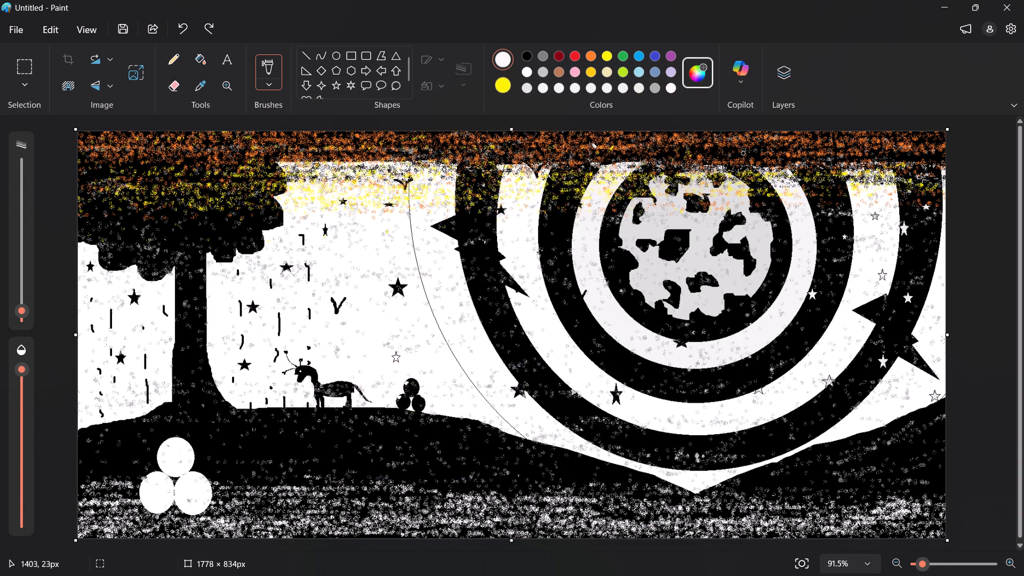
Spray near-white Airbrush speckles across the sky below the yellow band, over the moon and its rings.
drag(369, 208, 311, 223)
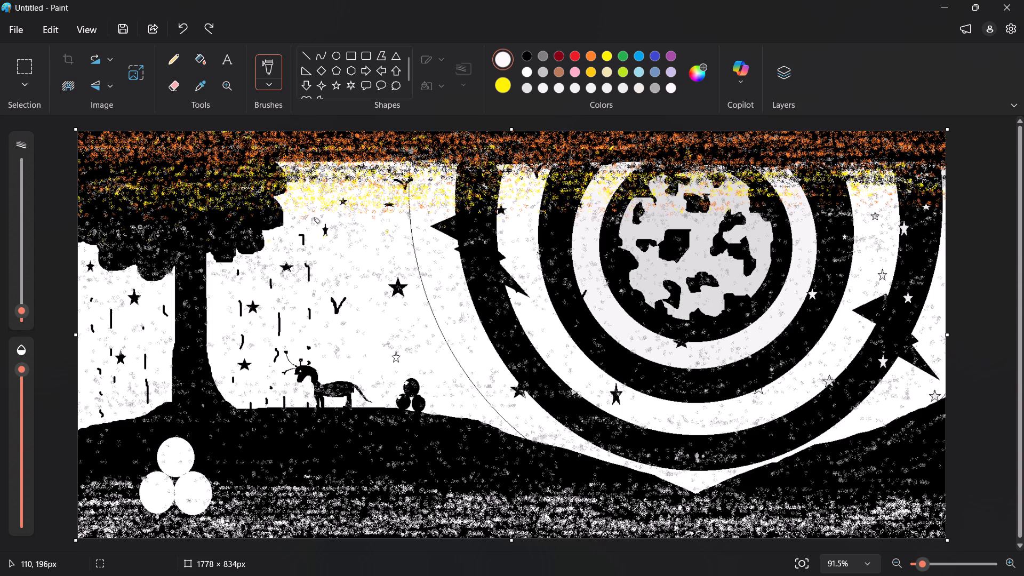
drag(311, 223, 717, 213)
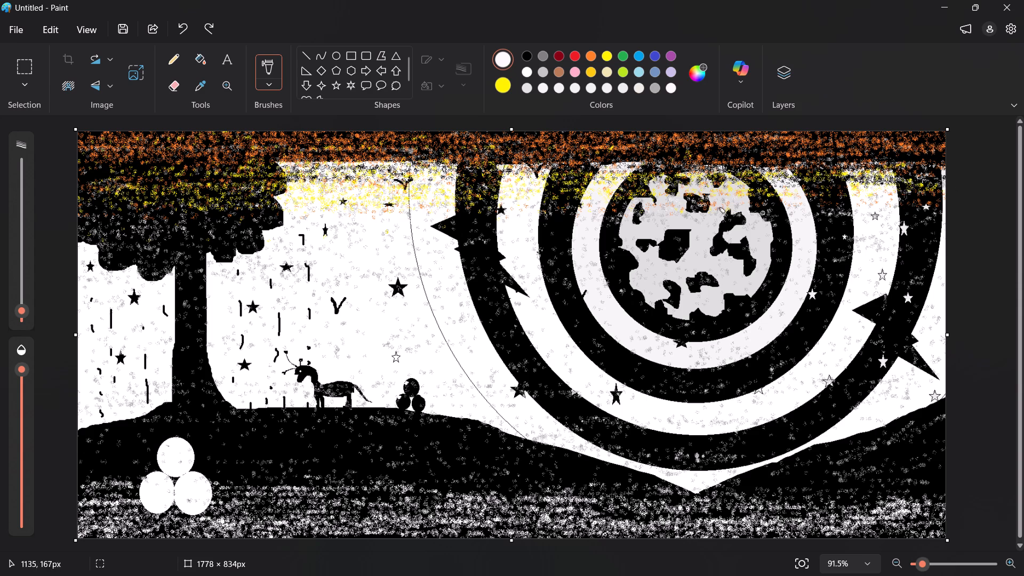
drag(717, 213, 533, 263)
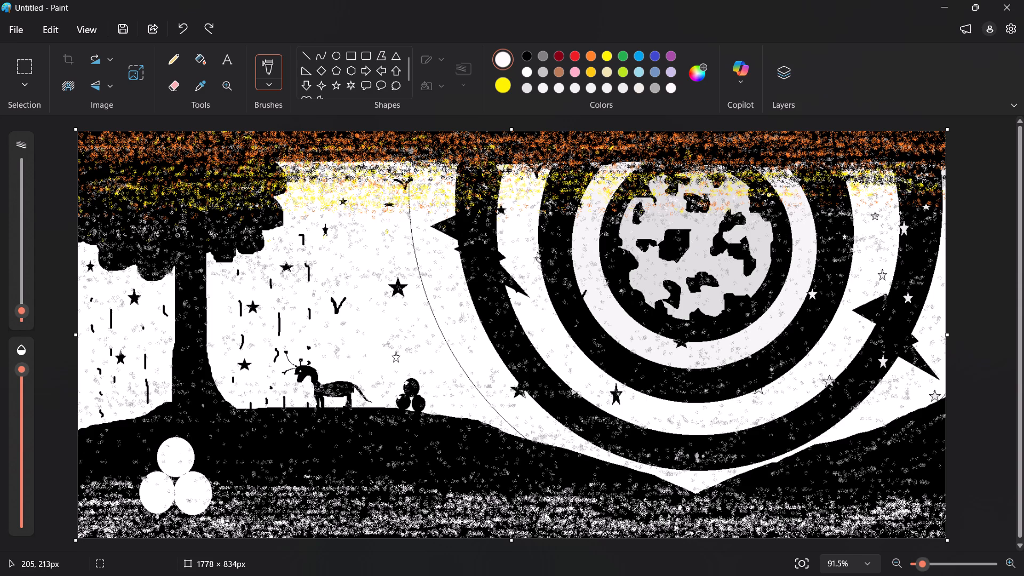
drag(533, 263, 593, 213)
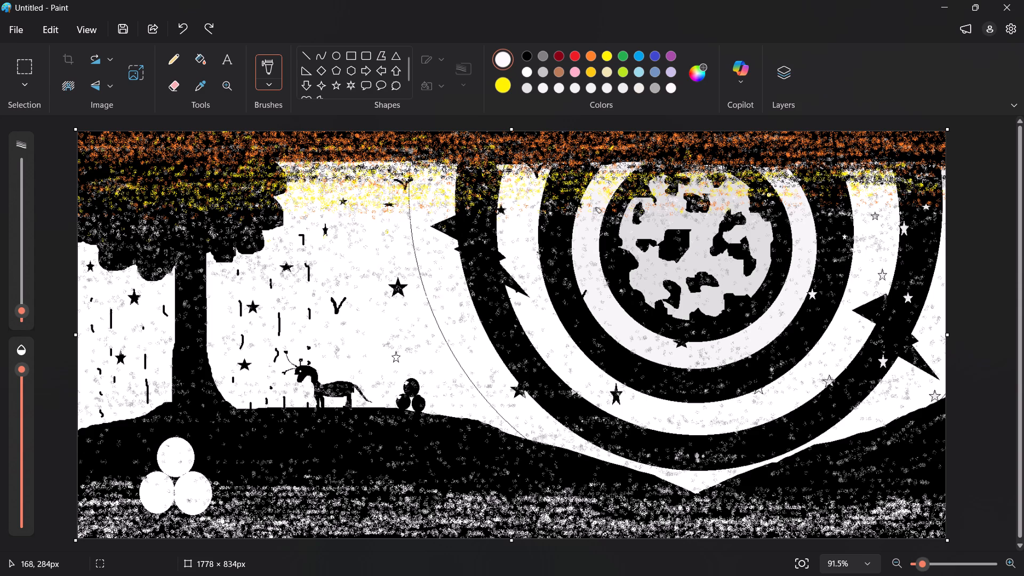
drag(593, 213, 965, 253)
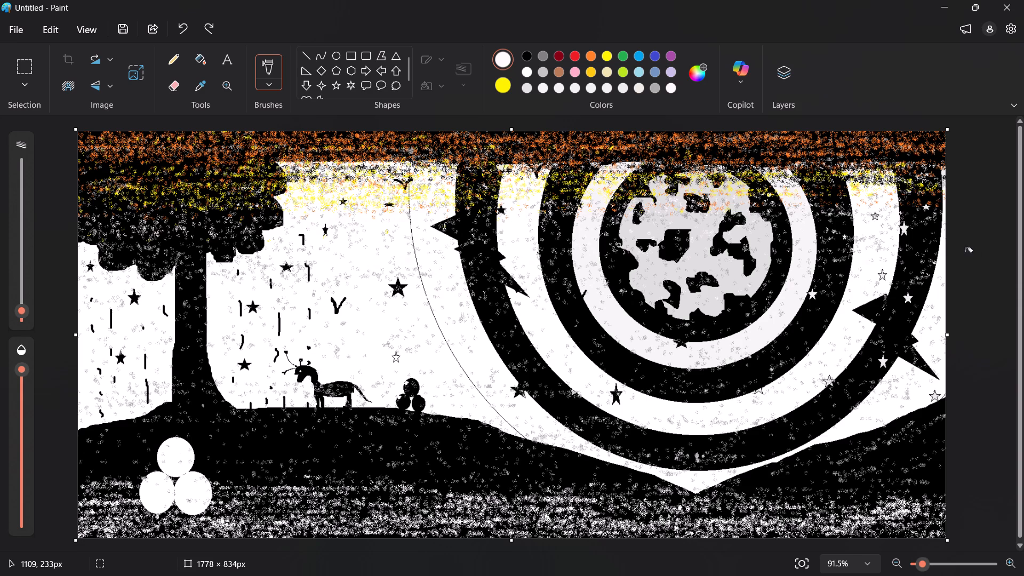
drag(965, 253, 910, 334)
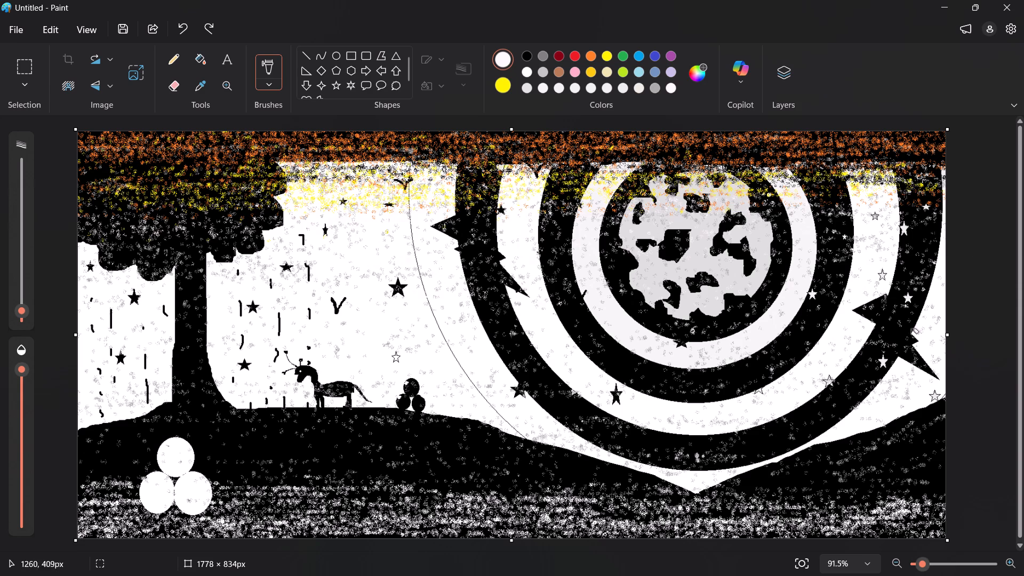
drag(910, 334, 591, 385)
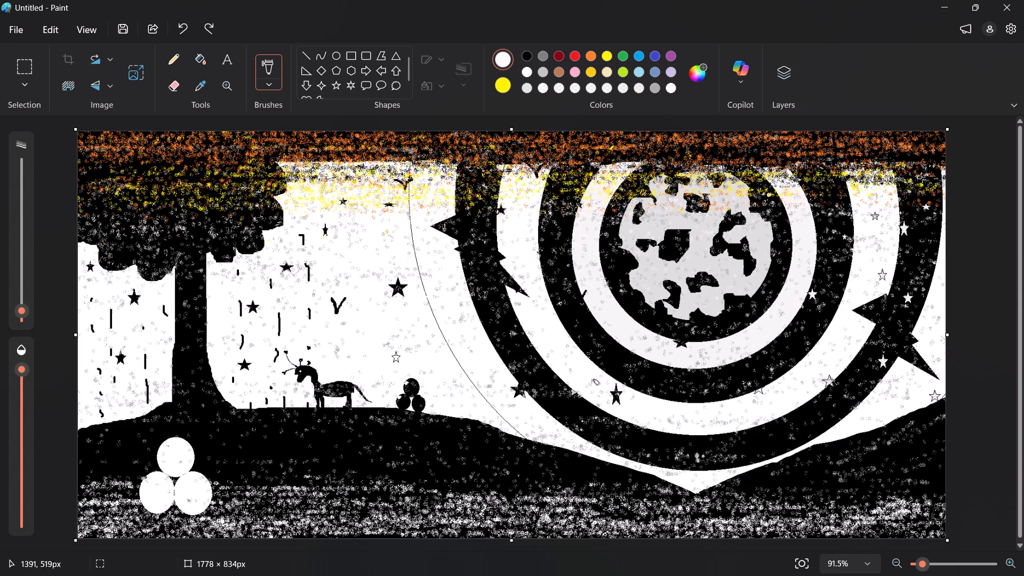
Spray more near-white Airbrush speckles over the dark hillside and back up across the treetop and sky.
drag(591, 385, 0, 413)
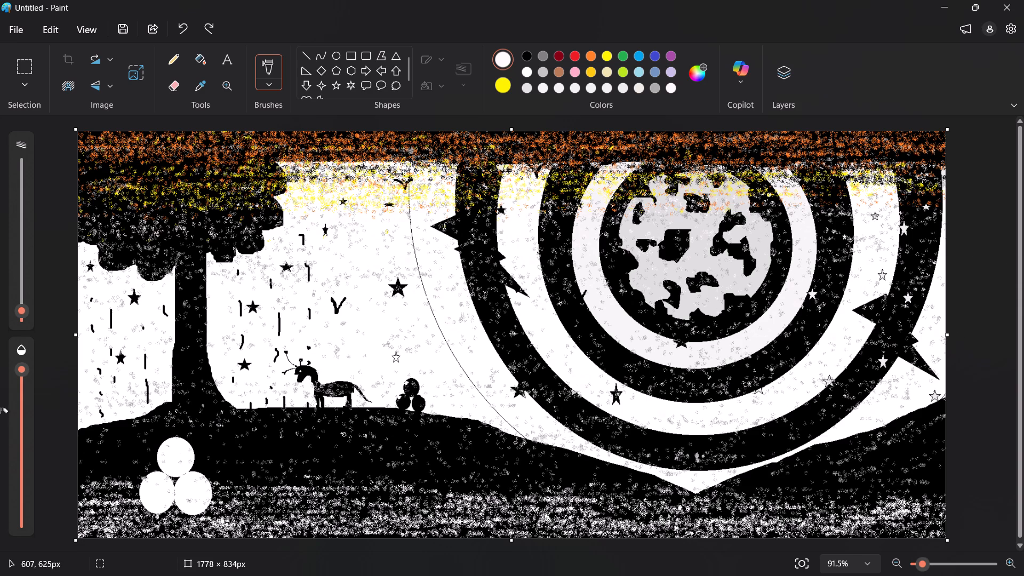
drag(0, 413, 508, 437)
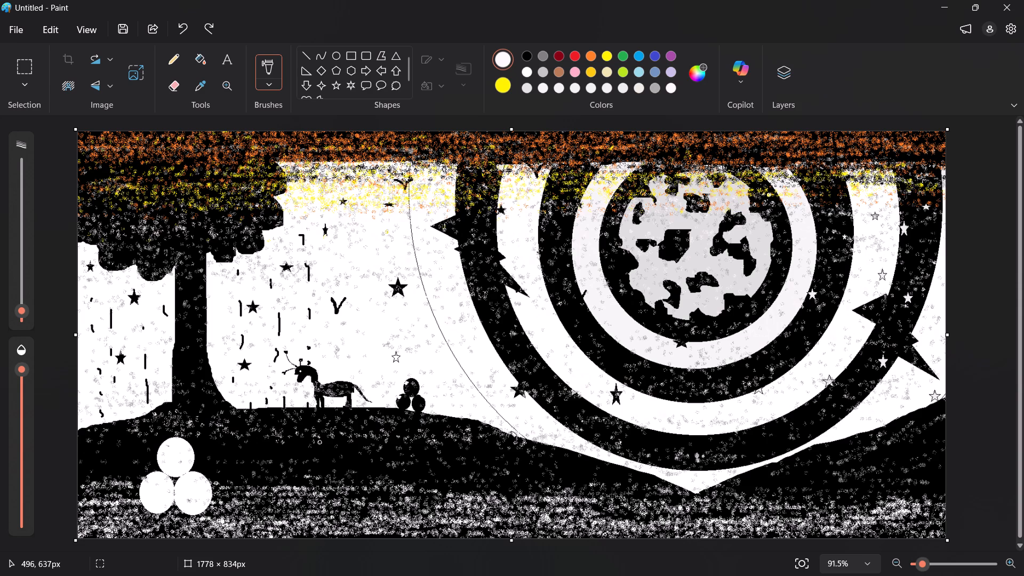
drag(508, 437, 212, 483)
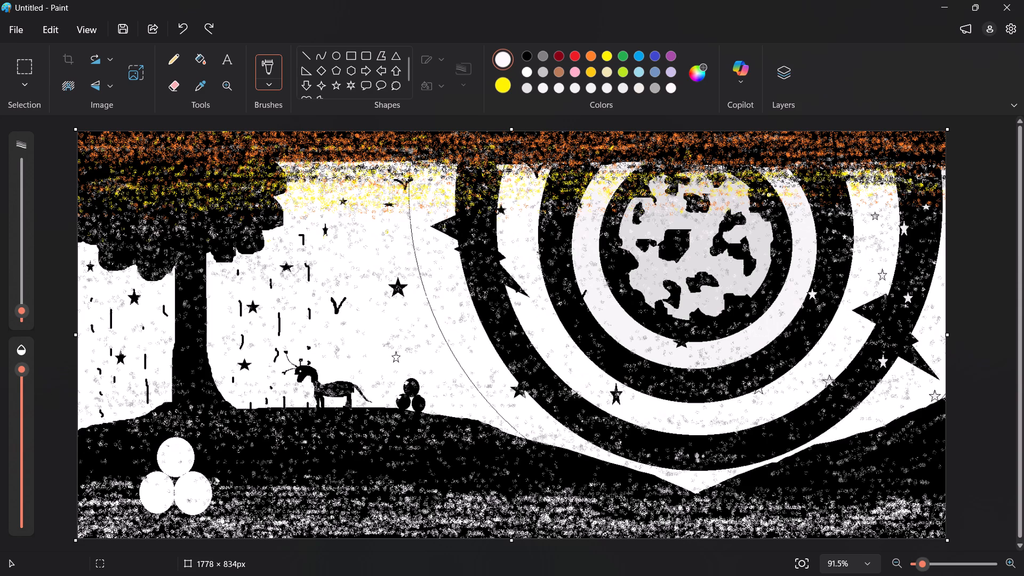
drag(212, 483, 510, 0)
drag(510, 0, 1023, 575)
drag(0, 470, 682, 204)
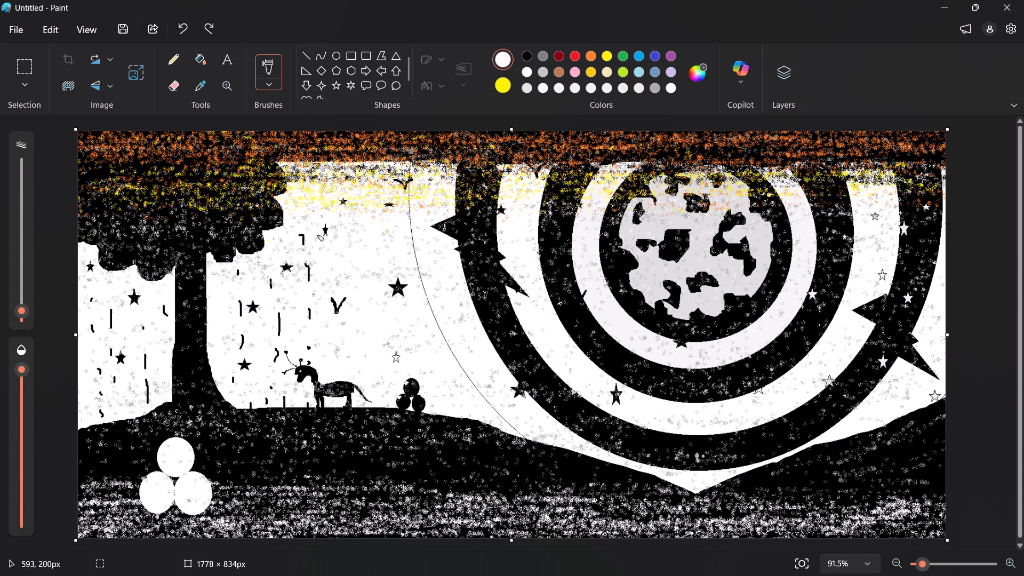
drag(193, 262, 459, 221)
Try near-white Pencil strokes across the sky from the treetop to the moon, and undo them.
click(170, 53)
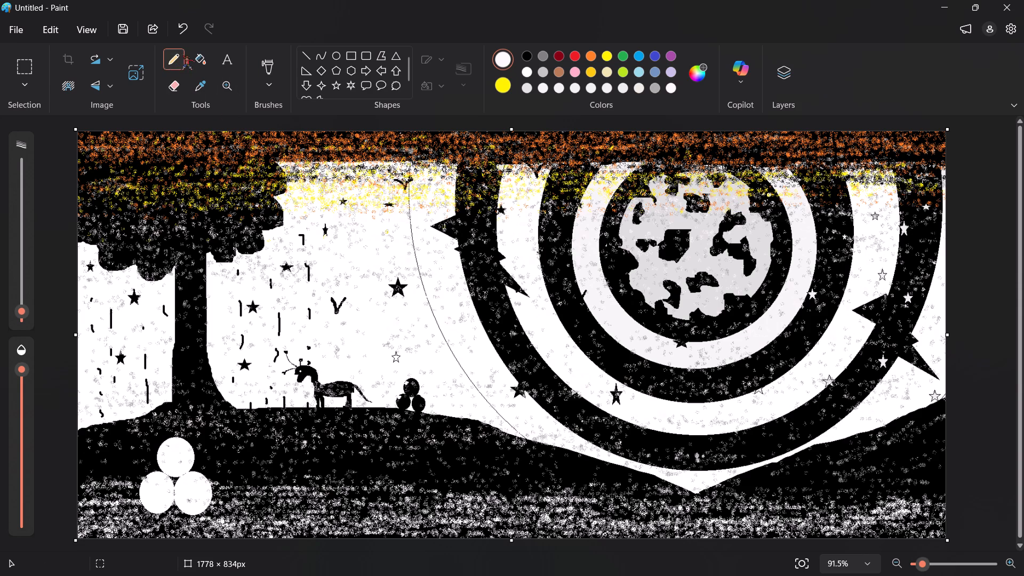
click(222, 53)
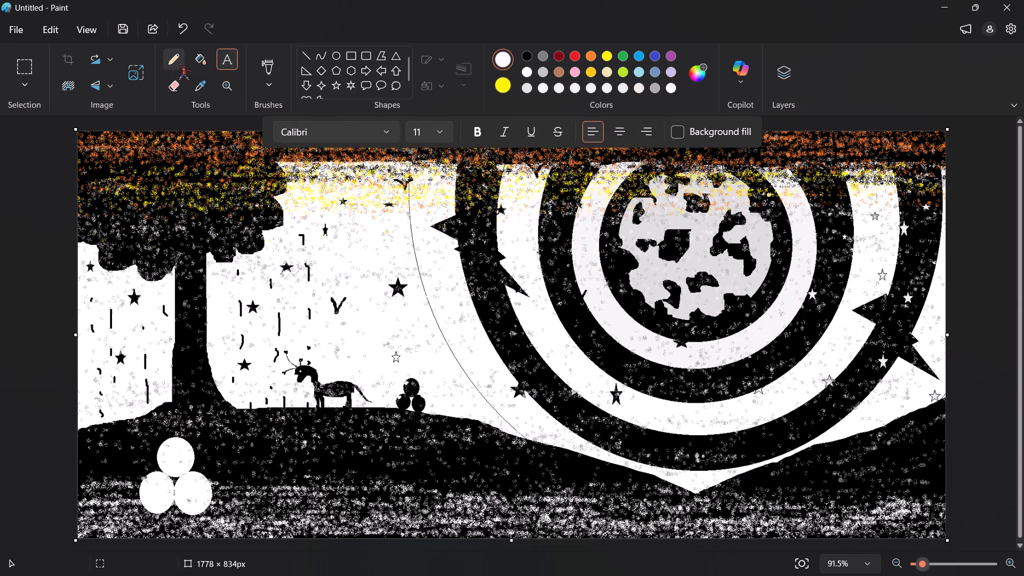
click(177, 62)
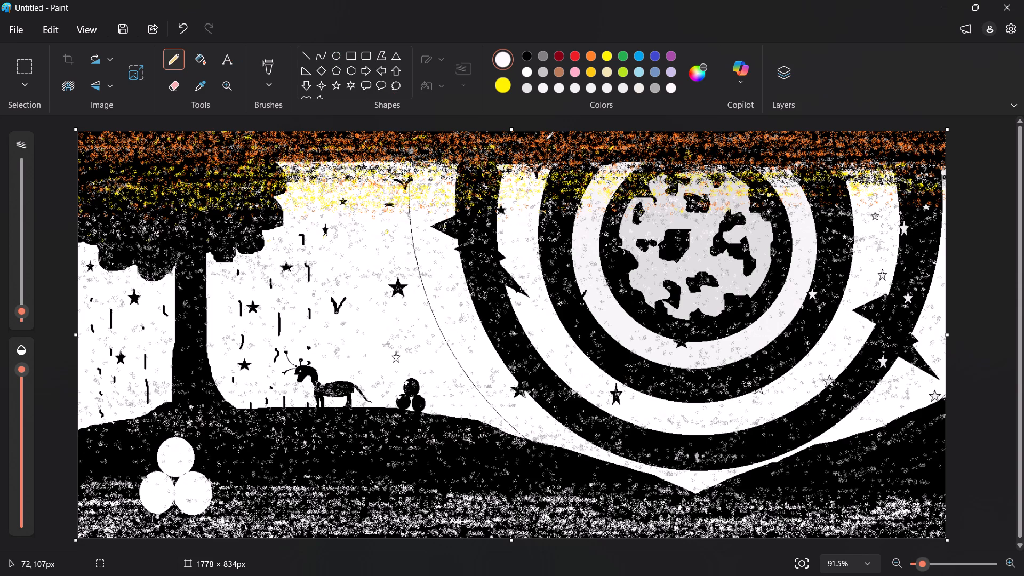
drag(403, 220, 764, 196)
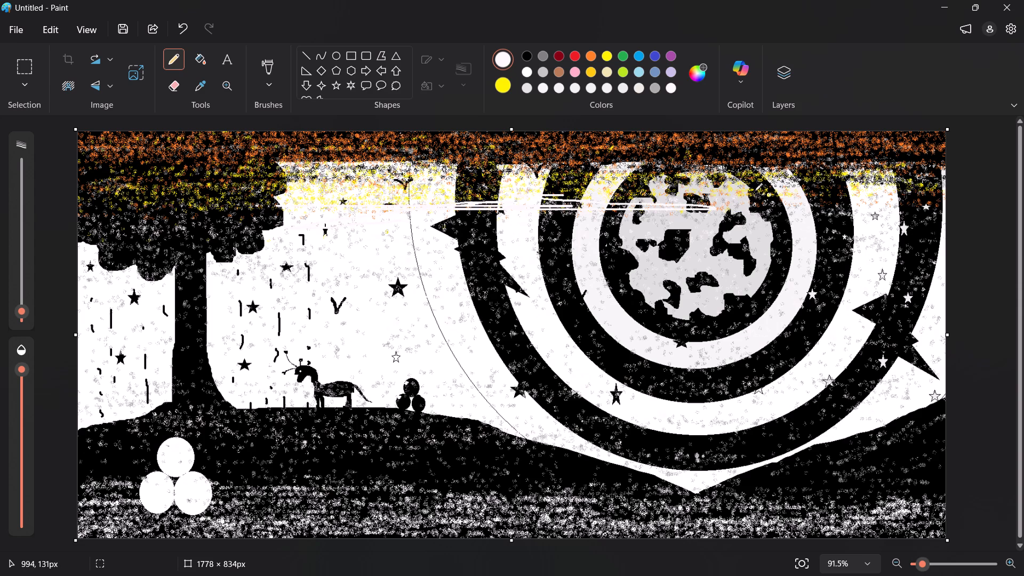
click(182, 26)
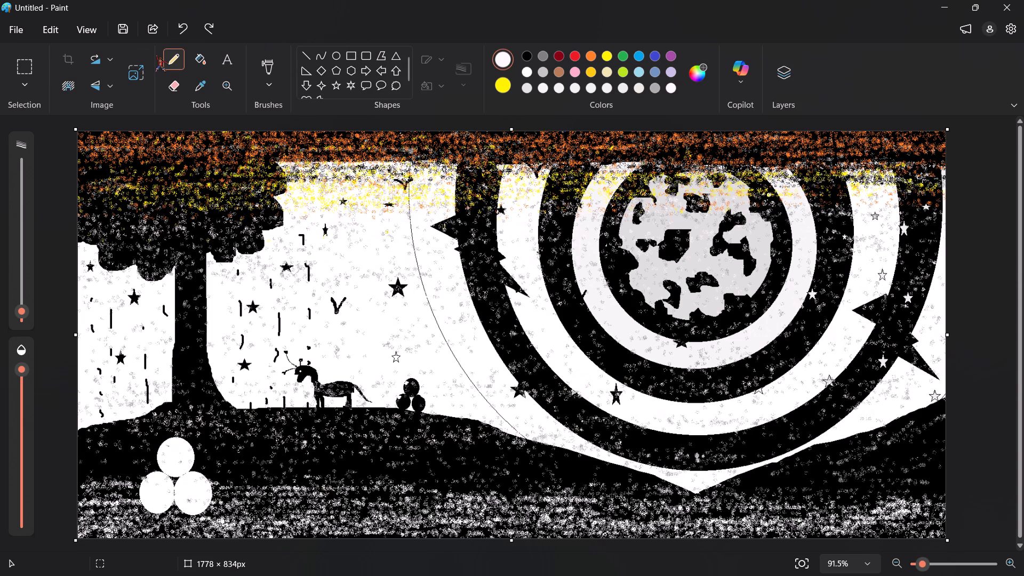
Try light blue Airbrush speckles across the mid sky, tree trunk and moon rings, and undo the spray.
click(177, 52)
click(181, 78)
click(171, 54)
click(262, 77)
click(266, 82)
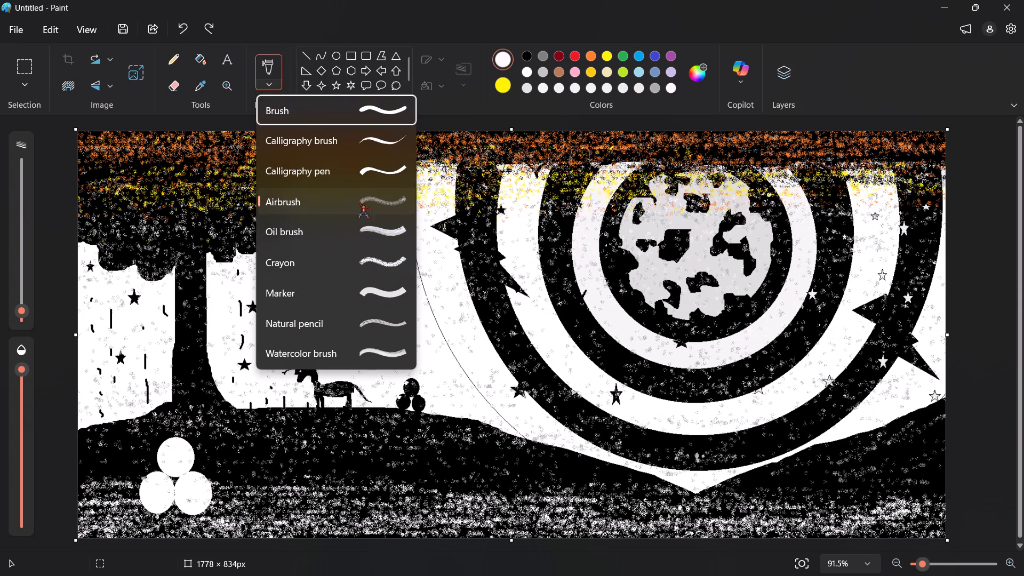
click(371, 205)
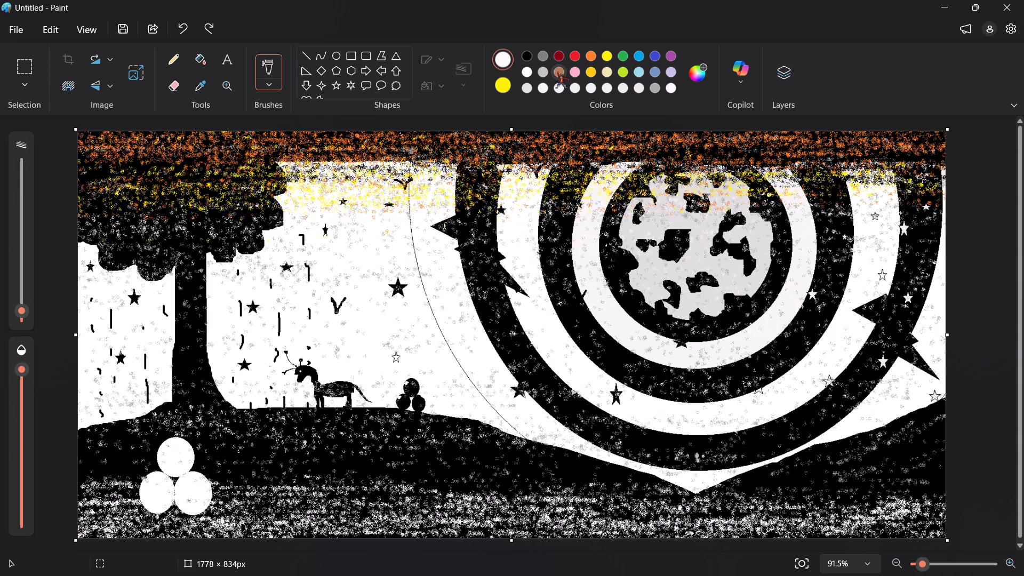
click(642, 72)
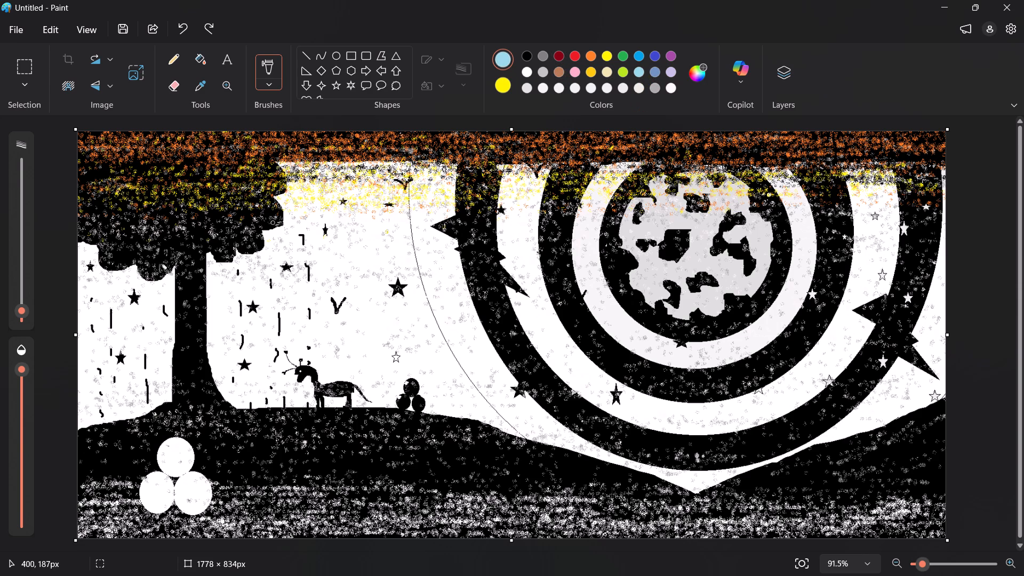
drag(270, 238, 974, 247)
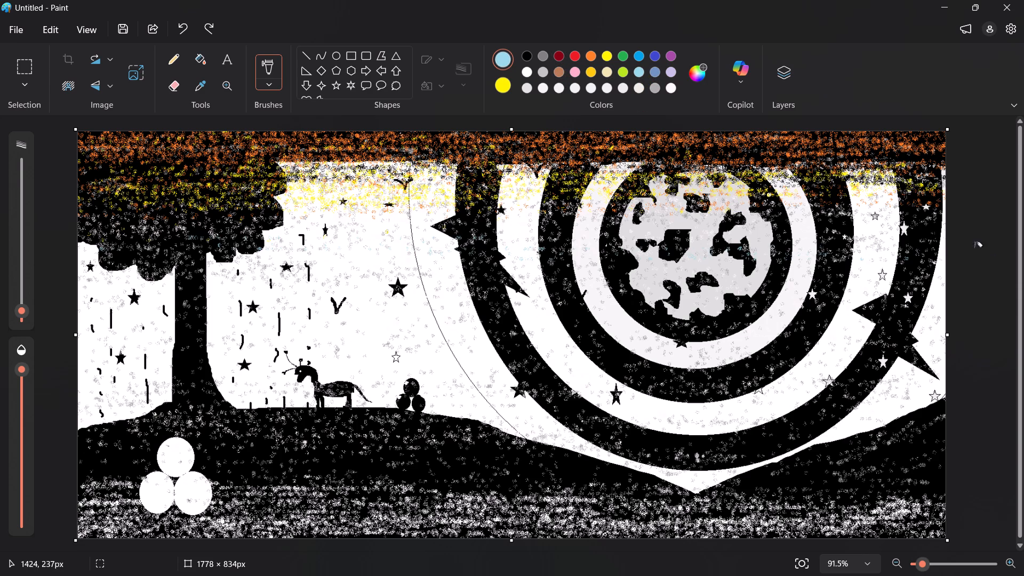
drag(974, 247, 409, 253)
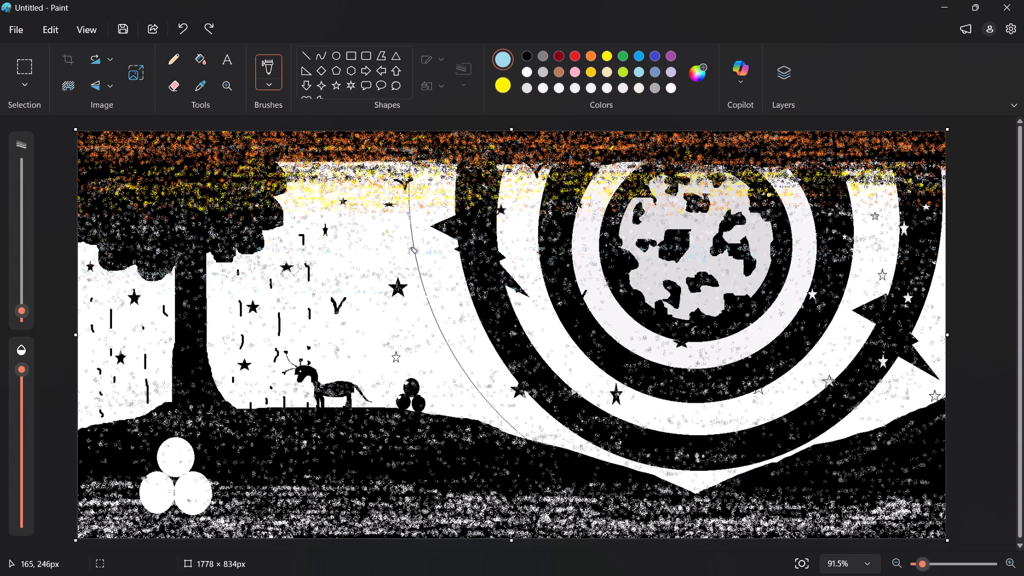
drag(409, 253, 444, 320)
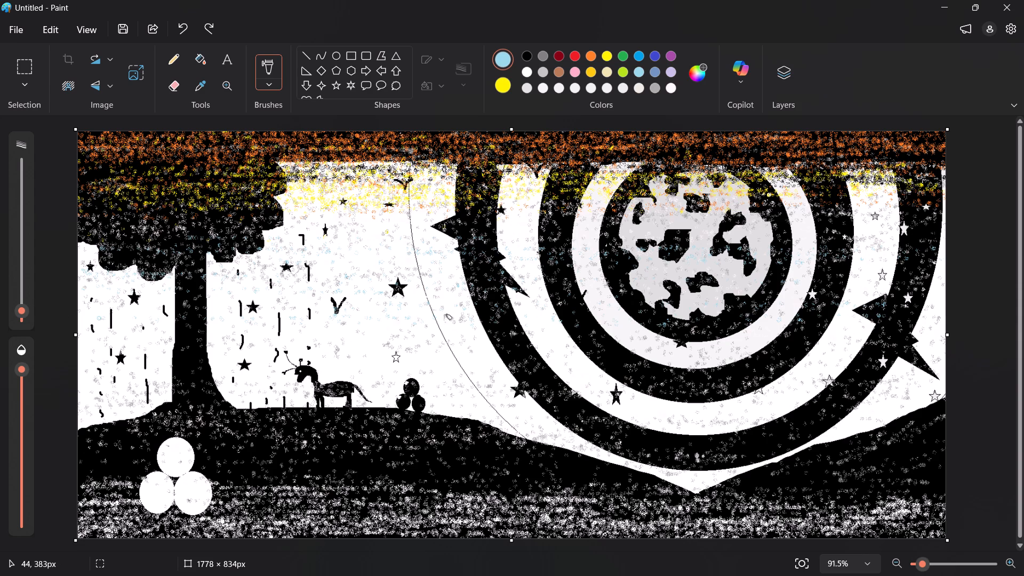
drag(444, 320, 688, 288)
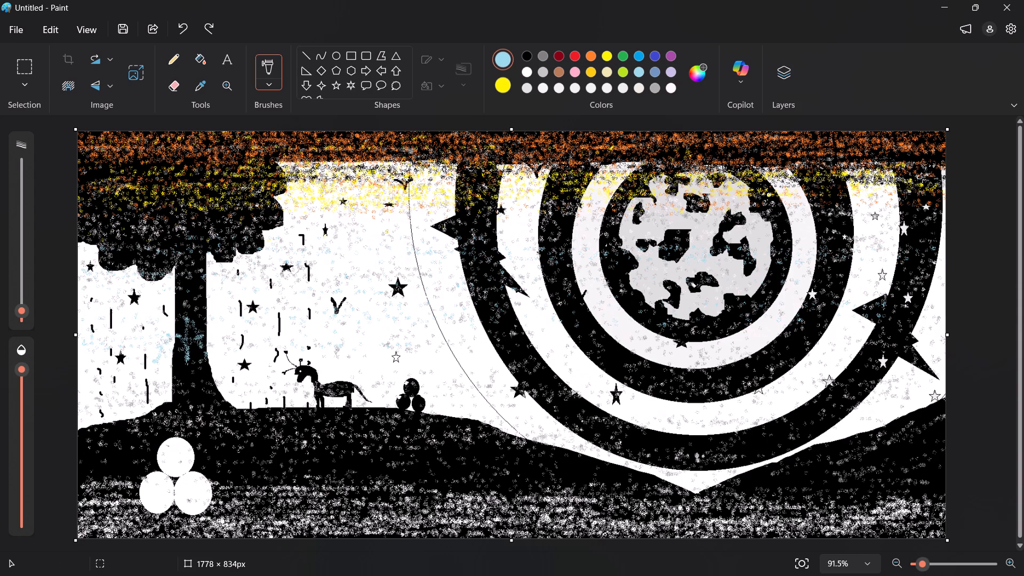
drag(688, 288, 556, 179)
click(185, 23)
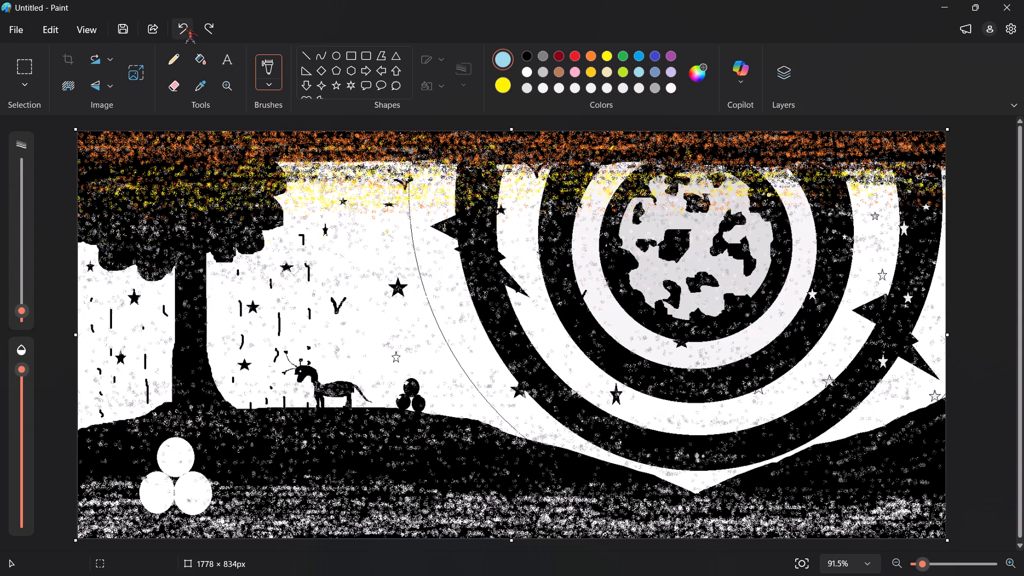
Set the Eraser to 8 px and dab white spots along the treetop's lower foliage and across its middle.
click(171, 83)
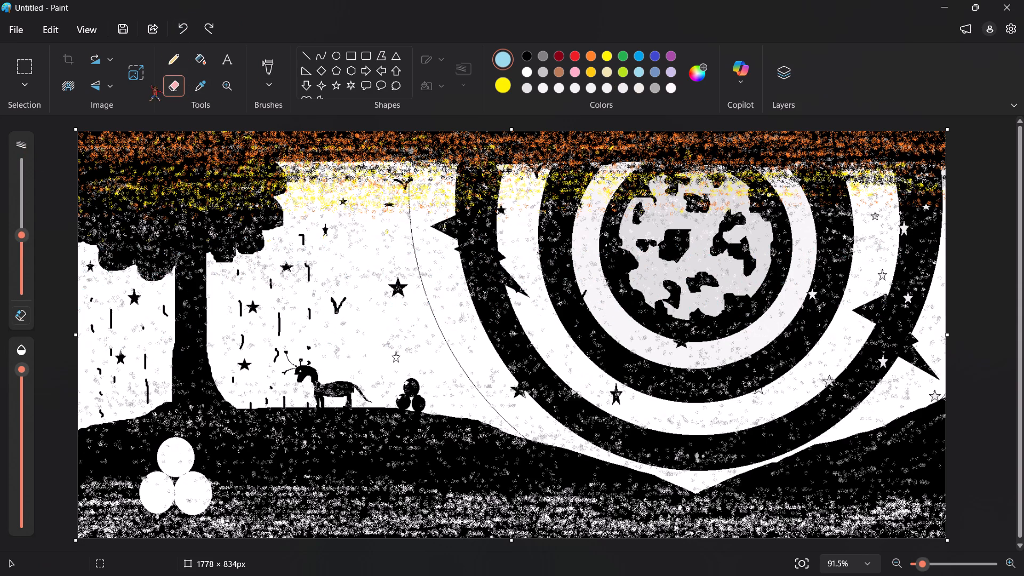
drag(21, 234, 27, 278)
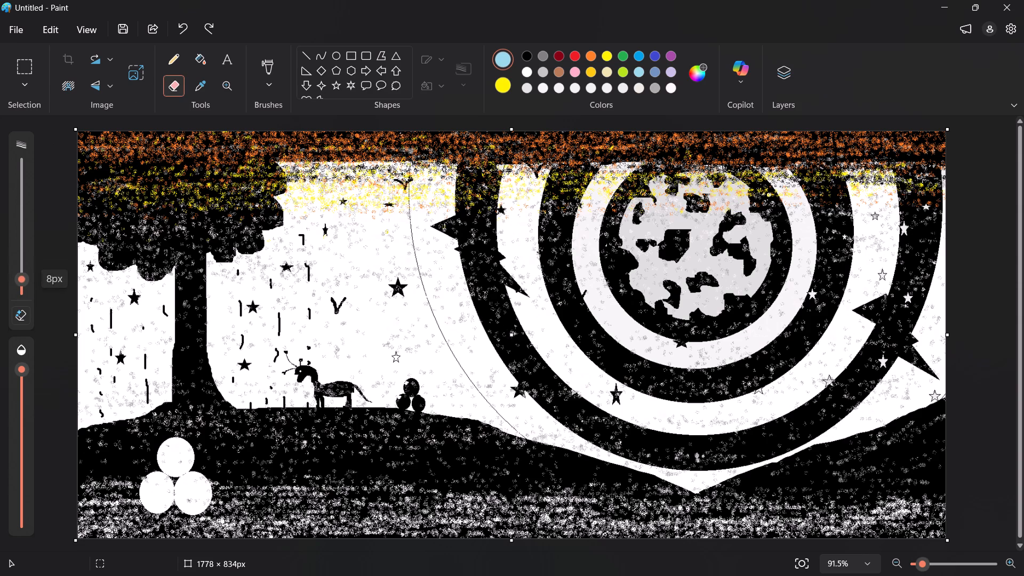
click(113, 225)
click(138, 236)
click(181, 231)
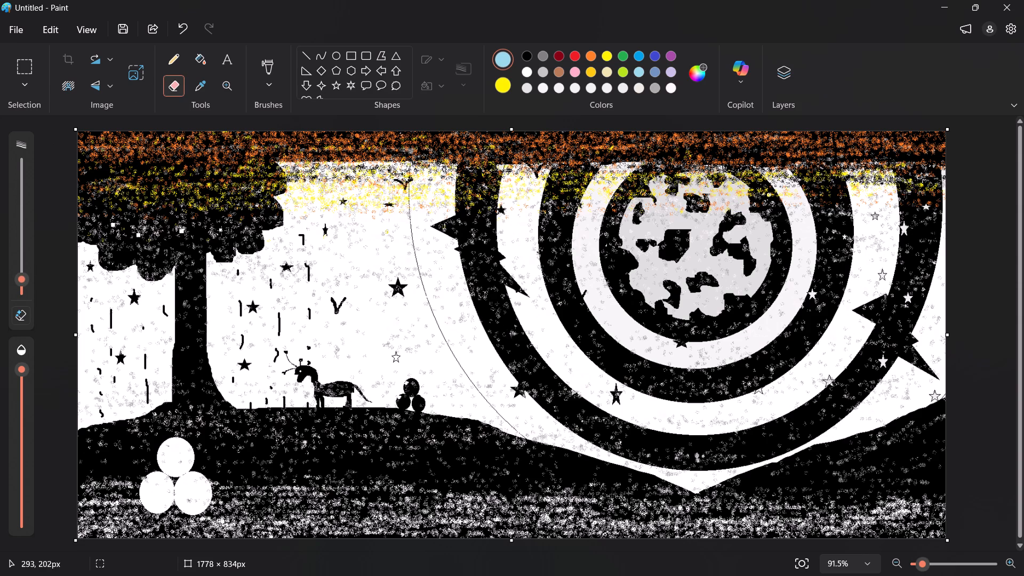
click(221, 230)
click(260, 224)
click(256, 203)
click(229, 186)
click(186, 186)
click(157, 190)
Dab more 8 px Eraser spots around the treetop's left side, yellow-speckled middle and the gaps in its lower foliage.
click(133, 201)
click(105, 190)
click(108, 170)
click(165, 162)
click(239, 151)
click(245, 177)
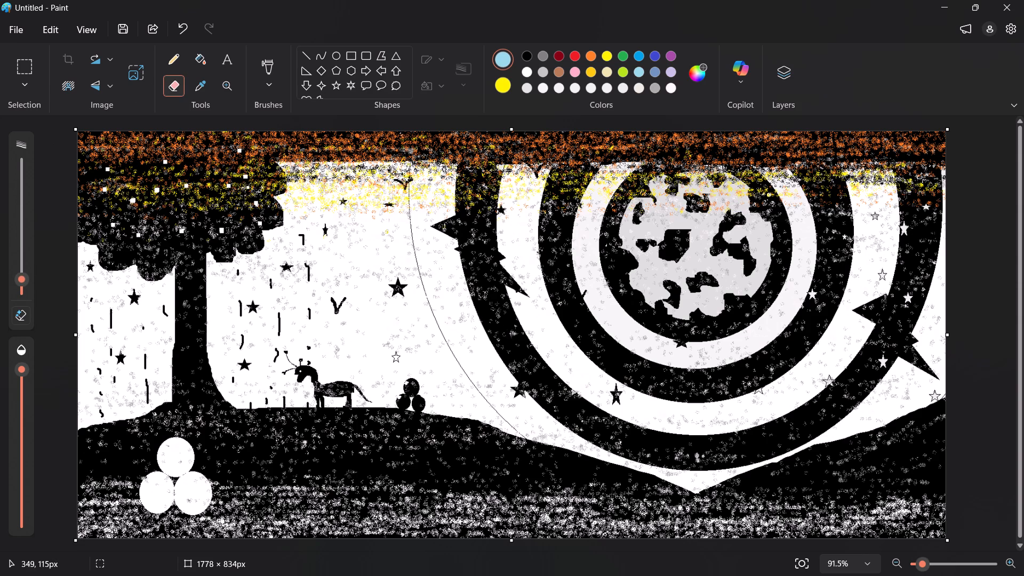
click(245, 195)
click(205, 210)
click(149, 217)
click(124, 217)
click(94, 200)
click(138, 179)
drag(56, 170, 61, 167)
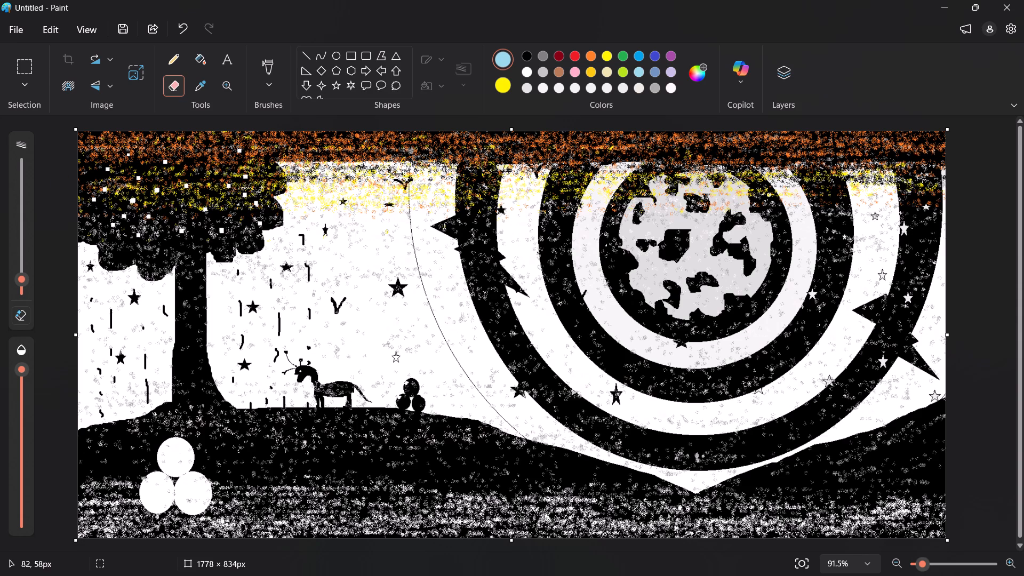
Dab 8 px Eraser spots through the treetop's orange-speckled upper part and just below it.
click(137, 147)
click(174, 146)
click(251, 145)
click(247, 150)
click(183, 152)
click(251, 159)
click(187, 173)
click(201, 181)
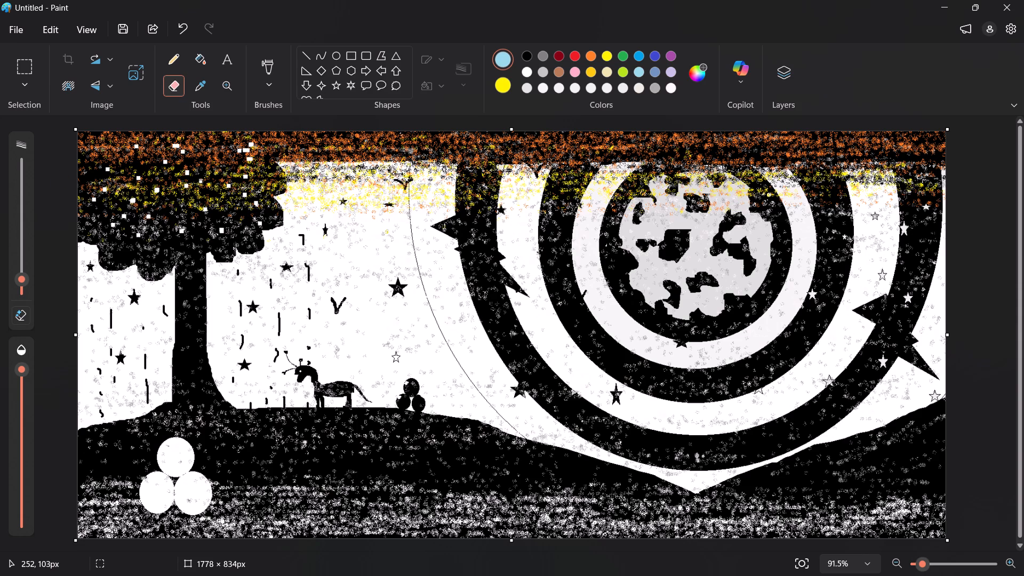
click(220, 156)
click(151, 167)
click(94, 143)
Fill remaining gaps with 8 px Eraser spots on the treetop's left side, centre above the trunk and lower edge.
click(108, 171)
drag(60, 177, 76, 179)
click(138, 171)
click(119, 225)
drag(185, 197, 182, 207)
click(142, 252)
click(202, 243)
click(253, 235)
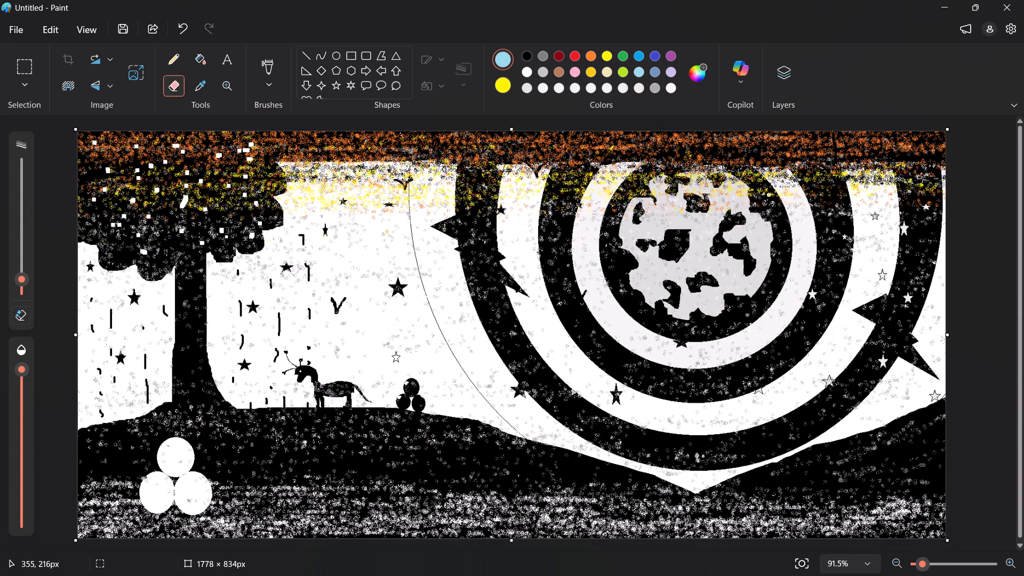
Dab 8 px Eraser spots along the treetop's lower foliage and up its outer edge facing the open sky.
click(197, 241)
click(148, 249)
click(88, 226)
click(119, 251)
click(174, 232)
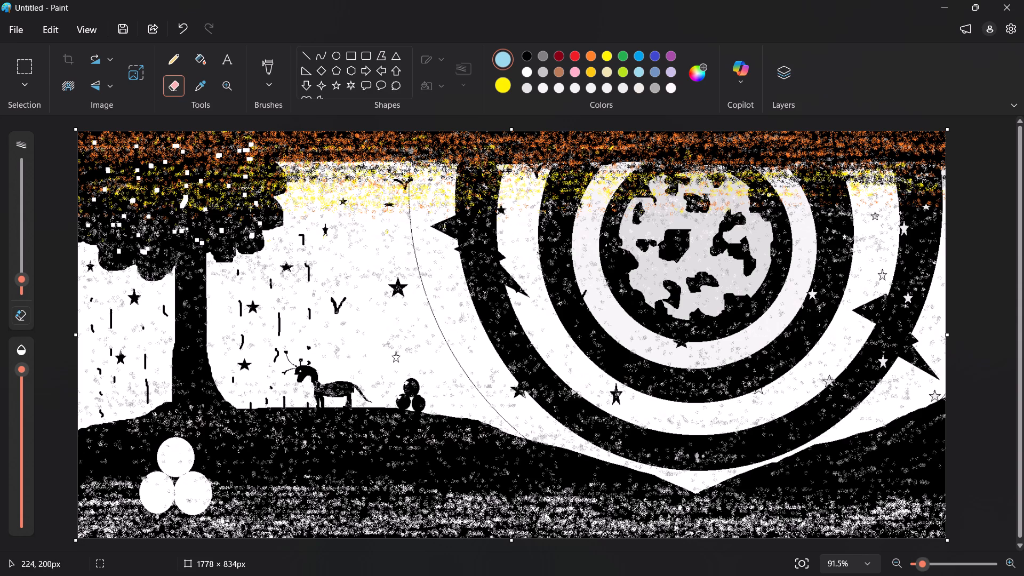
click(250, 213)
click(257, 193)
click(269, 171)
click(269, 199)
Dab 8 px Eraser spots through the treetop's centre and its yellow- and orange-speckled upper part.
click(201, 215)
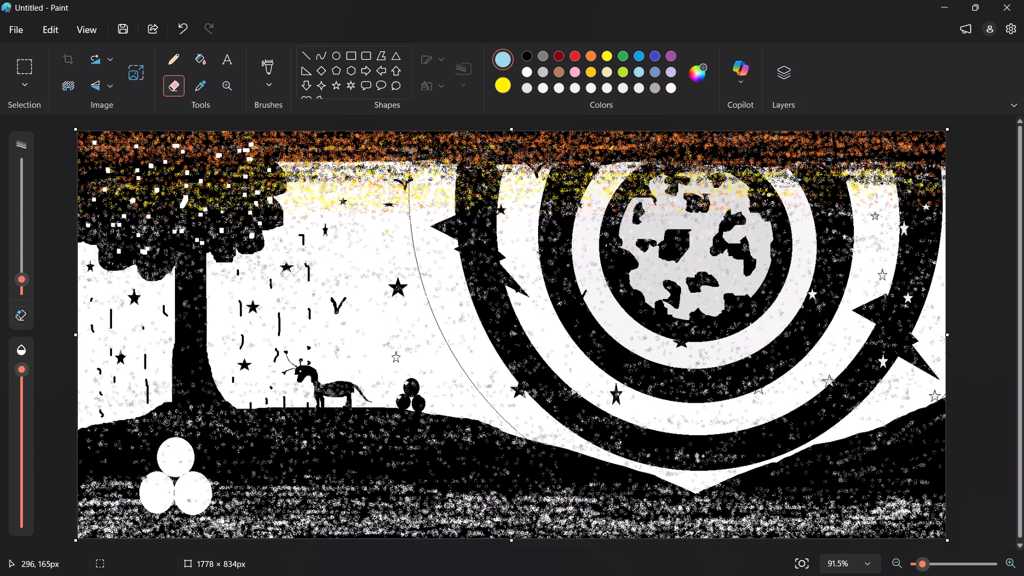
click(225, 207)
click(179, 179)
click(99, 180)
click(103, 166)
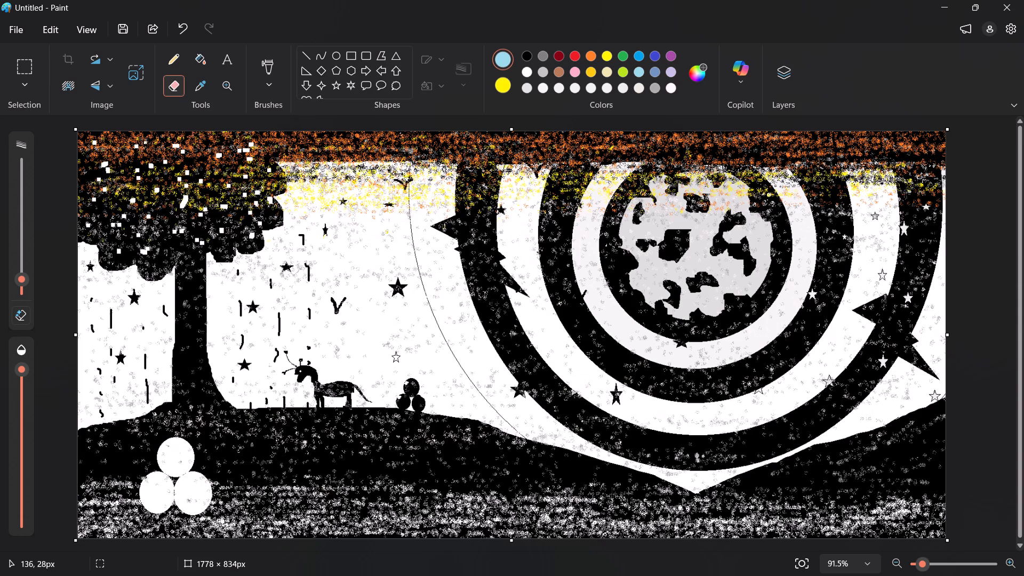
click(148, 141)
drag(102, 147, 109, 146)
Dab 8 px Eraser spots over the moon, its surrounding rings, the pale sky and the area around the animal.
click(666, 219)
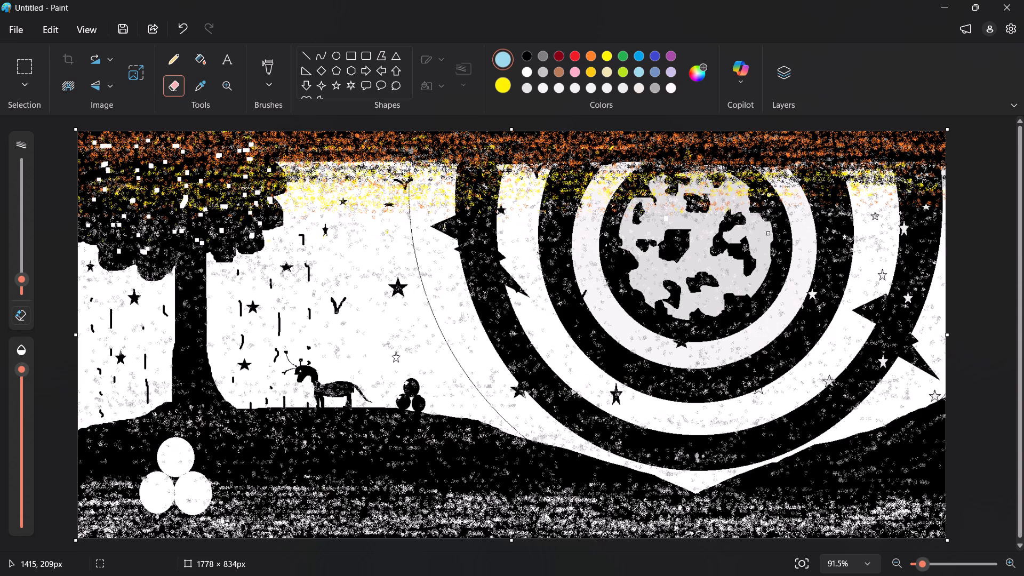
click(780, 240)
click(844, 200)
click(902, 233)
click(382, 289)
click(330, 325)
click(319, 368)
click(364, 356)
click(555, 355)
click(525, 399)
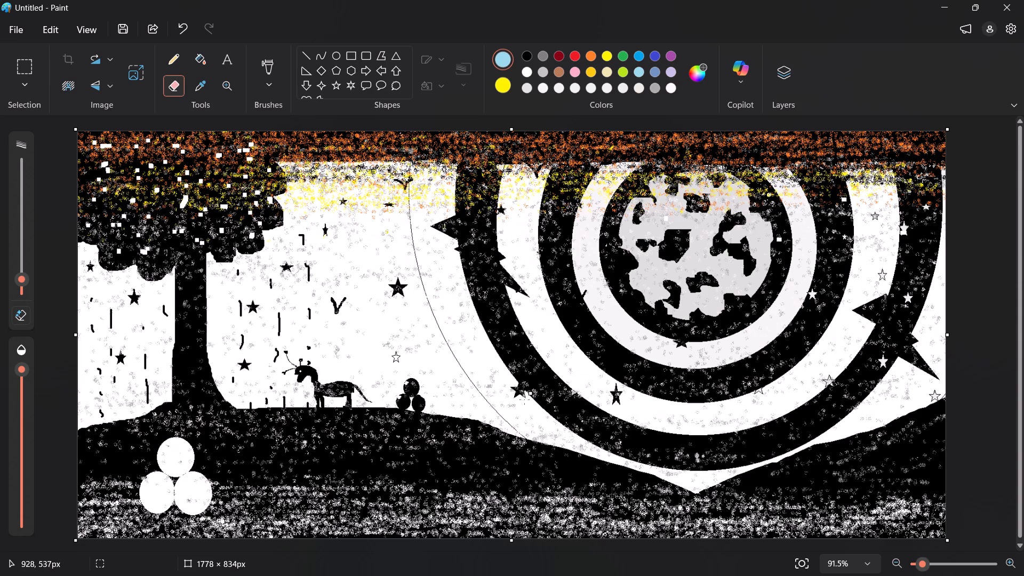
click(521, 402)
Dab short 8 px Eraser marks on the black ground below the animal, from the white circles toward the rings.
click(364, 455)
click(222, 487)
click(347, 475)
drag(401, 451, 396, 451)
drag(318, 447, 325, 450)
click(380, 450)
drag(413, 449, 422, 452)
click(517, 457)
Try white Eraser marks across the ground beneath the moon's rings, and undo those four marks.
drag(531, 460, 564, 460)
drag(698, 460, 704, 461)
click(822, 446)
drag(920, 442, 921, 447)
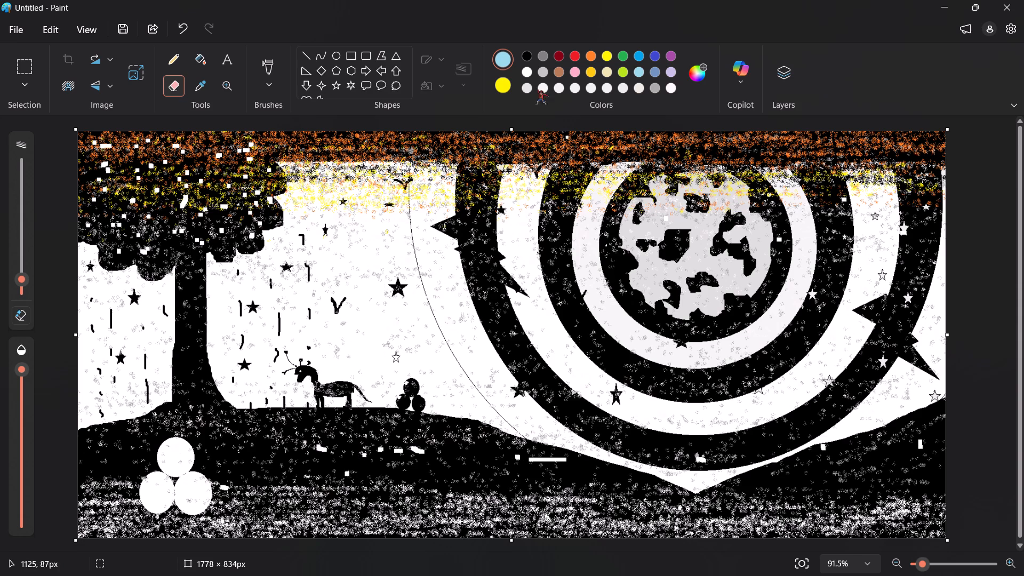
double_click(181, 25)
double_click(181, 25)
Dab 8 px Eraser spots on the moon's outer rings, the sky, and the ground near the white circles.
click(534, 268)
drag(559, 339, 566, 336)
click(825, 304)
click(417, 349)
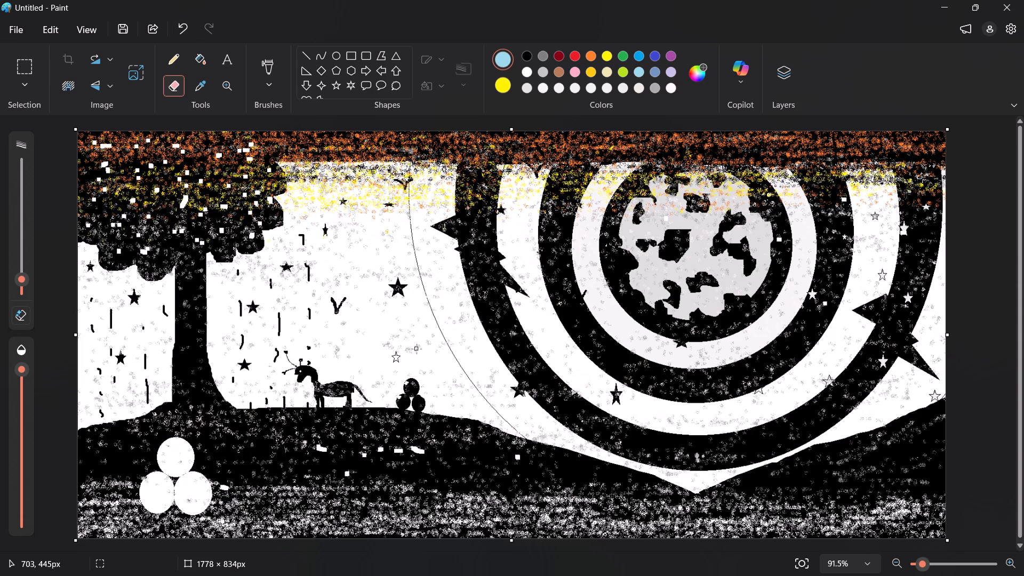
click(23, 334)
click(228, 422)
click(248, 496)
click(172, 486)
click(497, 452)
click(863, 347)
Dab 8 px Eraser spots on the moon, a lower ring, the hill crest and the base of the tree trunk.
click(957, 191)
click(679, 232)
click(689, 405)
click(444, 435)
click(201, 404)
click(457, 277)
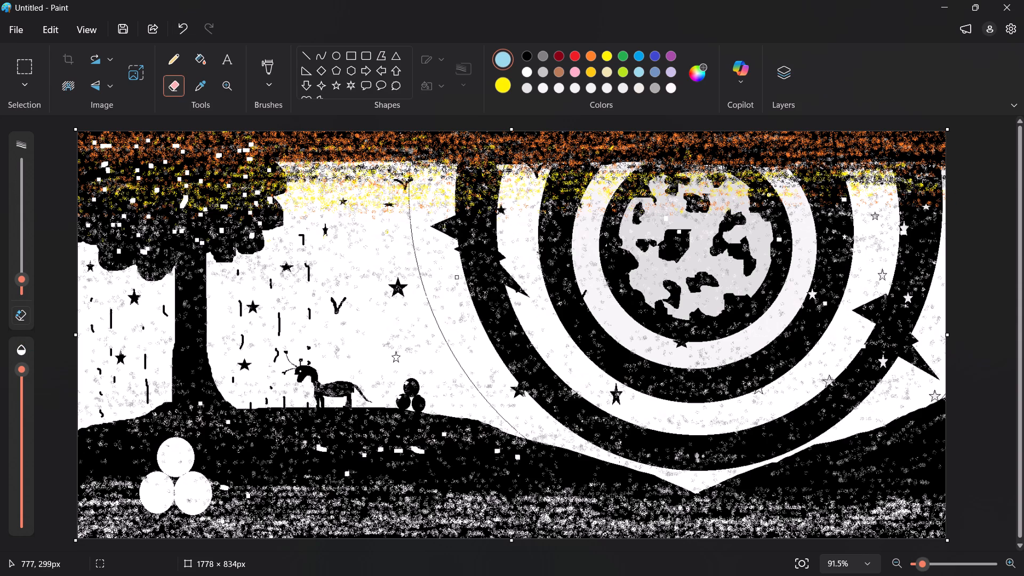
Dab 8 px Eraser spots on the ground and outer ring, and draw a short white stroke under the rings.
click(621, 464)
click(301, 489)
click(657, 481)
click(918, 444)
click(869, 381)
drag(863, 465, 800, 459)
click(461, 321)
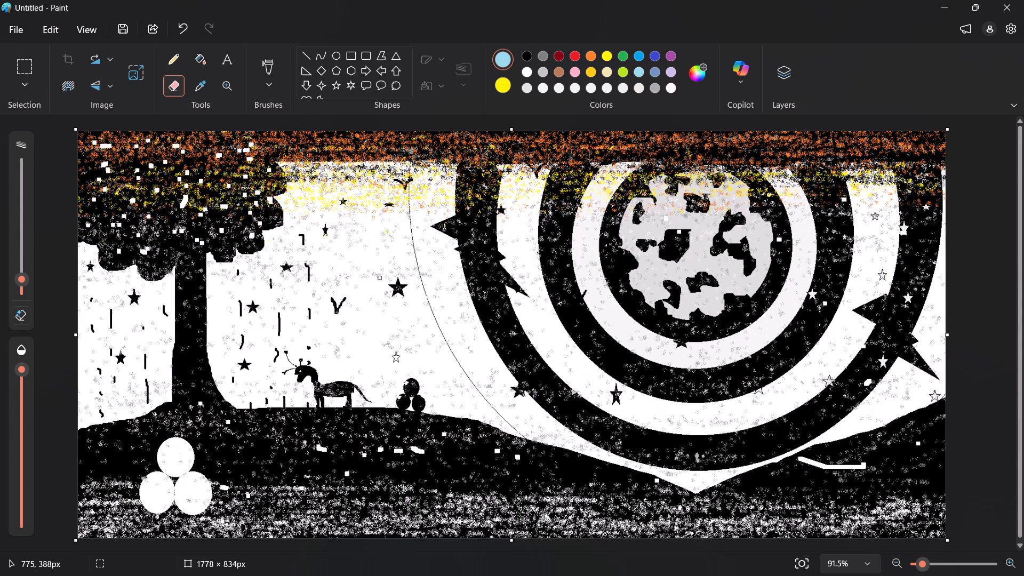
Draw a light blue six-point star about 107 × 105 px and place it in the orange sky between the treetop and rings.
click(346, 82)
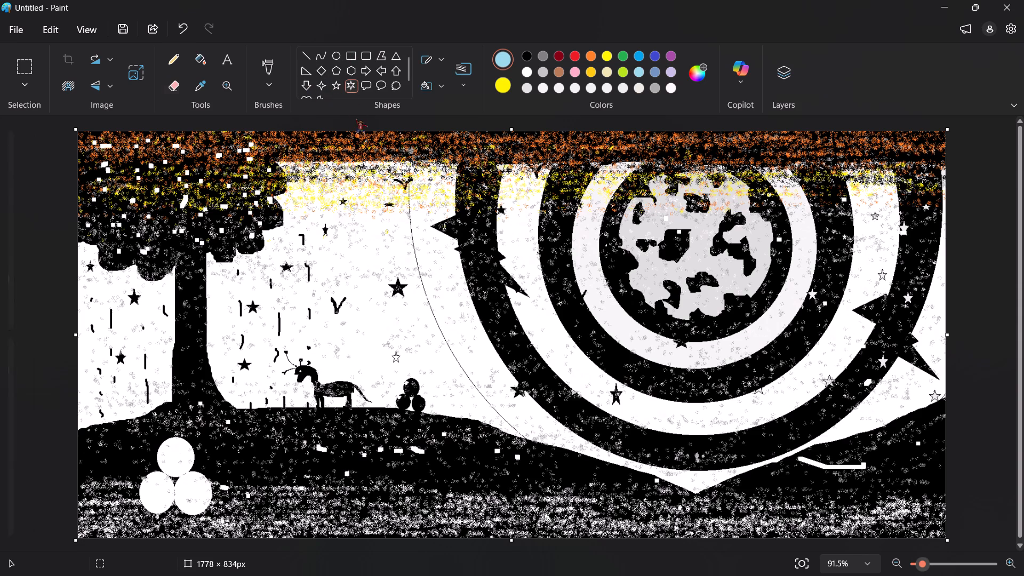
drag(331, 186, 370, 228)
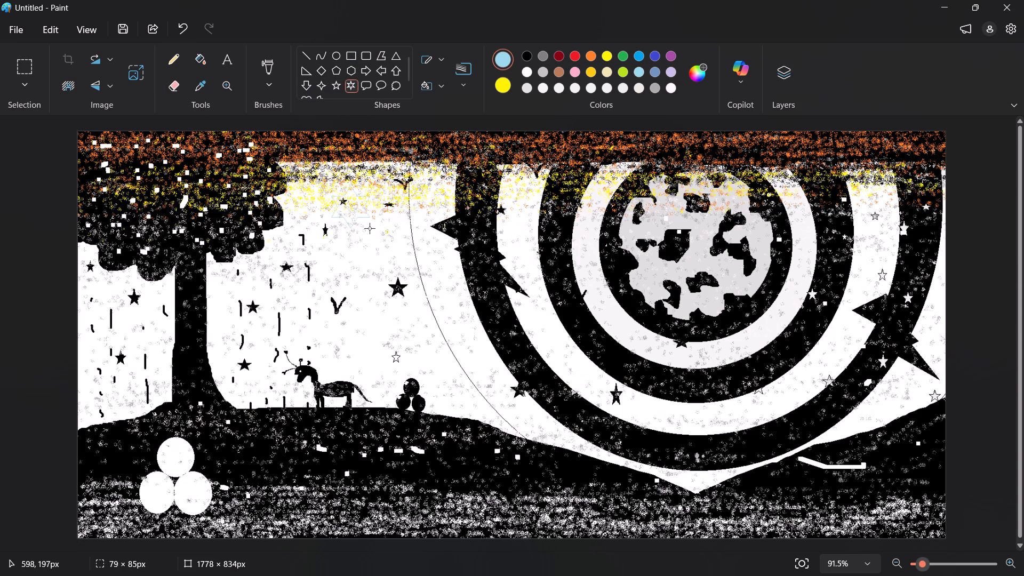
drag(370, 228, 355, 203)
drag(355, 203, 383, 237)
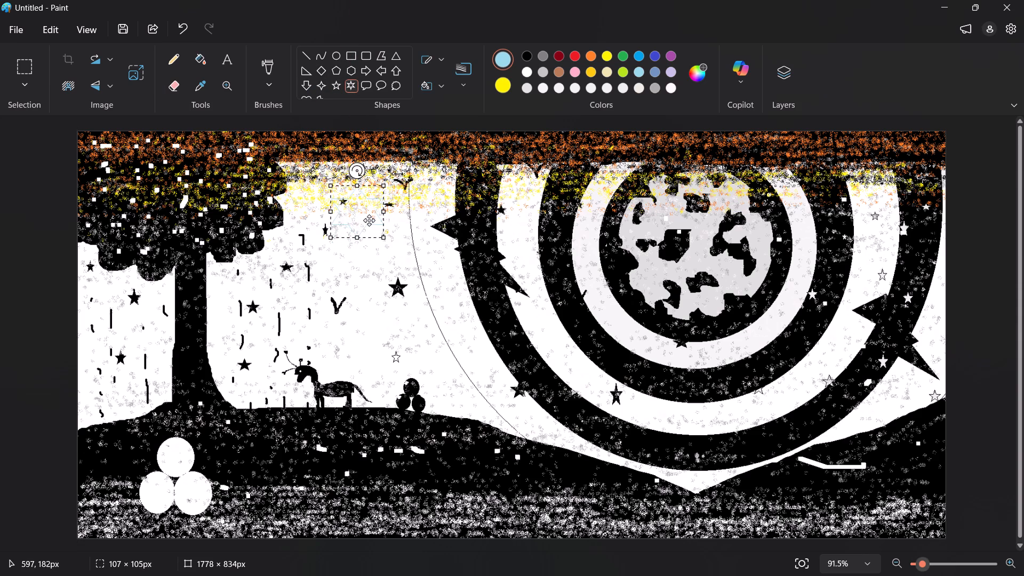
drag(369, 220, 518, 211)
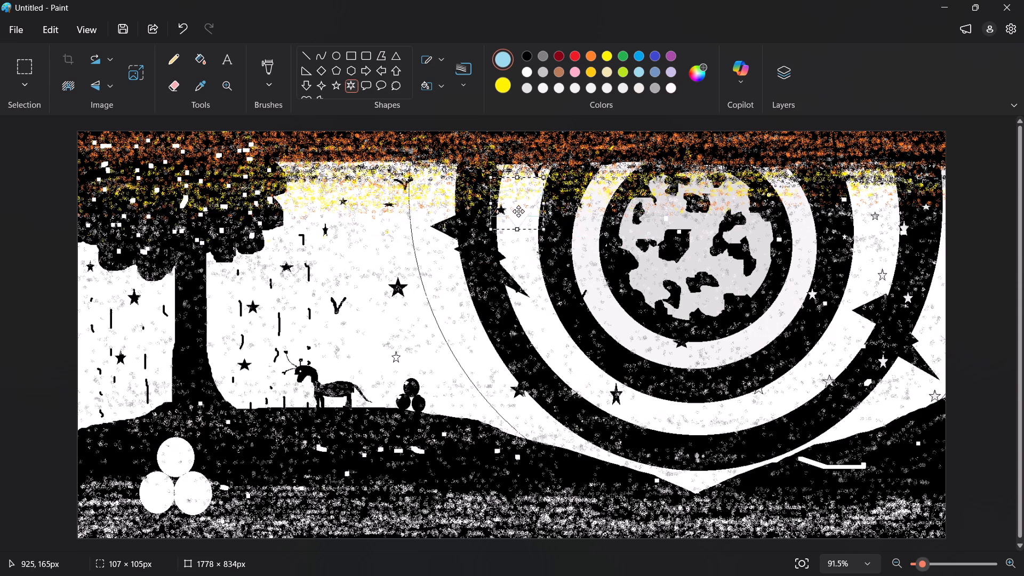
drag(518, 211, 422, 174)
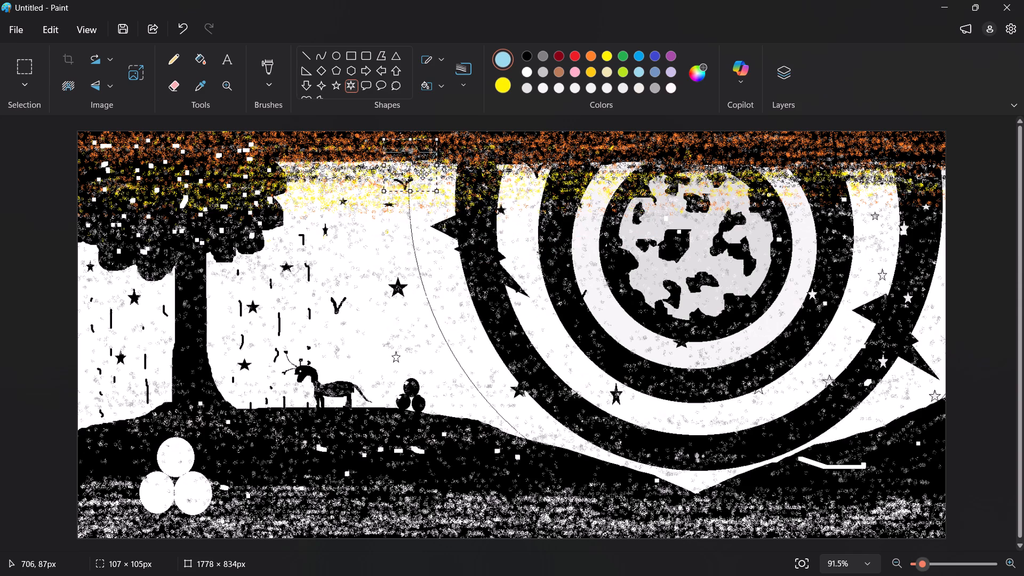
drag(422, 174, 373, 166)
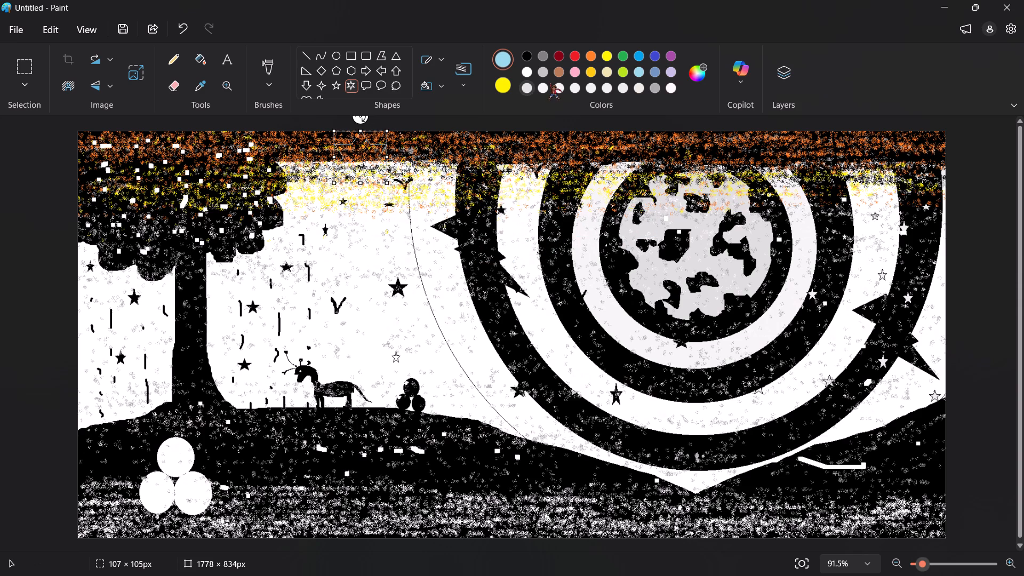
Fill the six-point star with white, recolouring the black areas inside its outline.
click(201, 62)
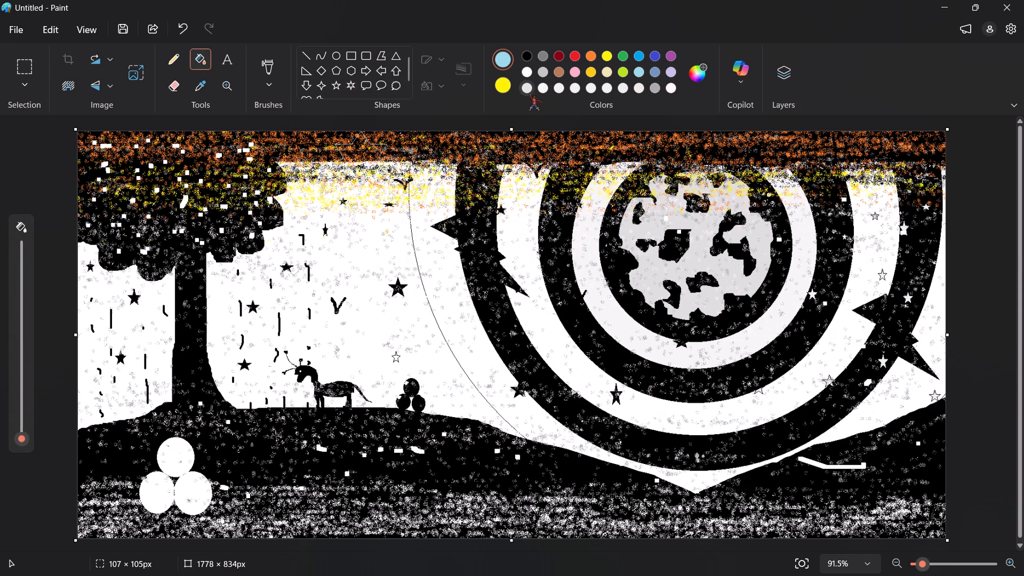
click(529, 73)
click(367, 164)
click(364, 155)
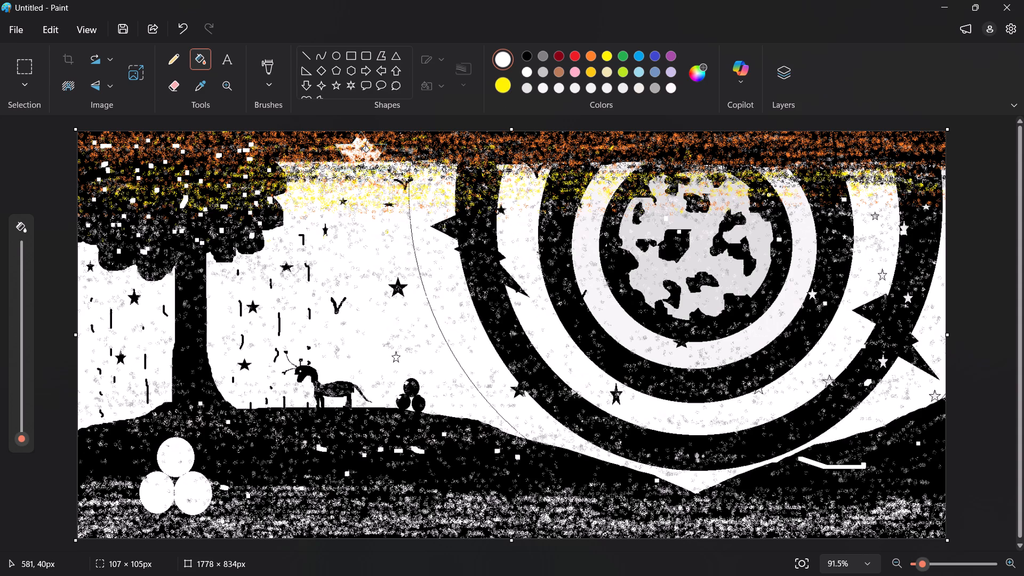
click(339, 171)
click(365, 156)
click(363, 146)
Fill the remaining black specks in the six-point star's lower-left and central parts with white.
ctrl+scroll(365, 159, up, 8)
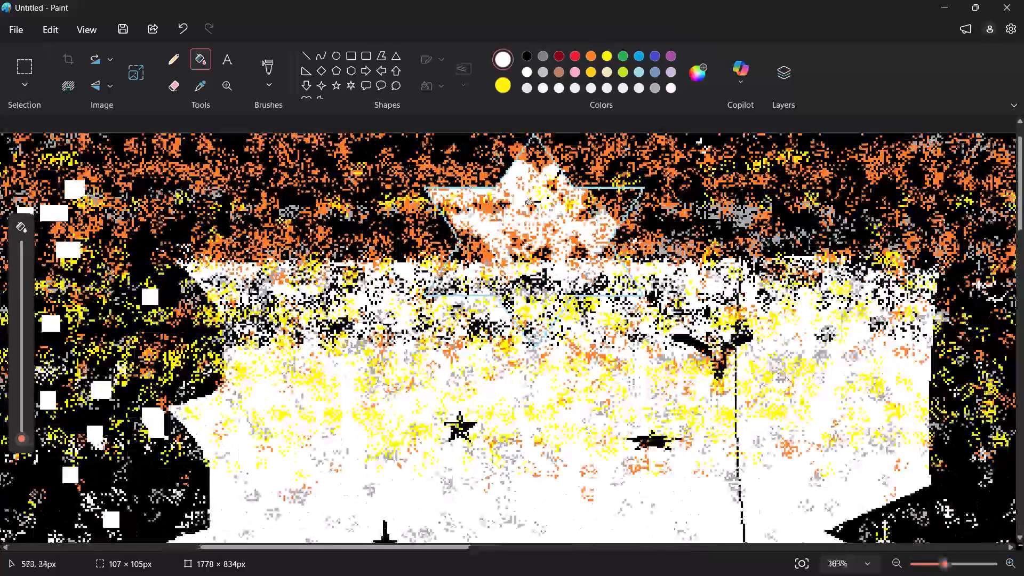
drag(468, 221, 468, 227)
click(470, 250)
click(467, 273)
drag(468, 263, 487, 241)
drag(486, 258, 475, 273)
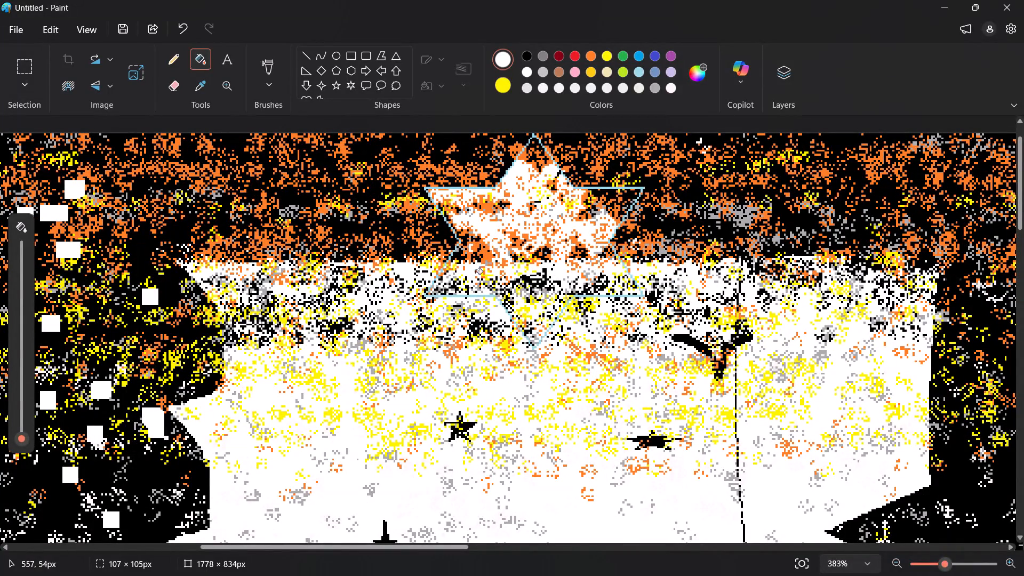
drag(475, 273, 474, 265)
drag(484, 255, 503, 237)
drag(549, 230, 556, 218)
Paint over the remaining speckles in the six-point star's body with a thick white Pencil.
click(172, 58)
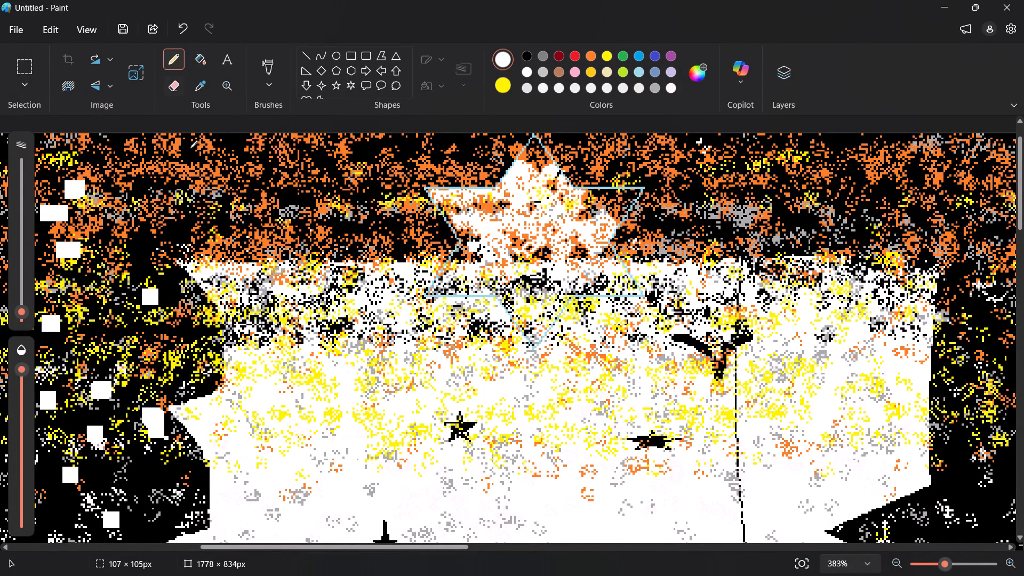
drag(20, 301, 21, 277)
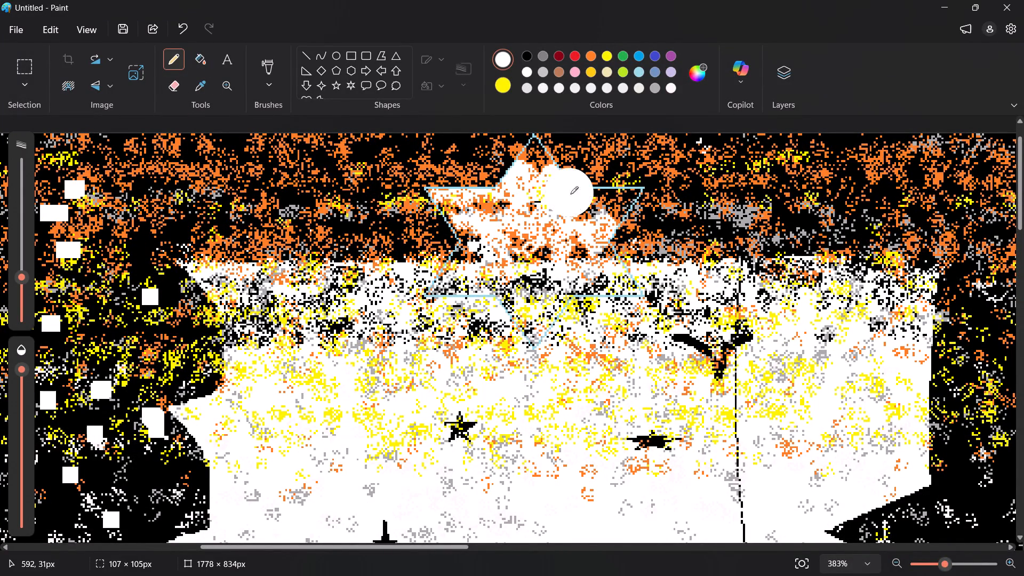
drag(533, 217, 562, 226)
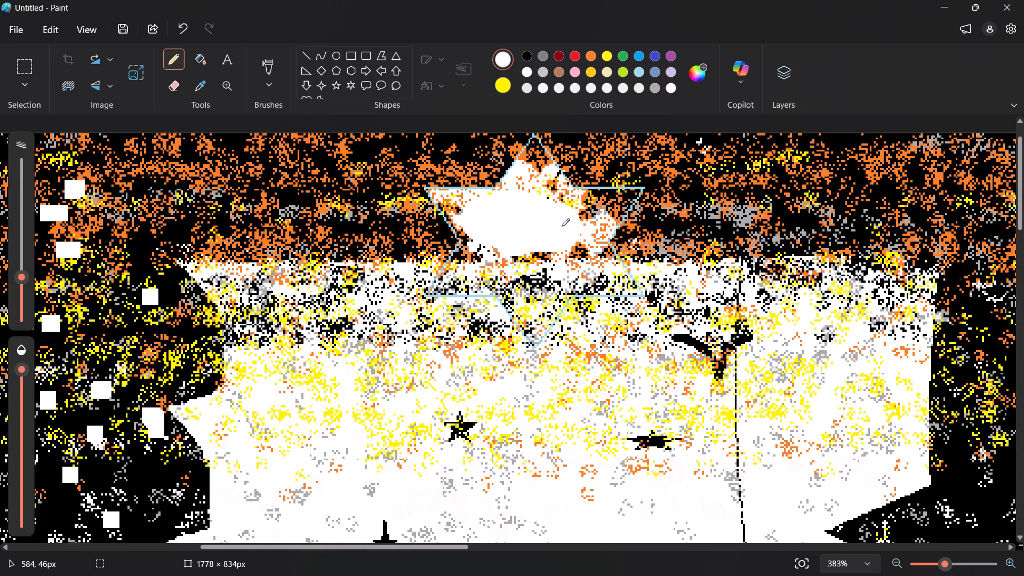
drag(562, 226, 564, 223)
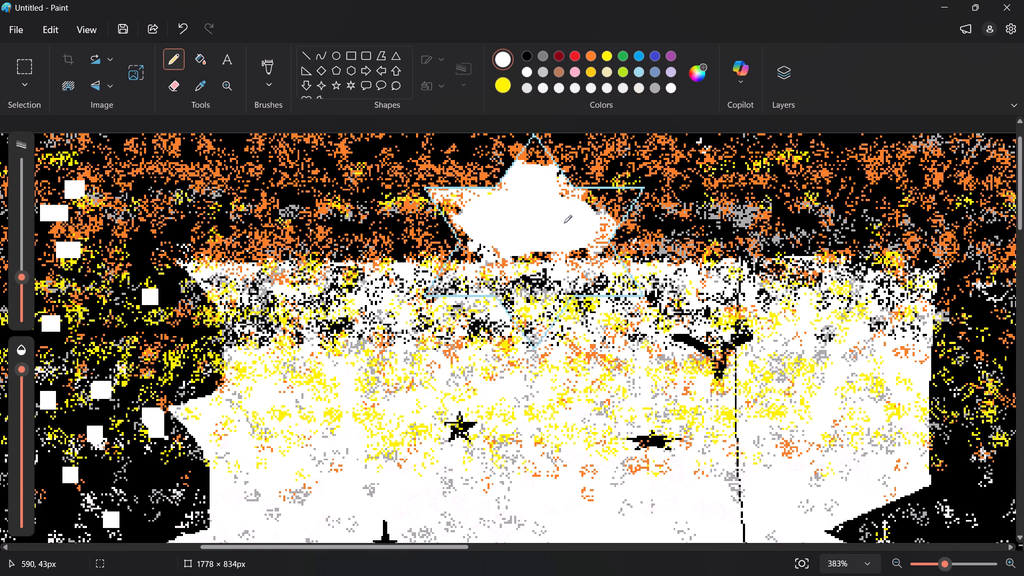
drag(564, 223, 584, 253)
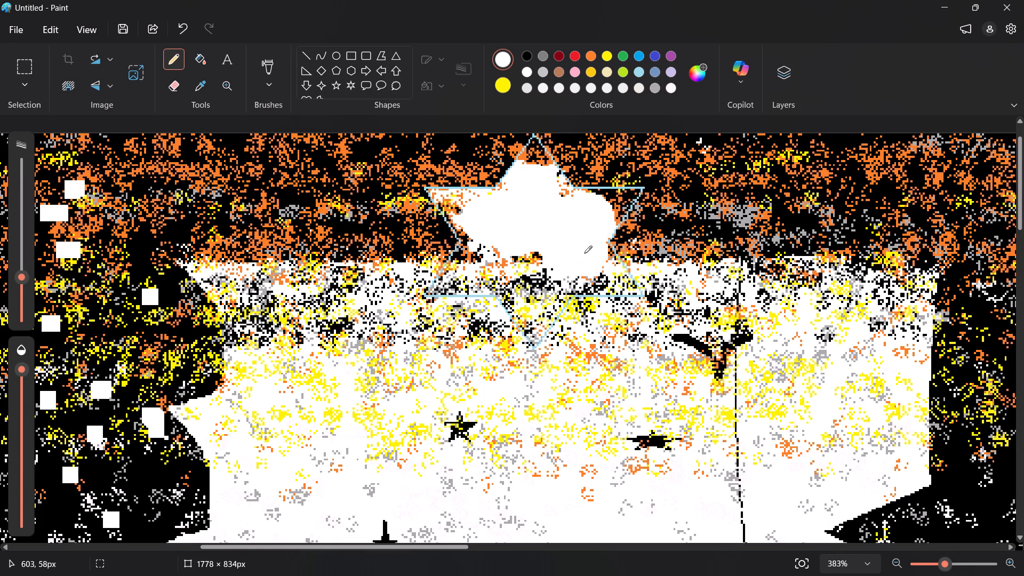
drag(584, 253, 508, 264)
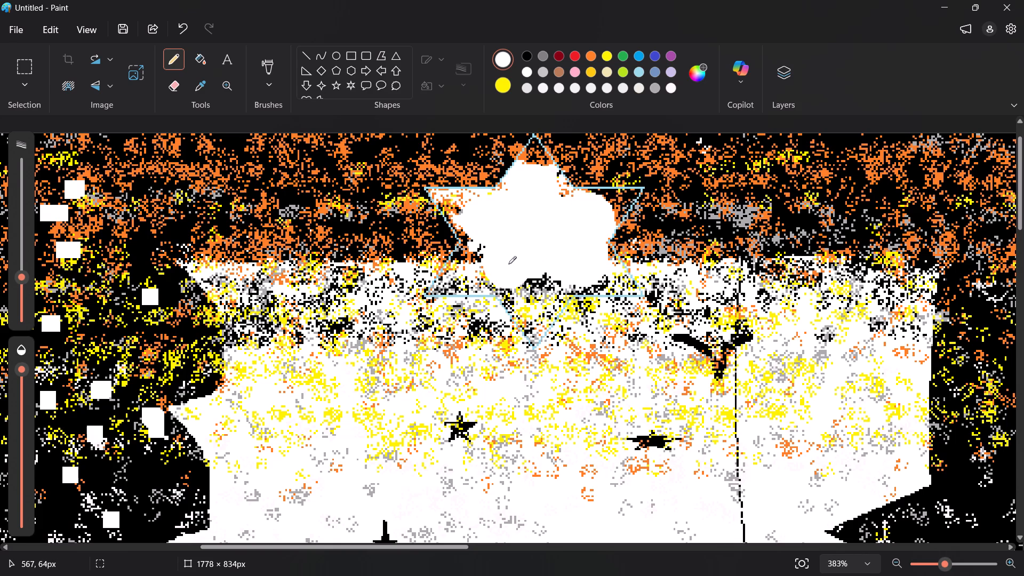
drag(508, 264, 509, 259)
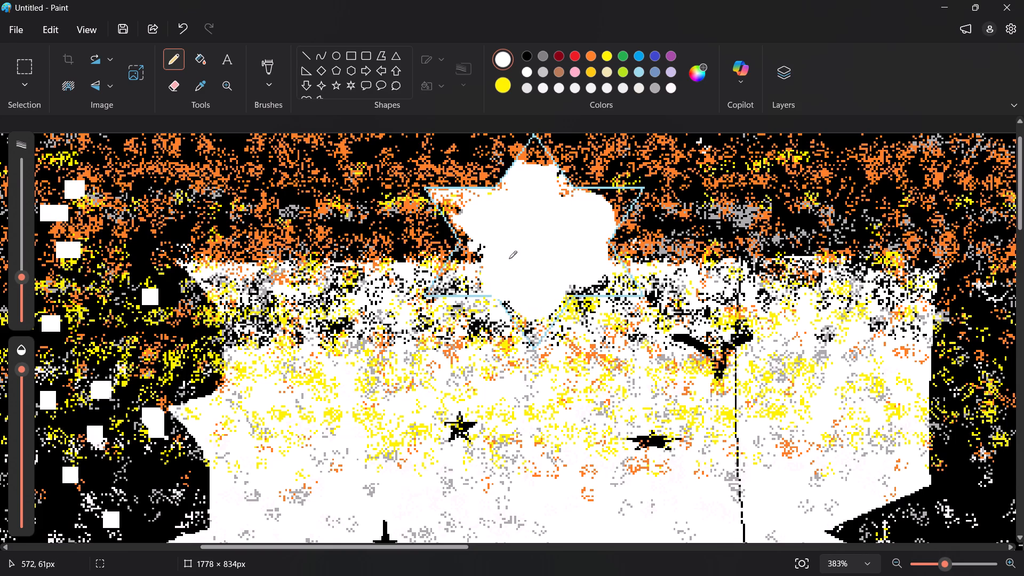
drag(509, 259, 530, 228)
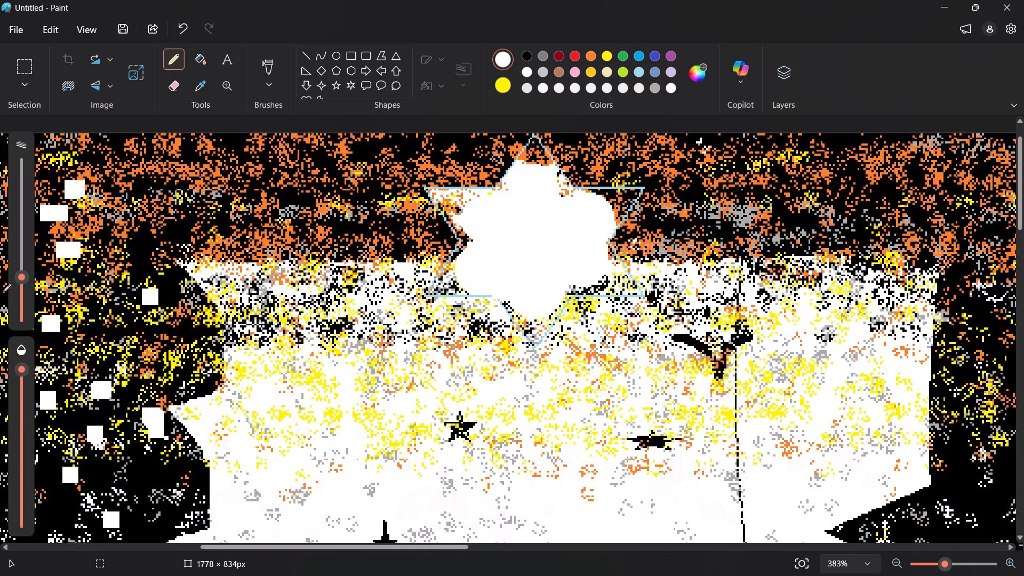
Reduce the Pencil thickness and paint white along the inner edges of the six-point star's upper-left and top points.
drag(19, 281, 19, 298)
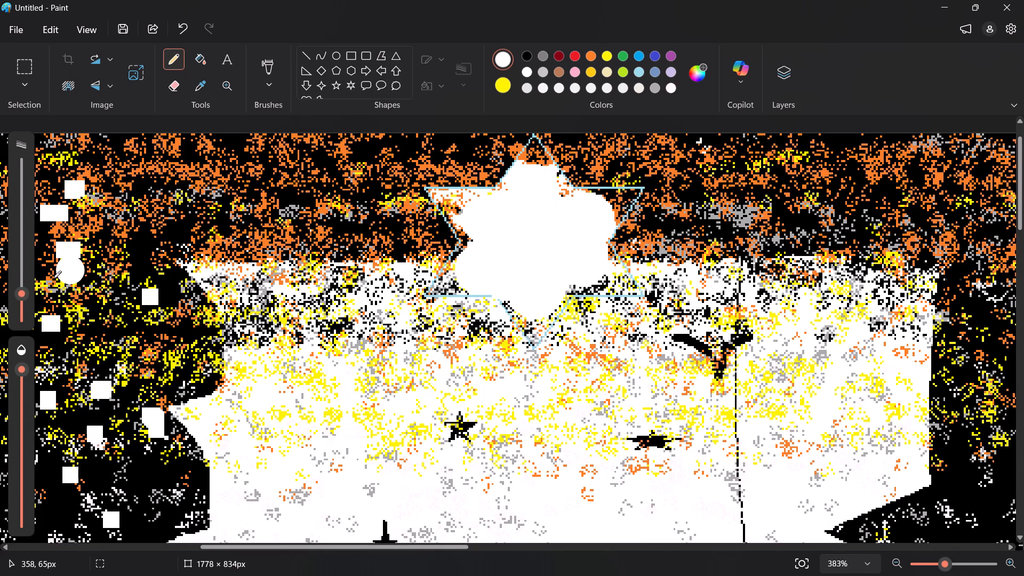
click(9, 295)
drag(11, 292, 17, 308)
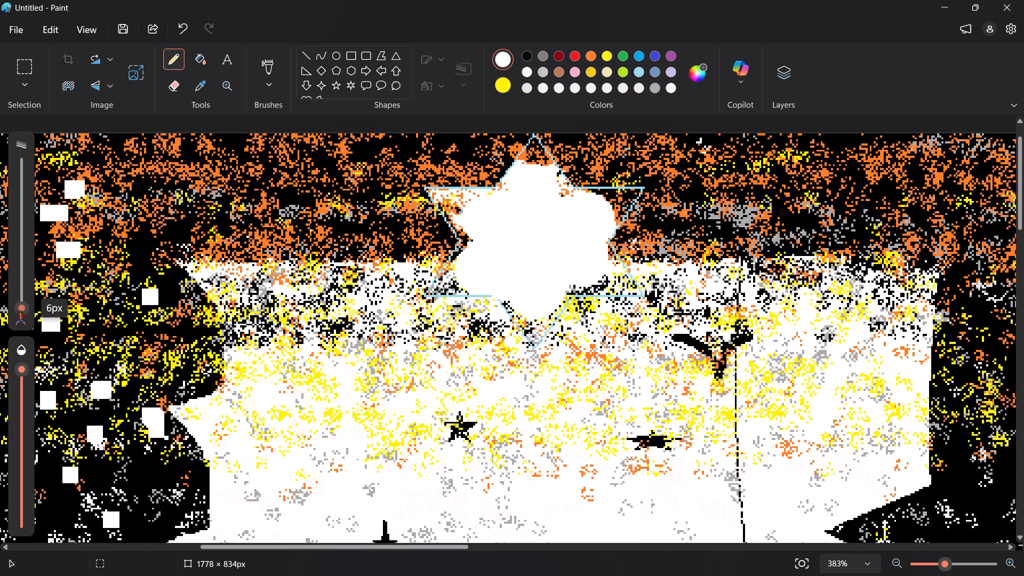
drag(17, 308, 17, 314)
drag(448, 209, 460, 204)
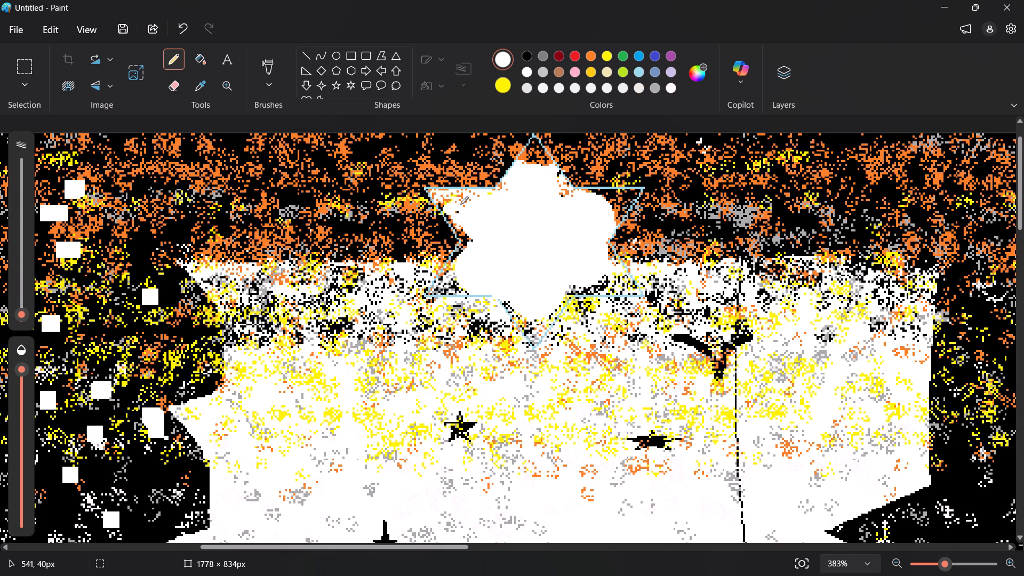
drag(460, 204, 471, 194)
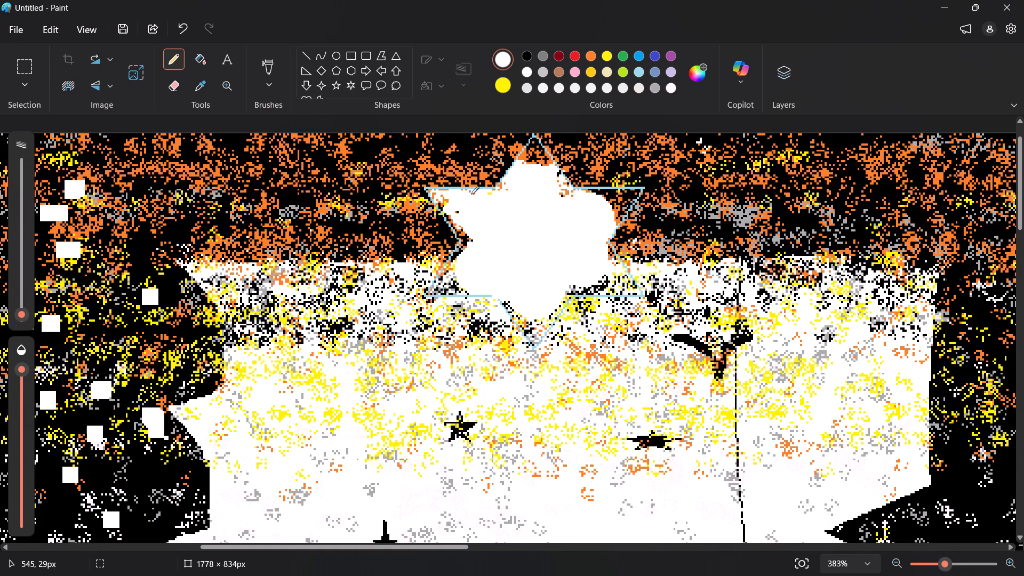
drag(471, 194, 532, 142)
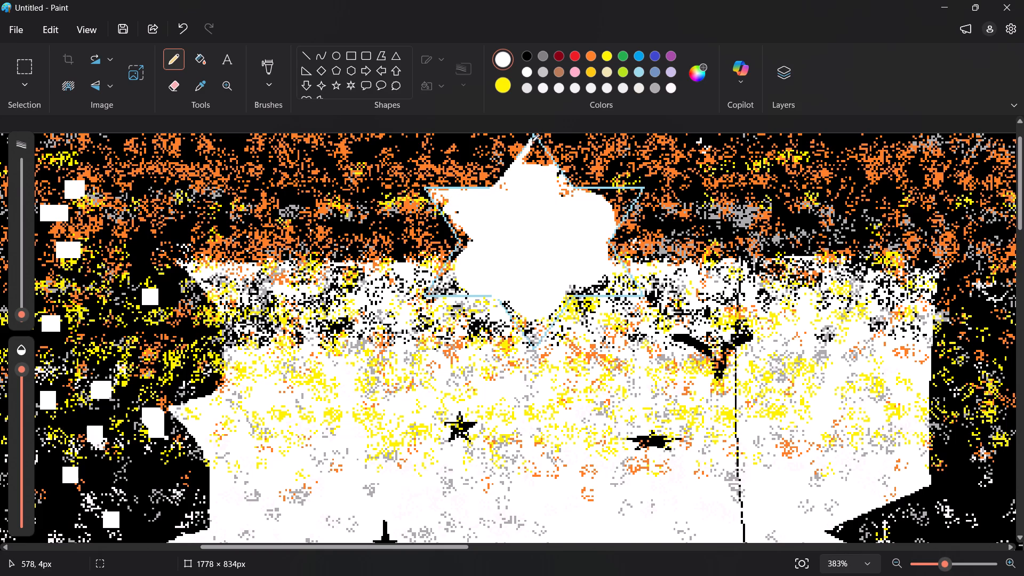
drag(532, 142, 538, 149)
drag(537, 147, 556, 170)
Paint white along the inside of the six-point star's outline around its right-hand, bottom and left-hand points.
drag(556, 170, 625, 190)
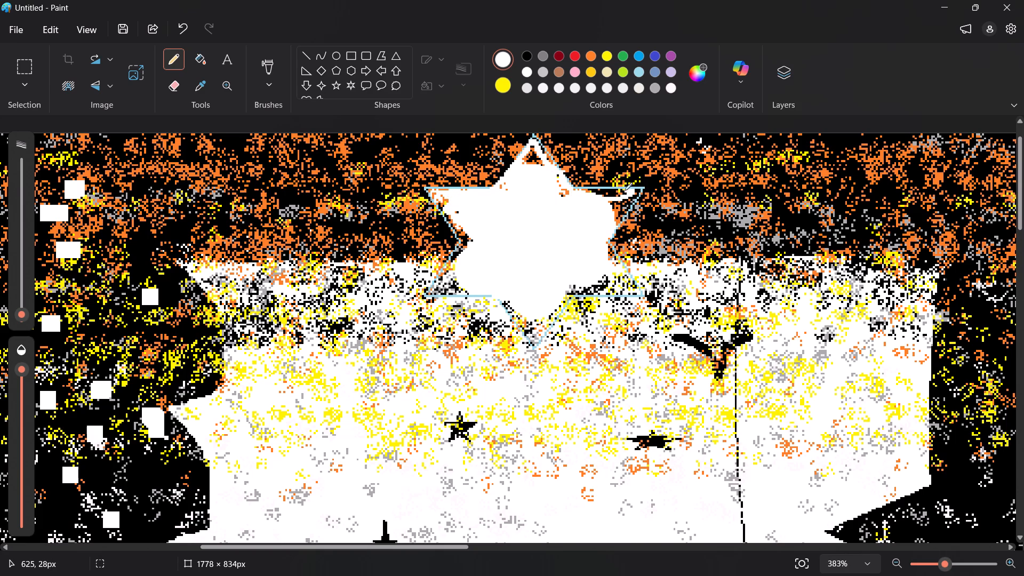
drag(625, 190, 623, 212)
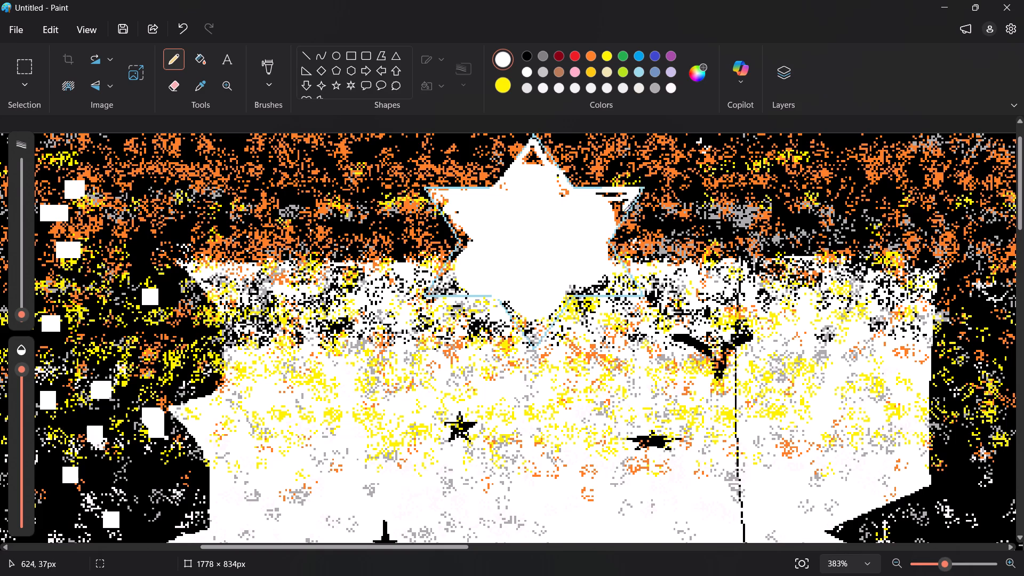
drag(623, 212, 630, 286)
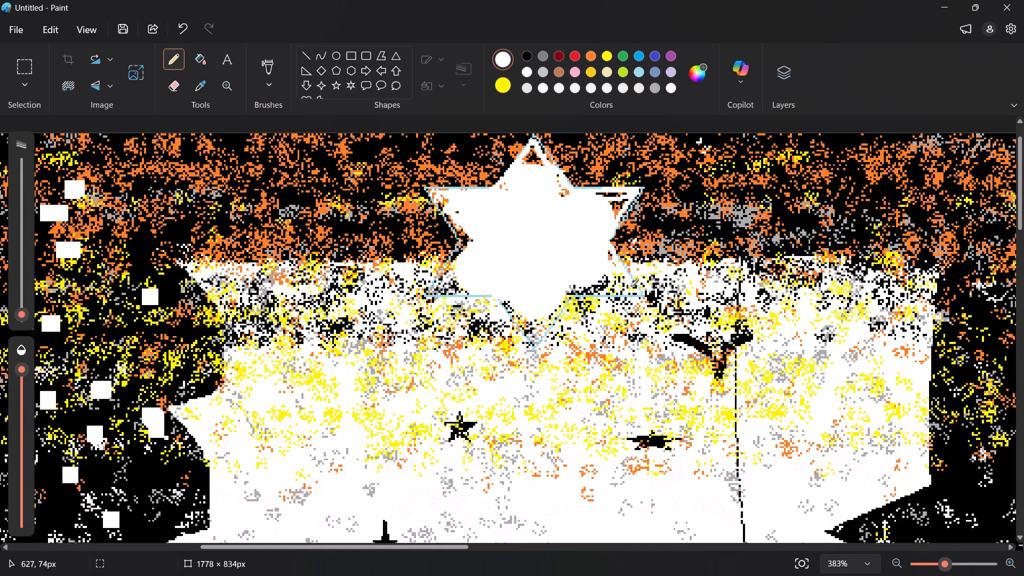
drag(630, 286, 546, 330)
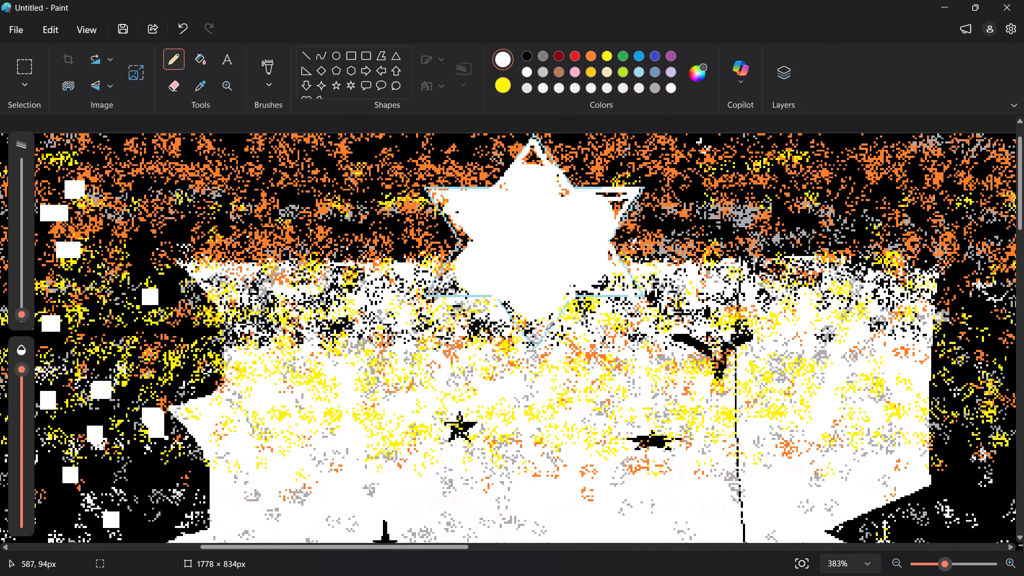
drag(546, 330, 438, 288)
drag(438, 288, 462, 255)
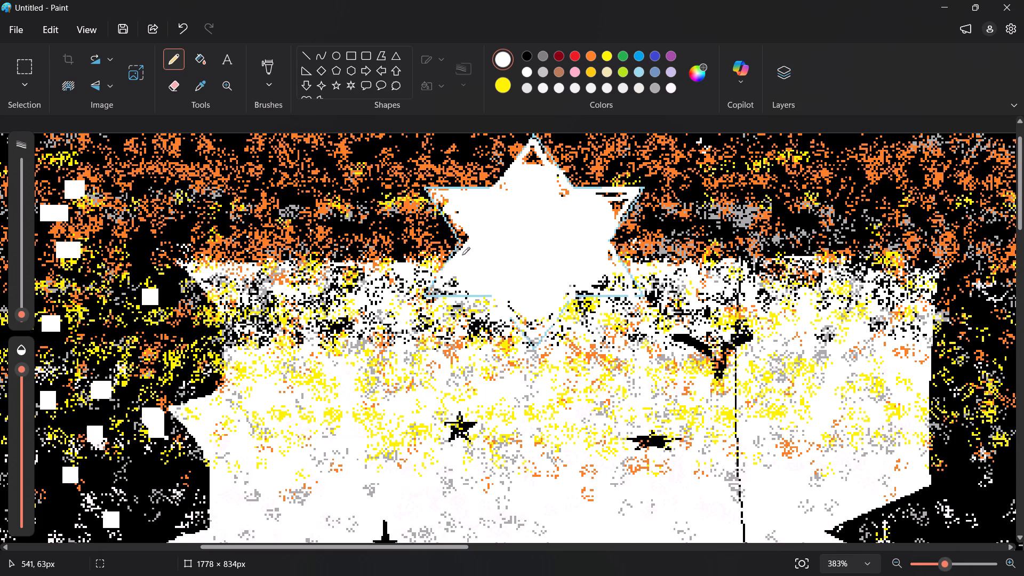
drag(462, 255, 441, 211)
Fill the leftover specks in the six-point star's top, upper-right and left-hand points with the thin white Pencil.
drag(441, 211, 535, 159)
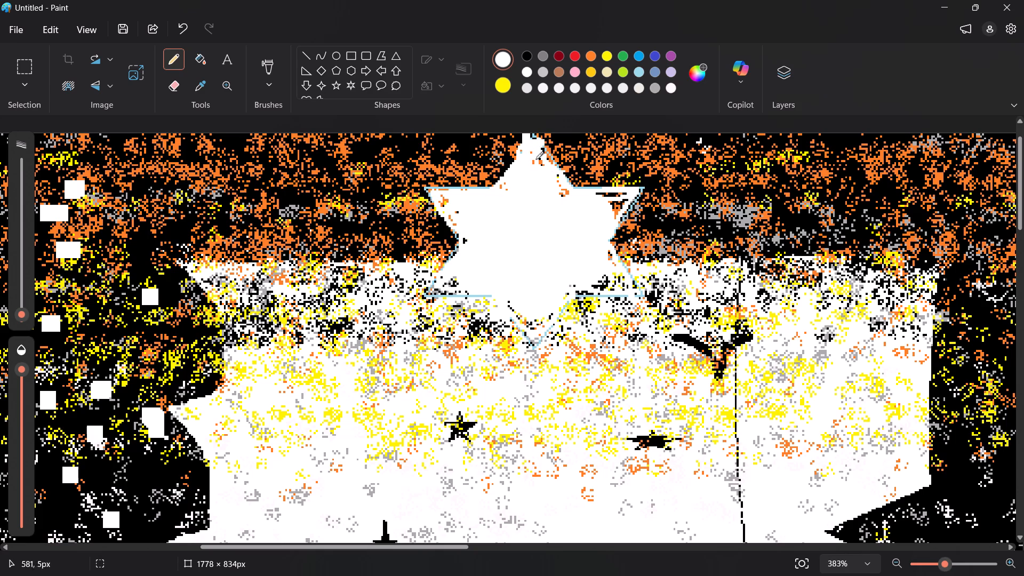
drag(535, 159, 601, 193)
drag(601, 193, 616, 218)
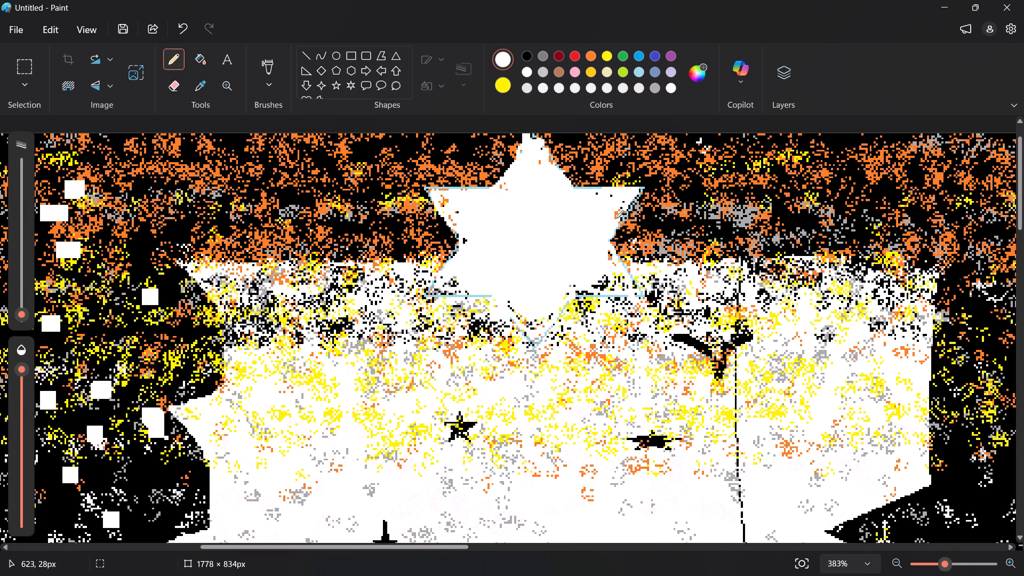
drag(616, 218, 548, 170)
drag(548, 170, 512, 196)
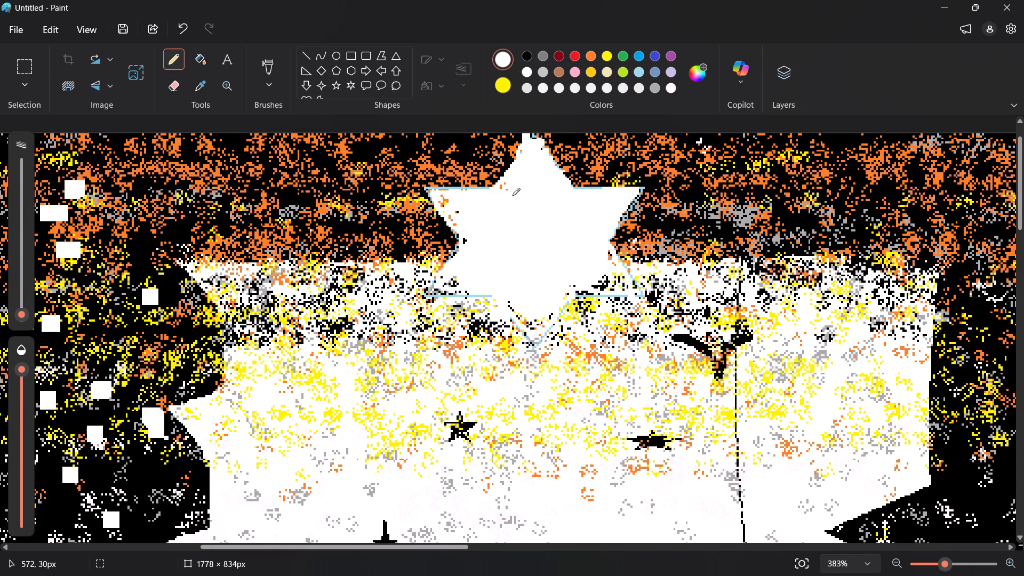
drag(512, 196, 446, 201)
drag(446, 205, 447, 198)
drag(447, 198, 454, 225)
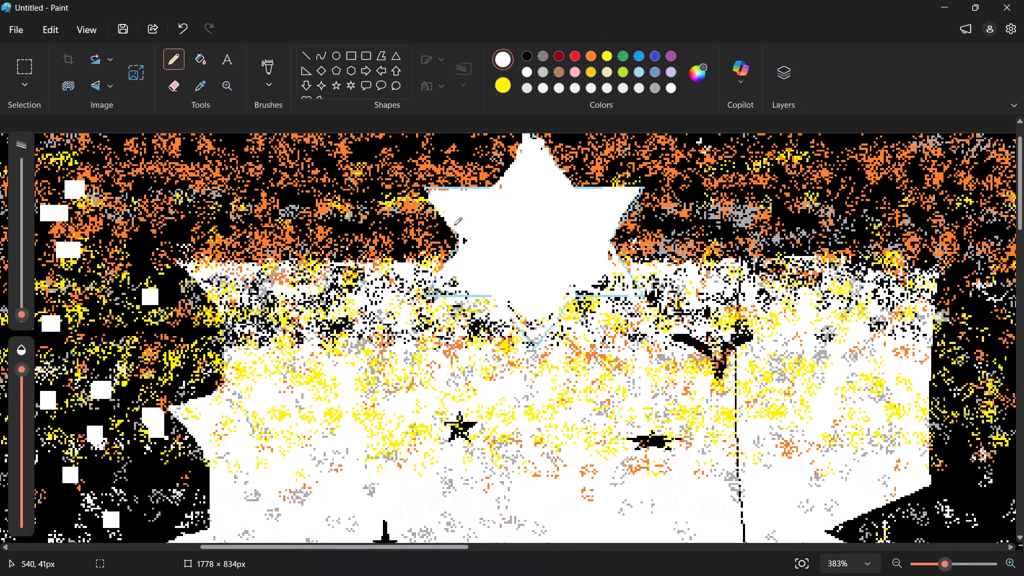
drag(454, 225, 458, 289)
drag(458, 289, 456, 257)
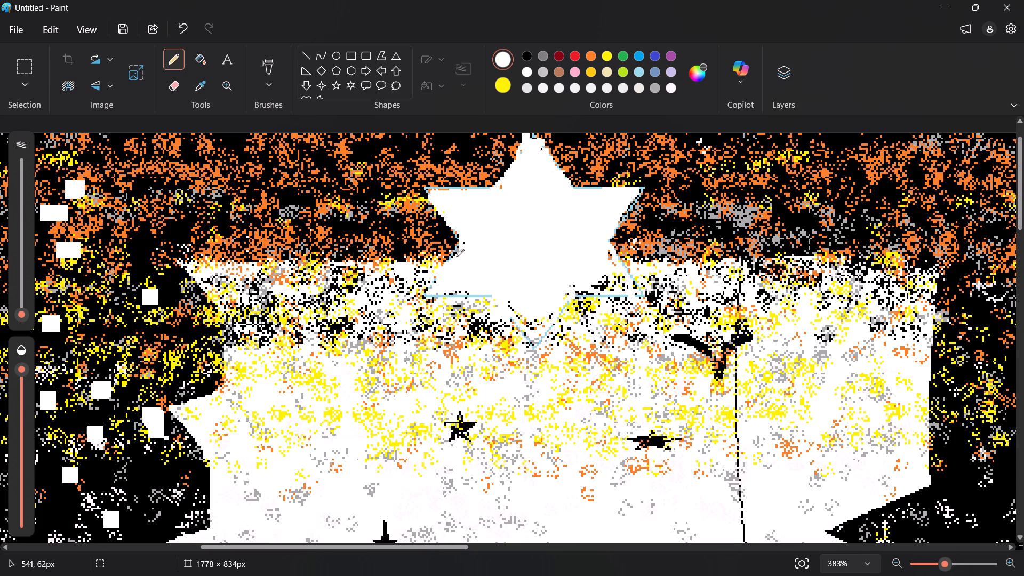
Fill the leftover specks in the six-point star's bottom and lower-right points with the thin white Pencil.
drag(456, 257, 513, 297)
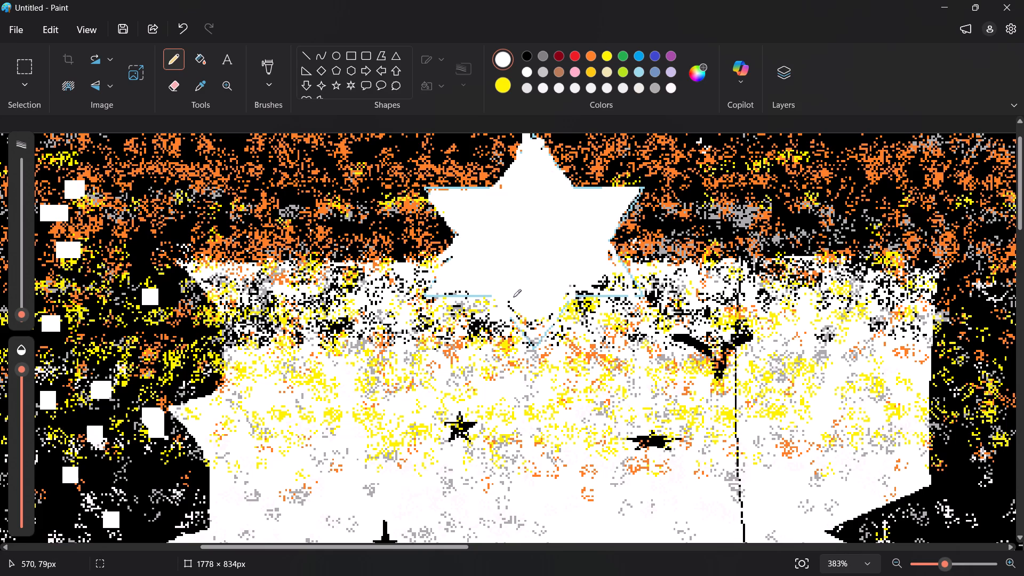
drag(513, 297, 555, 311)
drag(555, 311, 588, 288)
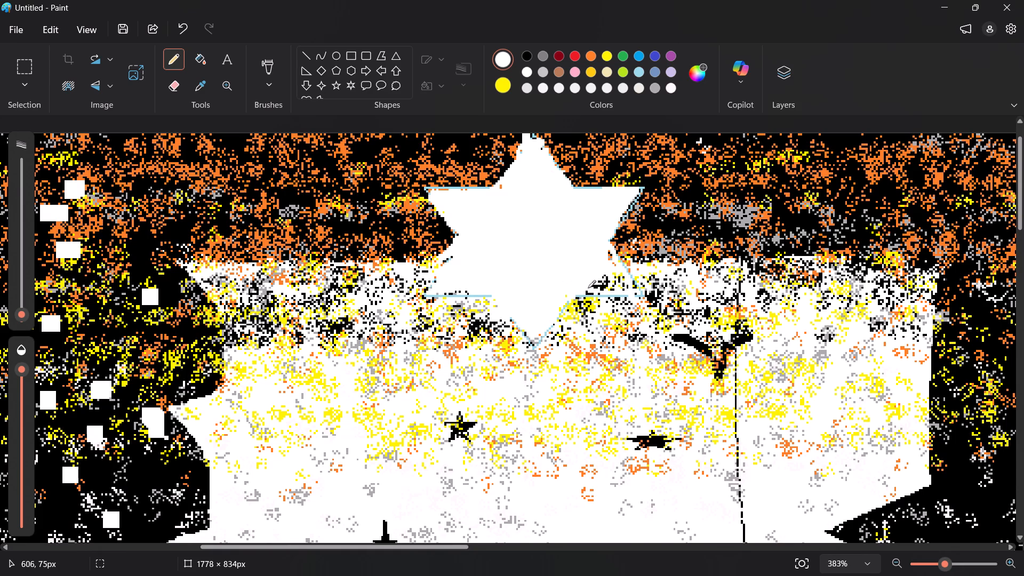
drag(588, 288, 615, 281)
drag(615, 281, 623, 286)
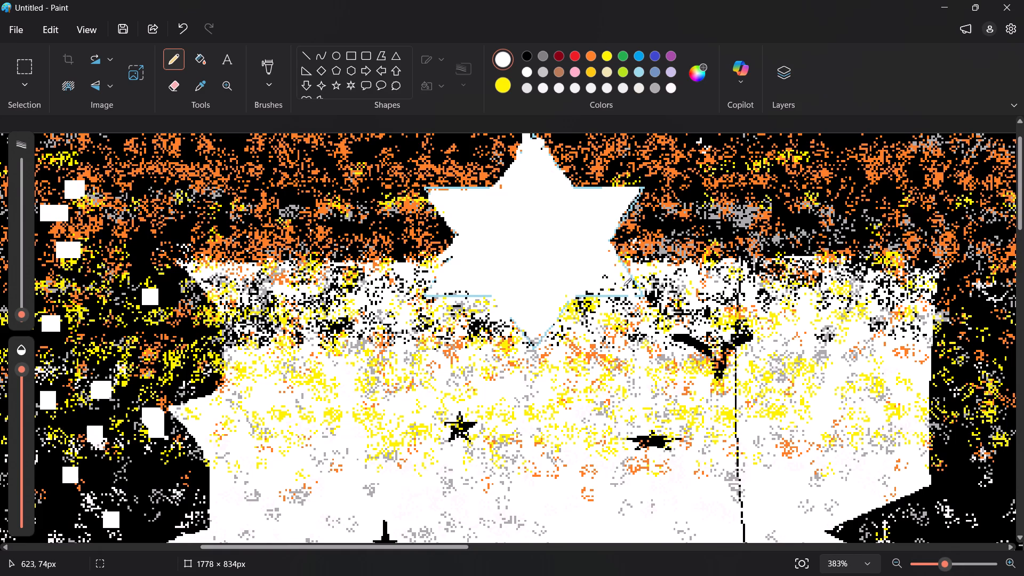
drag(623, 286, 618, 288)
drag(618, 288, 623, 277)
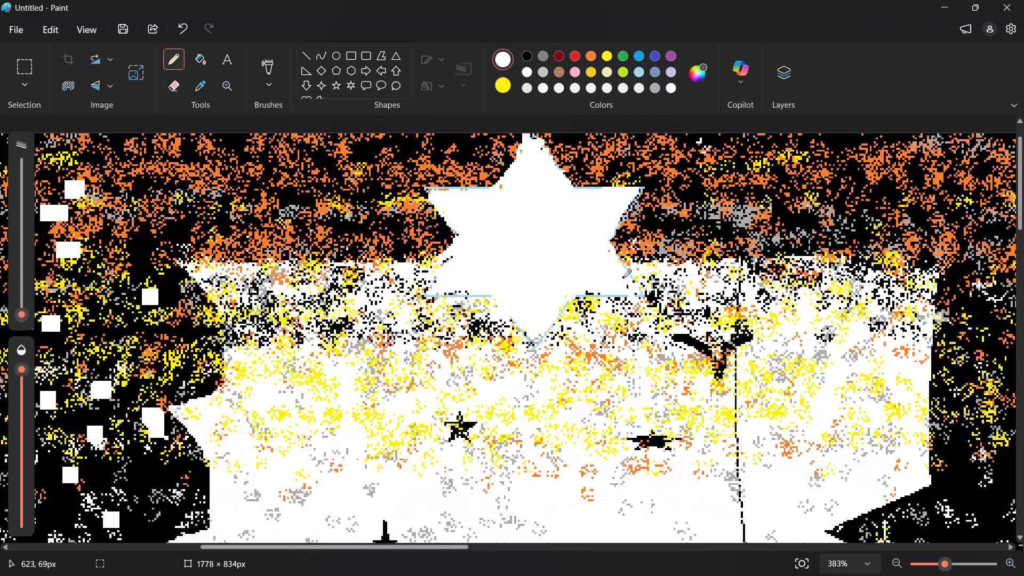
drag(623, 277, 562, 293)
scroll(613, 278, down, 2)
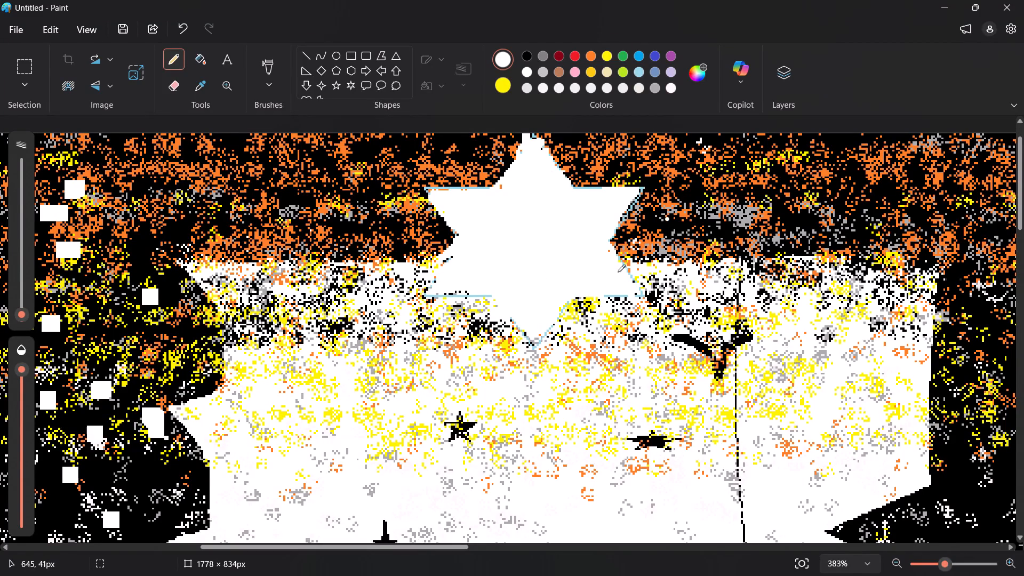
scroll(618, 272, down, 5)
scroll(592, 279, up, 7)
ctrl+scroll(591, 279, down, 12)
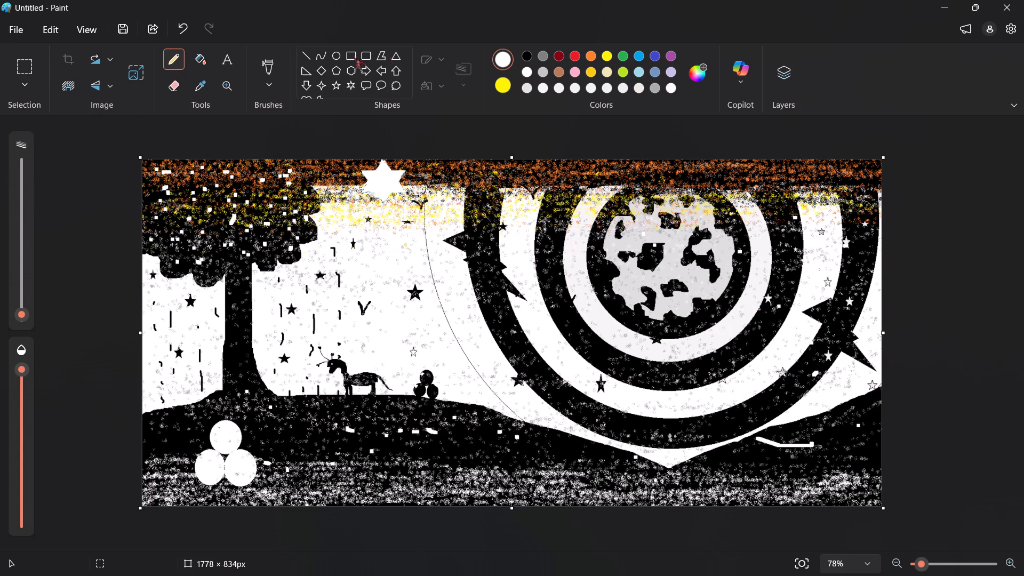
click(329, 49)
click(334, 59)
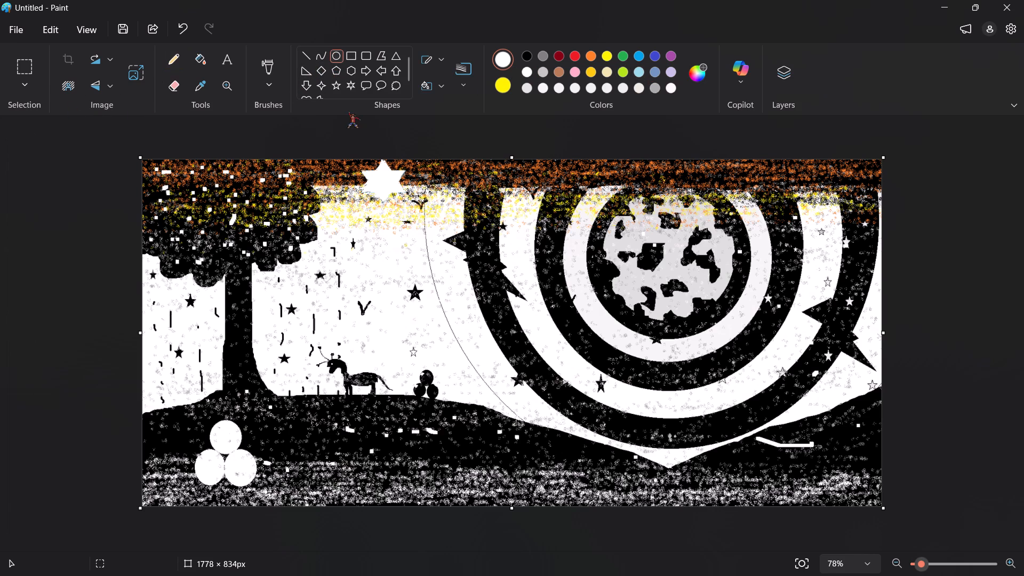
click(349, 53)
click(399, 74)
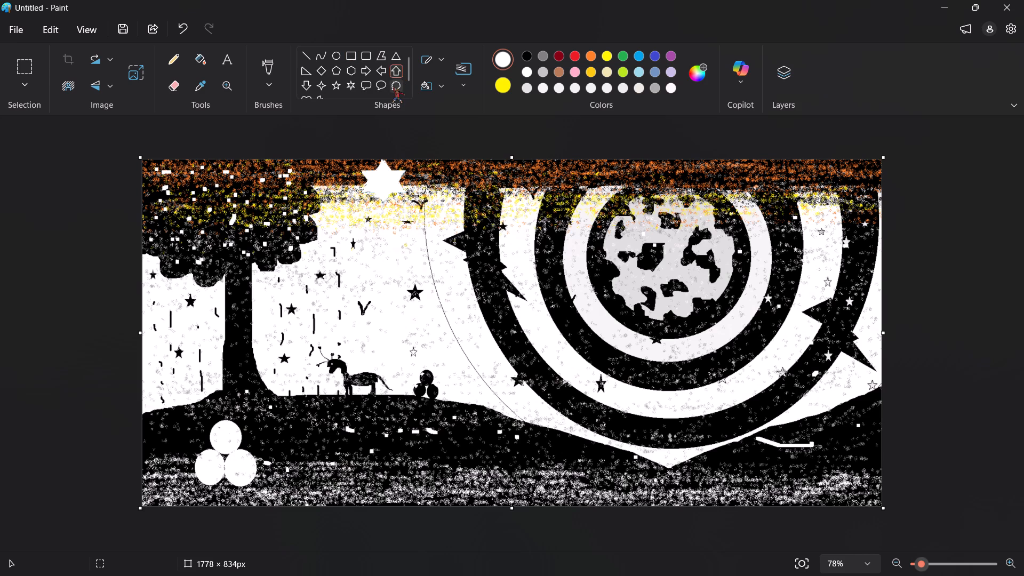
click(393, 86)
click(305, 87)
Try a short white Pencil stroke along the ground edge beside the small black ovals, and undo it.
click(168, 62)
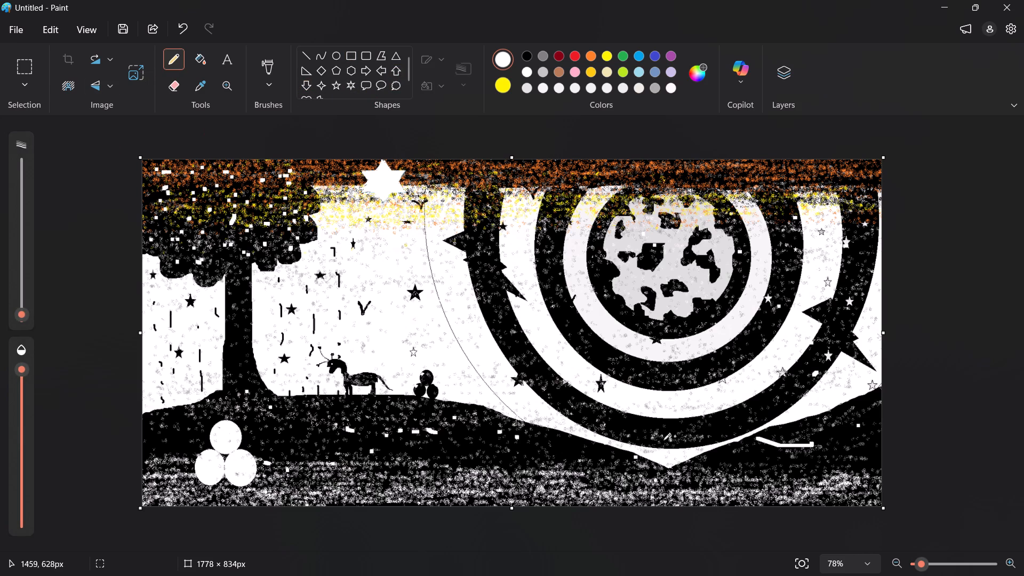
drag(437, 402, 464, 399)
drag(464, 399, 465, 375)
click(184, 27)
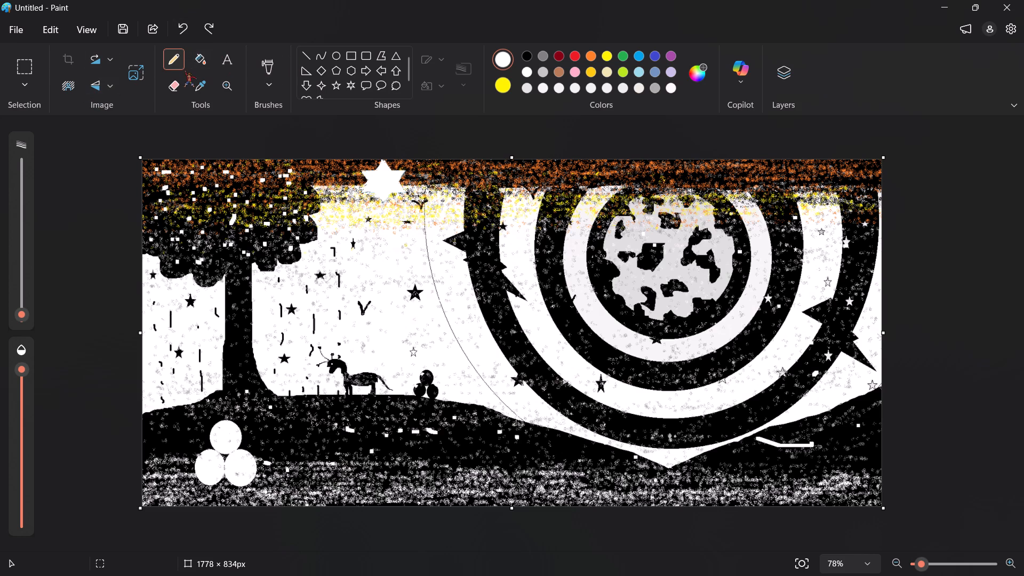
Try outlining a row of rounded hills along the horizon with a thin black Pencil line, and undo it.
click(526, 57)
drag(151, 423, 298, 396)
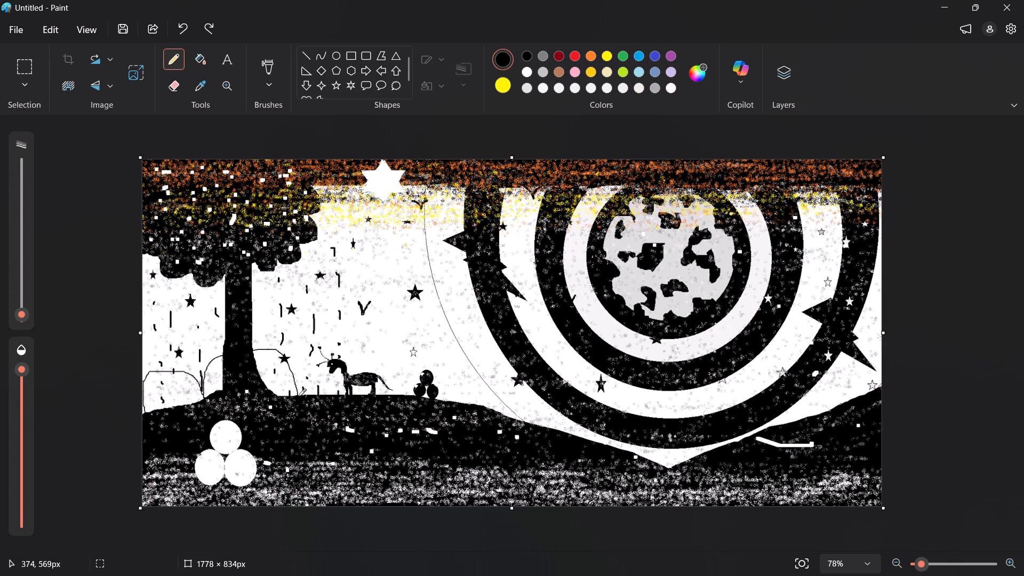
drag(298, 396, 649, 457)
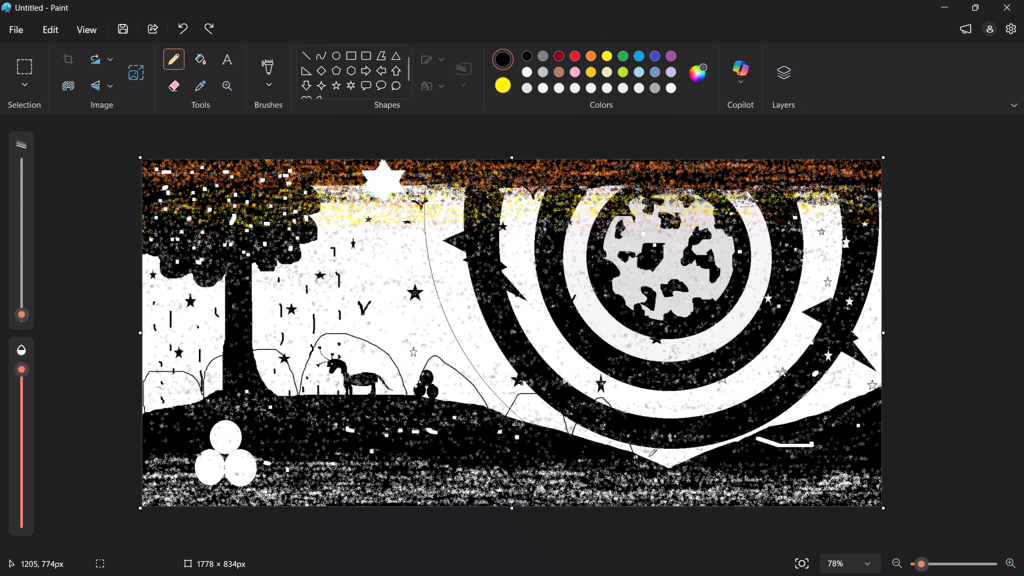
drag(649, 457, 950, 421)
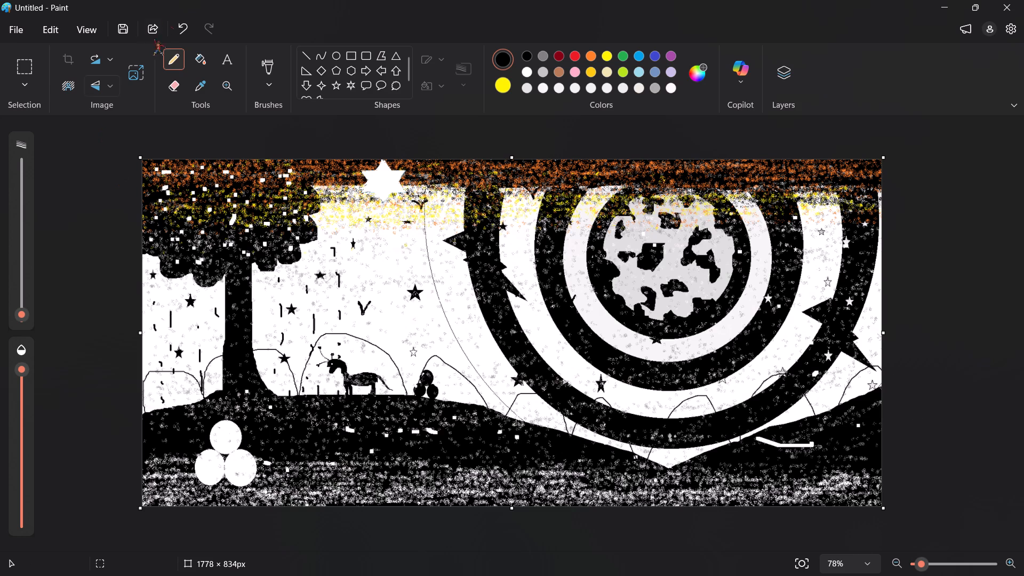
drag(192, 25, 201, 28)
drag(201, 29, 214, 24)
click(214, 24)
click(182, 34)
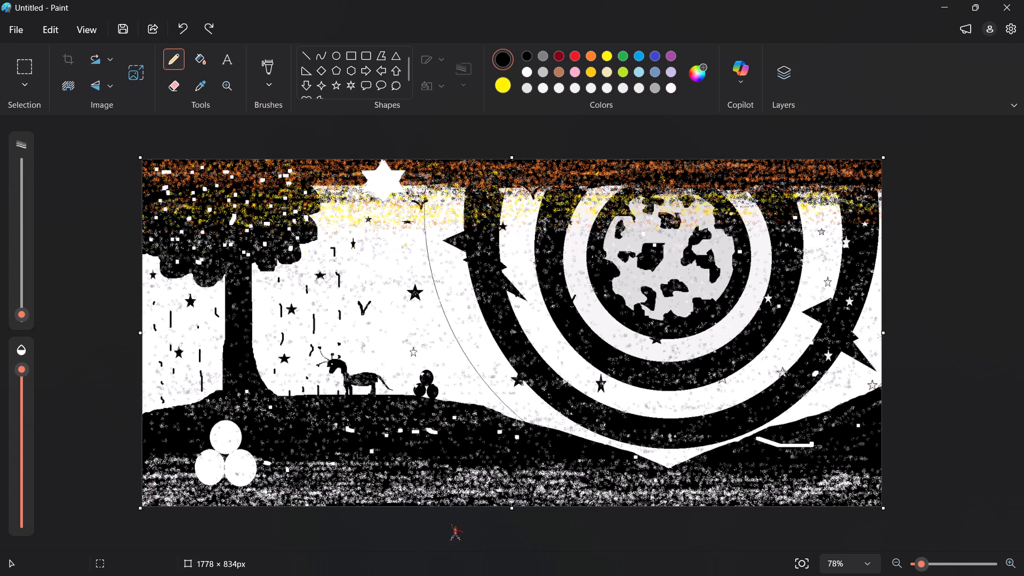
Set the Pencil to black at 9 px and dab a notch into the upper-left edge of the lower-left white oval.
click(520, 52)
click(205, 60)
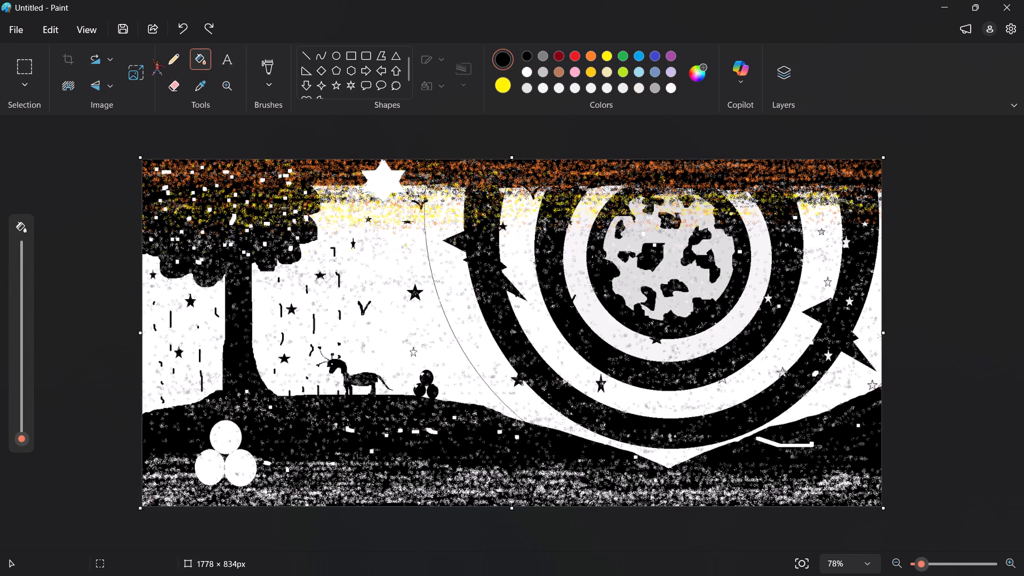
click(153, 59)
click(163, 60)
click(169, 62)
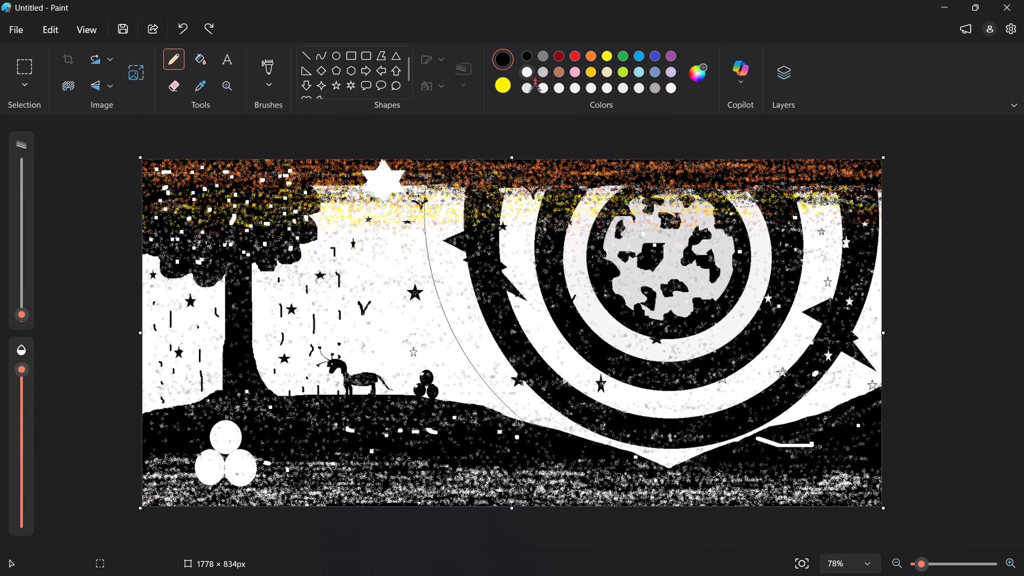
drag(26, 311, 26, 299)
triple_click(201, 457)
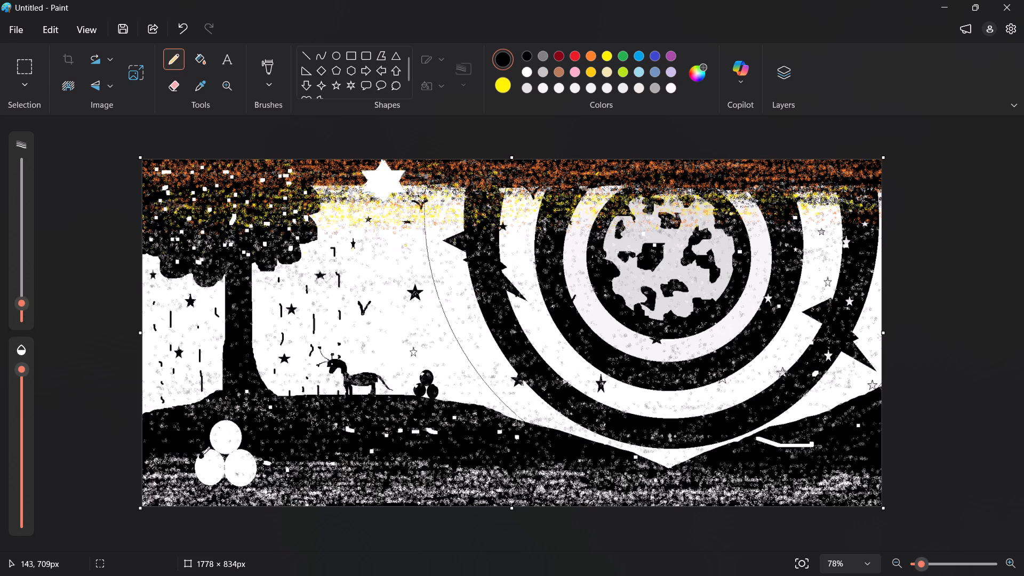
triple_click(202, 454)
double_click(206, 452)
click(201, 459)
triple_click(202, 453)
Dab black over the upper-left edge of the top white oval in the group of three.
click(214, 429)
click(214, 426)
click(217, 422)
click(217, 428)
double_click(218, 422)
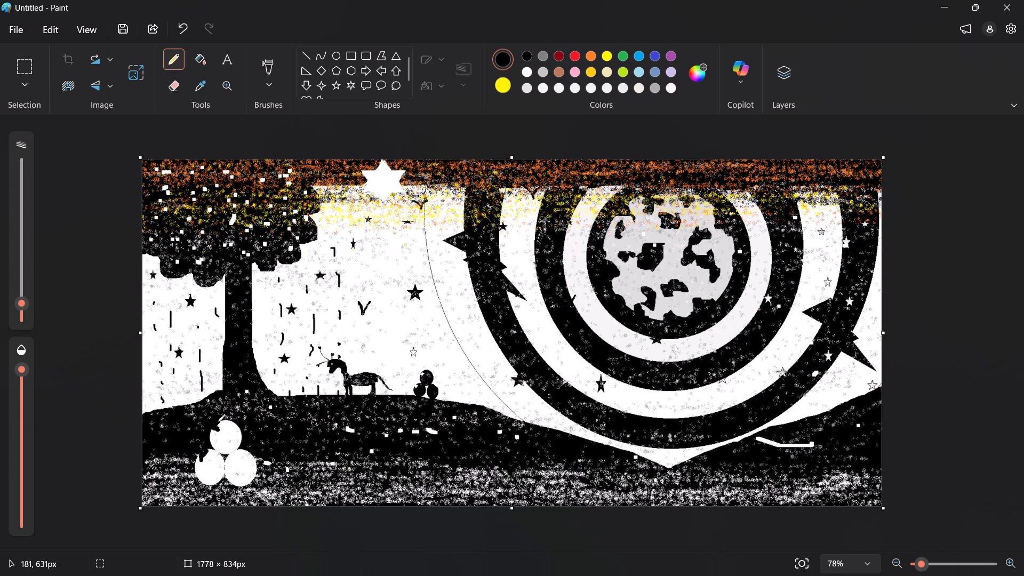
click(221, 426)
click(219, 422)
triple_click(221, 427)
double_click(218, 426)
Dab black patches over the spot where the three white ovals meet.
double_click(230, 456)
triple_click(231, 452)
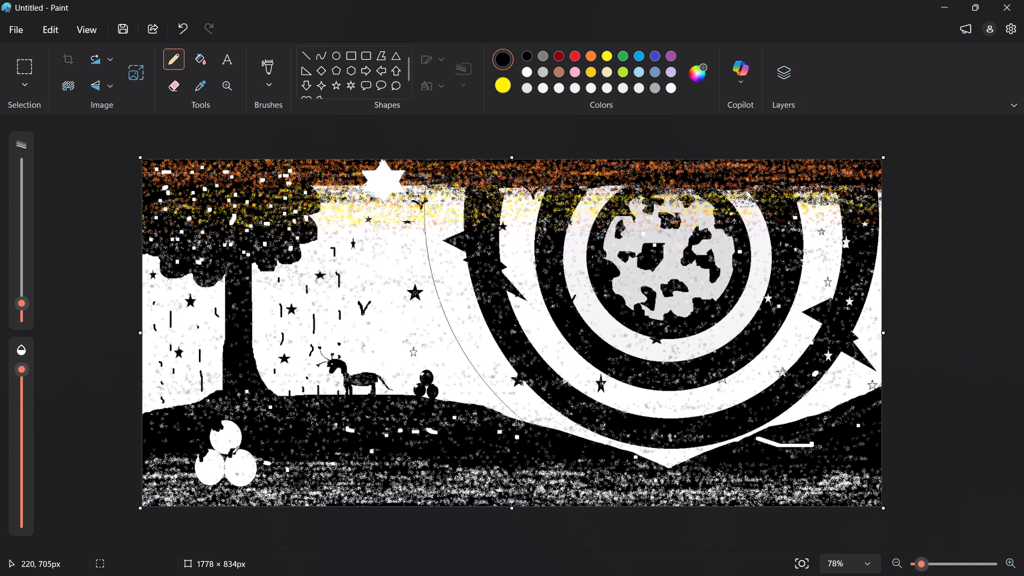
click(231, 454)
click(227, 453)
double_click(230, 454)
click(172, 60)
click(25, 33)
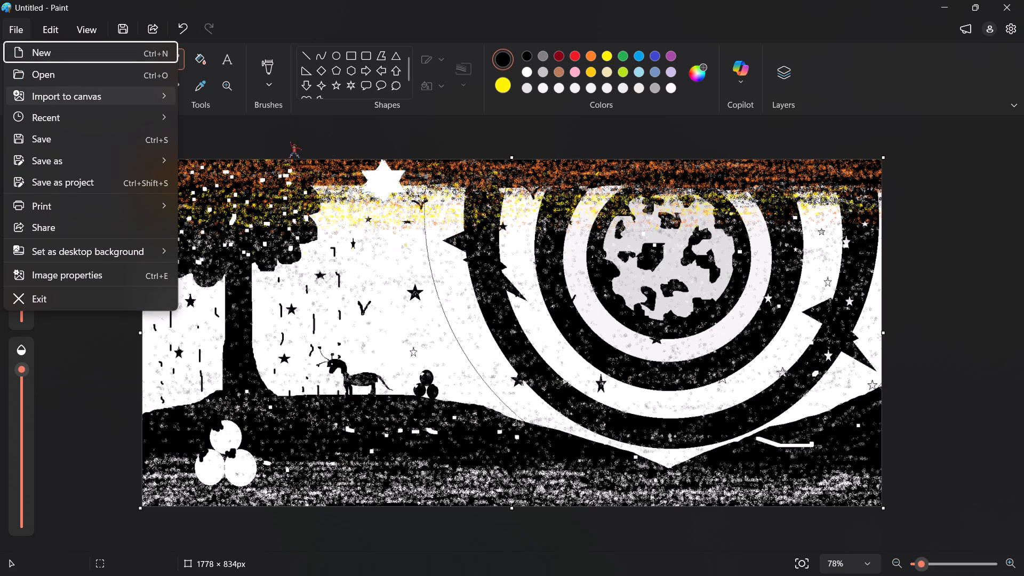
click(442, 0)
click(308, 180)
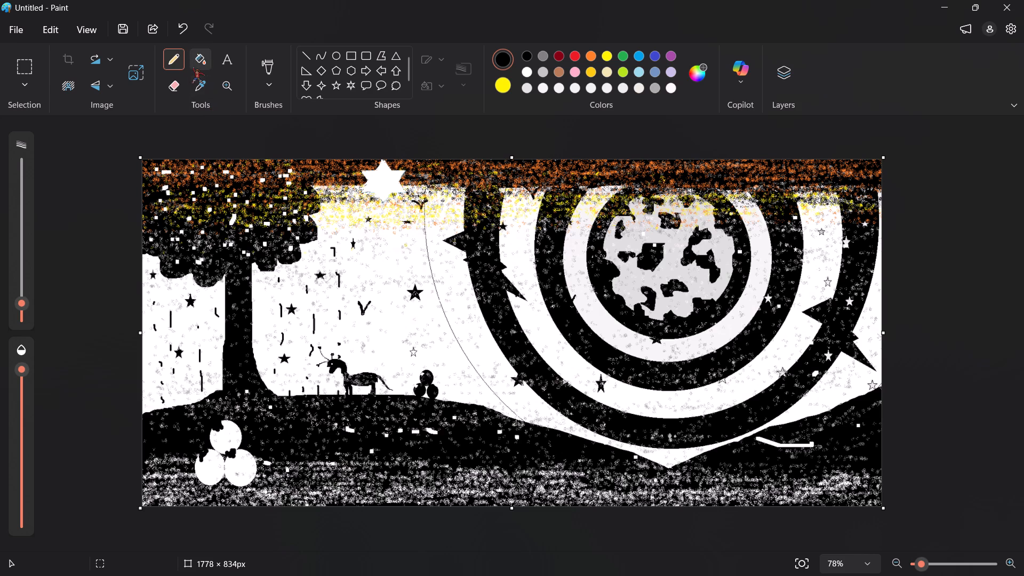
With an off-white Pencil, add five scattered dots and one short dash on the dark ground beneath the moon's rings.
click(174, 59)
click(561, 86)
click(498, 463)
click(548, 453)
click(607, 453)
drag(682, 459, 700, 460)
click(827, 440)
click(861, 457)
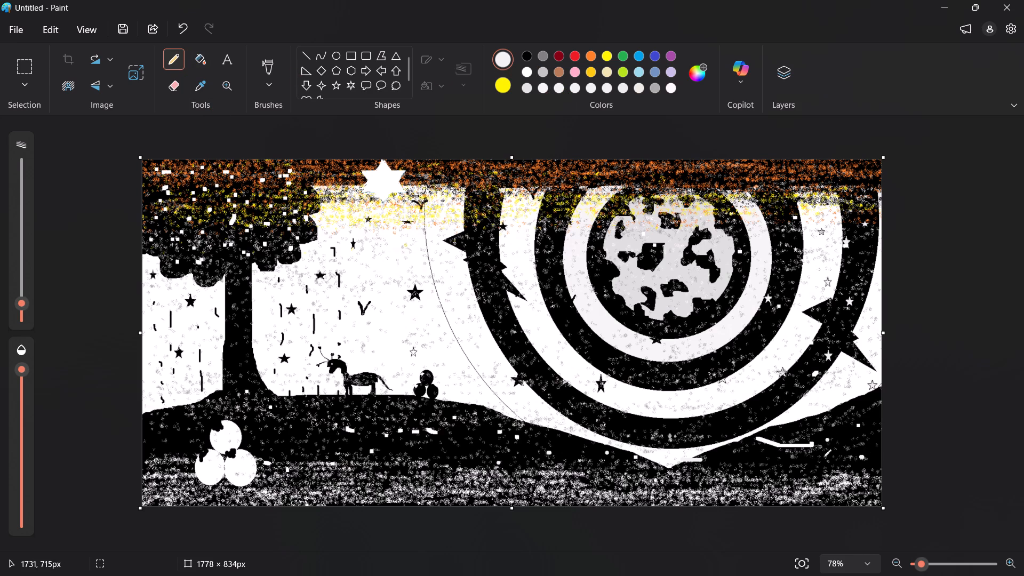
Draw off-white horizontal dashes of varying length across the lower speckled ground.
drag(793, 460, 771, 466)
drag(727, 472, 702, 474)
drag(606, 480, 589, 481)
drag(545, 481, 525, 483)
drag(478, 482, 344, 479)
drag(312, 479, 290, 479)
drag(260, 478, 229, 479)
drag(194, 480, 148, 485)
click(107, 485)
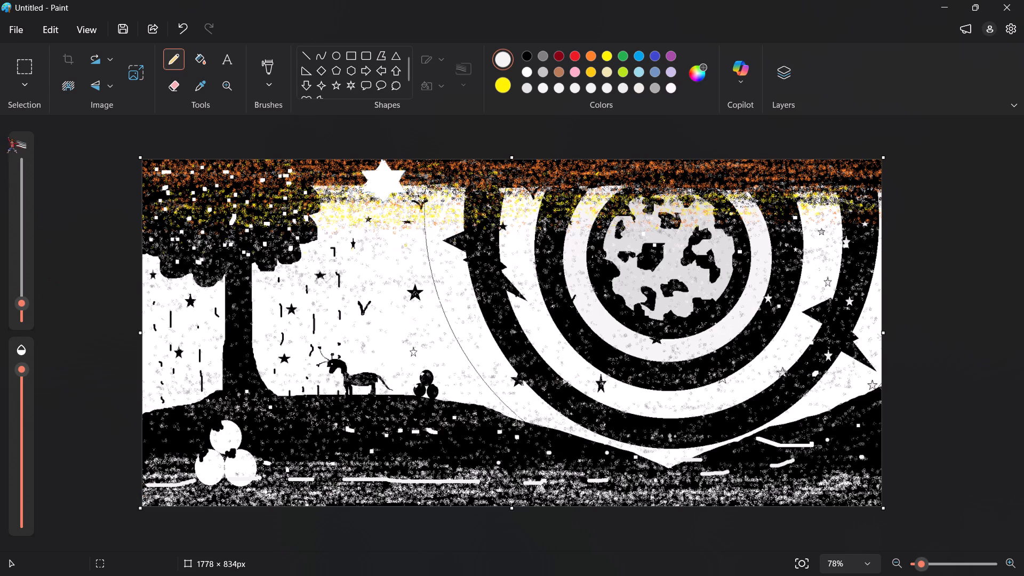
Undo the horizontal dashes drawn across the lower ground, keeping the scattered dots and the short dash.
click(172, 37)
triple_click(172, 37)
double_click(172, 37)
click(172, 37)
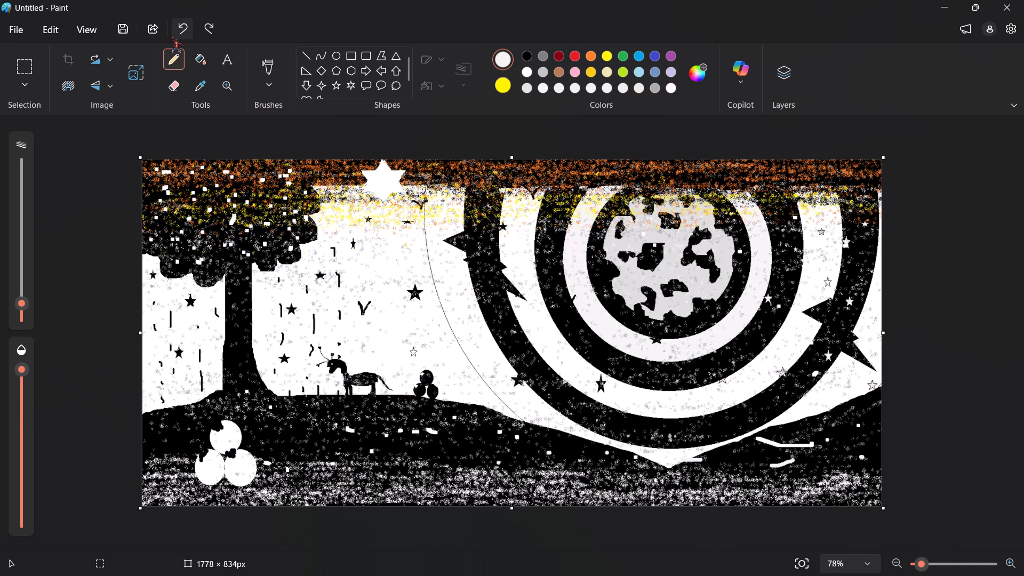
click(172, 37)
With the Text tool, add PROJECT 1 in black Calibri on the white sky between the tree and the moon's rings.
click(227, 64)
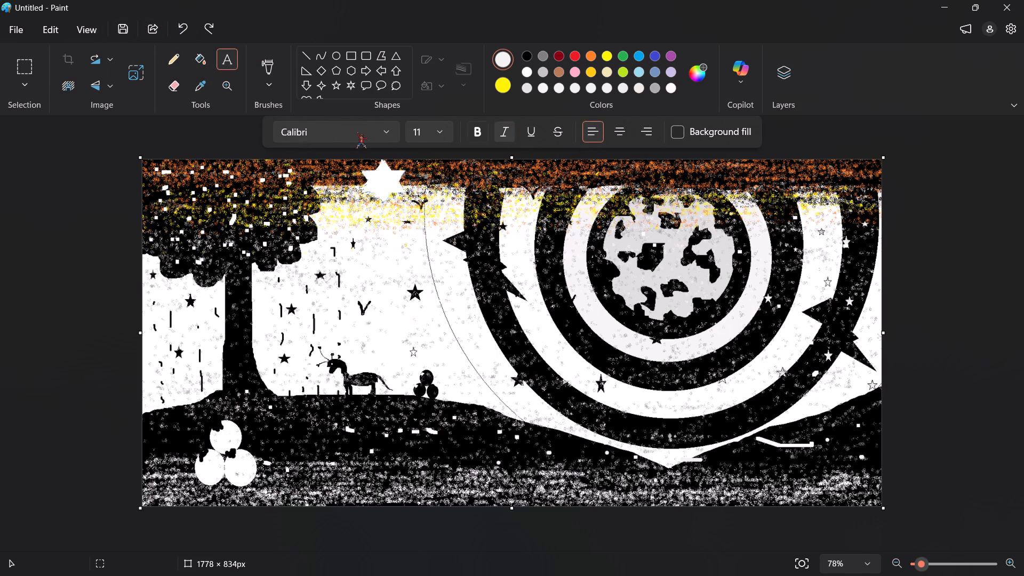
click(327, 142)
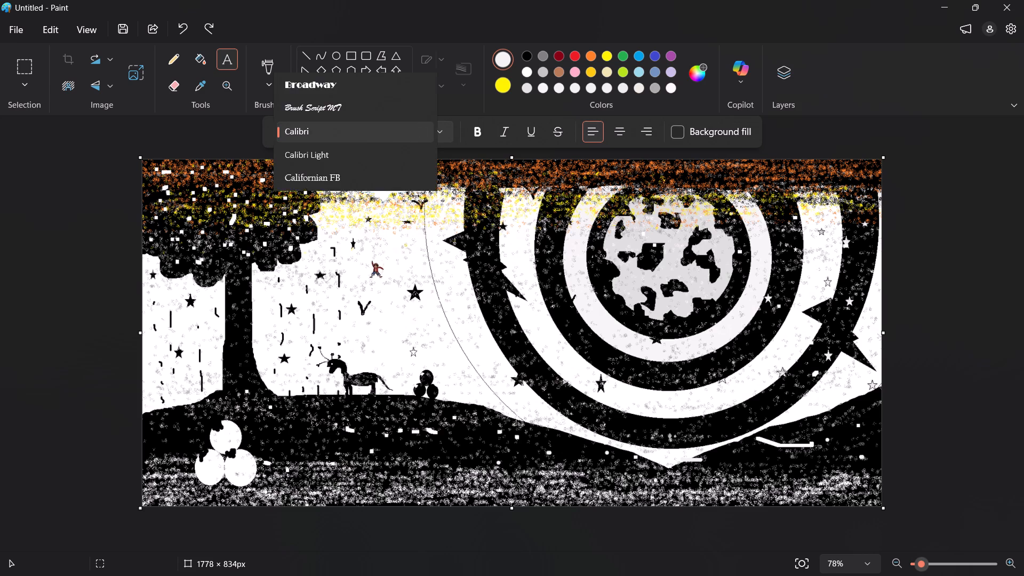
click(363, 273)
click(363, 273)
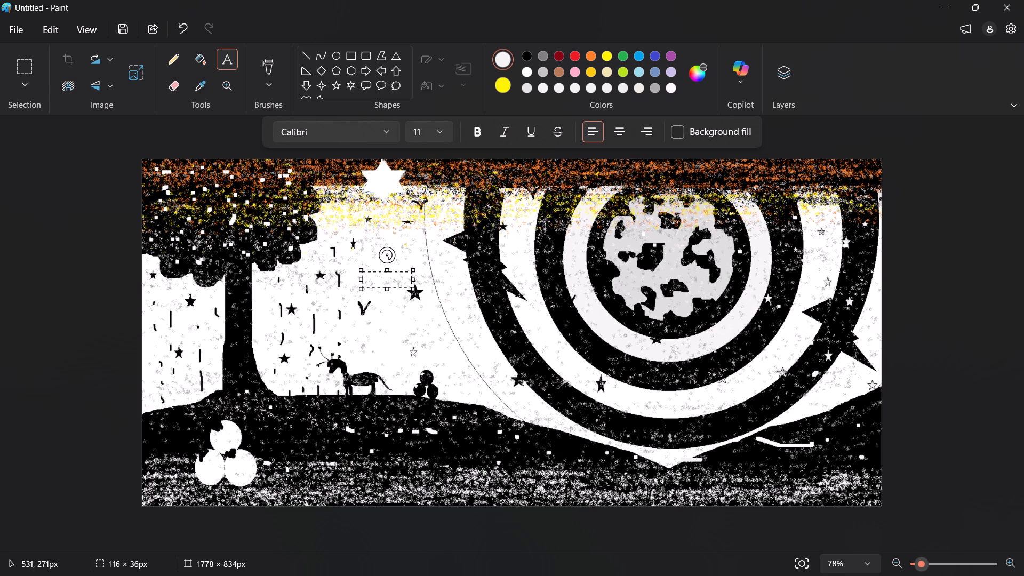
text(pp)
key(BackSpace)
key(BackSpace)
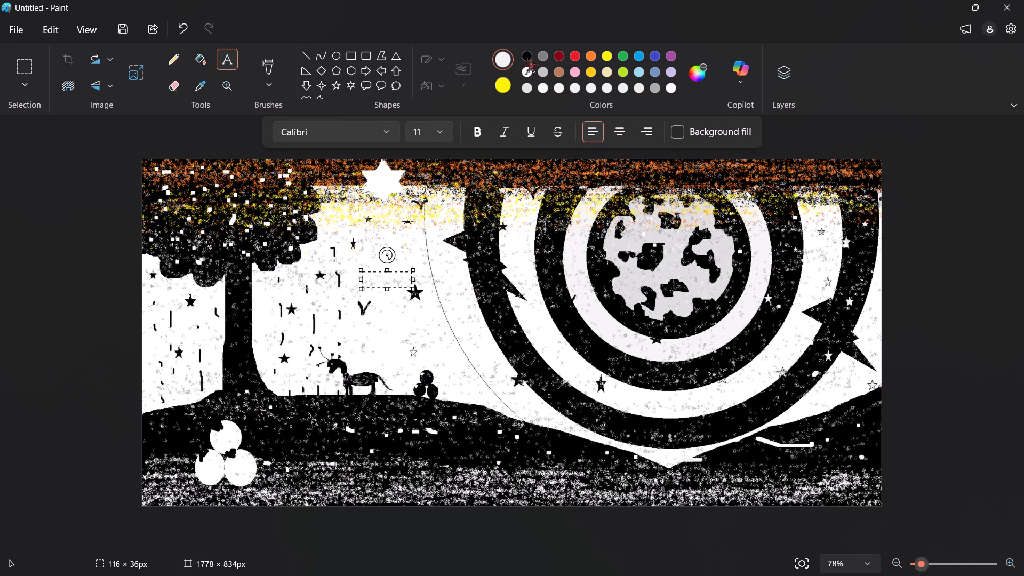
click(525, 57)
text(pri)
key(BackSpace)
key(BackSpace)
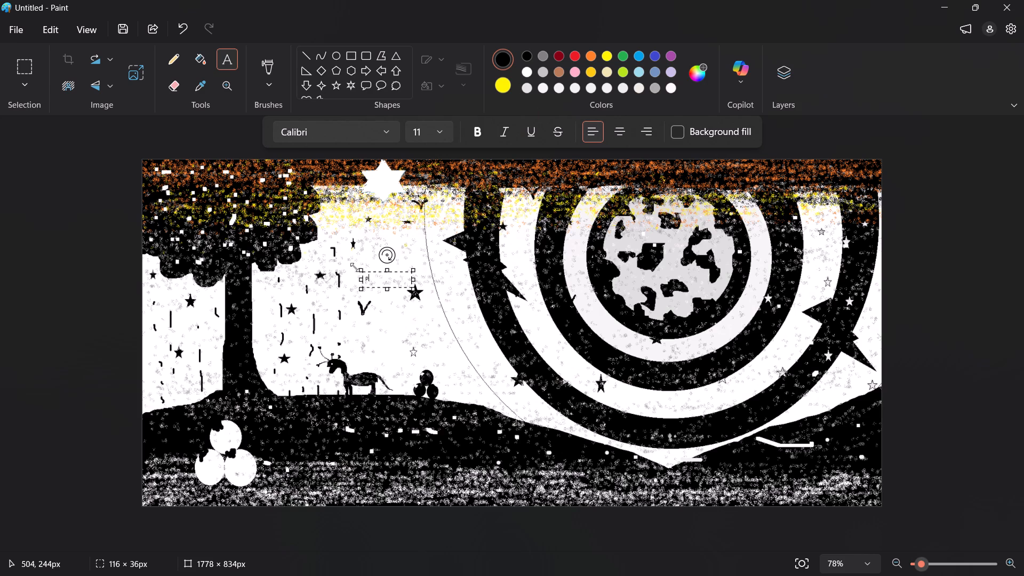
ctrl+scroll(371, 274, up, 5)
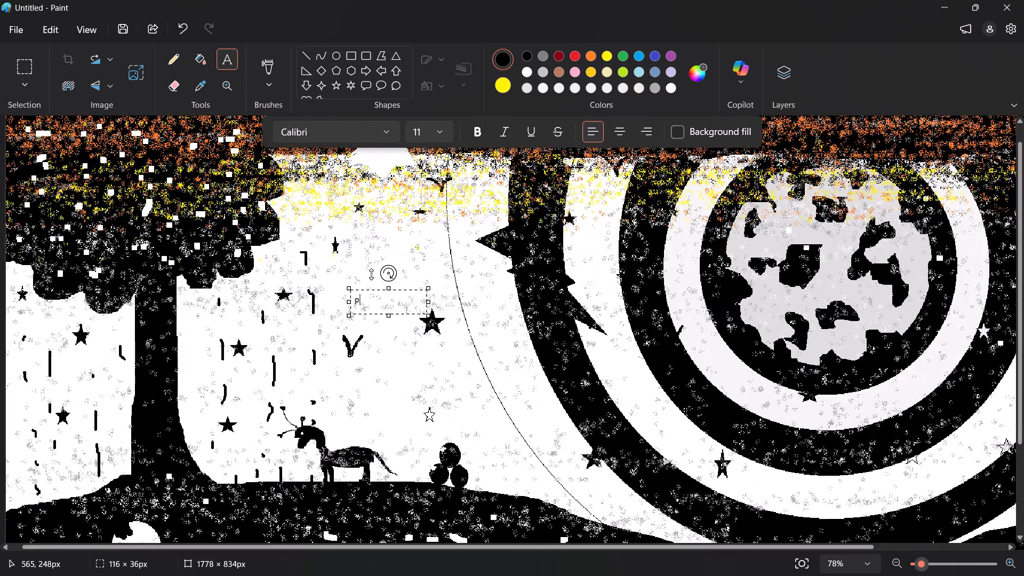
ctrl+scroll(371, 274, up, 1)
scroll(371, 274, right, 1)
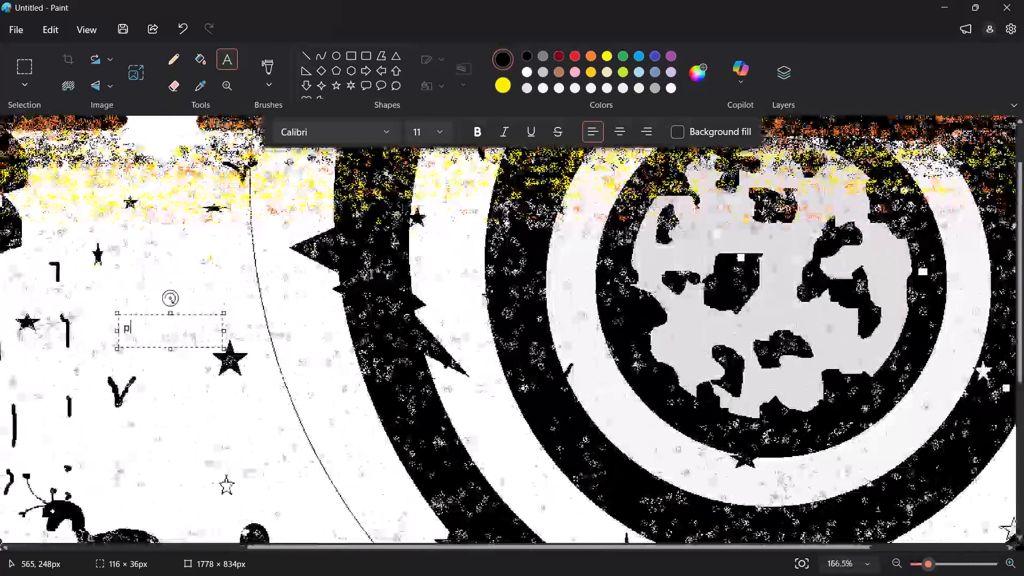
scroll(371, 274, right, 1)
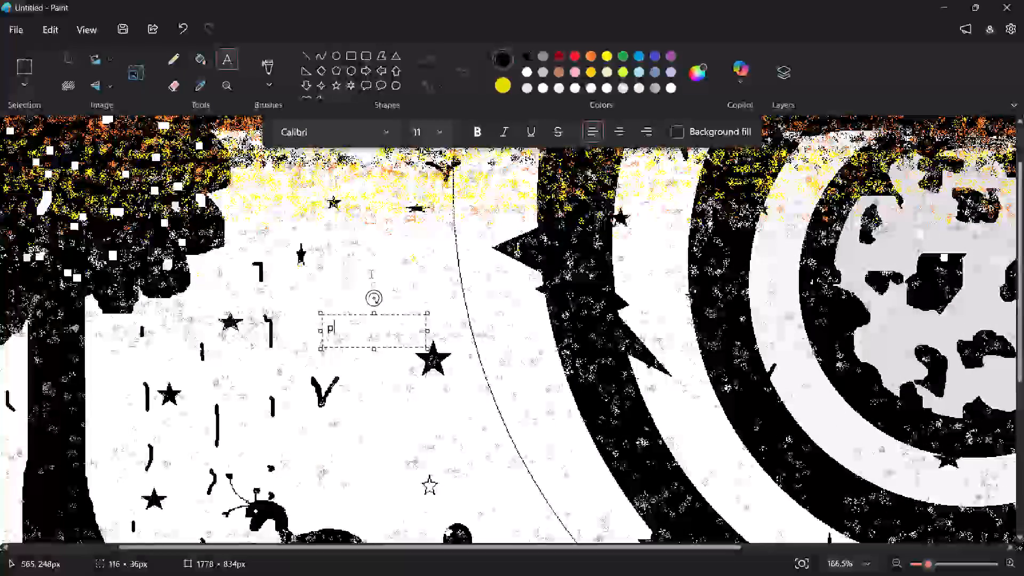
key(BackSpace)
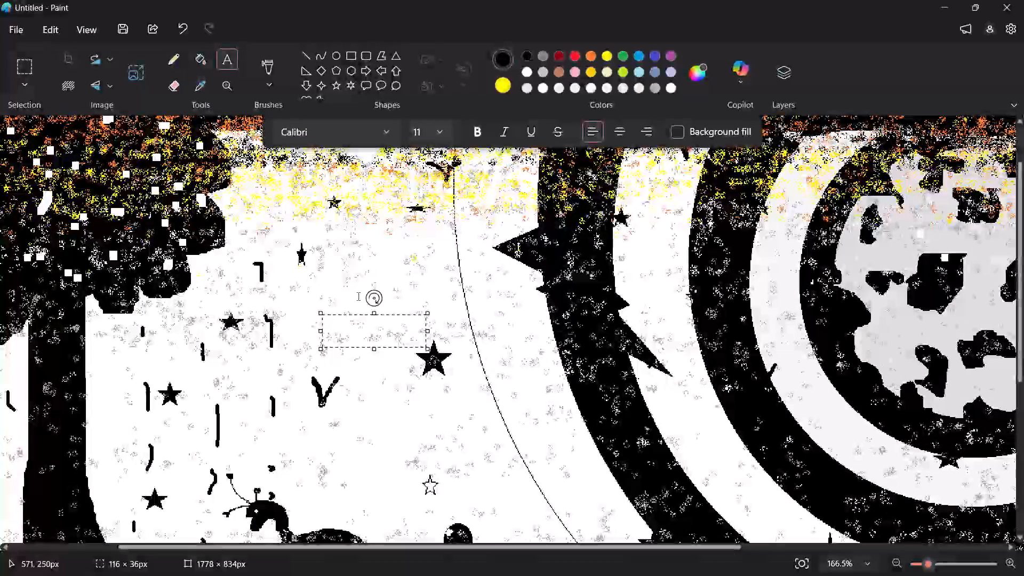
text(PROJECT)
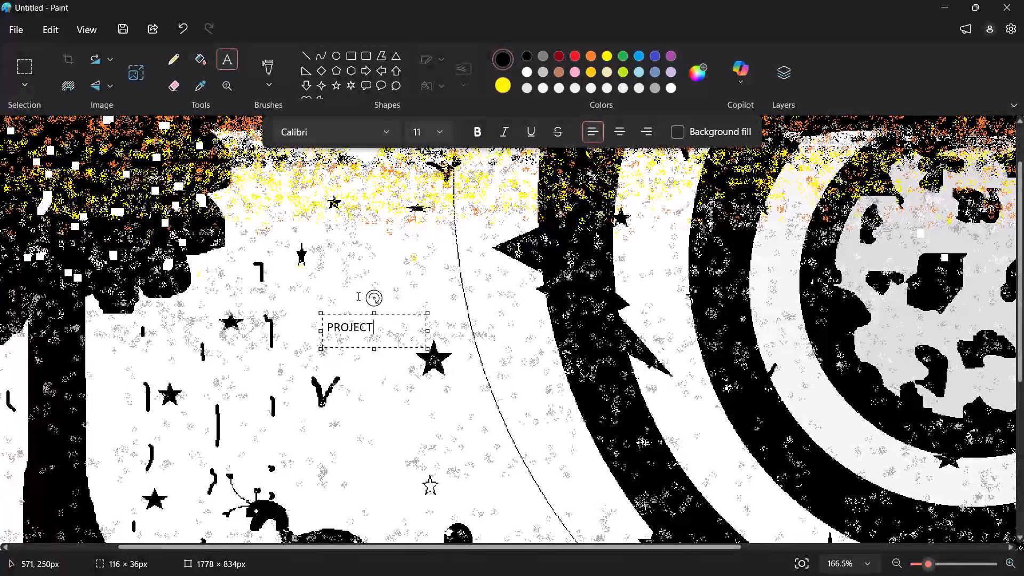
key(space)
text(1)
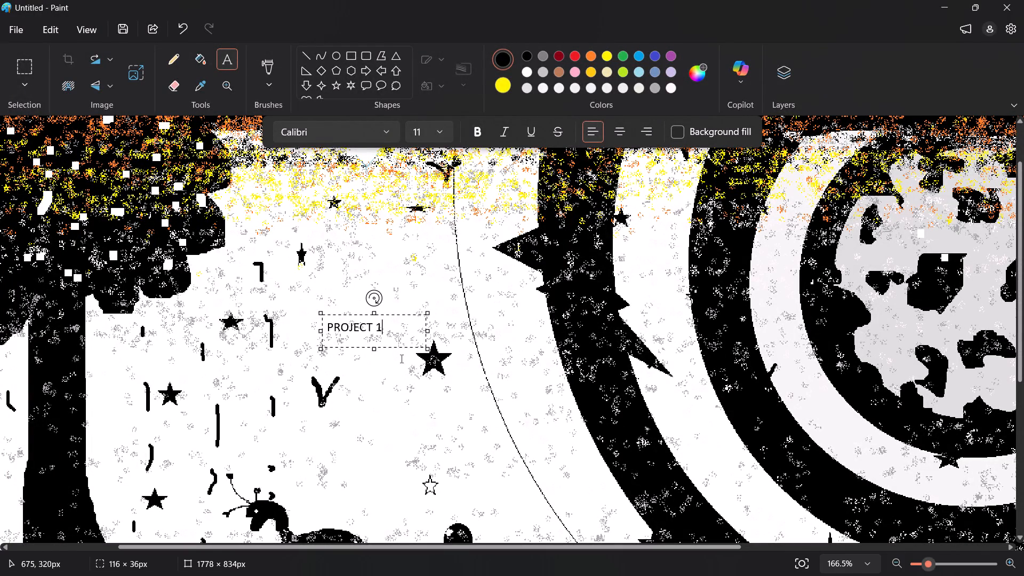
Enlarge the PROJECT 1 text box to about 302 × 138 px.
drag(426, 348, 582, 436)
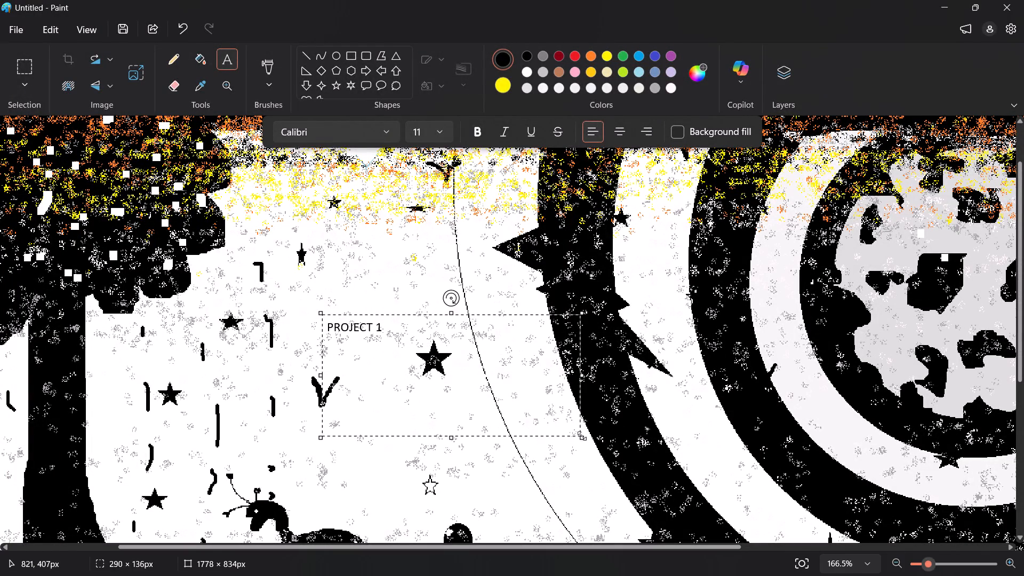
drag(582, 436, 581, 436)
drag(322, 316, 301, 309)
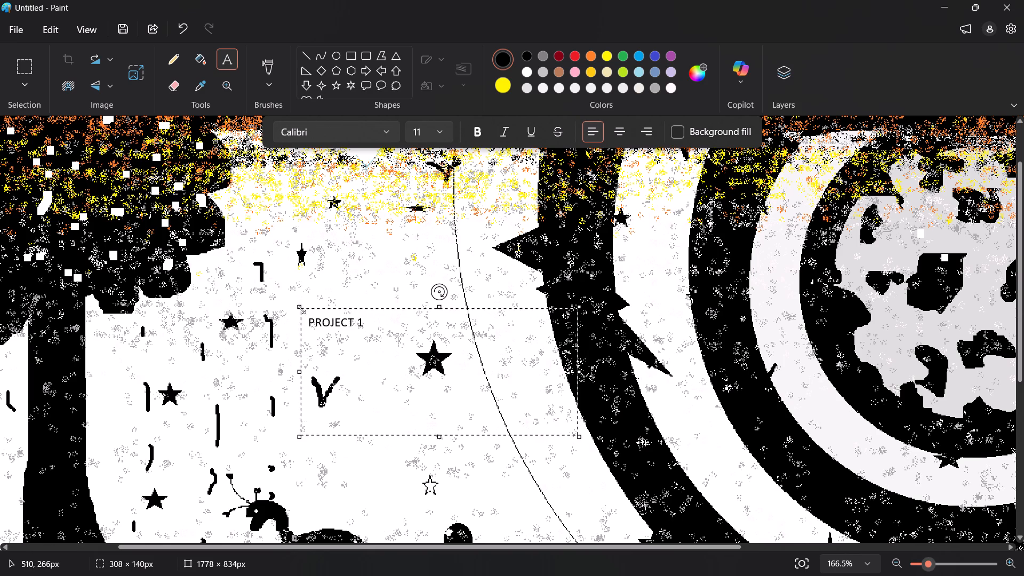
drag(301, 309, 309, 313)
Set the font size of the whole PROJECT 1 text to 26.
drag(357, 322, 355, 324)
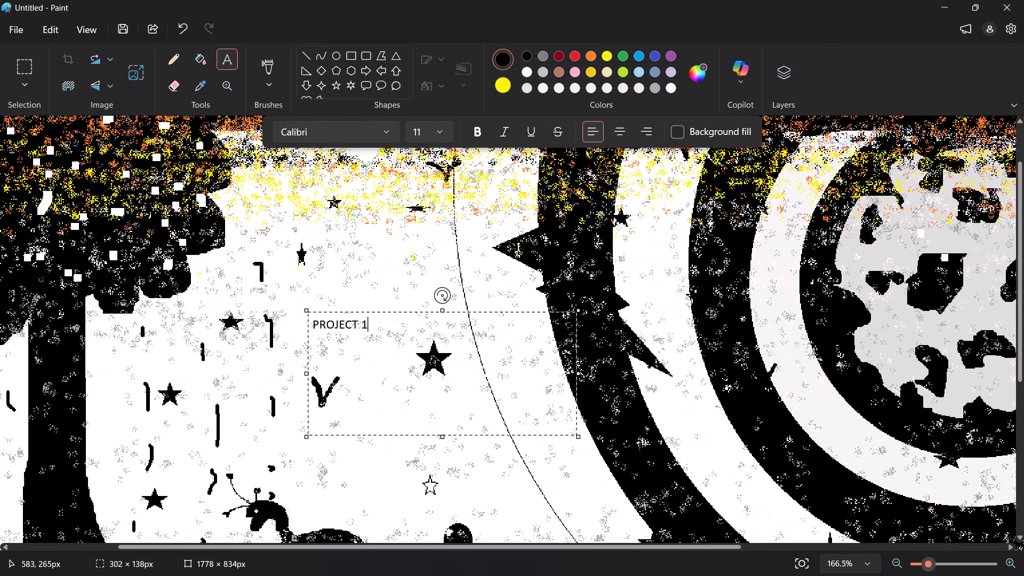
drag(355, 324, 340, 325)
drag(383, 327, 313, 329)
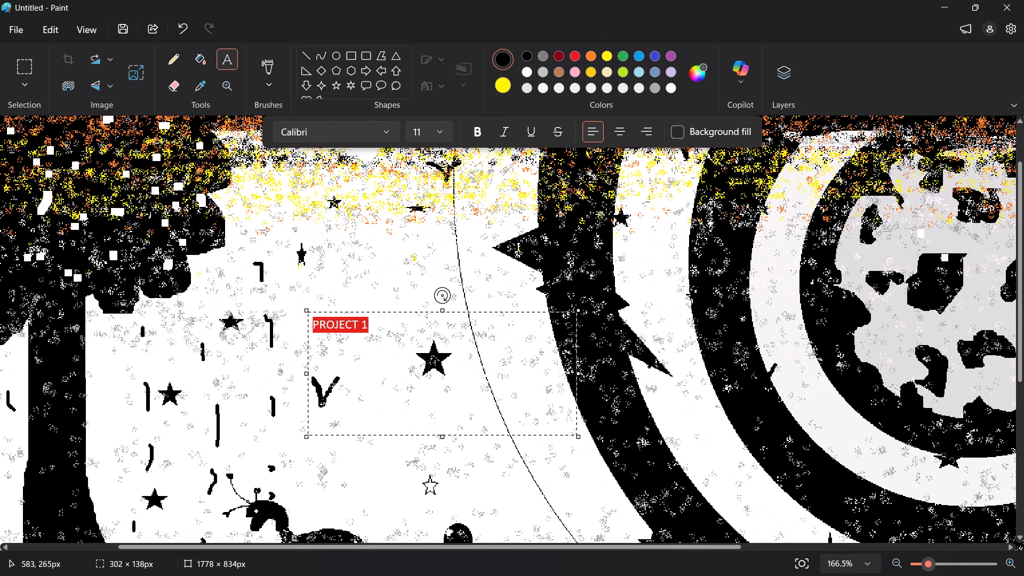
drag(313, 329, 311, 329)
click(335, 135)
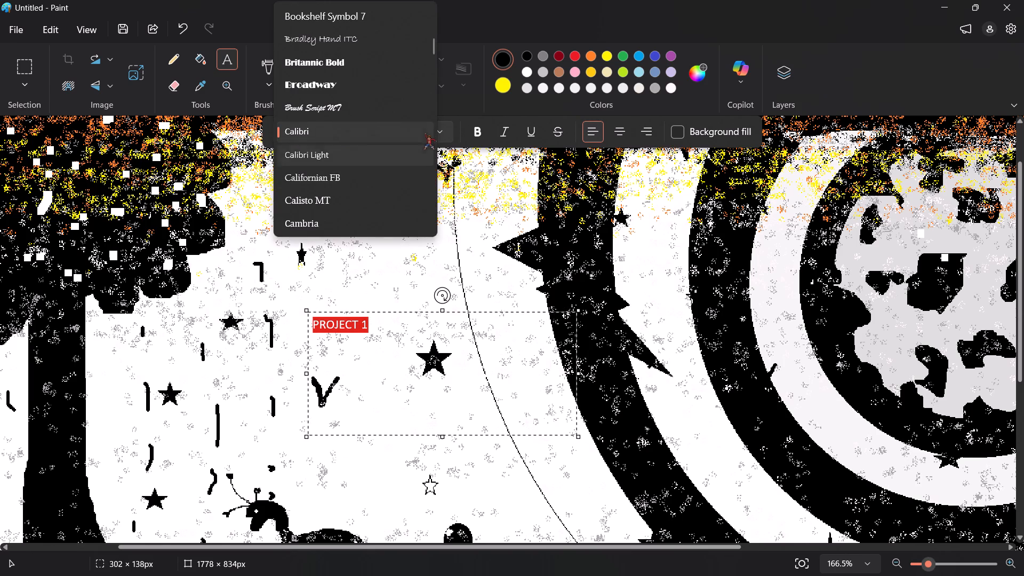
click(429, 132)
click(445, 132)
click(442, 134)
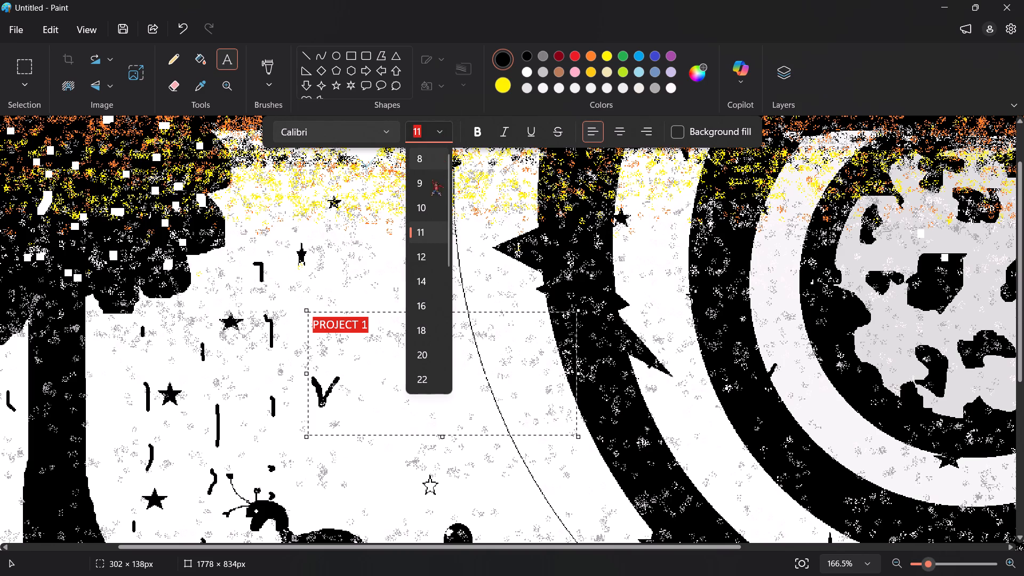
click(428, 375)
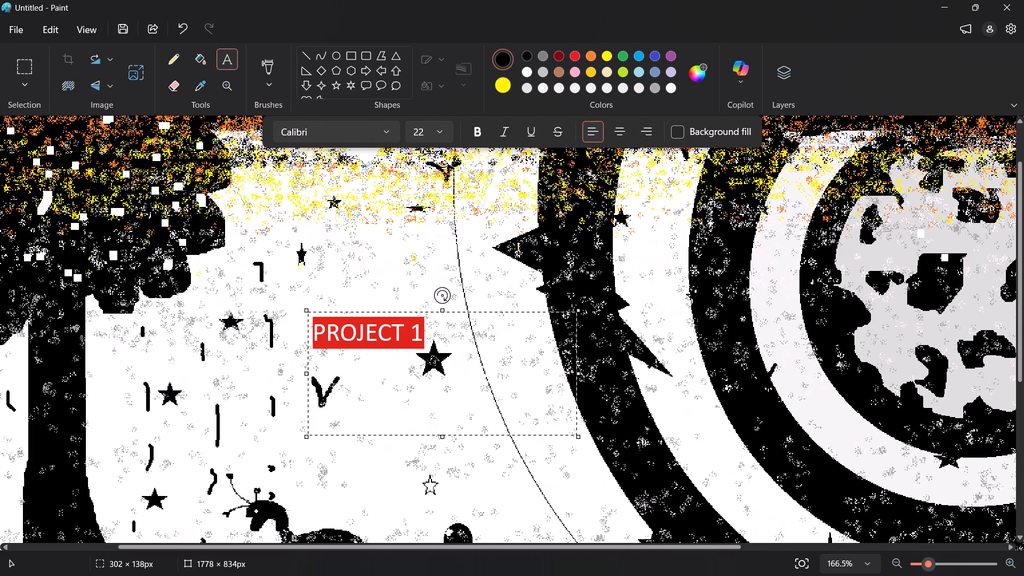
click(432, 134)
scroll(427, 290, down, 2)
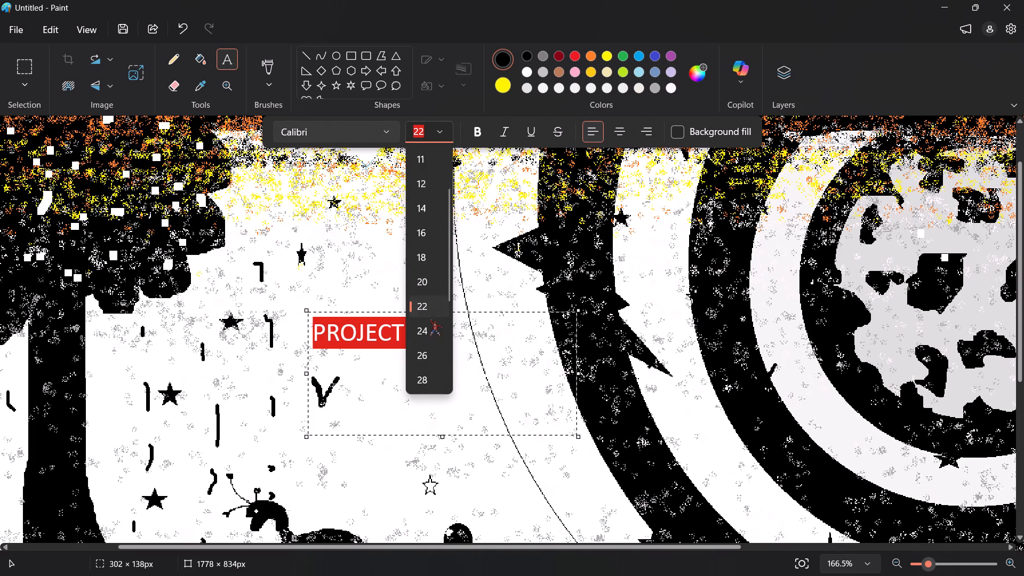
scroll(431, 319, down, 1)
click(437, 315)
click(362, 405)
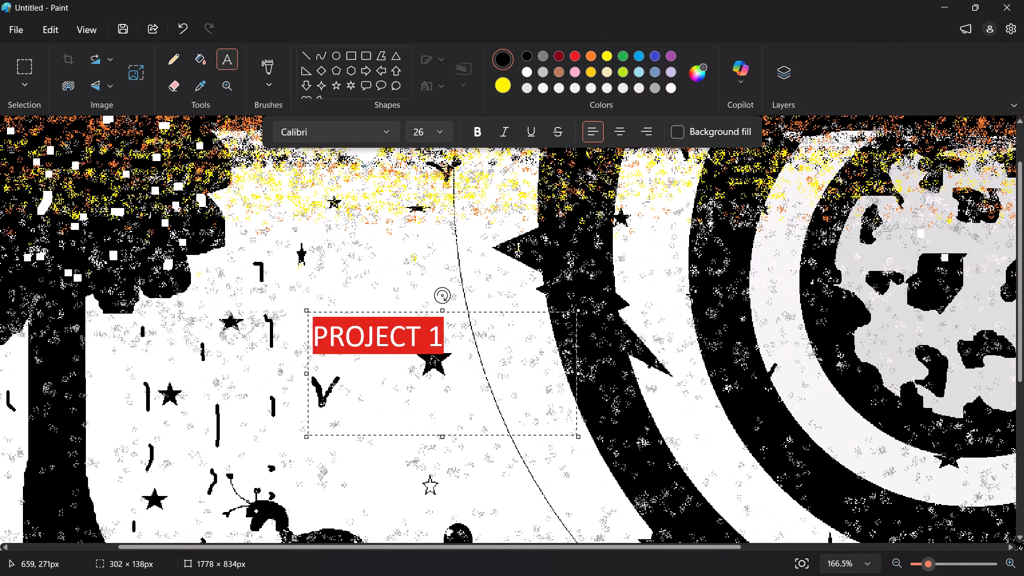
click(464, 347)
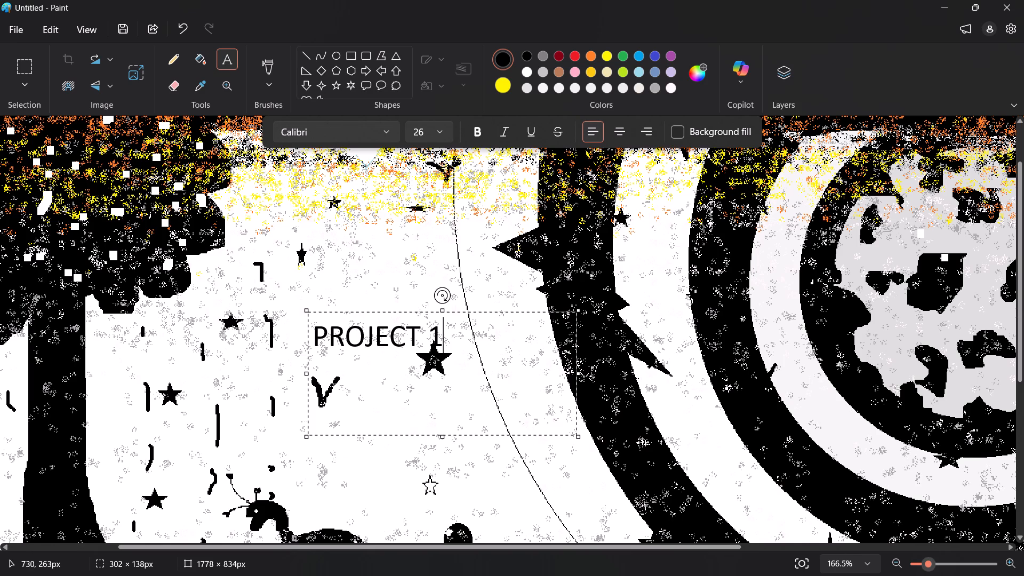
Shrink the text box to about 175 × 62 px, keeping PROJECT 1 on one line.
drag(583, 438, 442, 366)
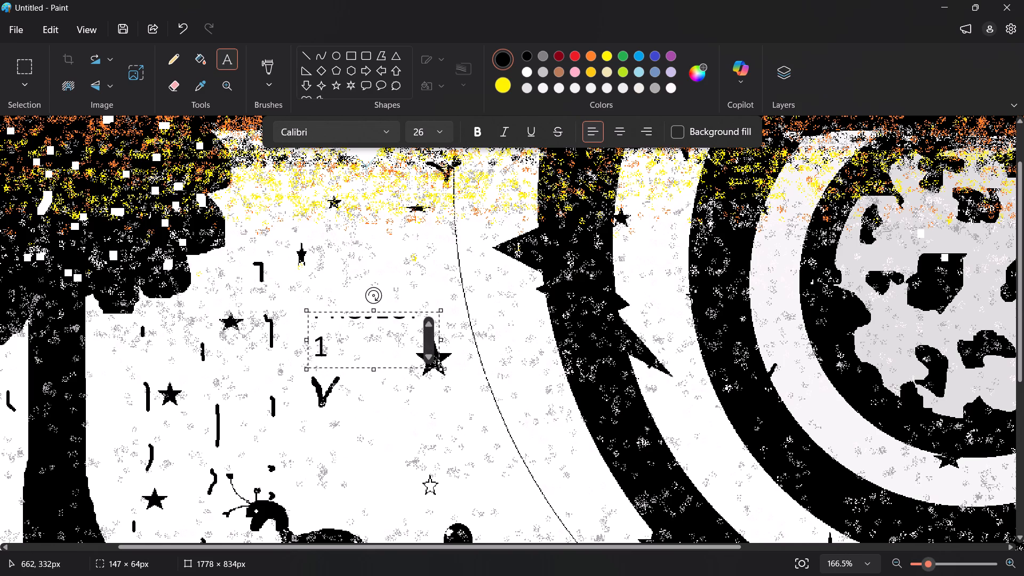
drag(442, 366, 464, 368)
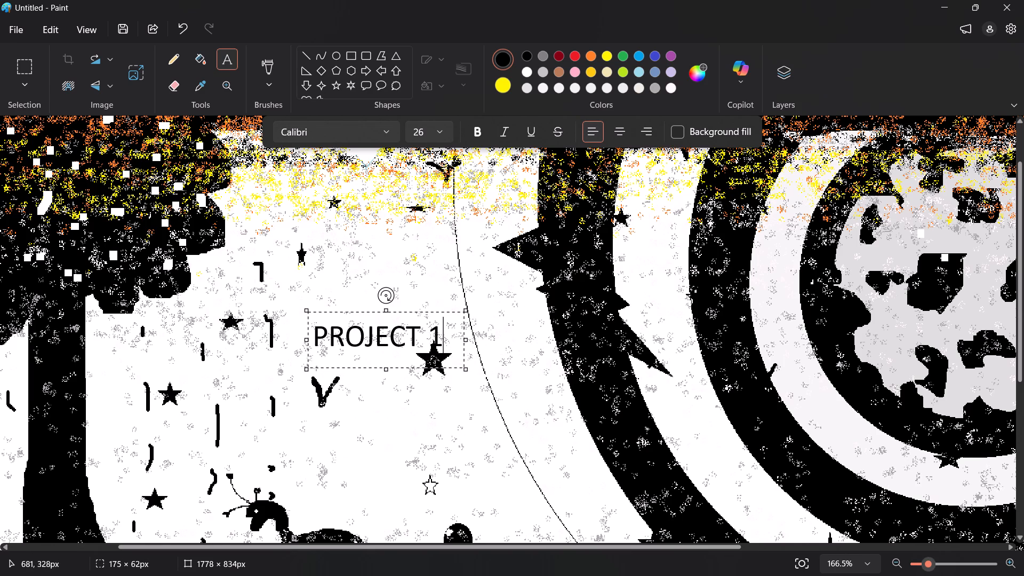
Rotate the PROJECT 1 text box slightly clockwise.
ctrl+scroll(385, 336, down, 5)
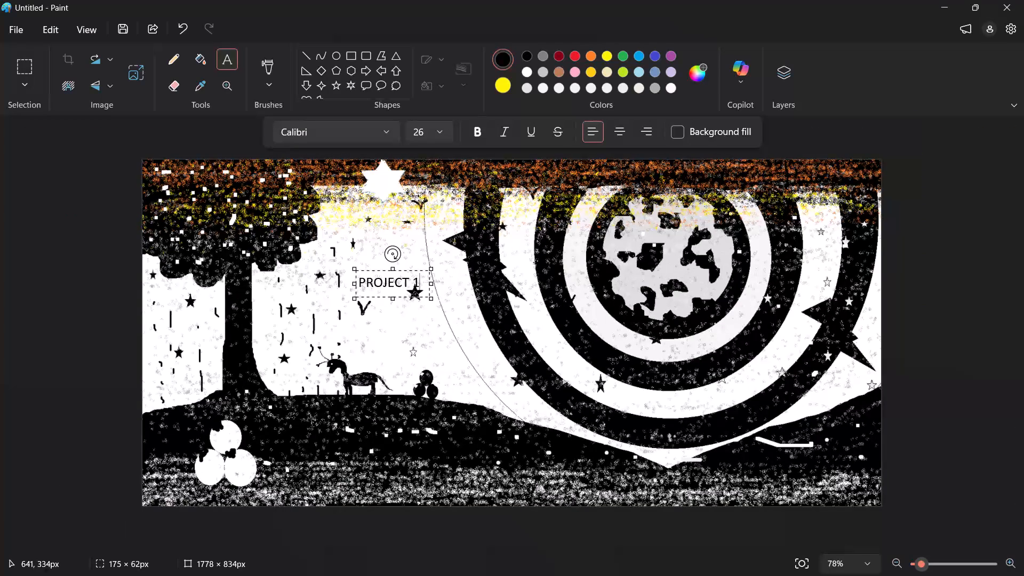
drag(391, 281, 386, 289)
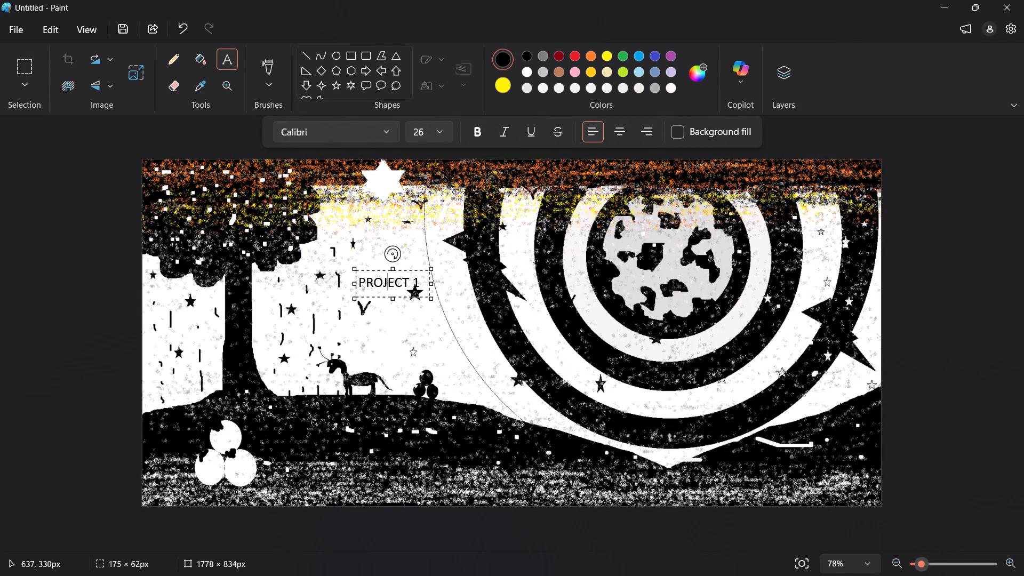
click(379, 276)
click(362, 285)
right_drag(401, 277, 410, 272)
click(389, 255)
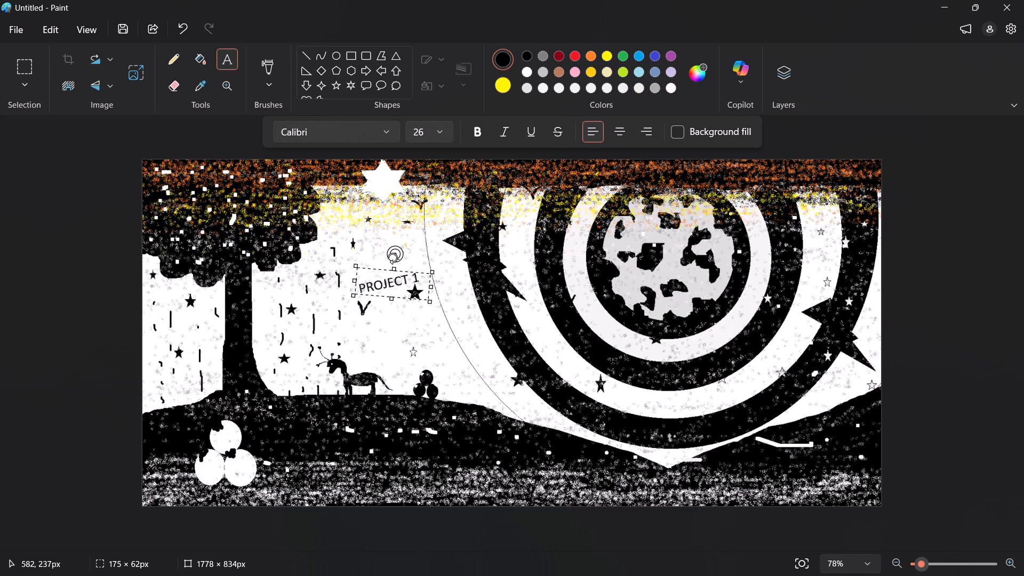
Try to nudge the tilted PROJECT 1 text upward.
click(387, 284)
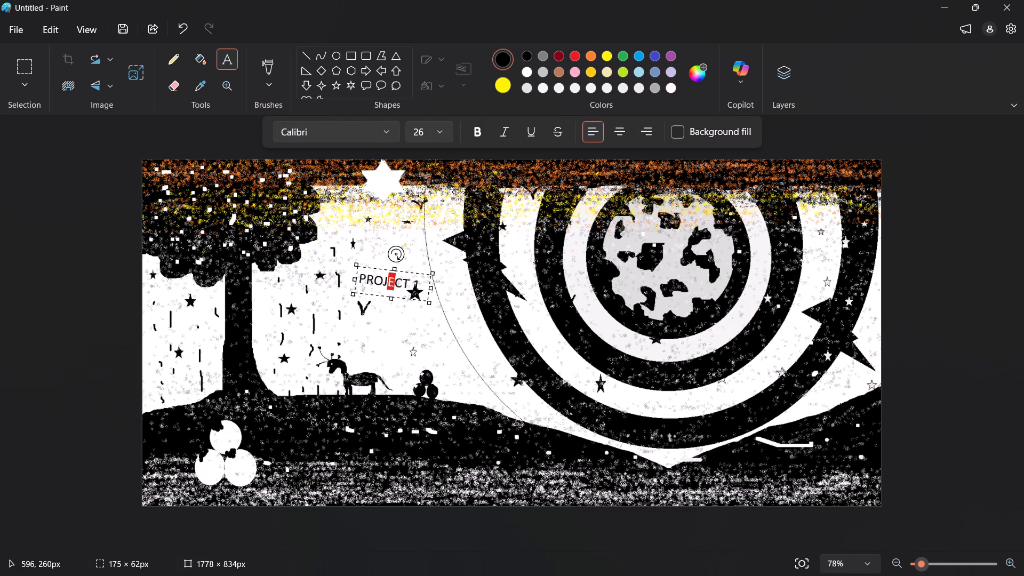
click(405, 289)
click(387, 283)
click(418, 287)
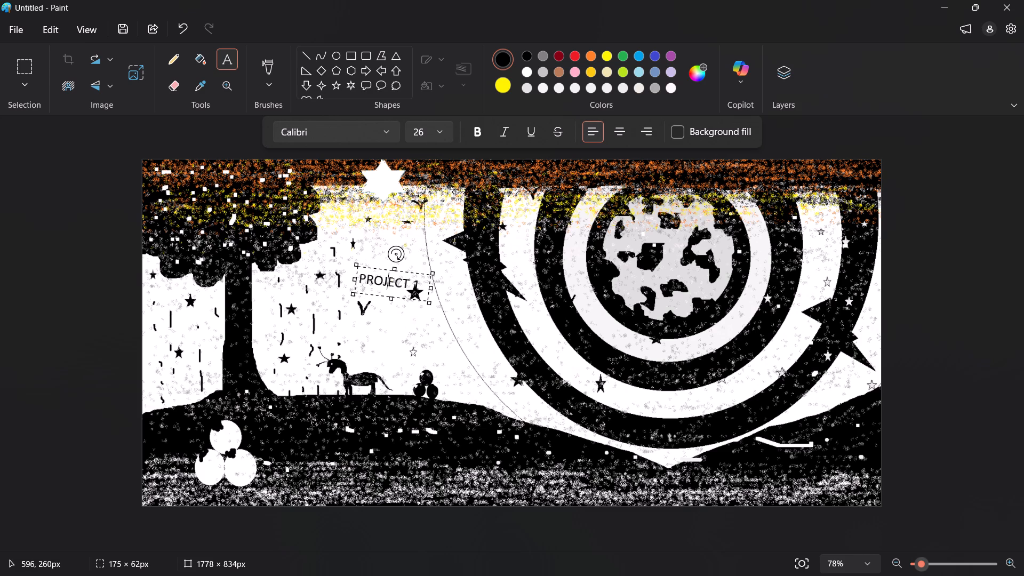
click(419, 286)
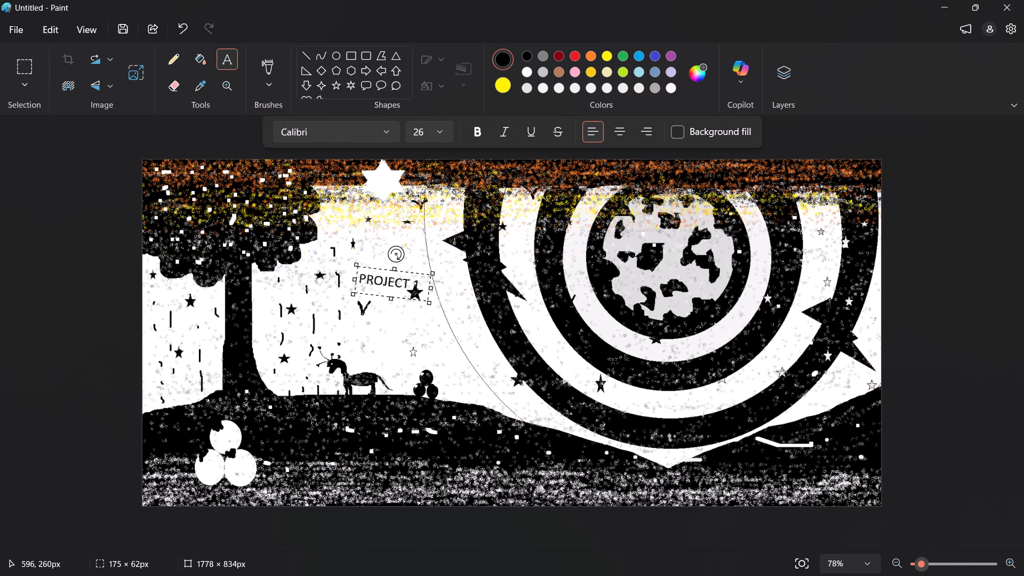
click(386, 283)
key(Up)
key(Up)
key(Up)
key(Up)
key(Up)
Move the tilted PROJECT 1 text to just above the animal, below the V-shaped bird, and place it on the canvas.
drag(426, 298, 460, 309)
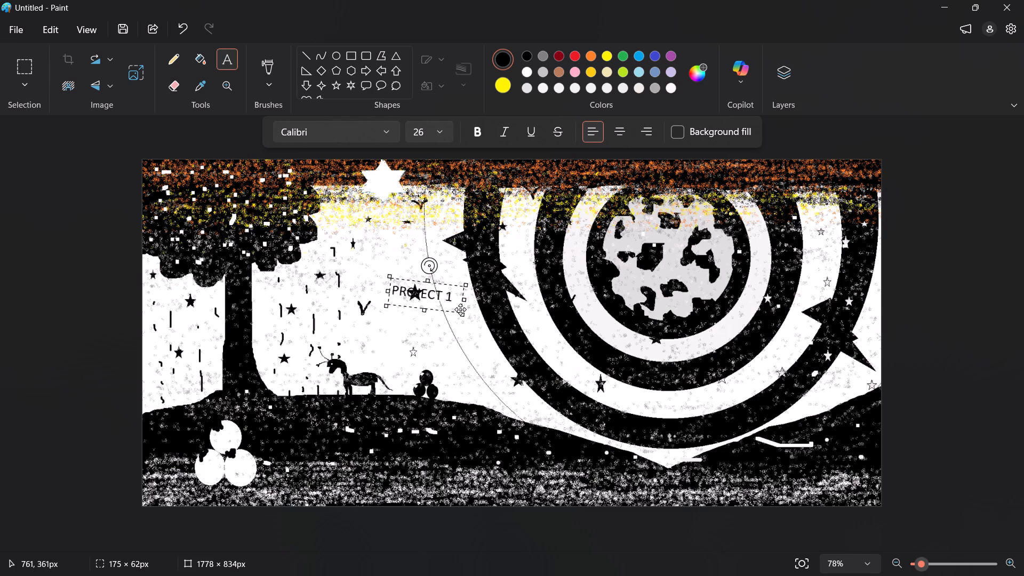
drag(460, 309, 672, 275)
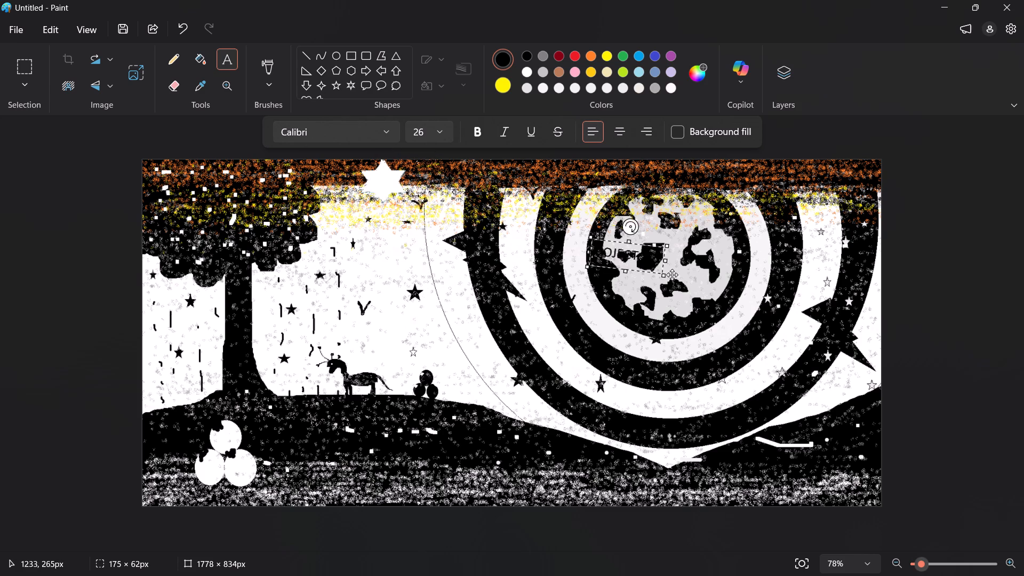
drag(672, 275, 406, 352)
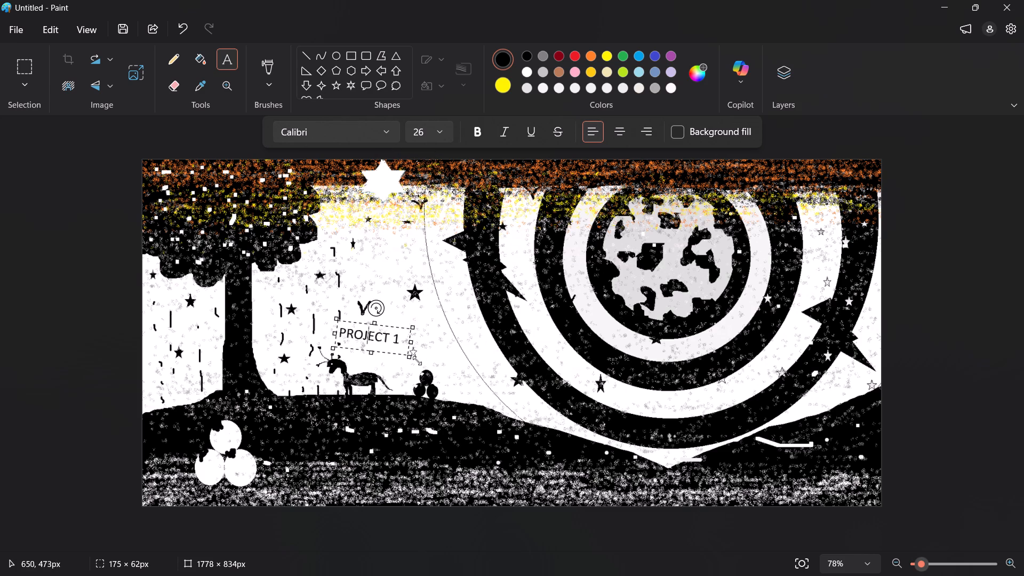
drag(406, 359, 430, 350)
click(417, 318)
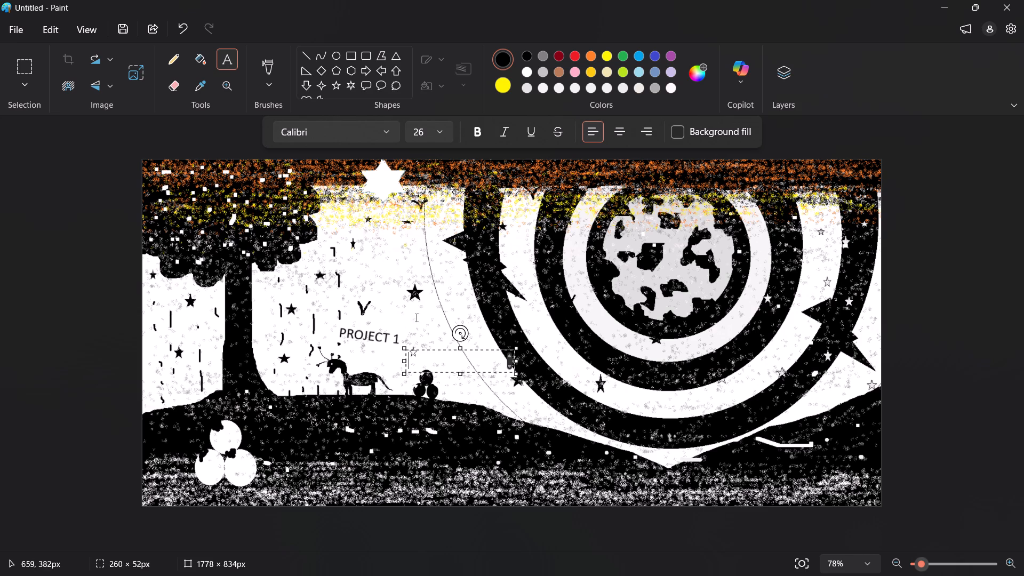